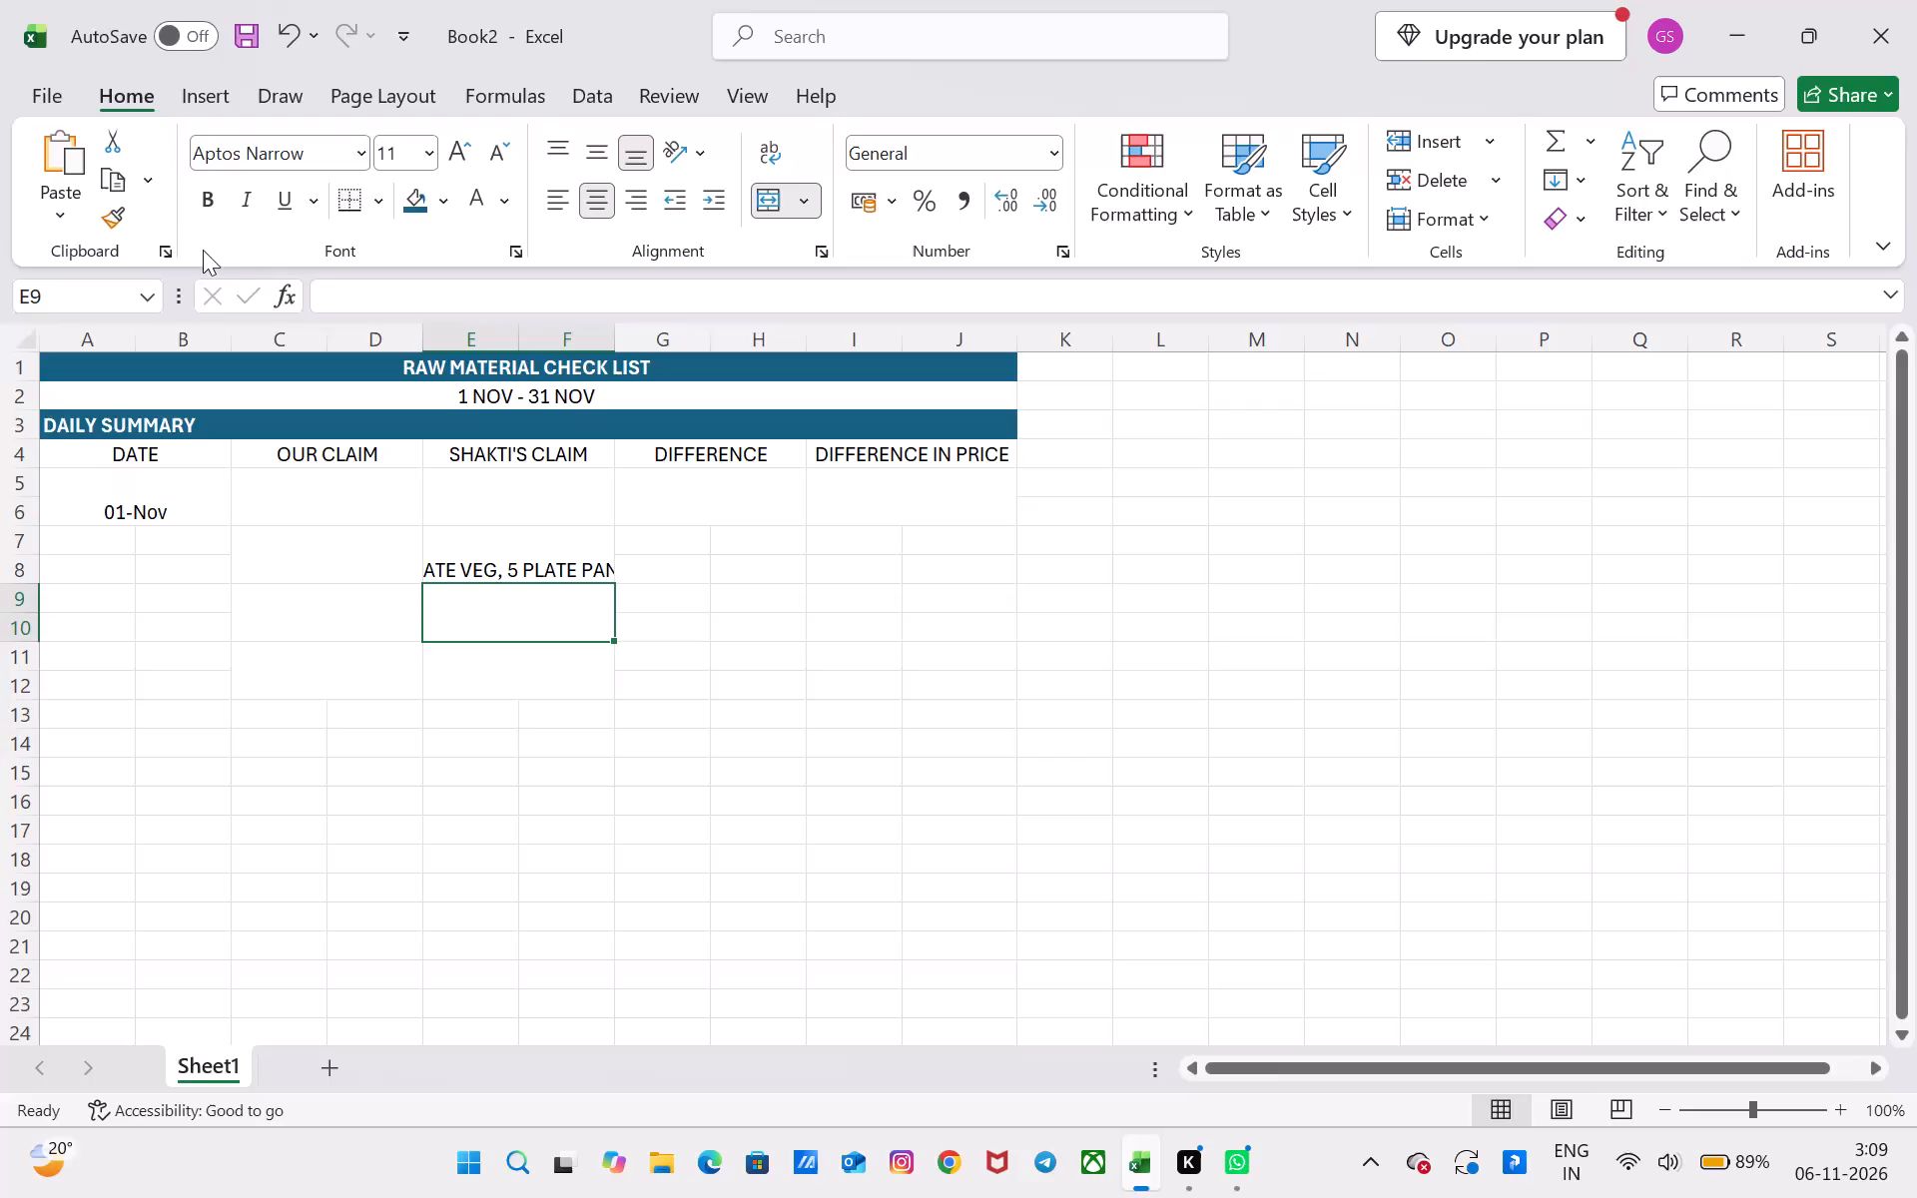
# Open the existing workbook SALES 1 NOV - 30 NOV from the recent files.
pyautogui.click(35, 99)
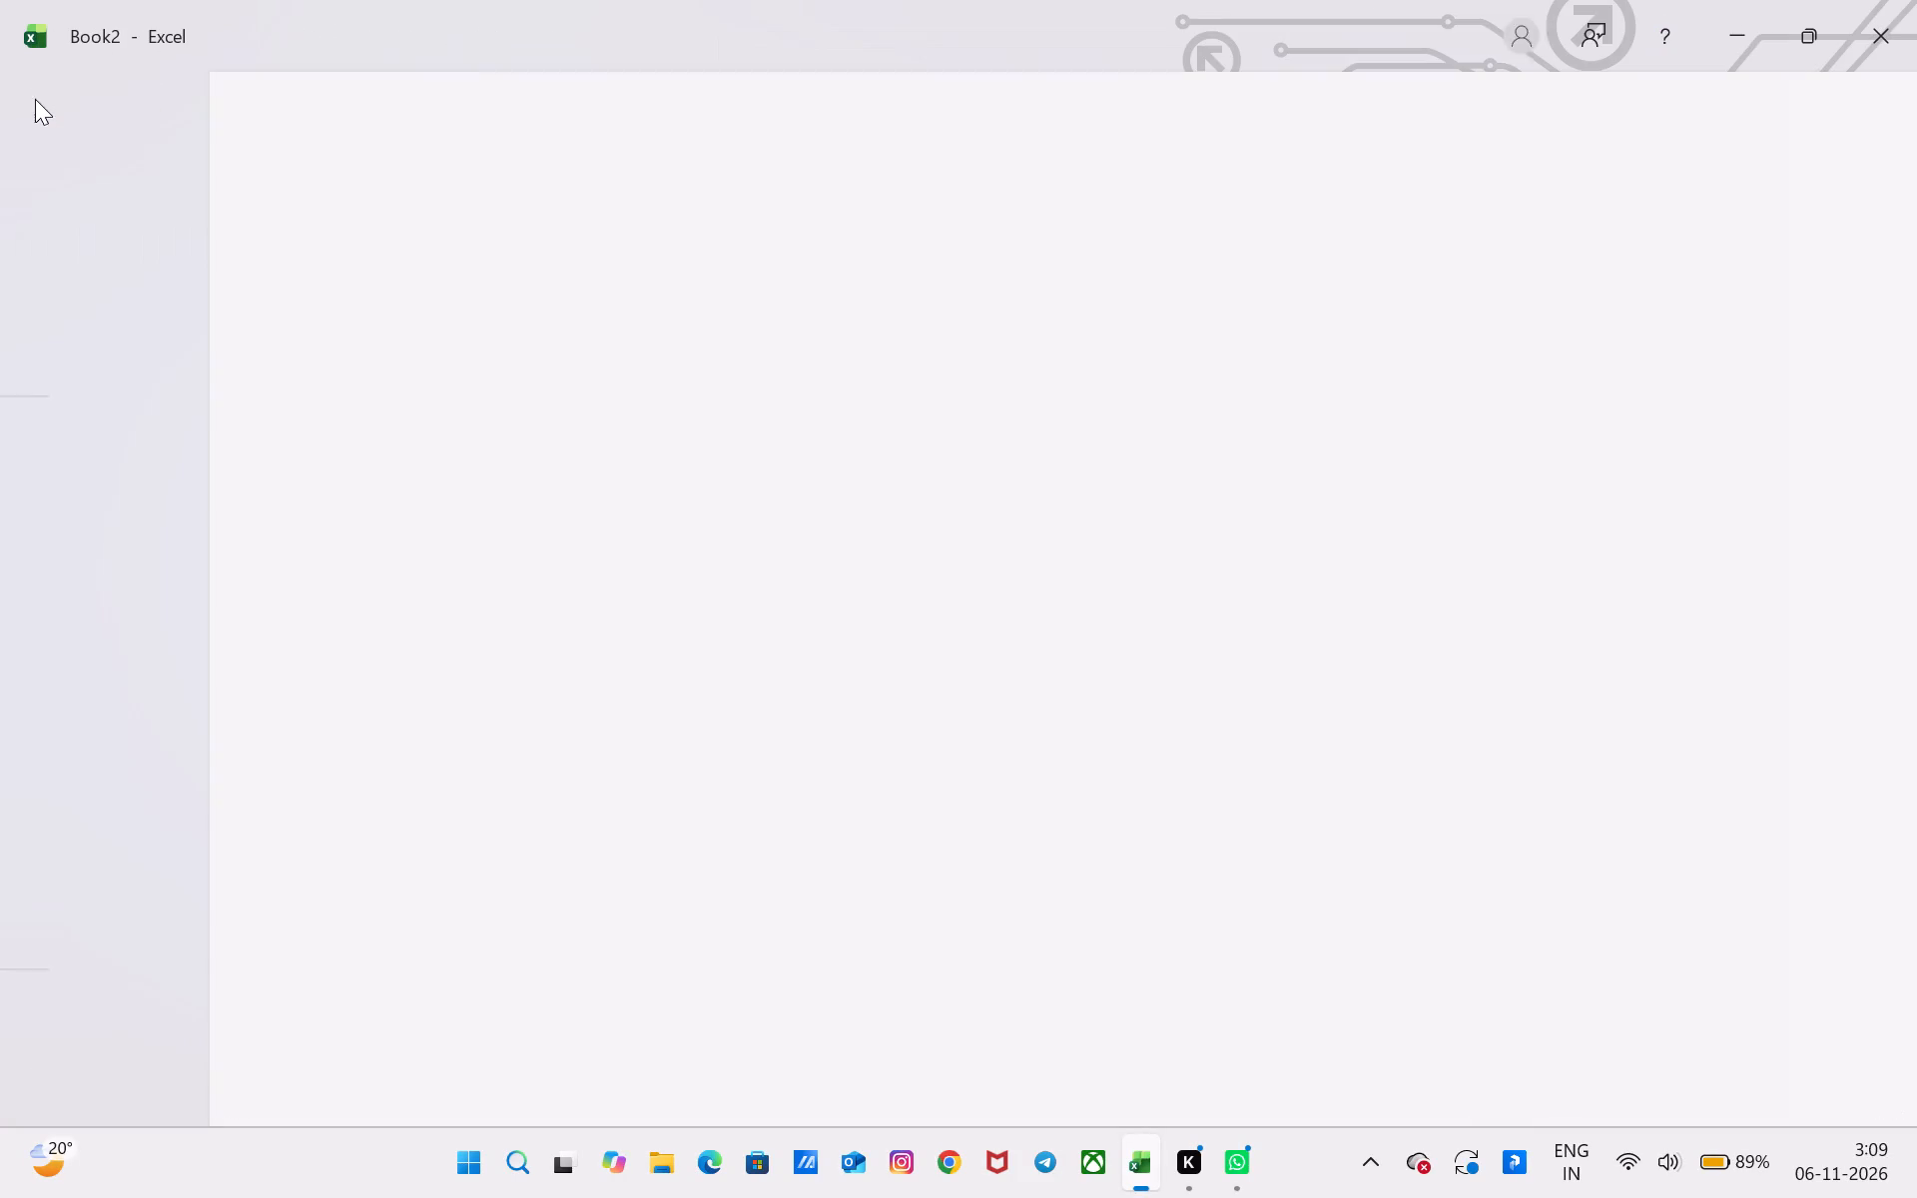
pyautogui.scroll(-1, 269, 682)
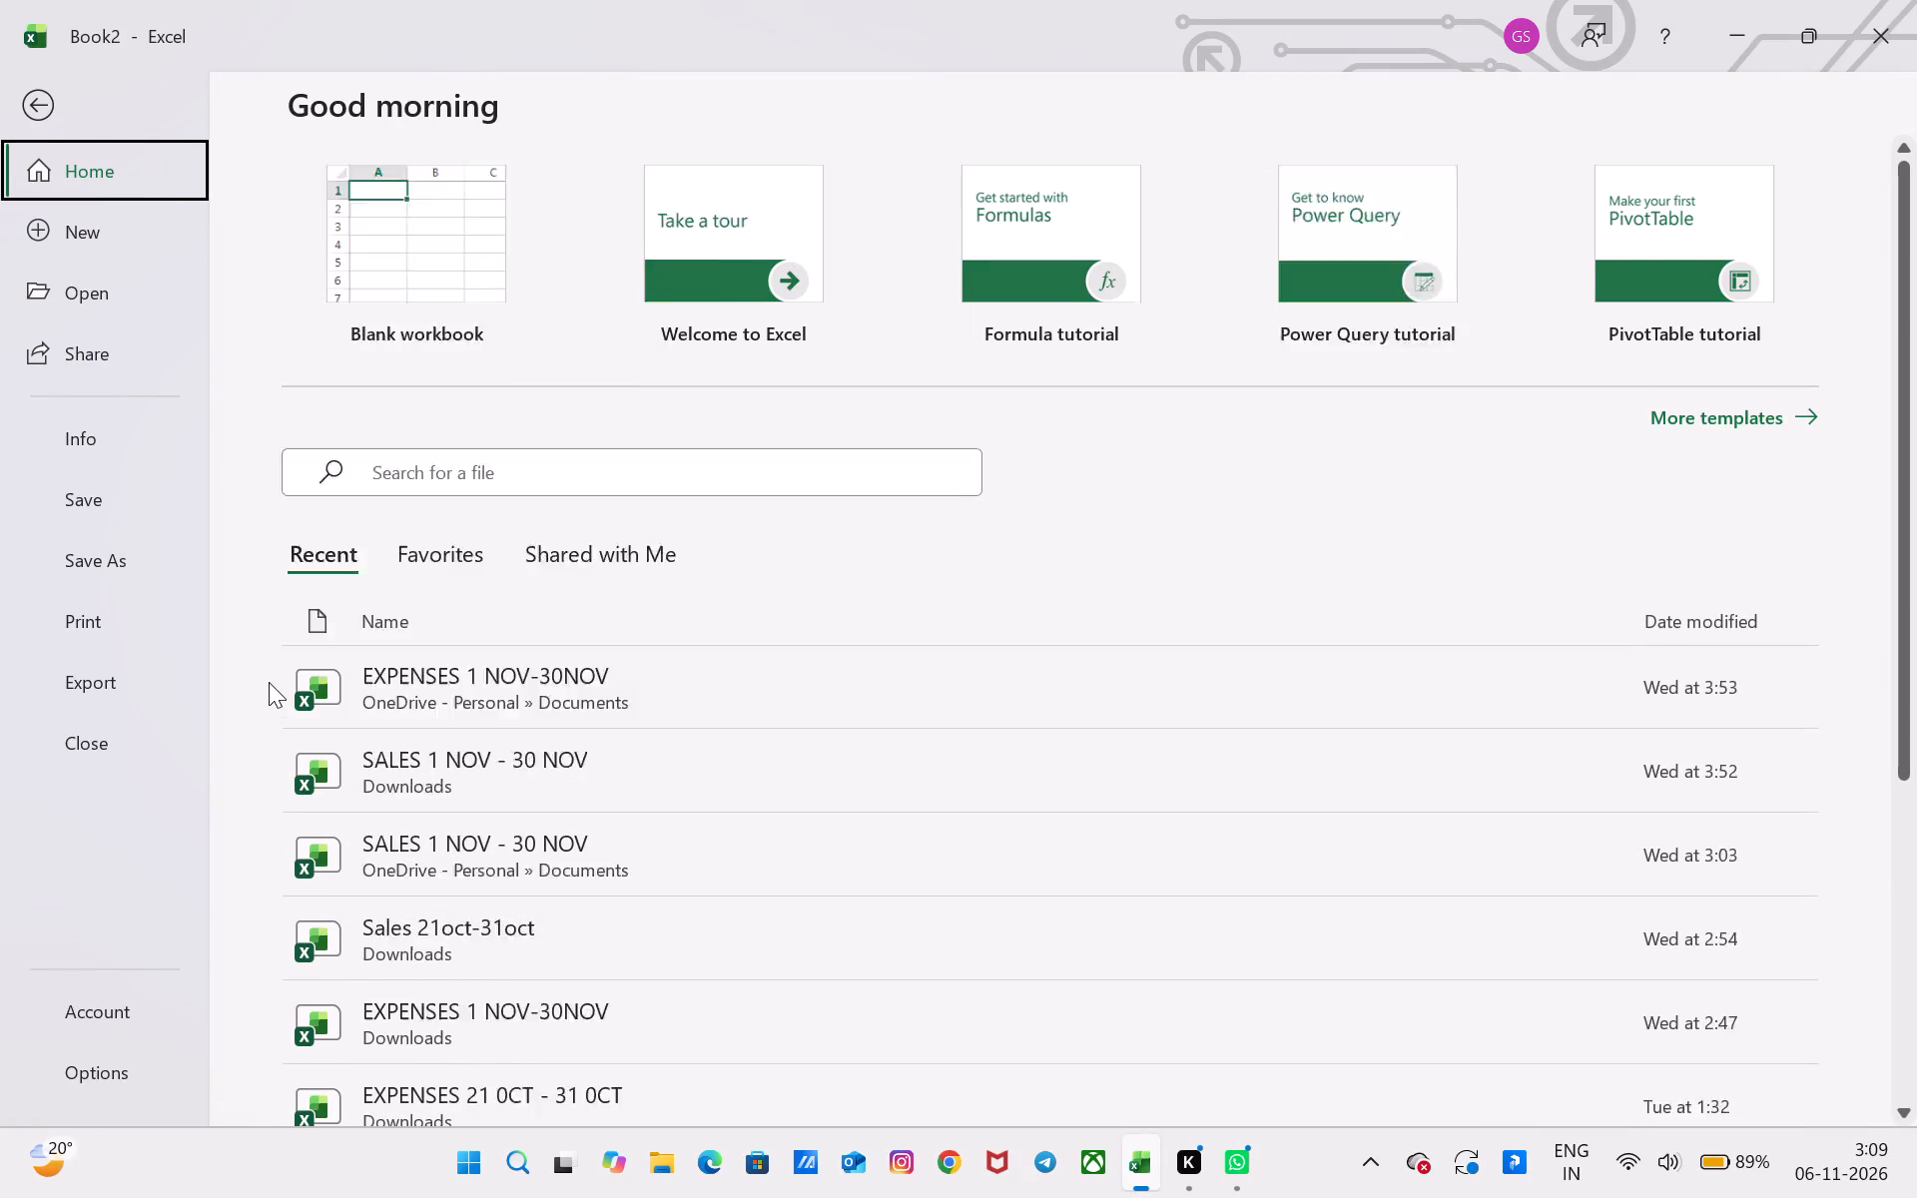
pyautogui.scroll(-1, 269, 682)
pyautogui.doubleClick(410, 468)
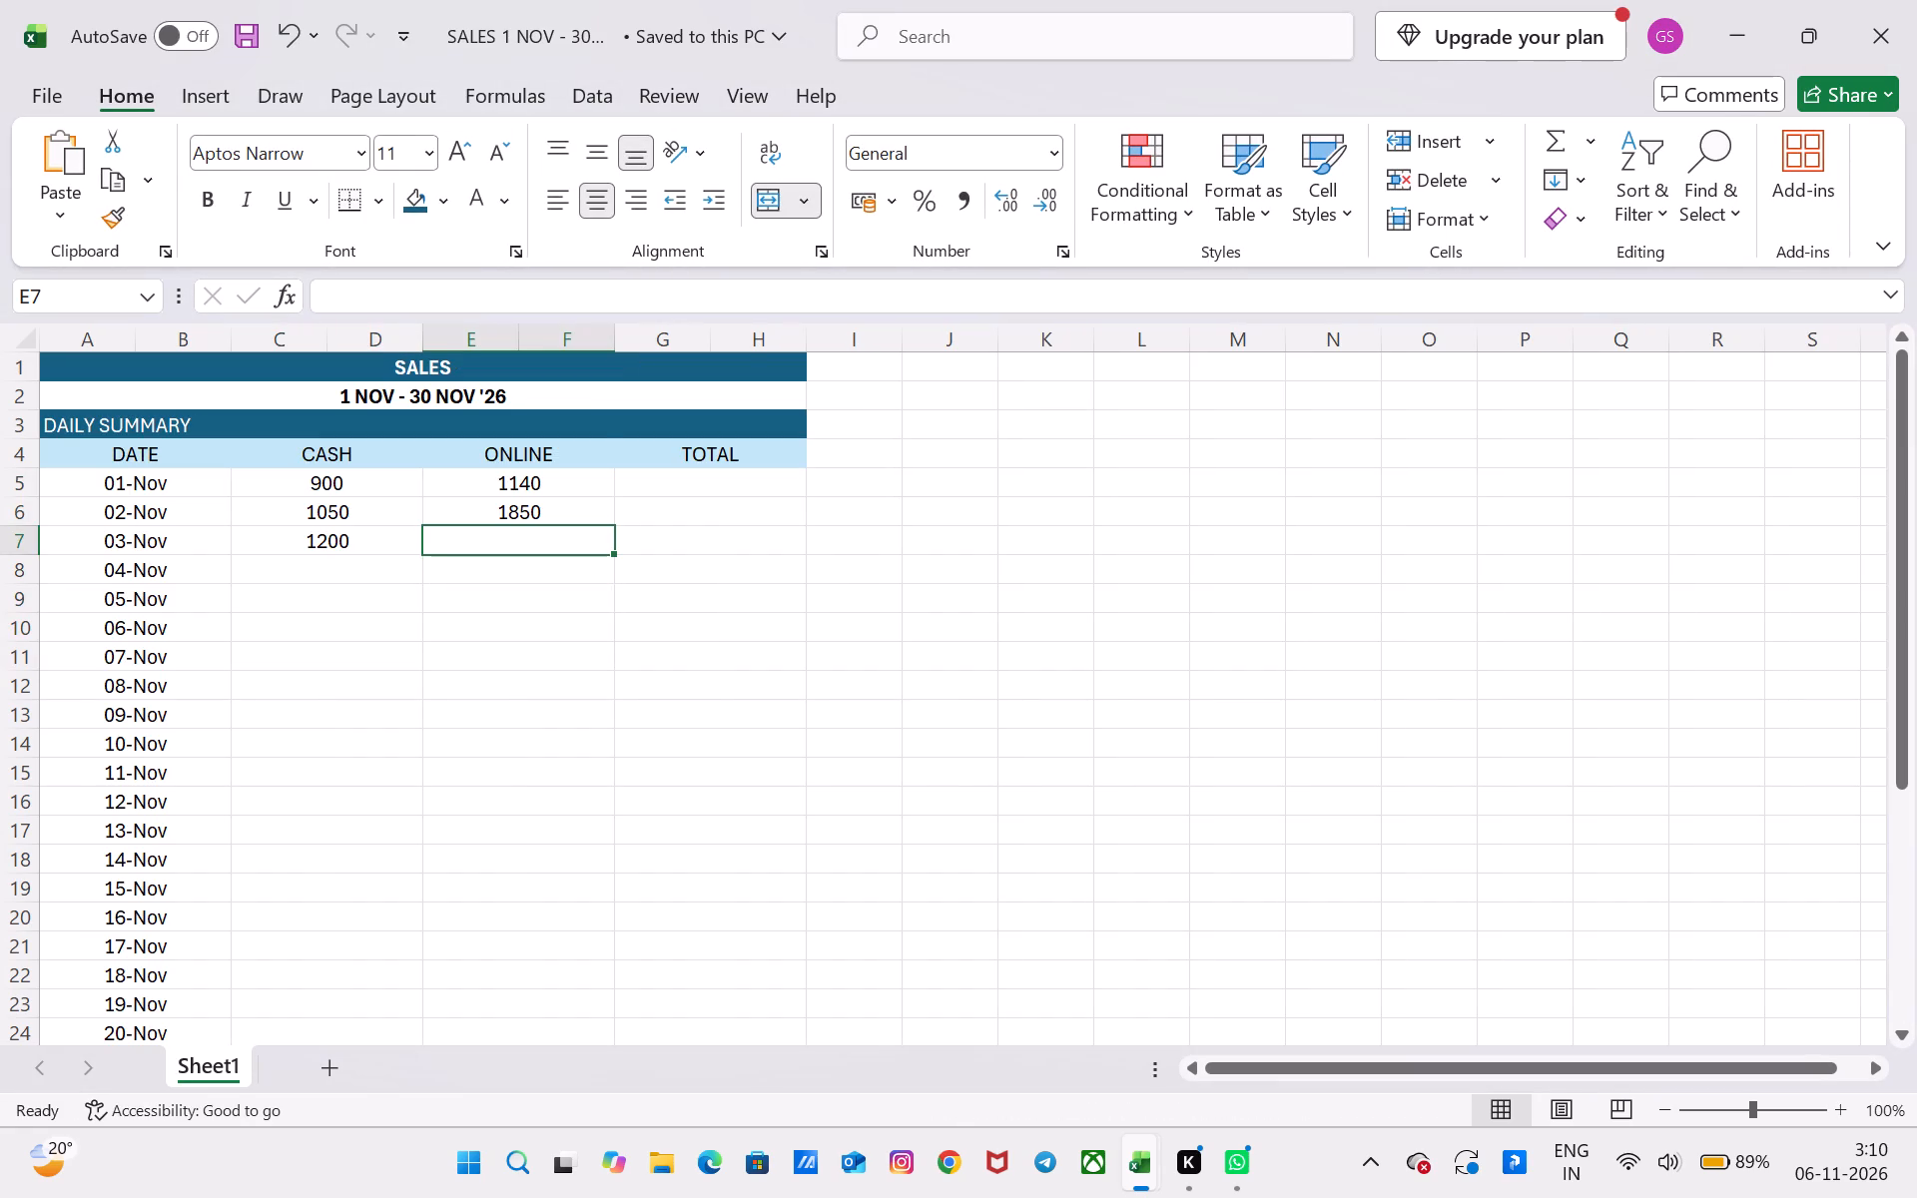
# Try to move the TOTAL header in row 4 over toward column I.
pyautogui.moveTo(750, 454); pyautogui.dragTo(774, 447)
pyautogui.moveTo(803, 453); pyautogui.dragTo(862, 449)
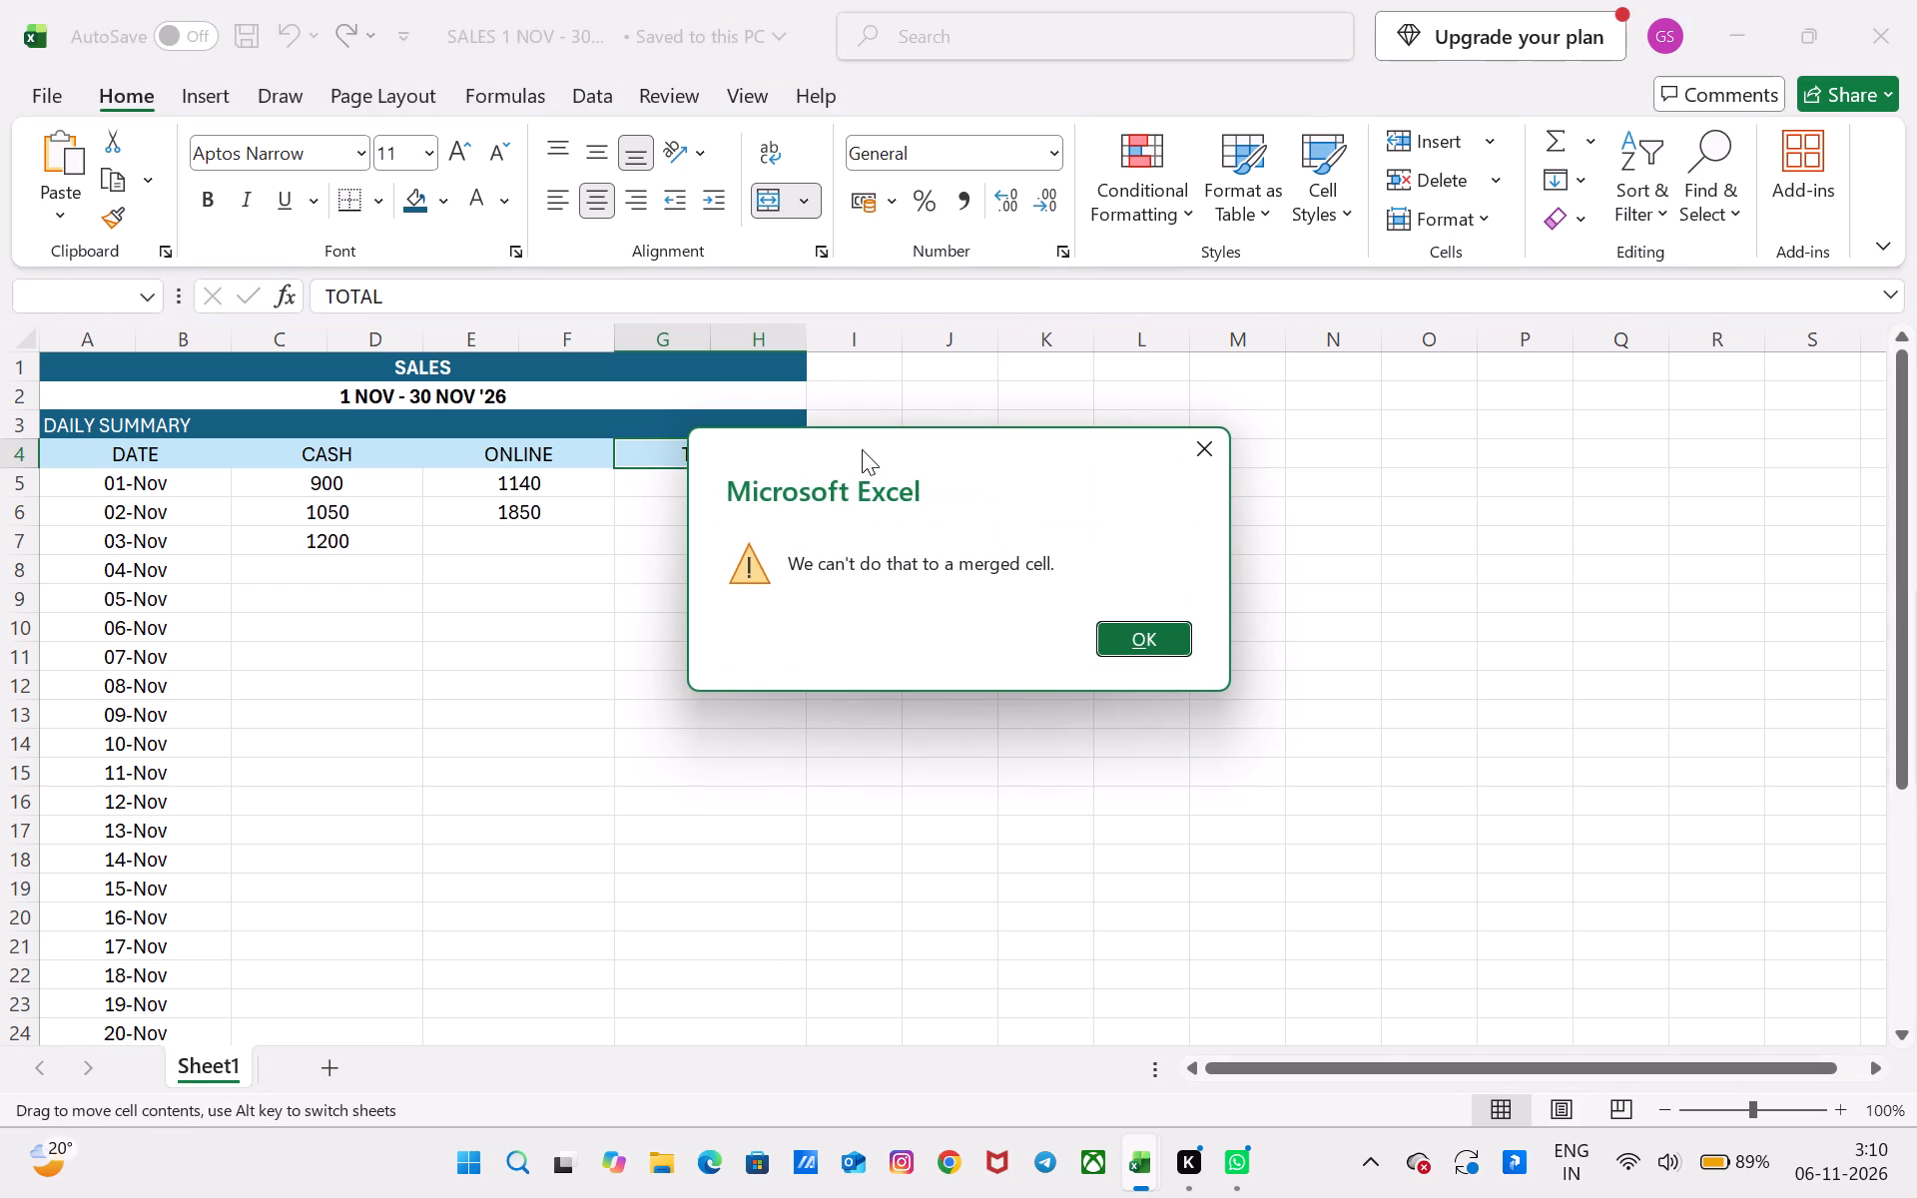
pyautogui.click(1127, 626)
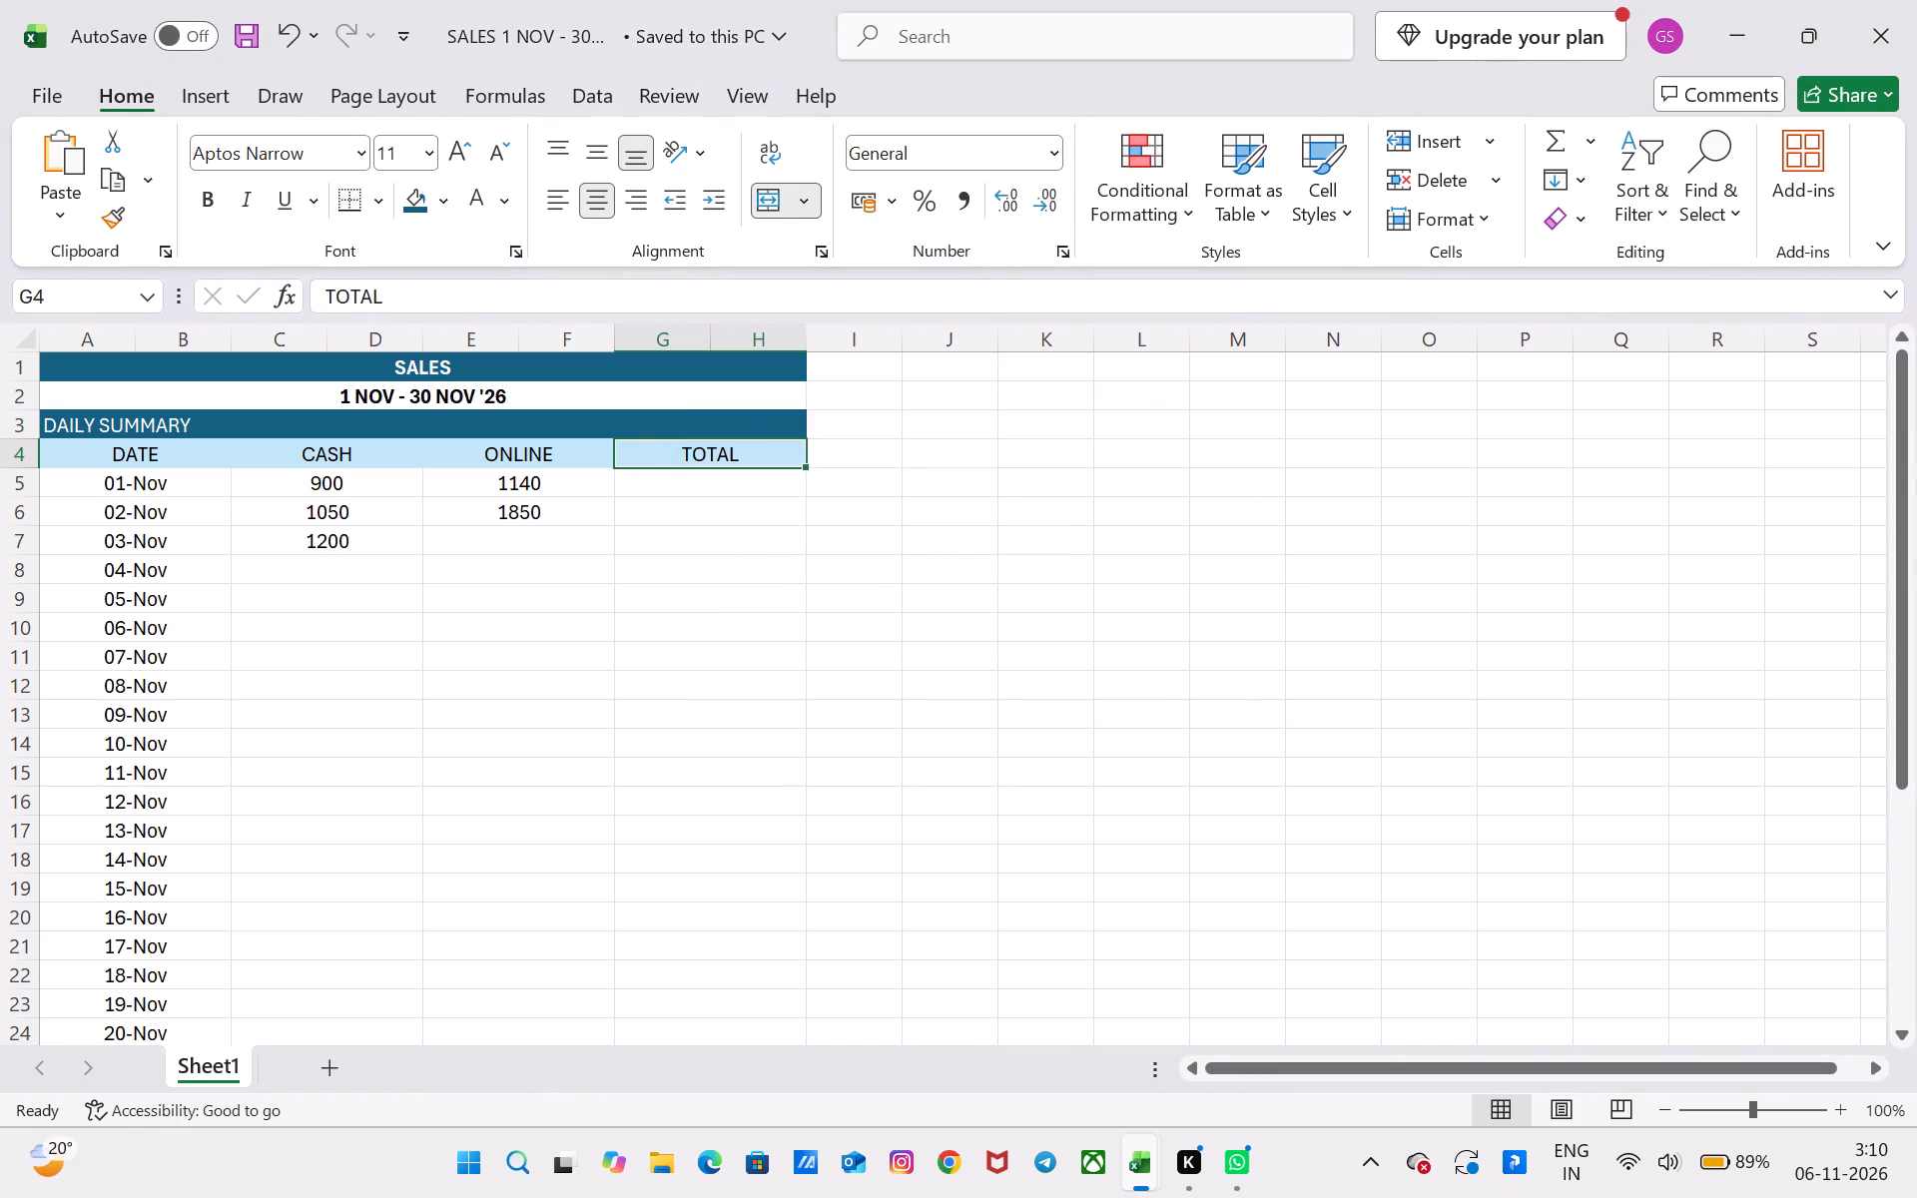
# Merge and center the empty cells I4:J4 beside the TOTAL header.
pyautogui.tripleClick(869, 472)
pyautogui.click(871, 456)
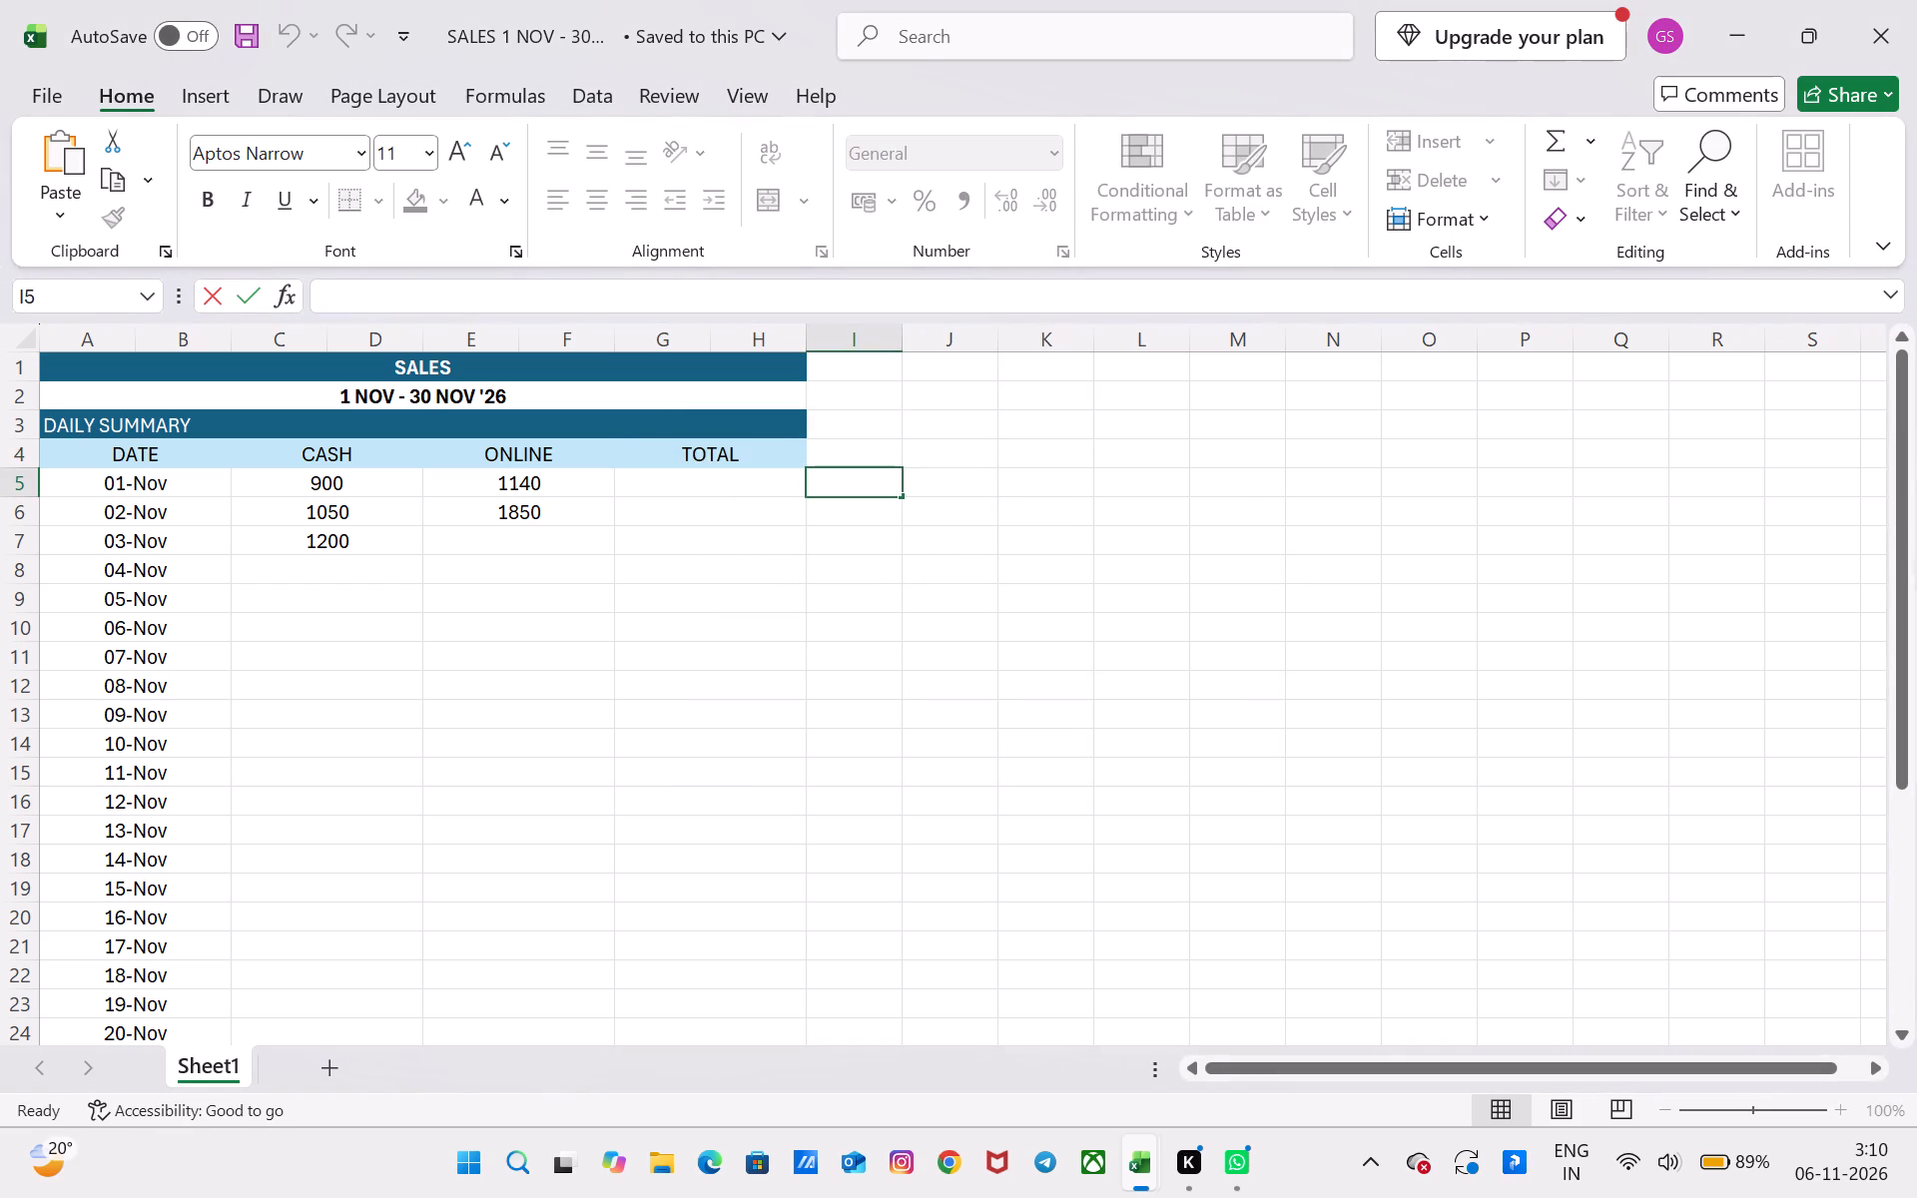
pyautogui.moveTo(871, 456); pyautogui.dragTo(931, 455)
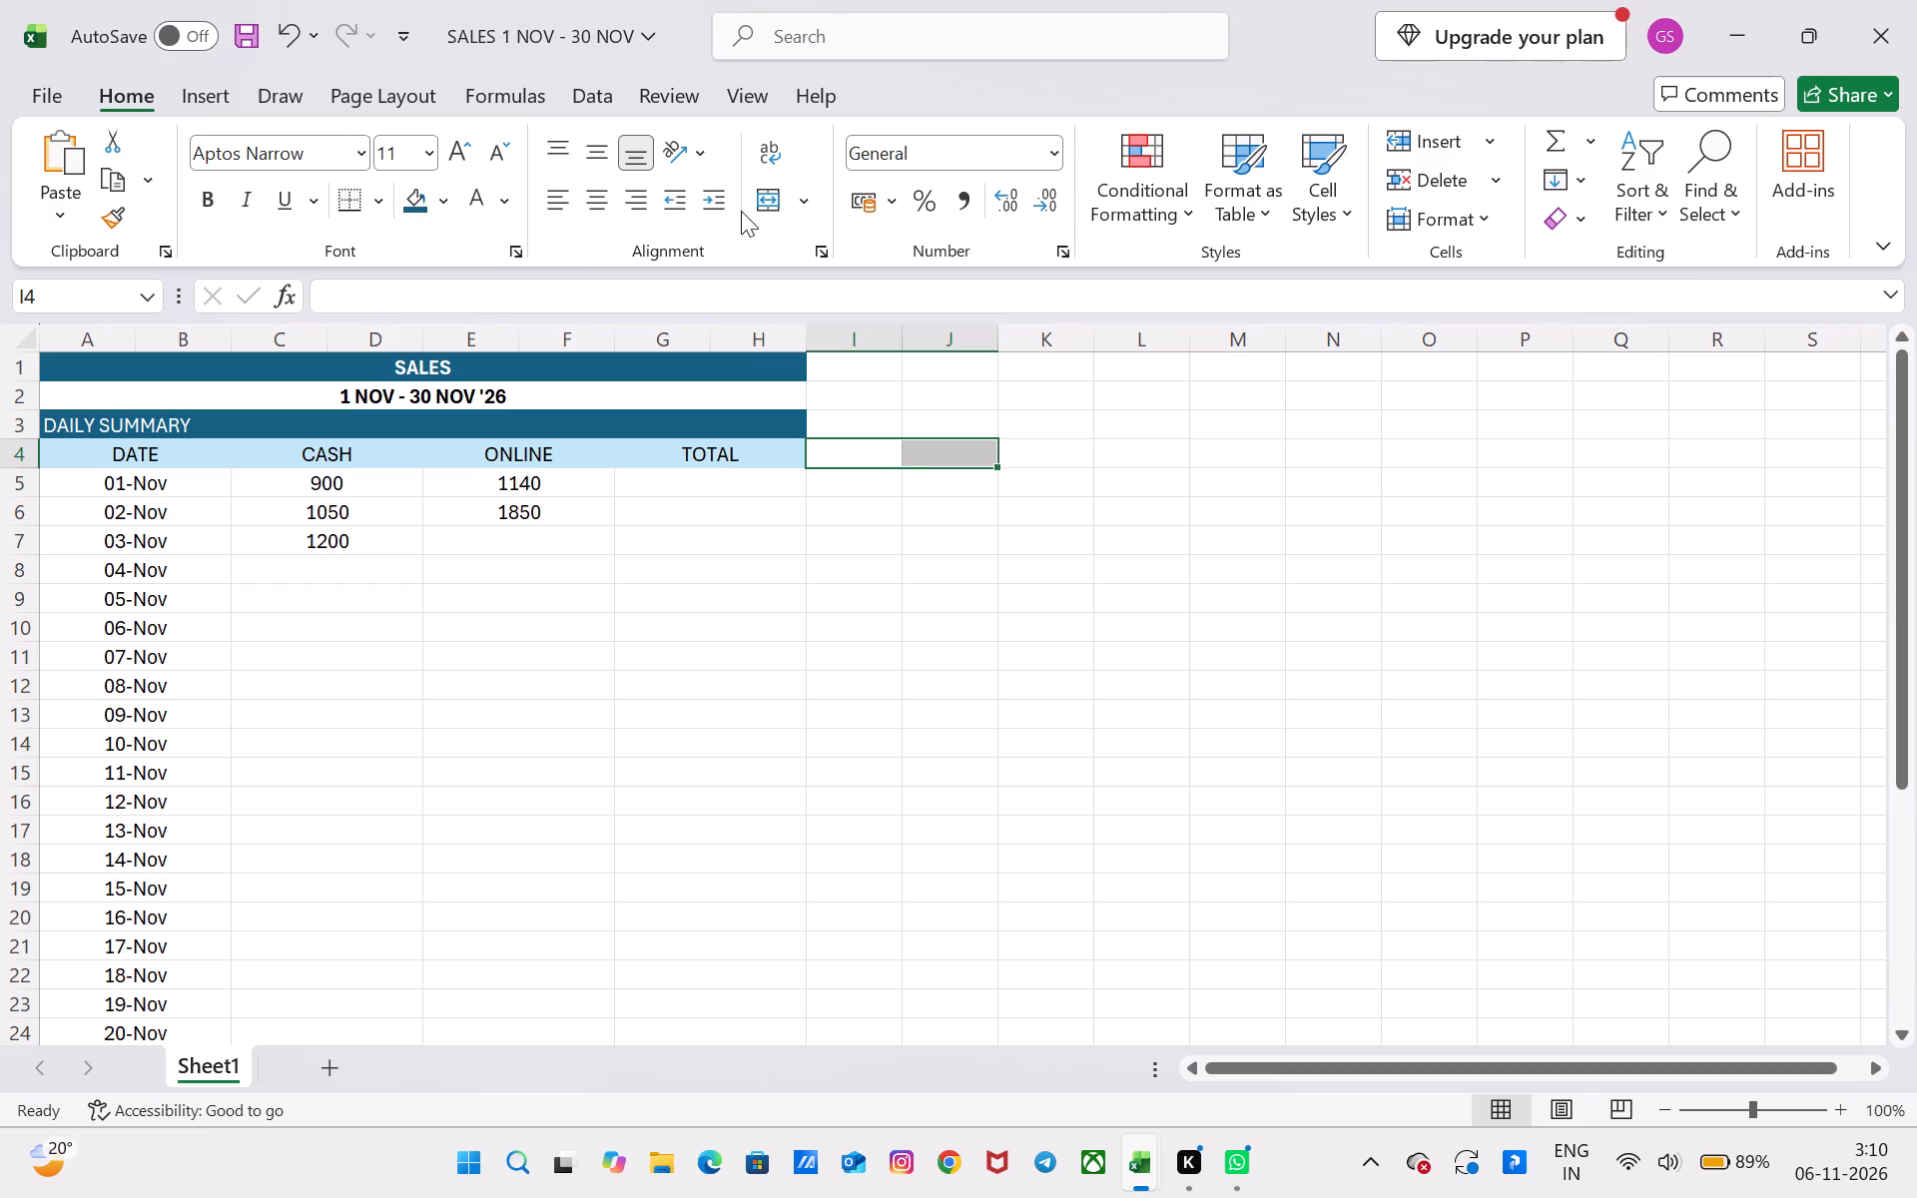
pyautogui.click(770, 200)
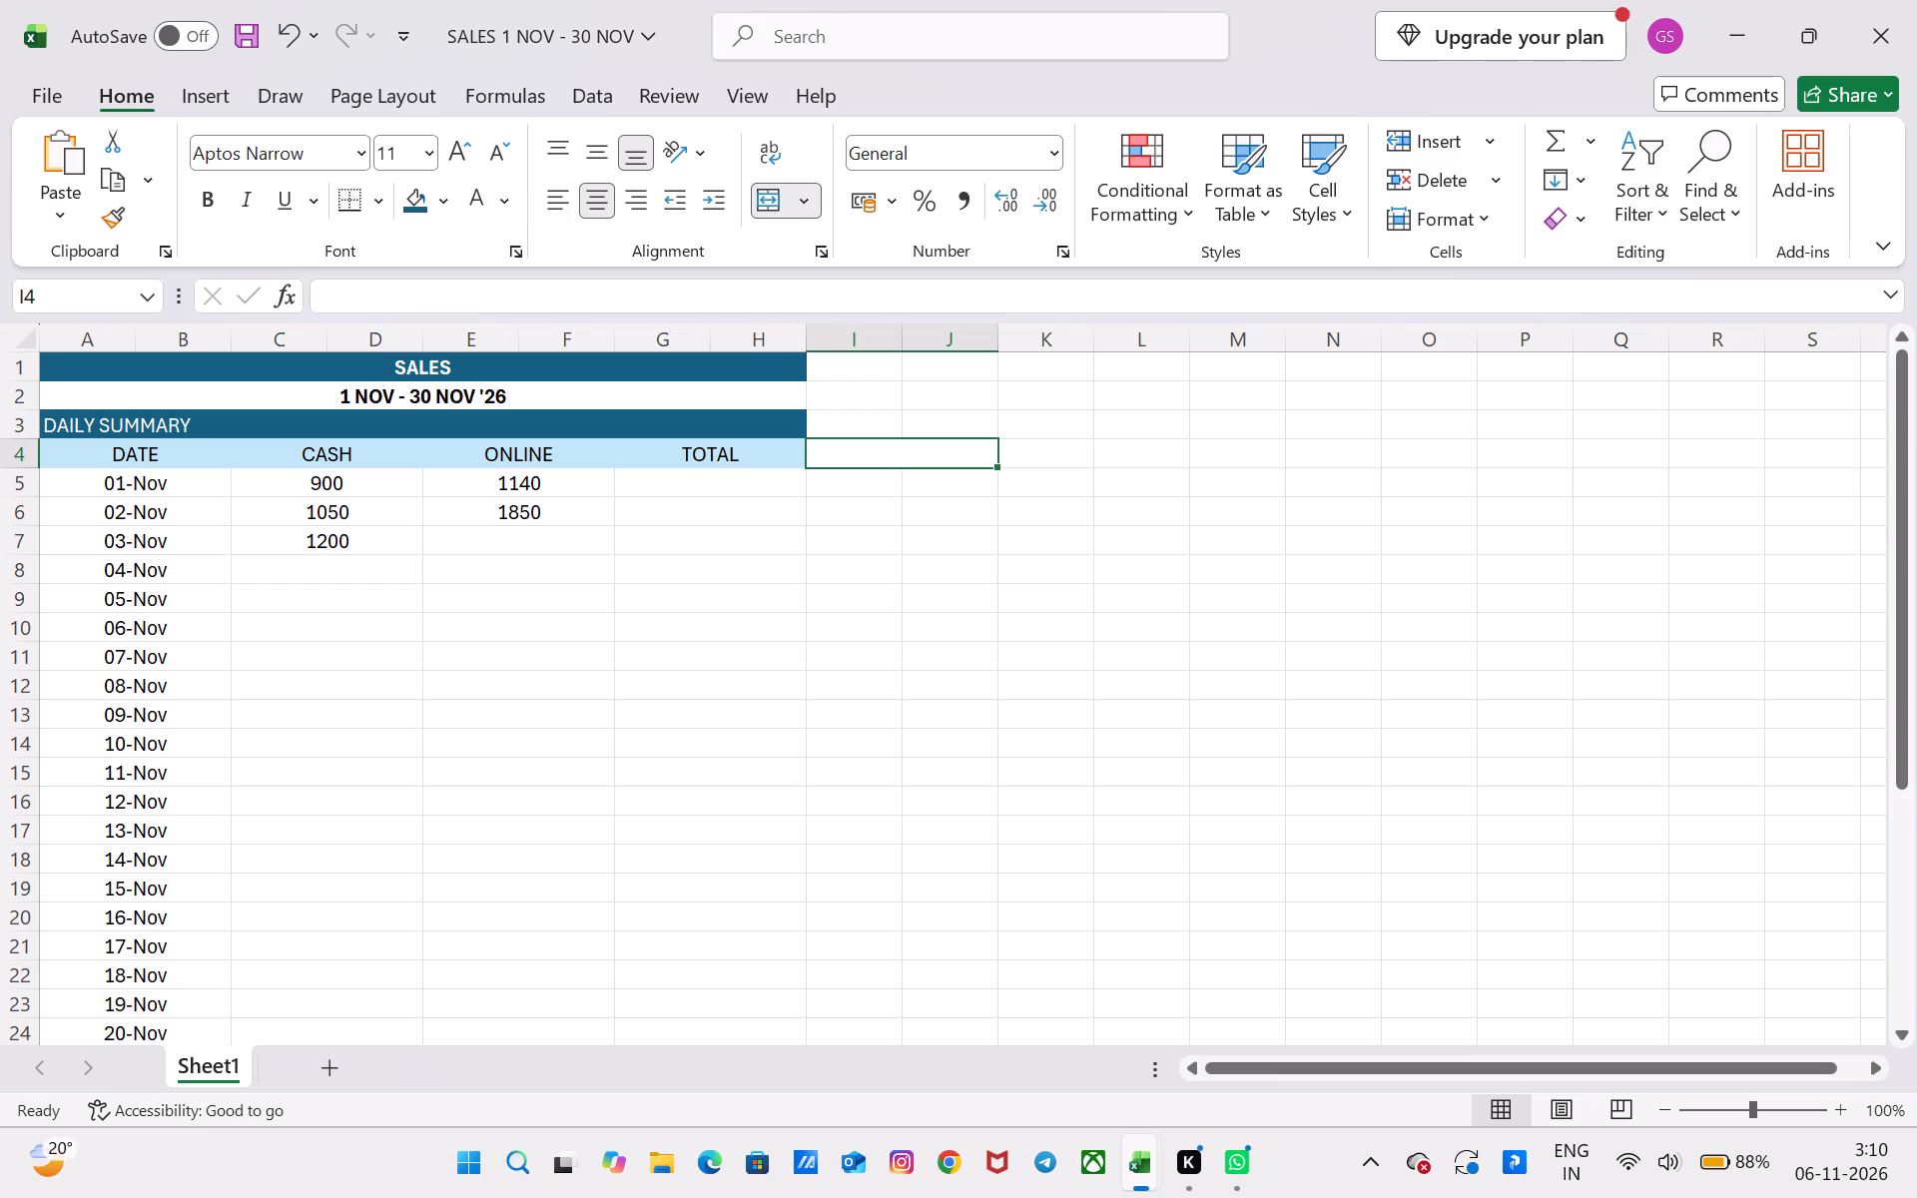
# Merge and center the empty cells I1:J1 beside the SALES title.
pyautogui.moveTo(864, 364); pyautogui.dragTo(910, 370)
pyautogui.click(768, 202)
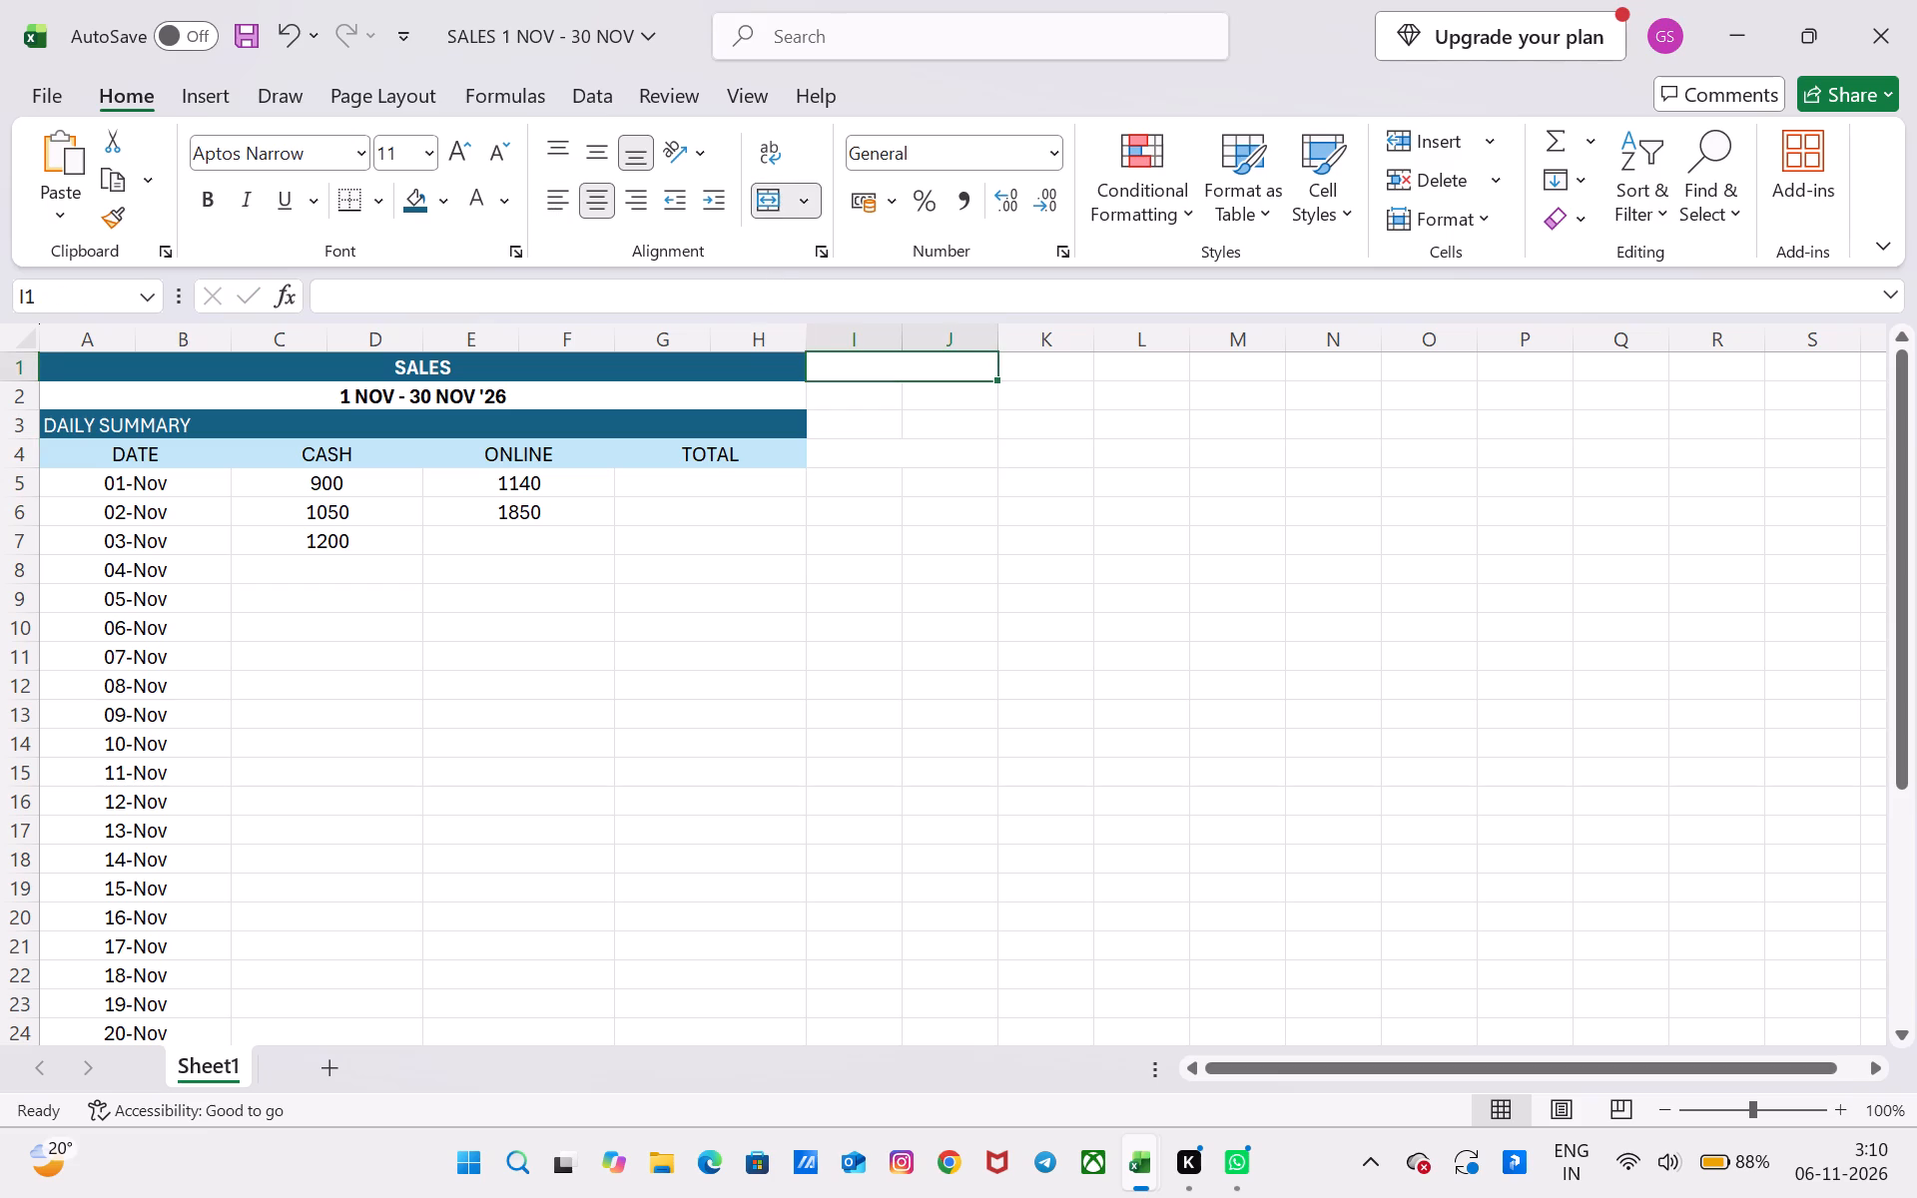
# Extend the date-range row through column J by merging and centering A2:J2.
pyautogui.moveTo(718, 397); pyautogui.dragTo(888, 391)
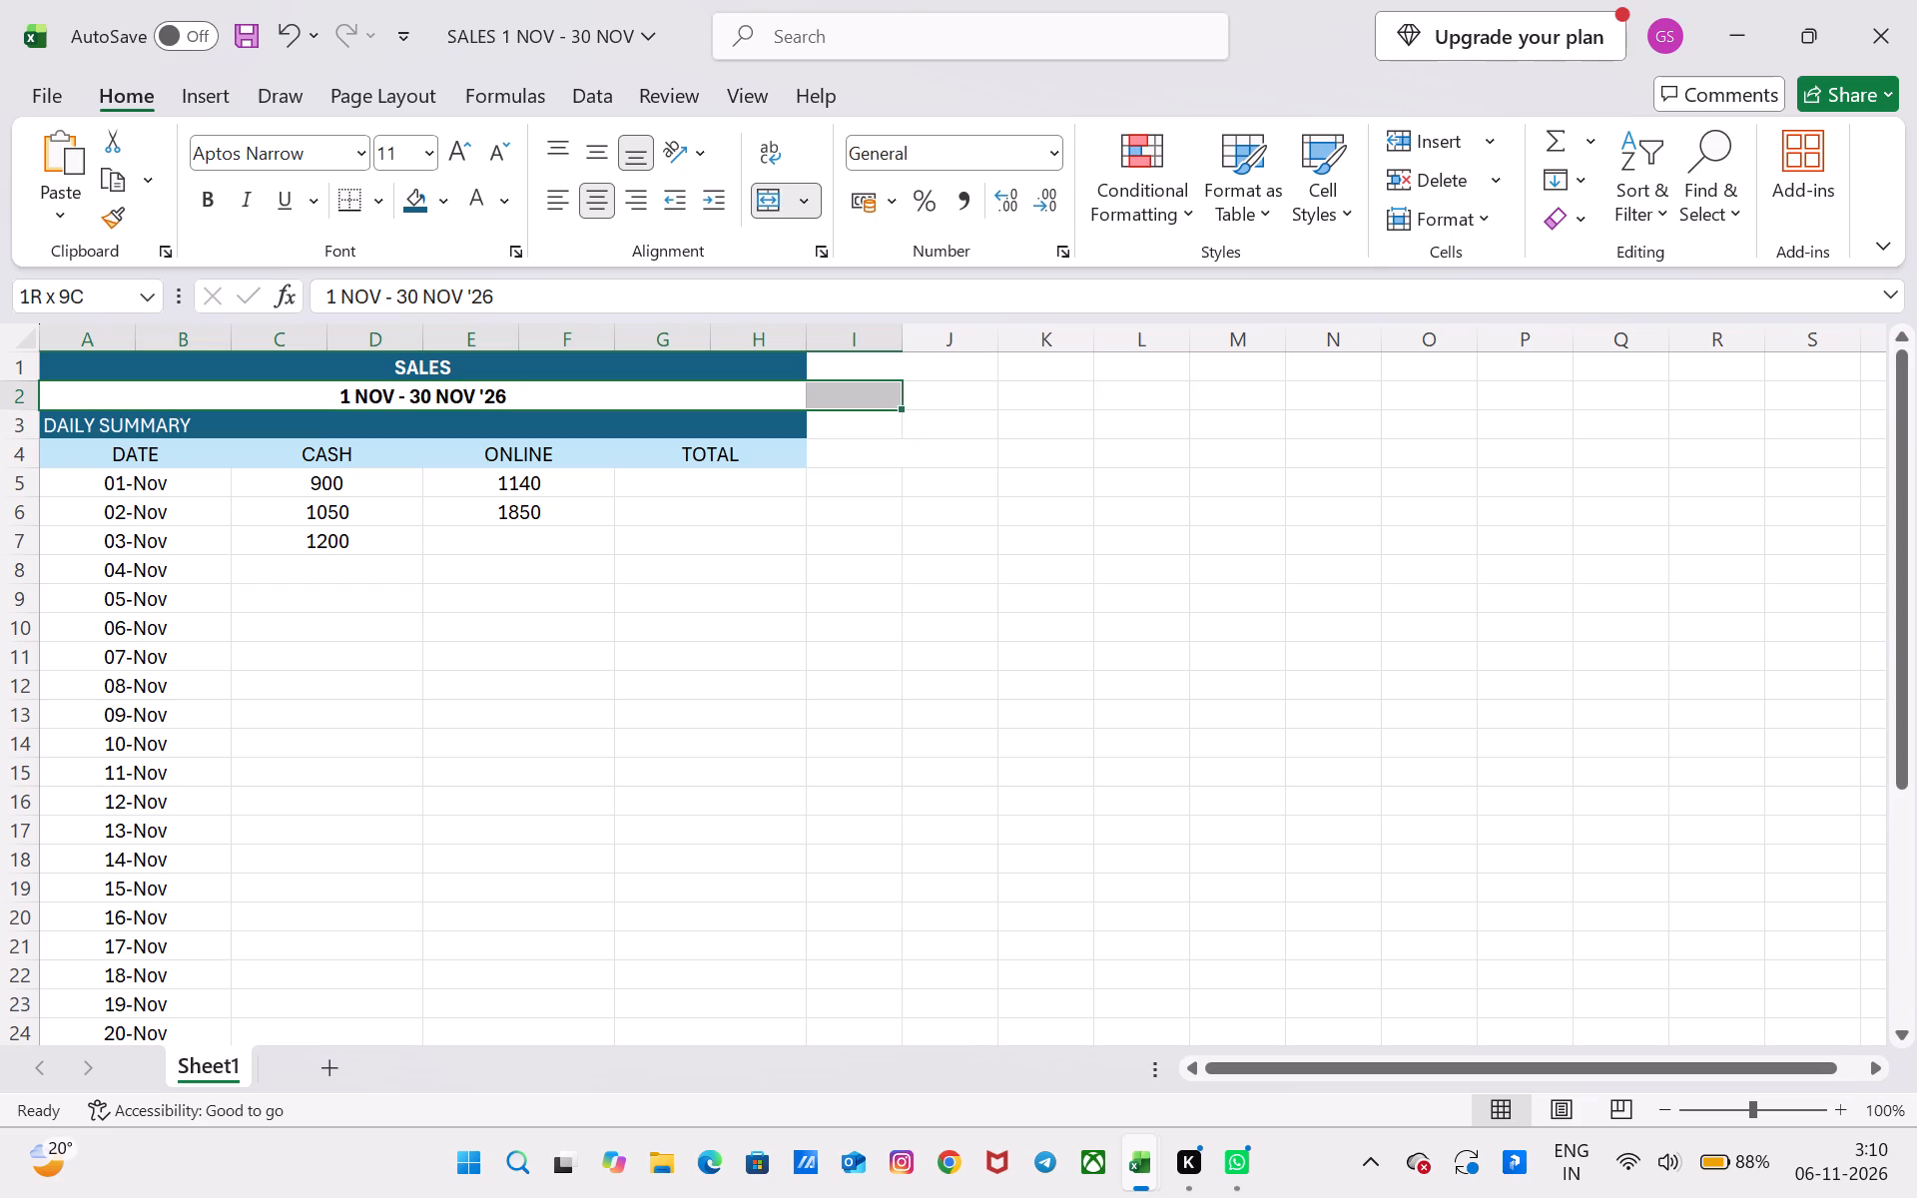
pyautogui.moveTo(888, 391); pyautogui.dragTo(909, 391)
pyautogui.click(770, 196)
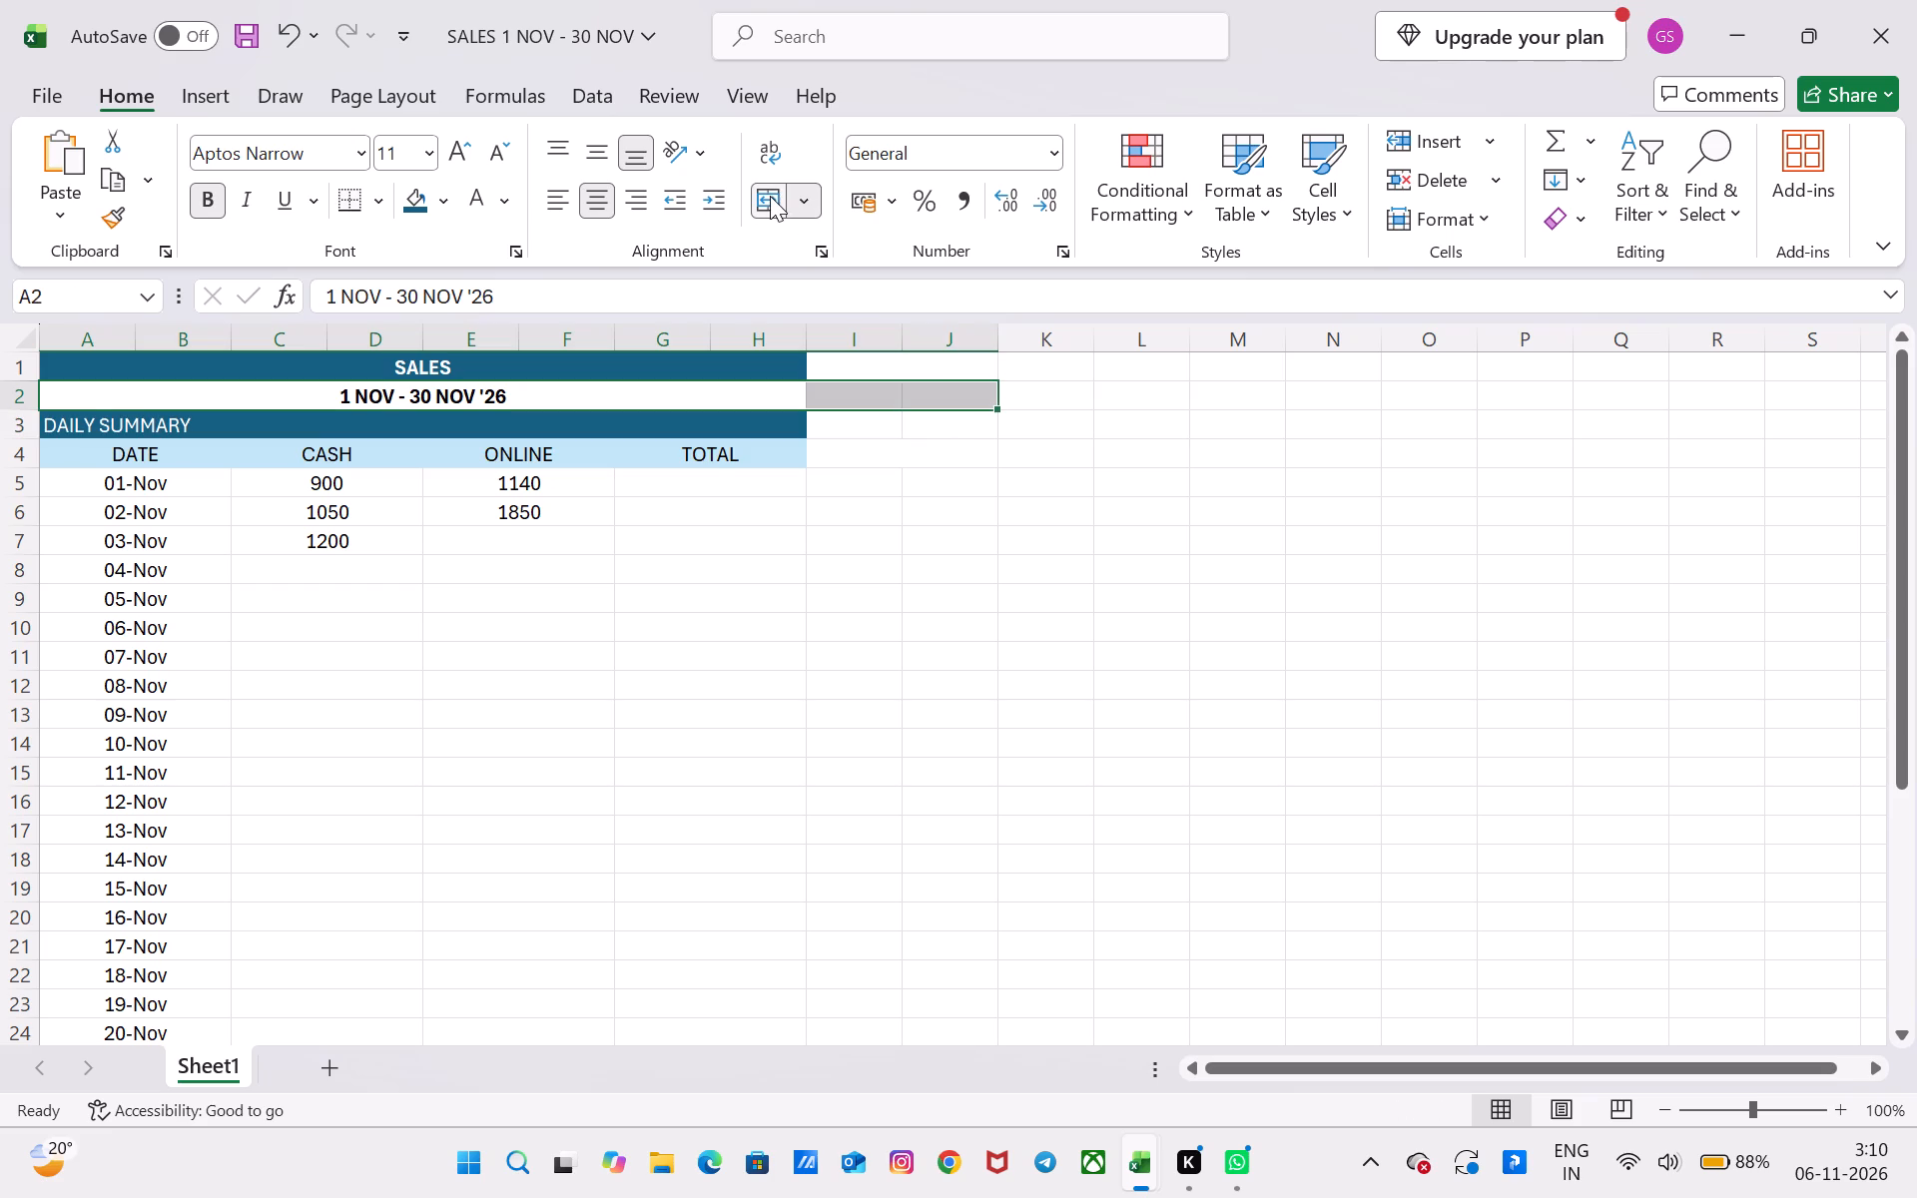
pyautogui.click(770, 196)
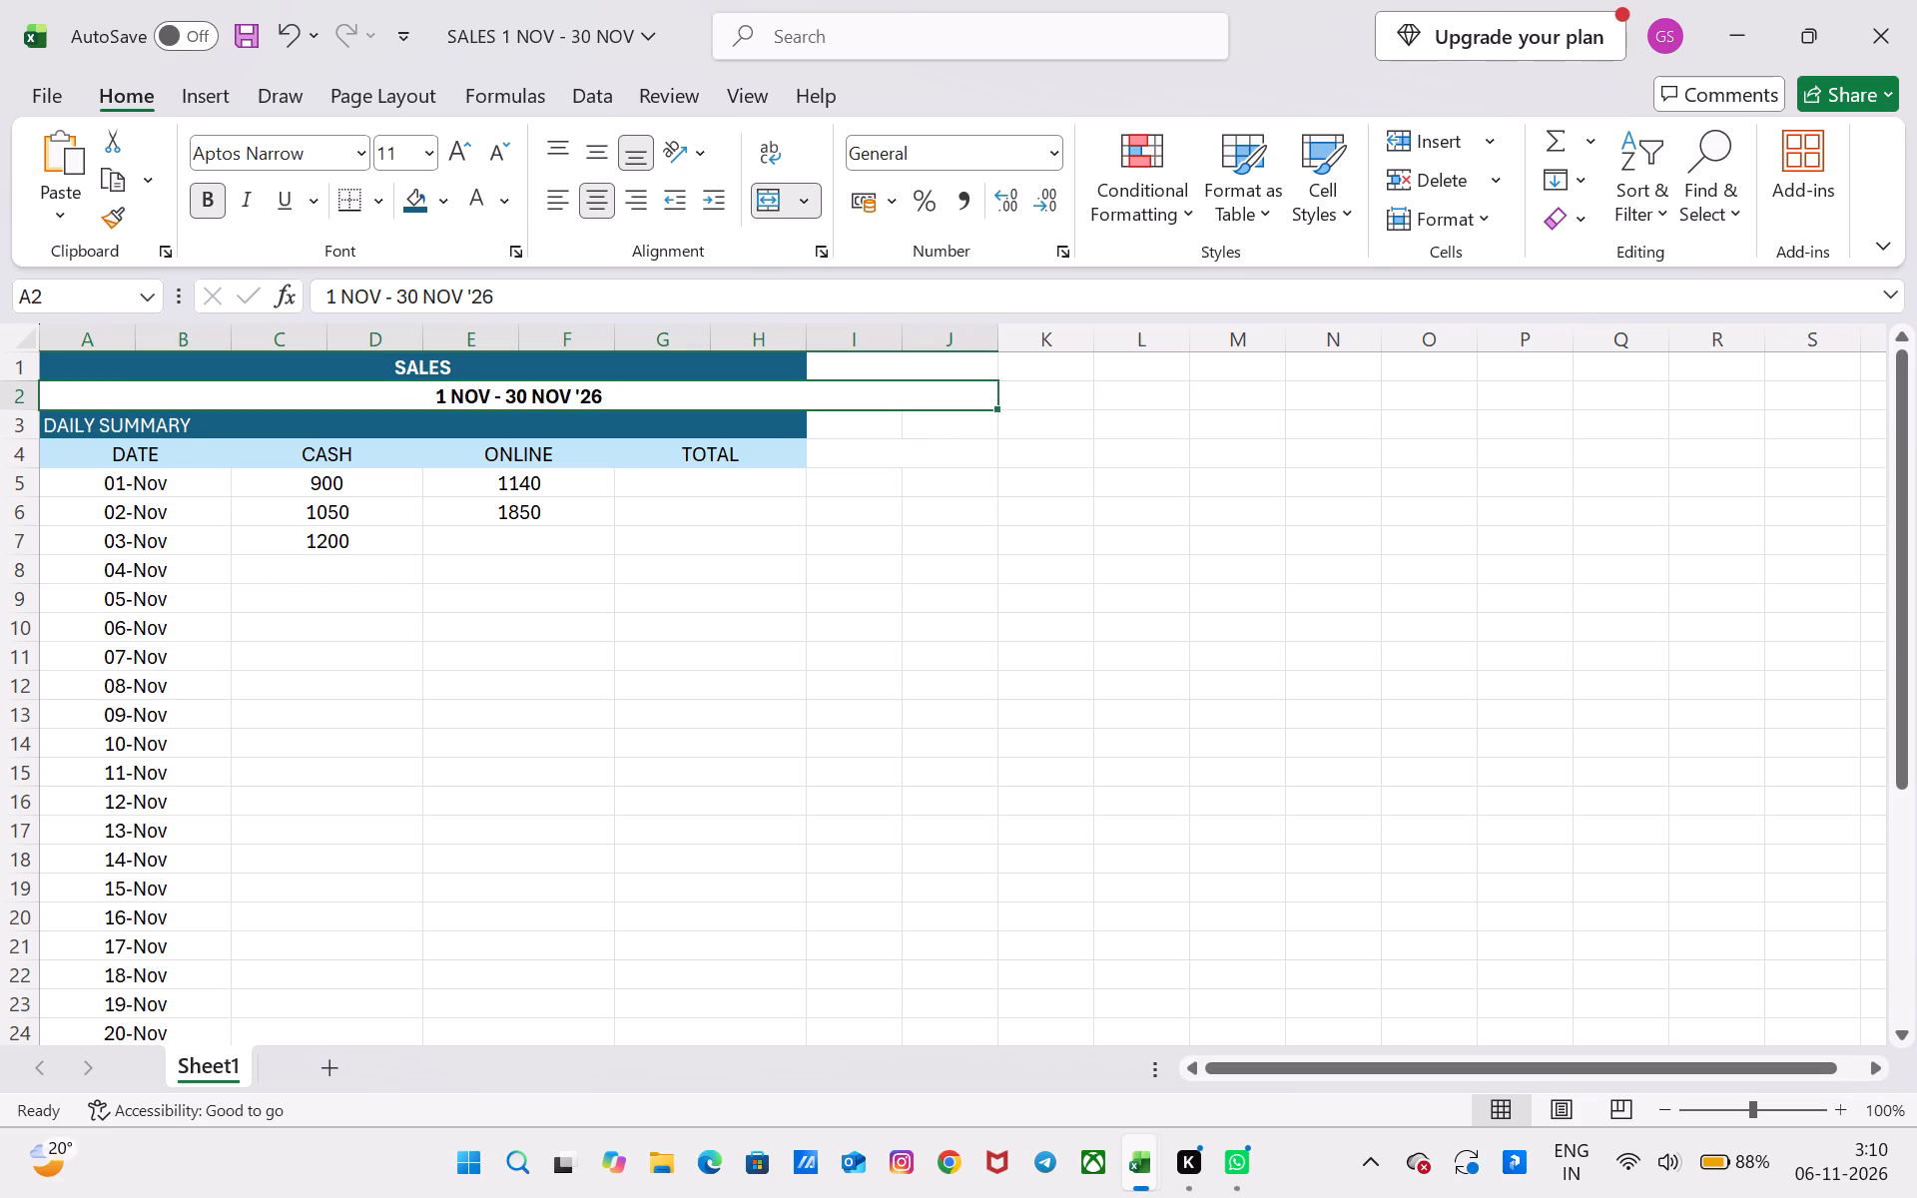
# Extend the SALES title row through column J by merging and centering A1:J1.
pyautogui.moveTo(708, 373); pyautogui.dragTo(823, 374)
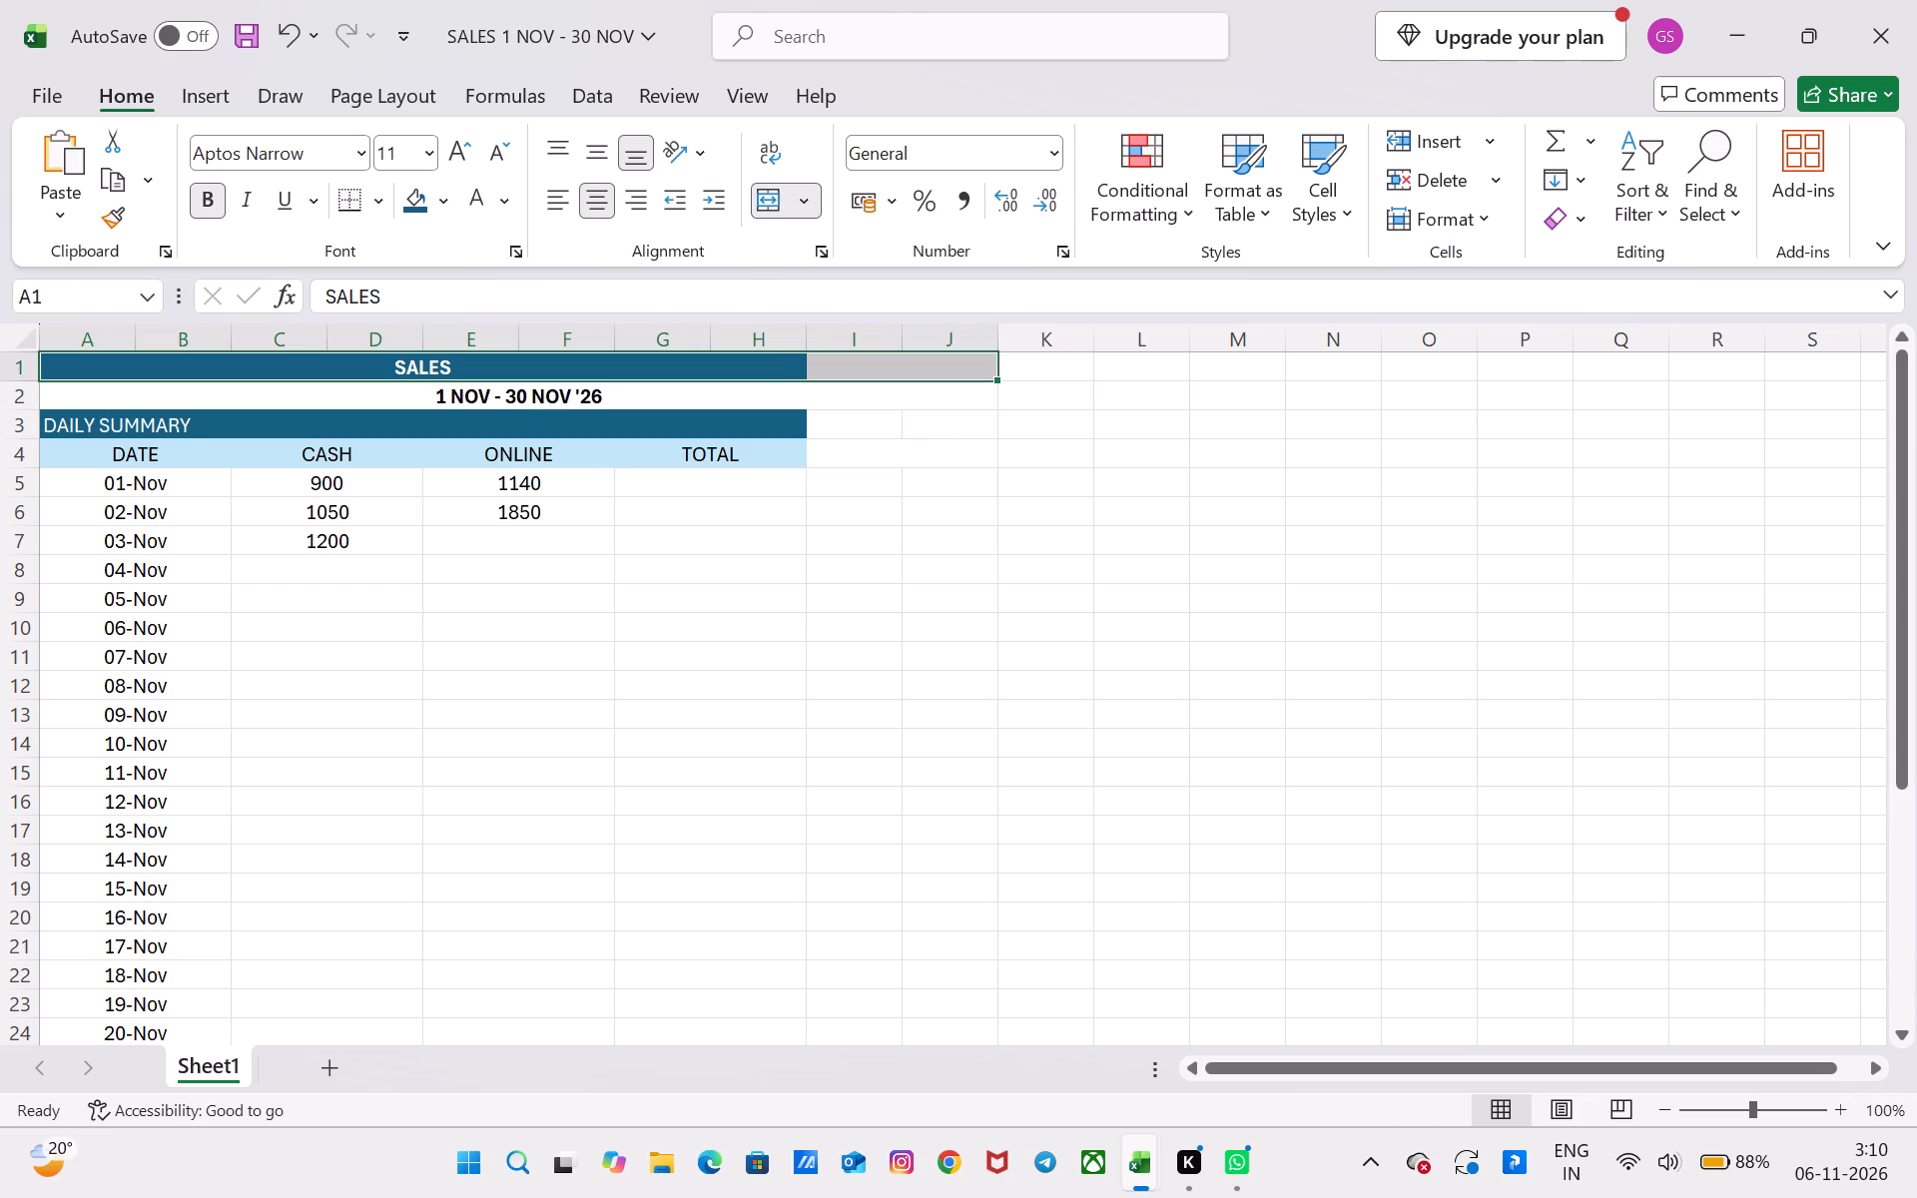
pyautogui.click(773, 201)
pyautogui.click(773, 201)
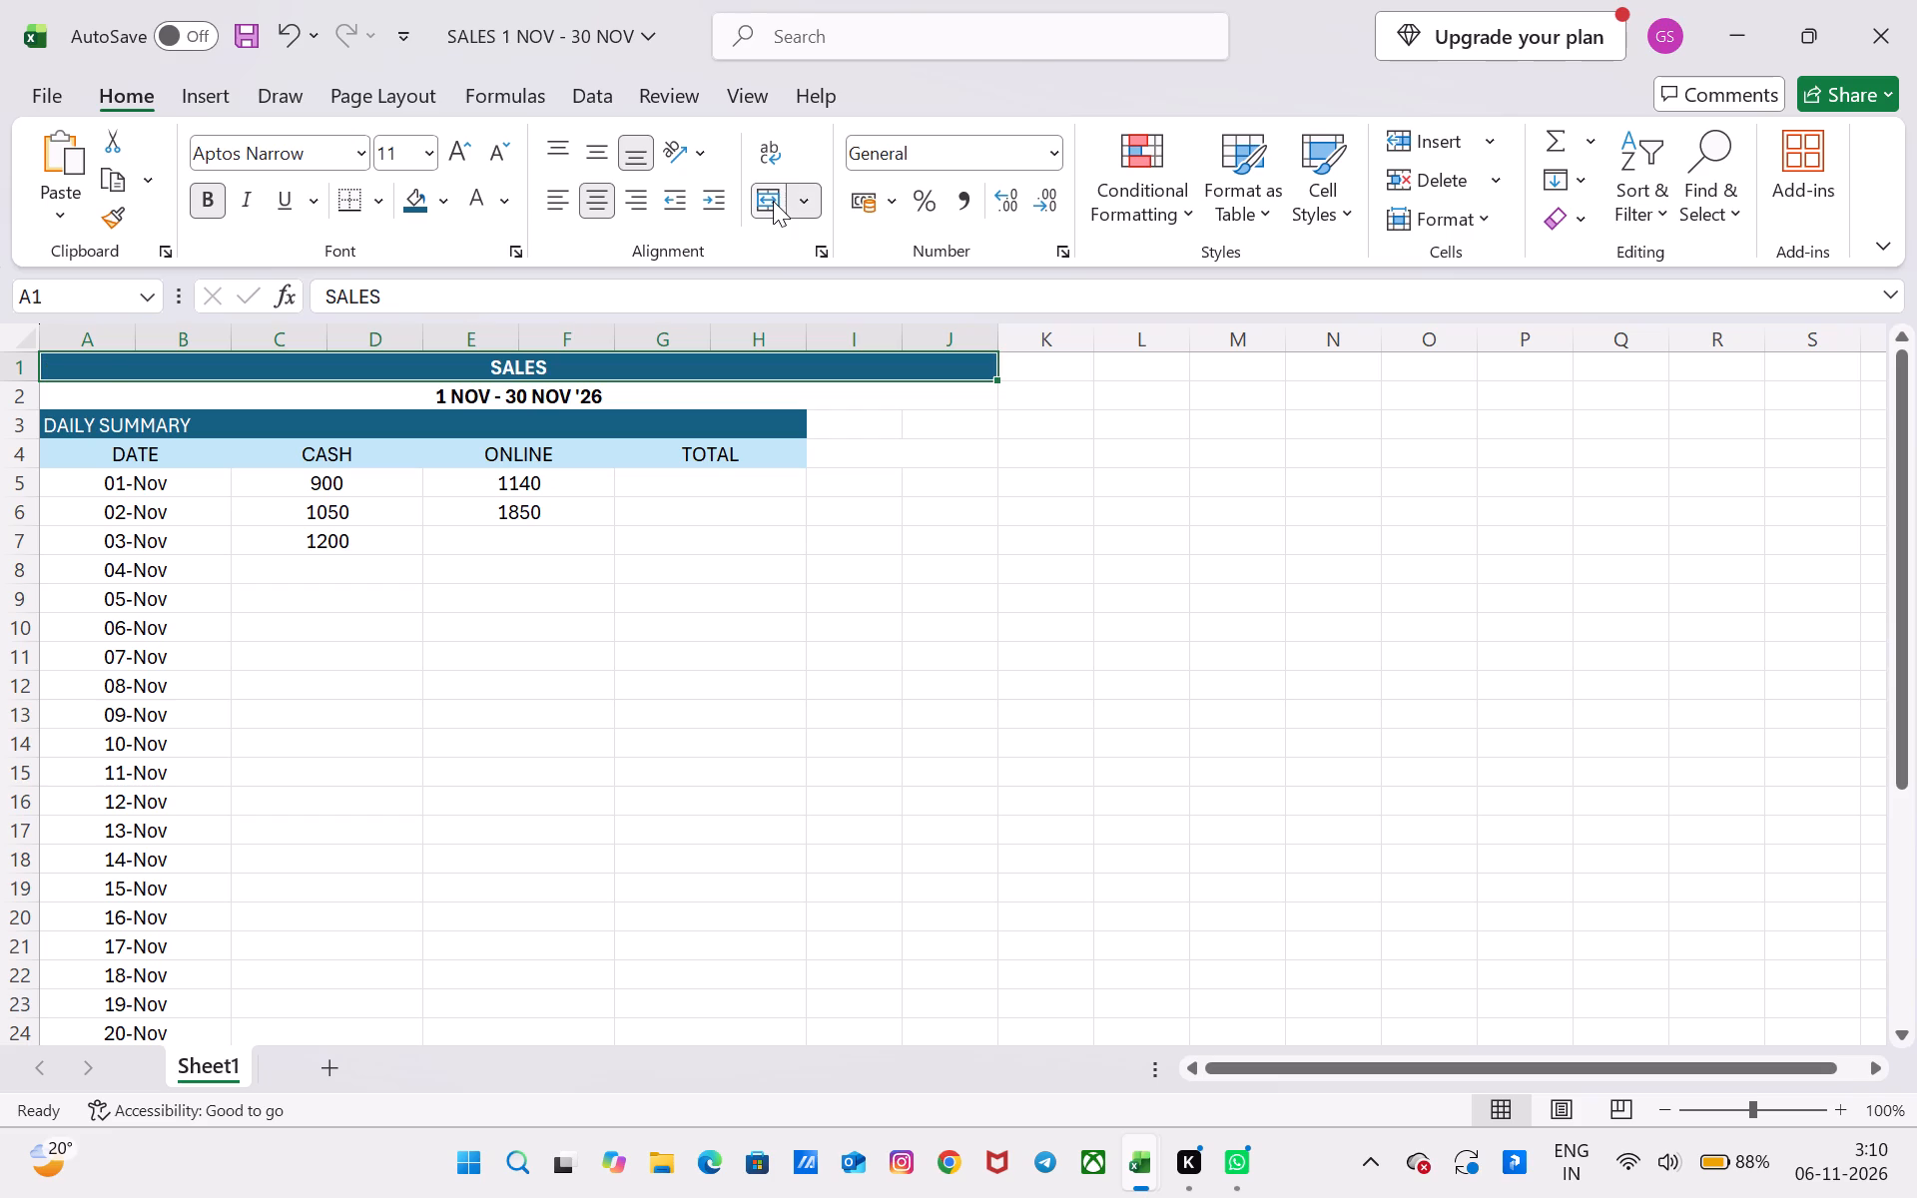
# Extend the DAILY SUMMARY row through column J by merging A3:J3, keeping its text uncentered.
pyautogui.moveTo(789, 421); pyautogui.dragTo(904, 417)
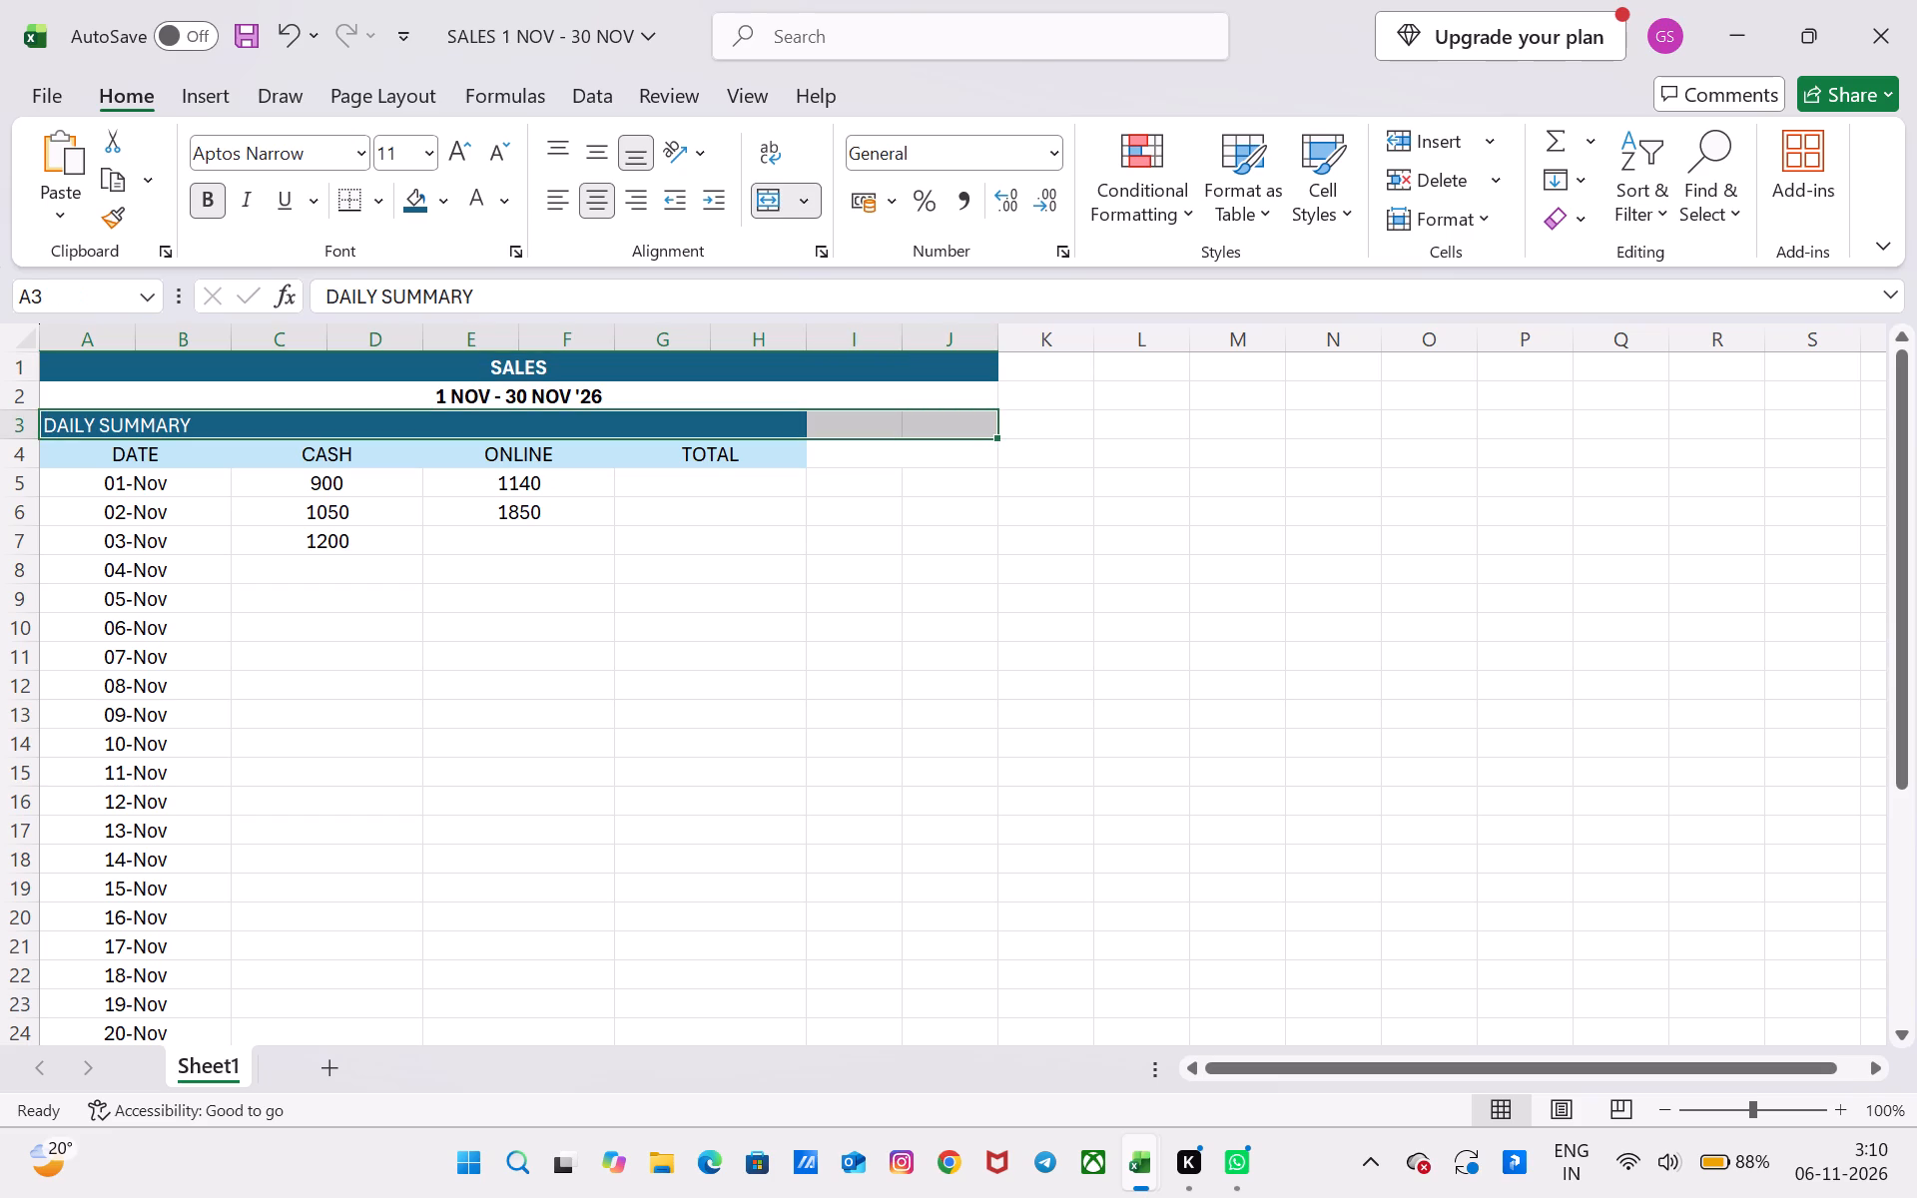
pyautogui.click(772, 208)
pyautogui.click(772, 208)
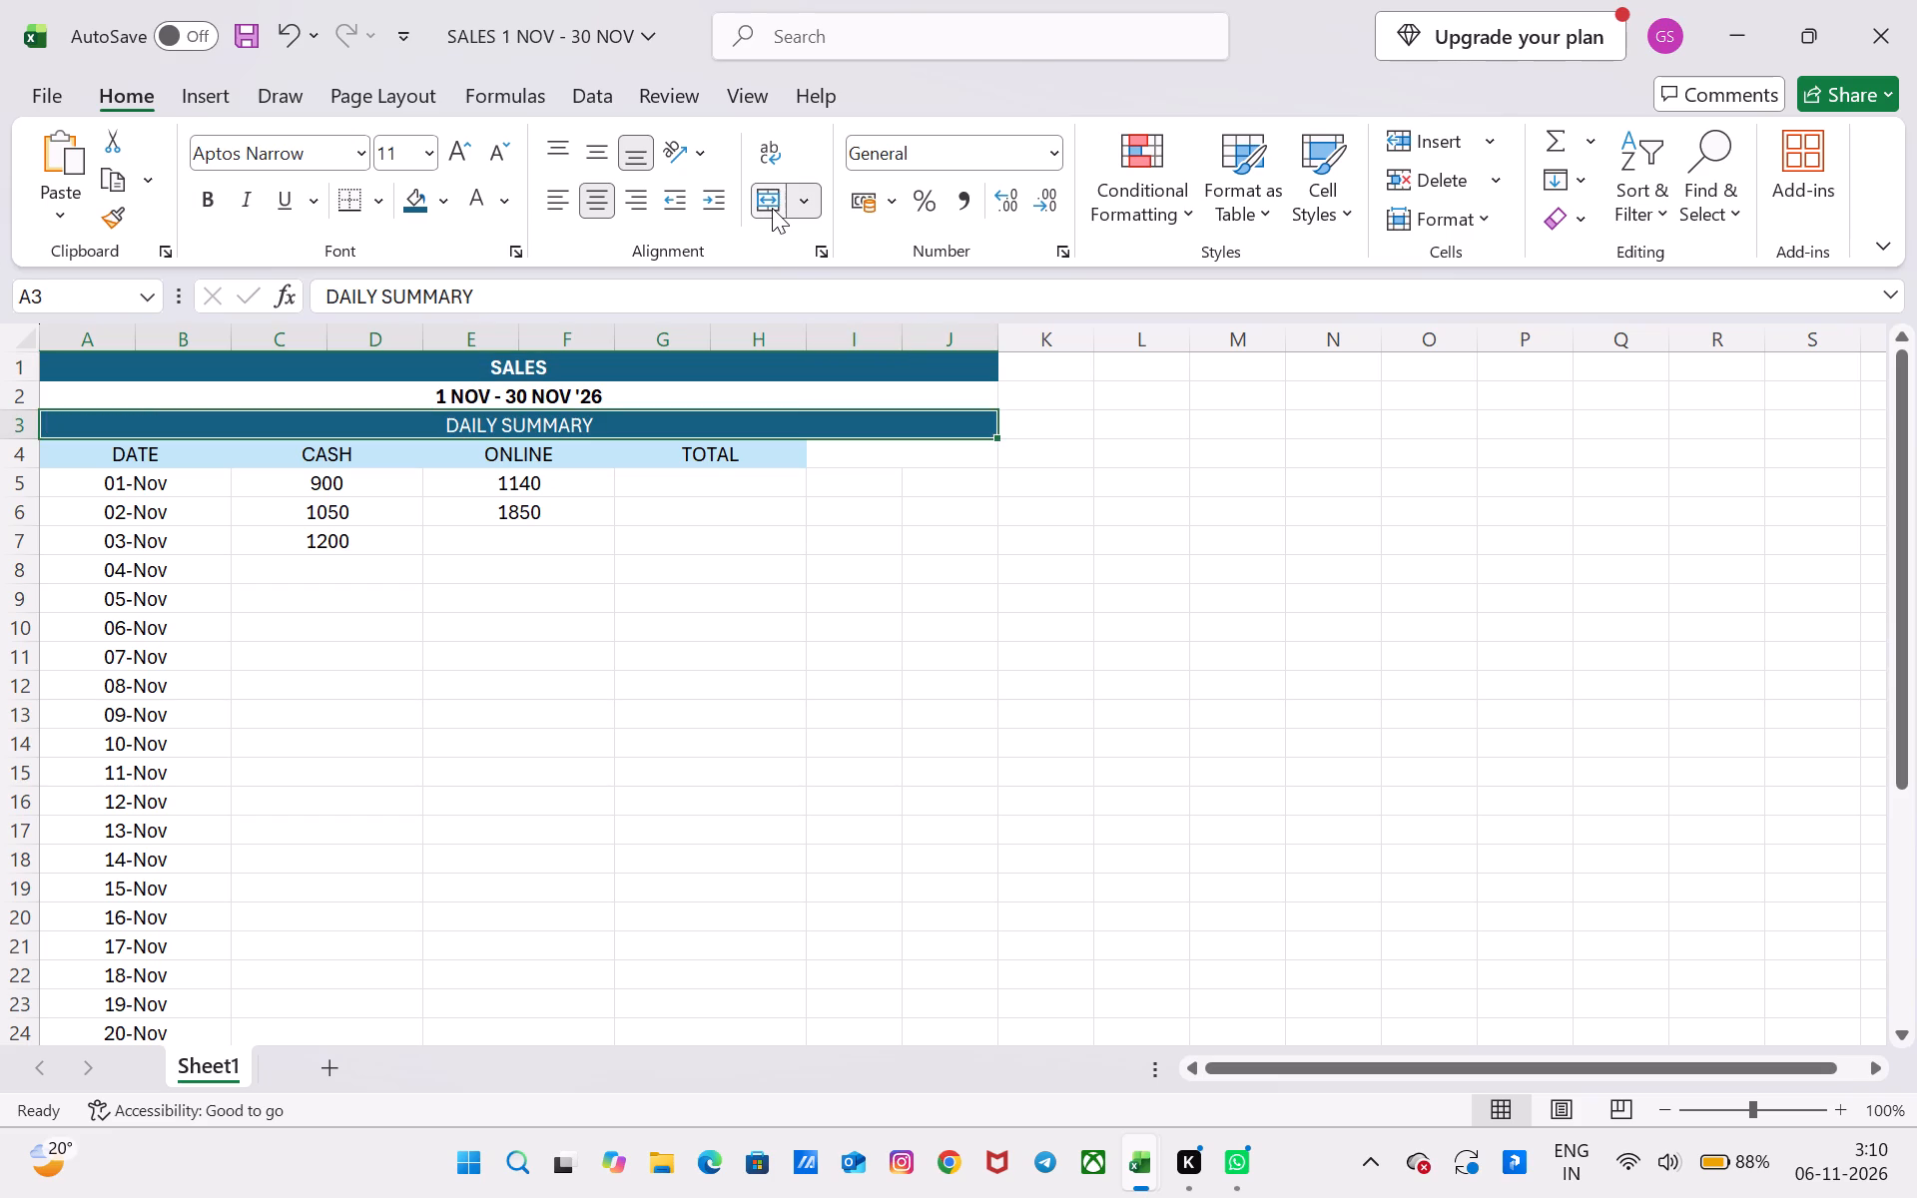
pyautogui.click(791, 202)
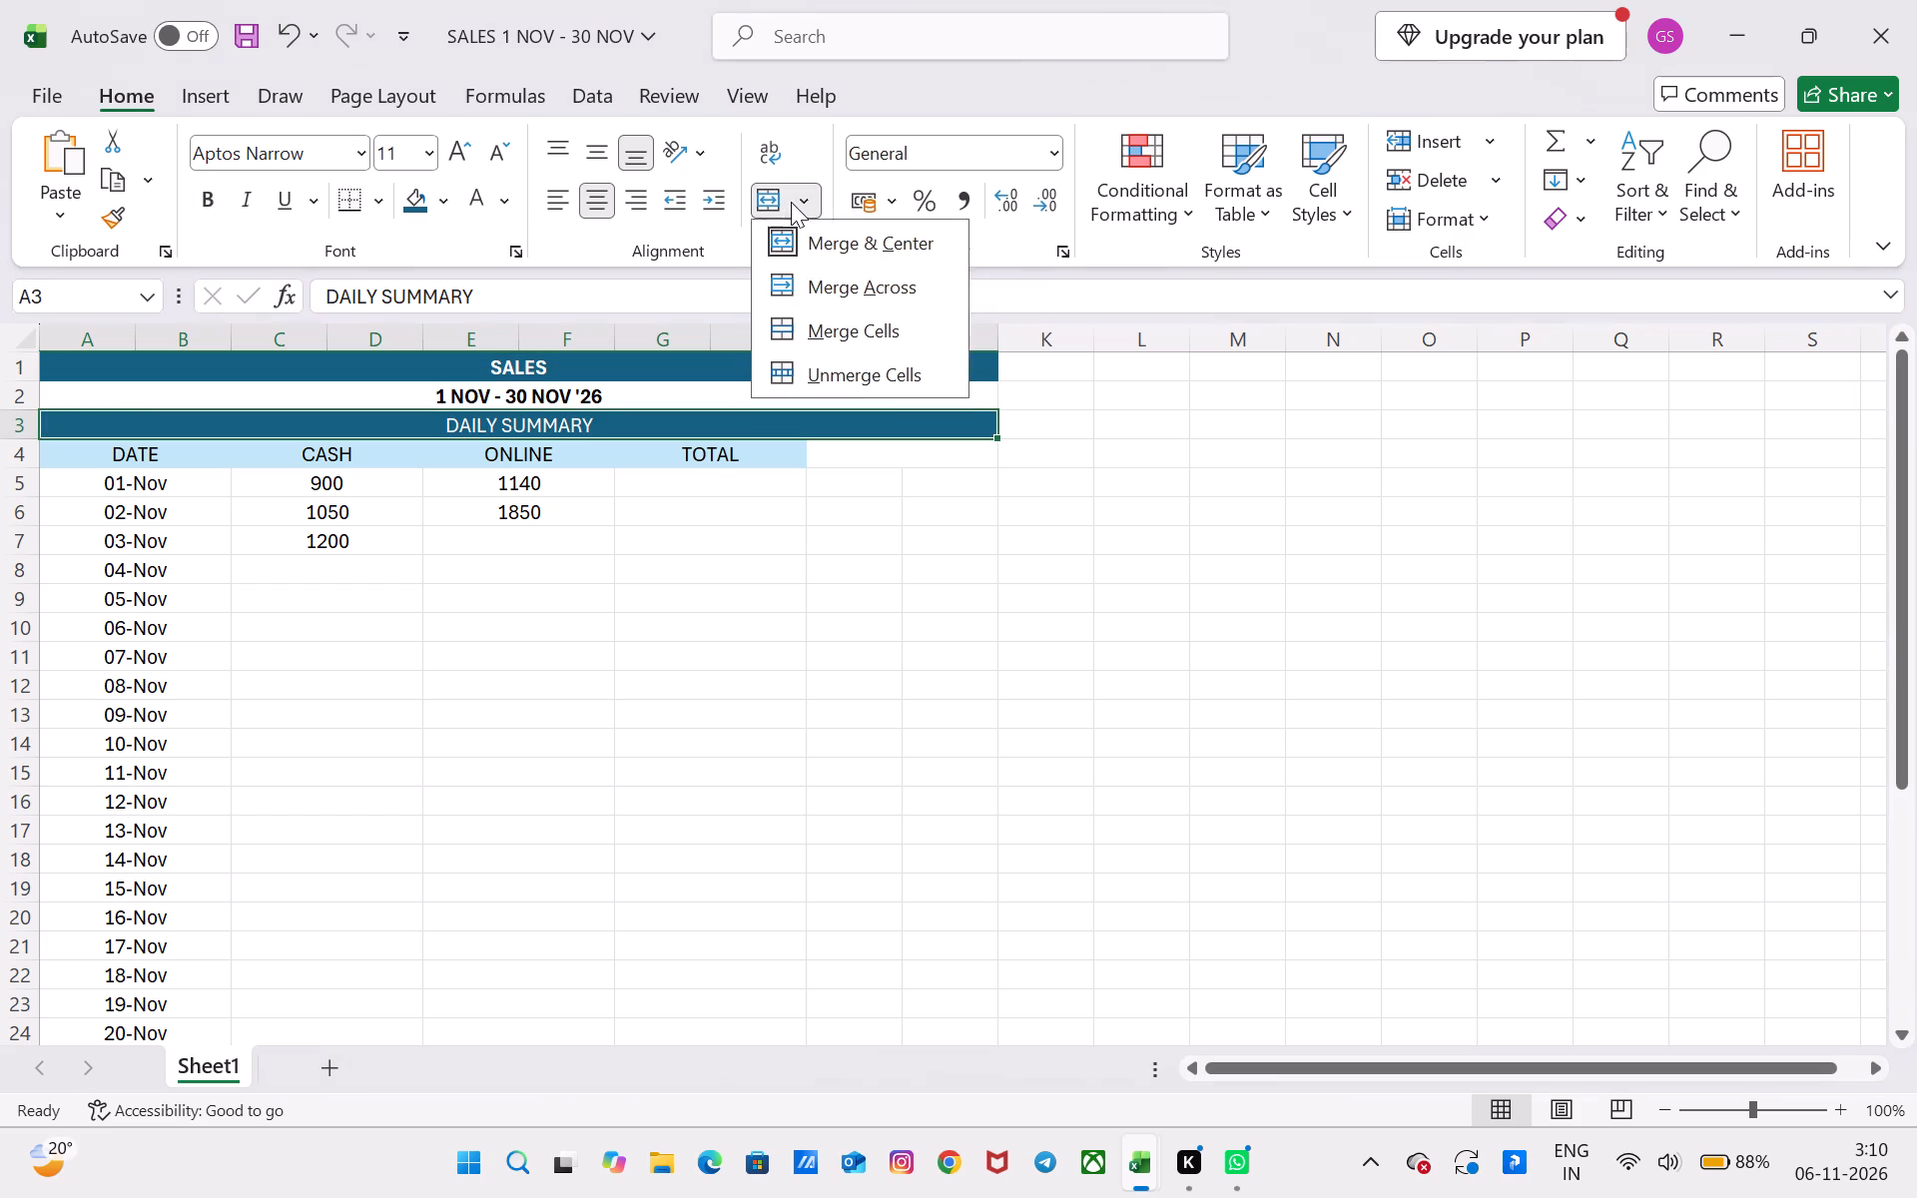
pyautogui.click(775, 316)
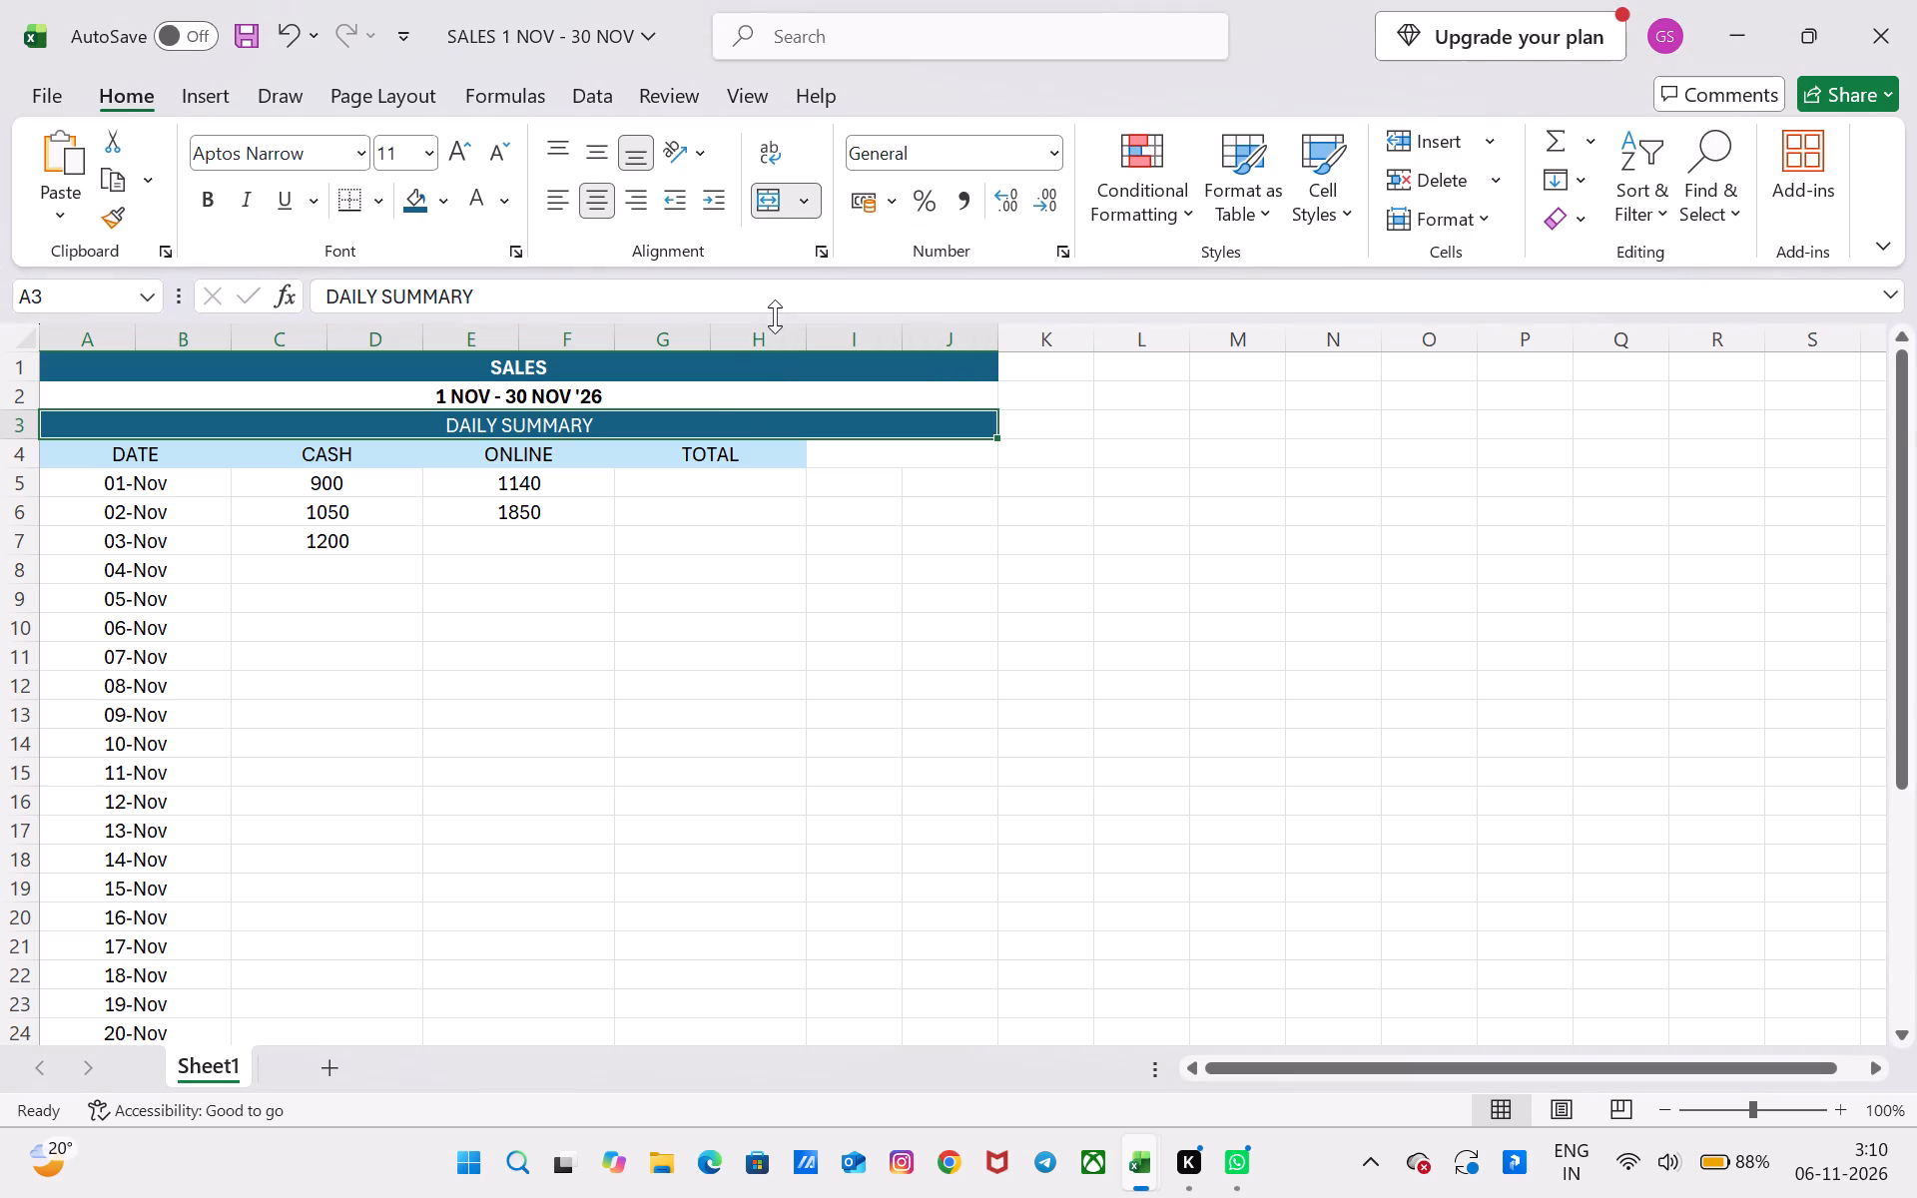
pyautogui.click(836, 459)
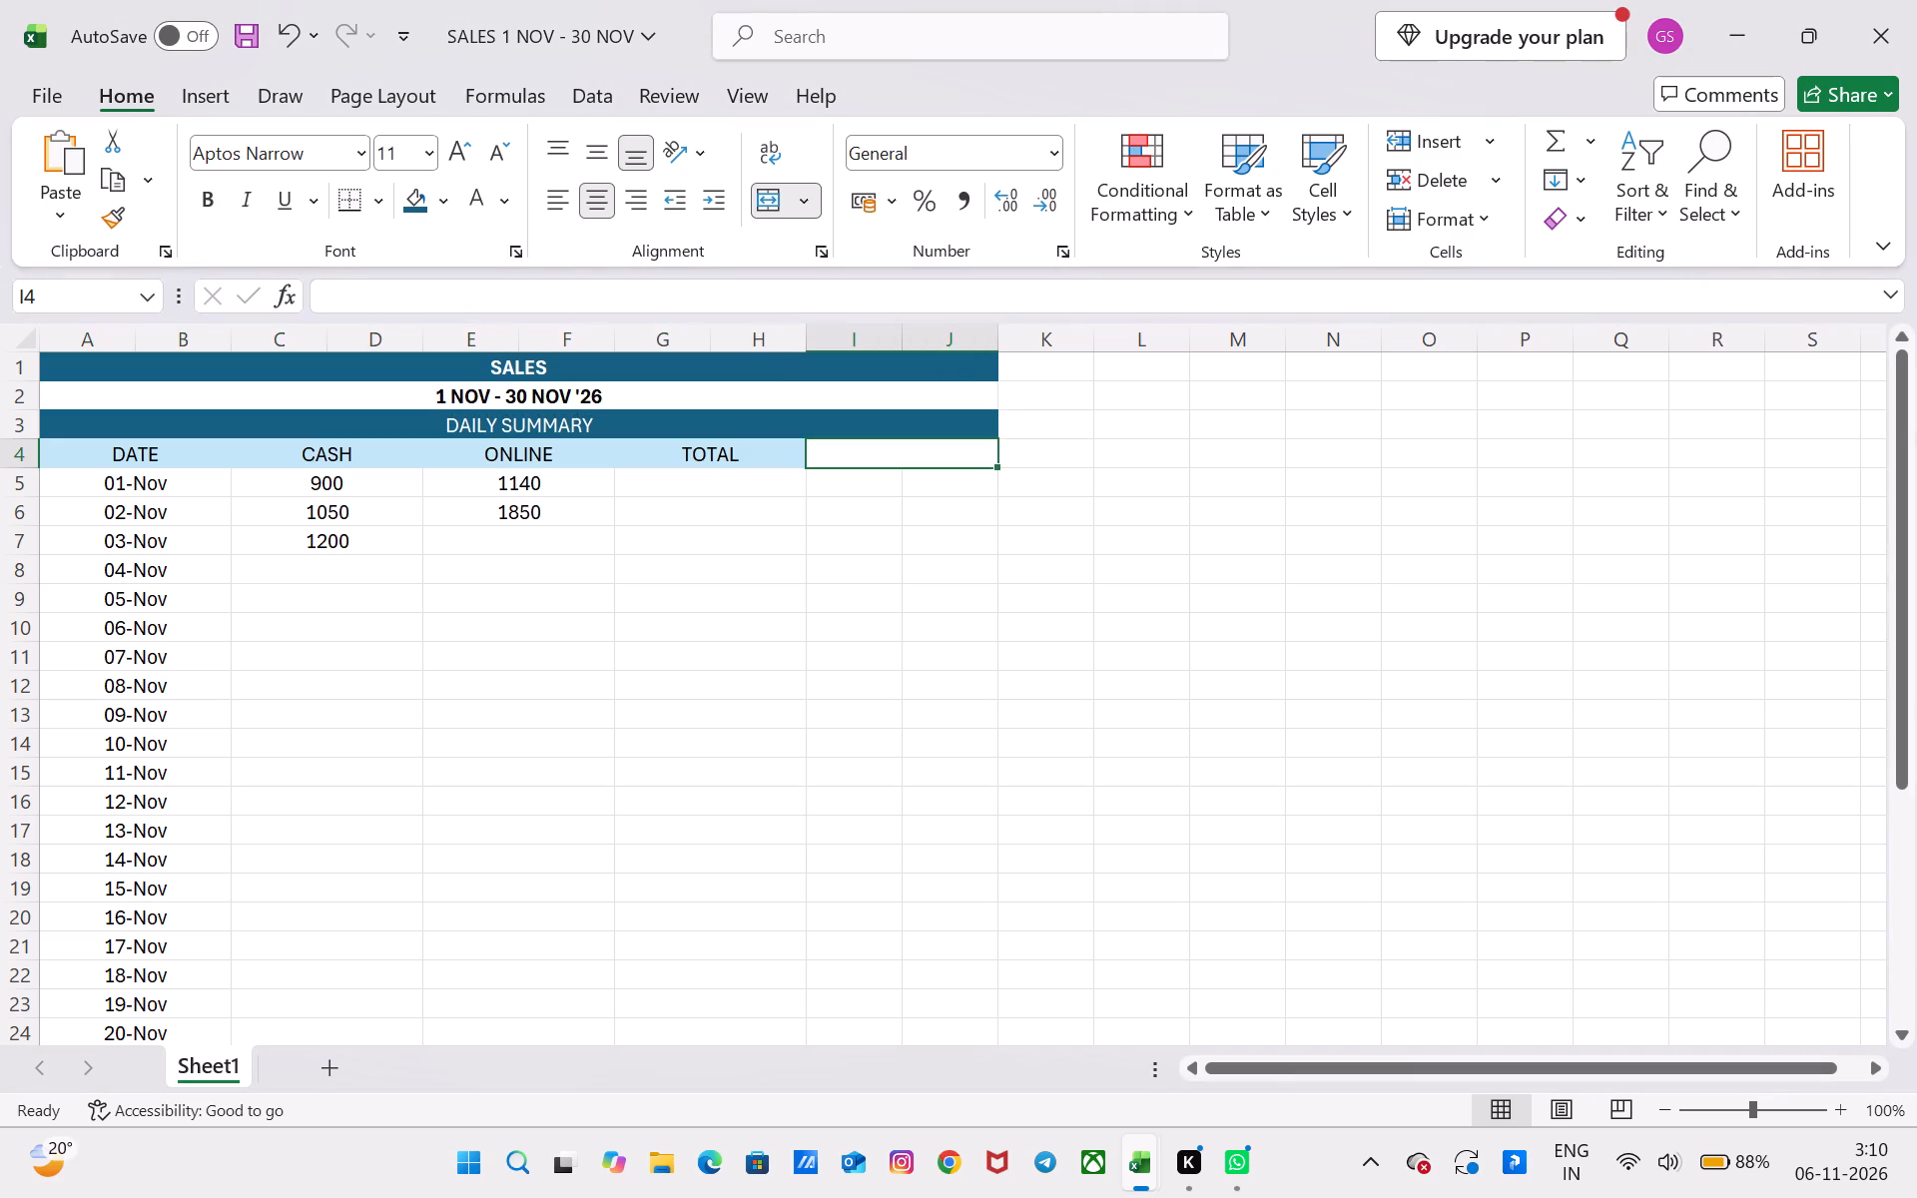
pyautogui.click(826, 432)
pyautogui.click(768, 204)
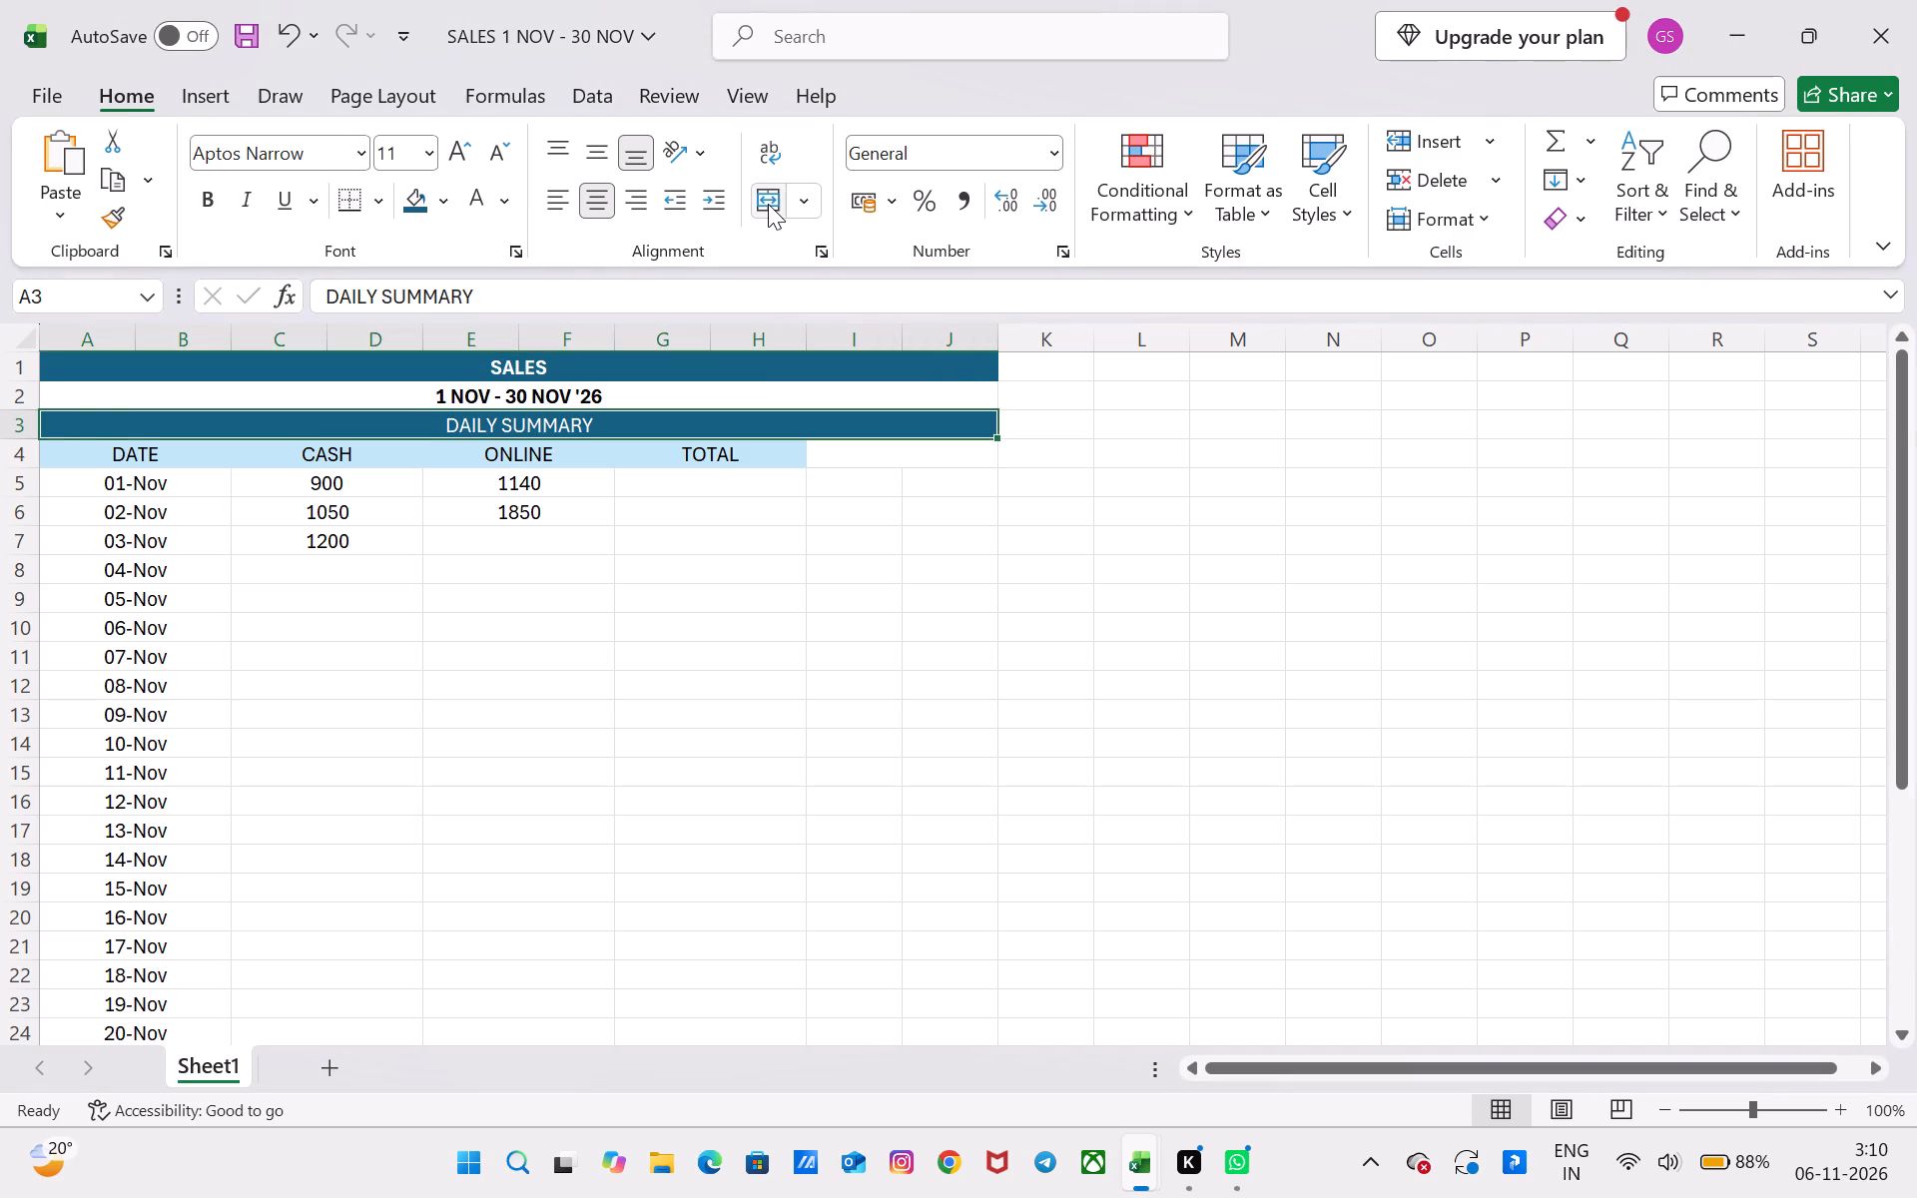
pyautogui.click(795, 204)
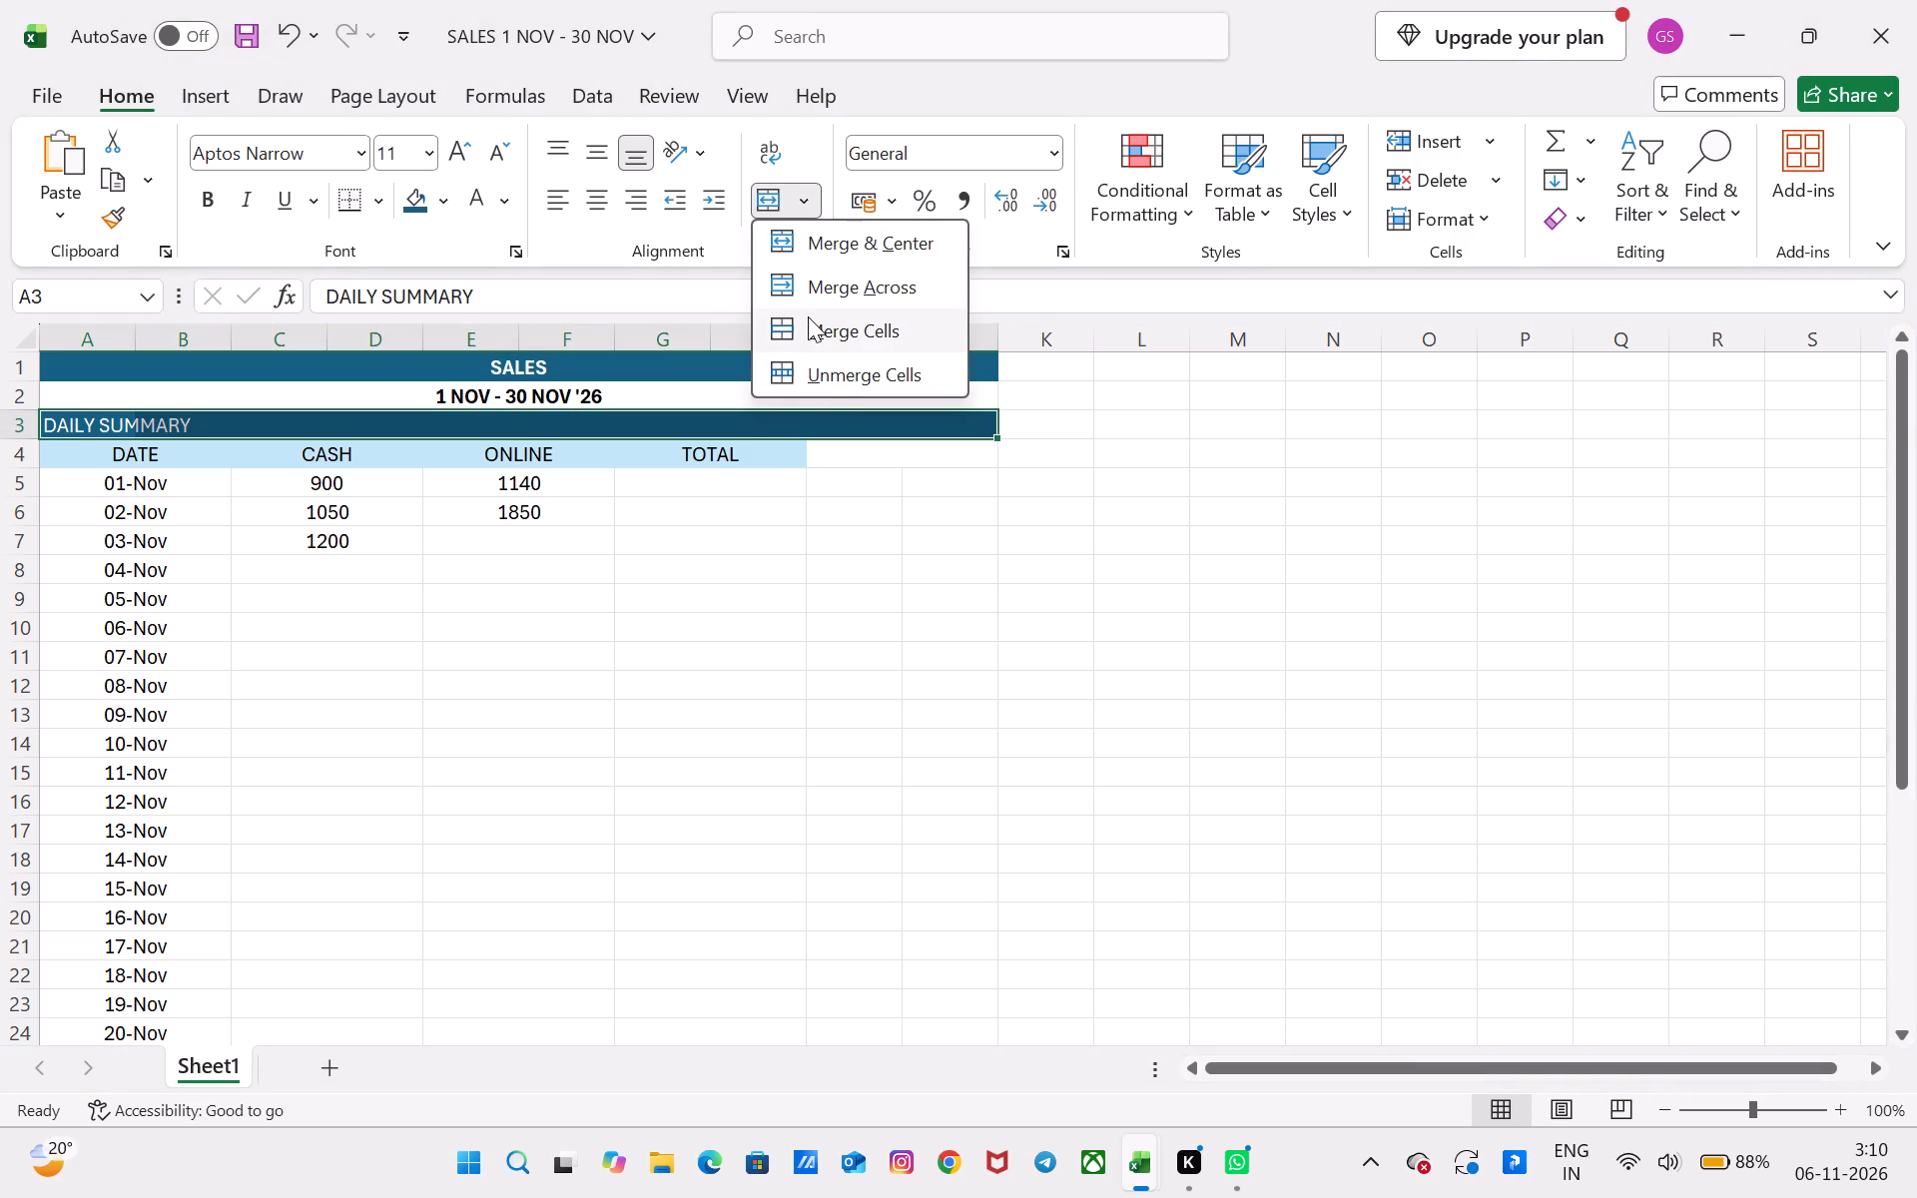
pyautogui.click(808, 316)
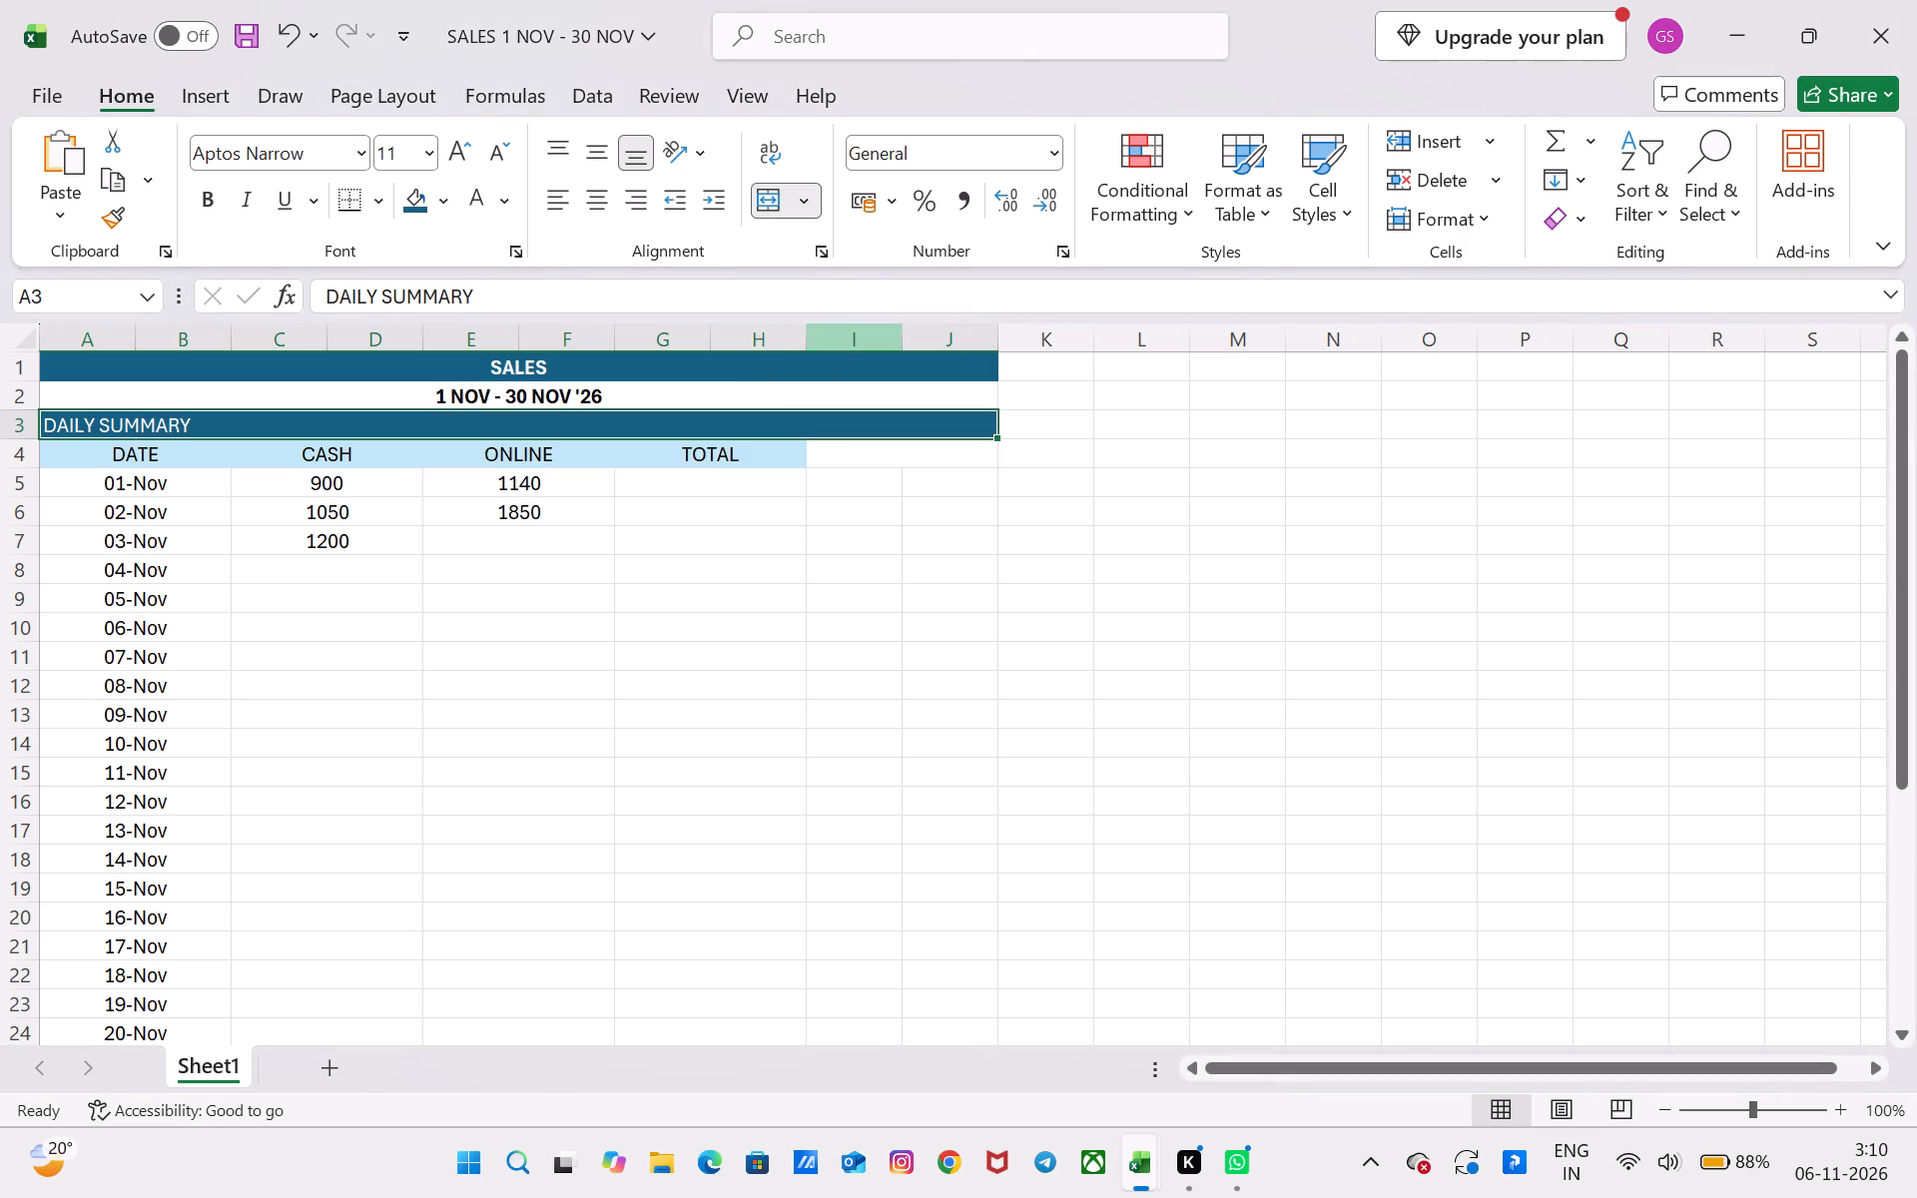
# Move the TOTAL header from G4:H4 to I4:J4.
pyautogui.click(736, 455)
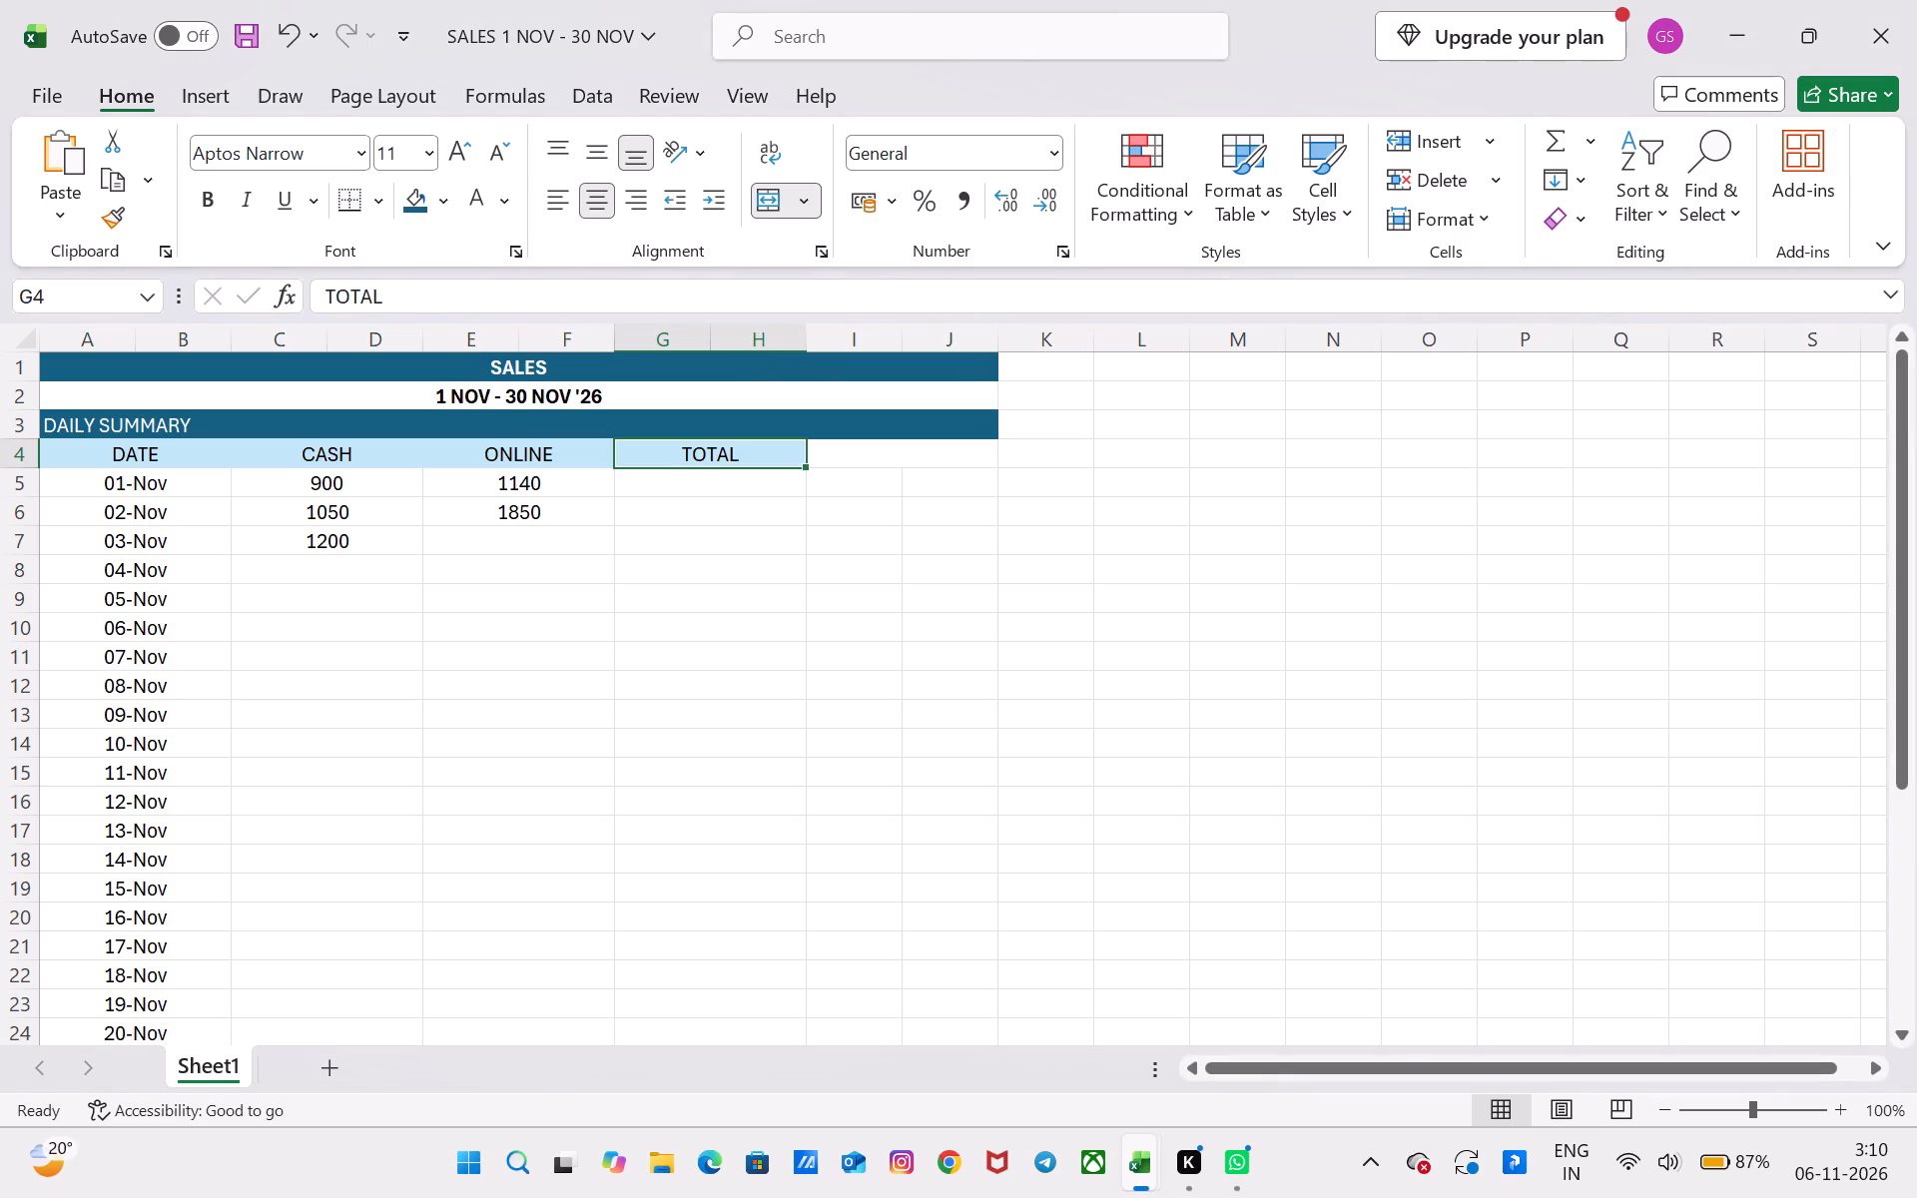
pyautogui.moveTo(804, 453); pyautogui.dragTo(925, 442)
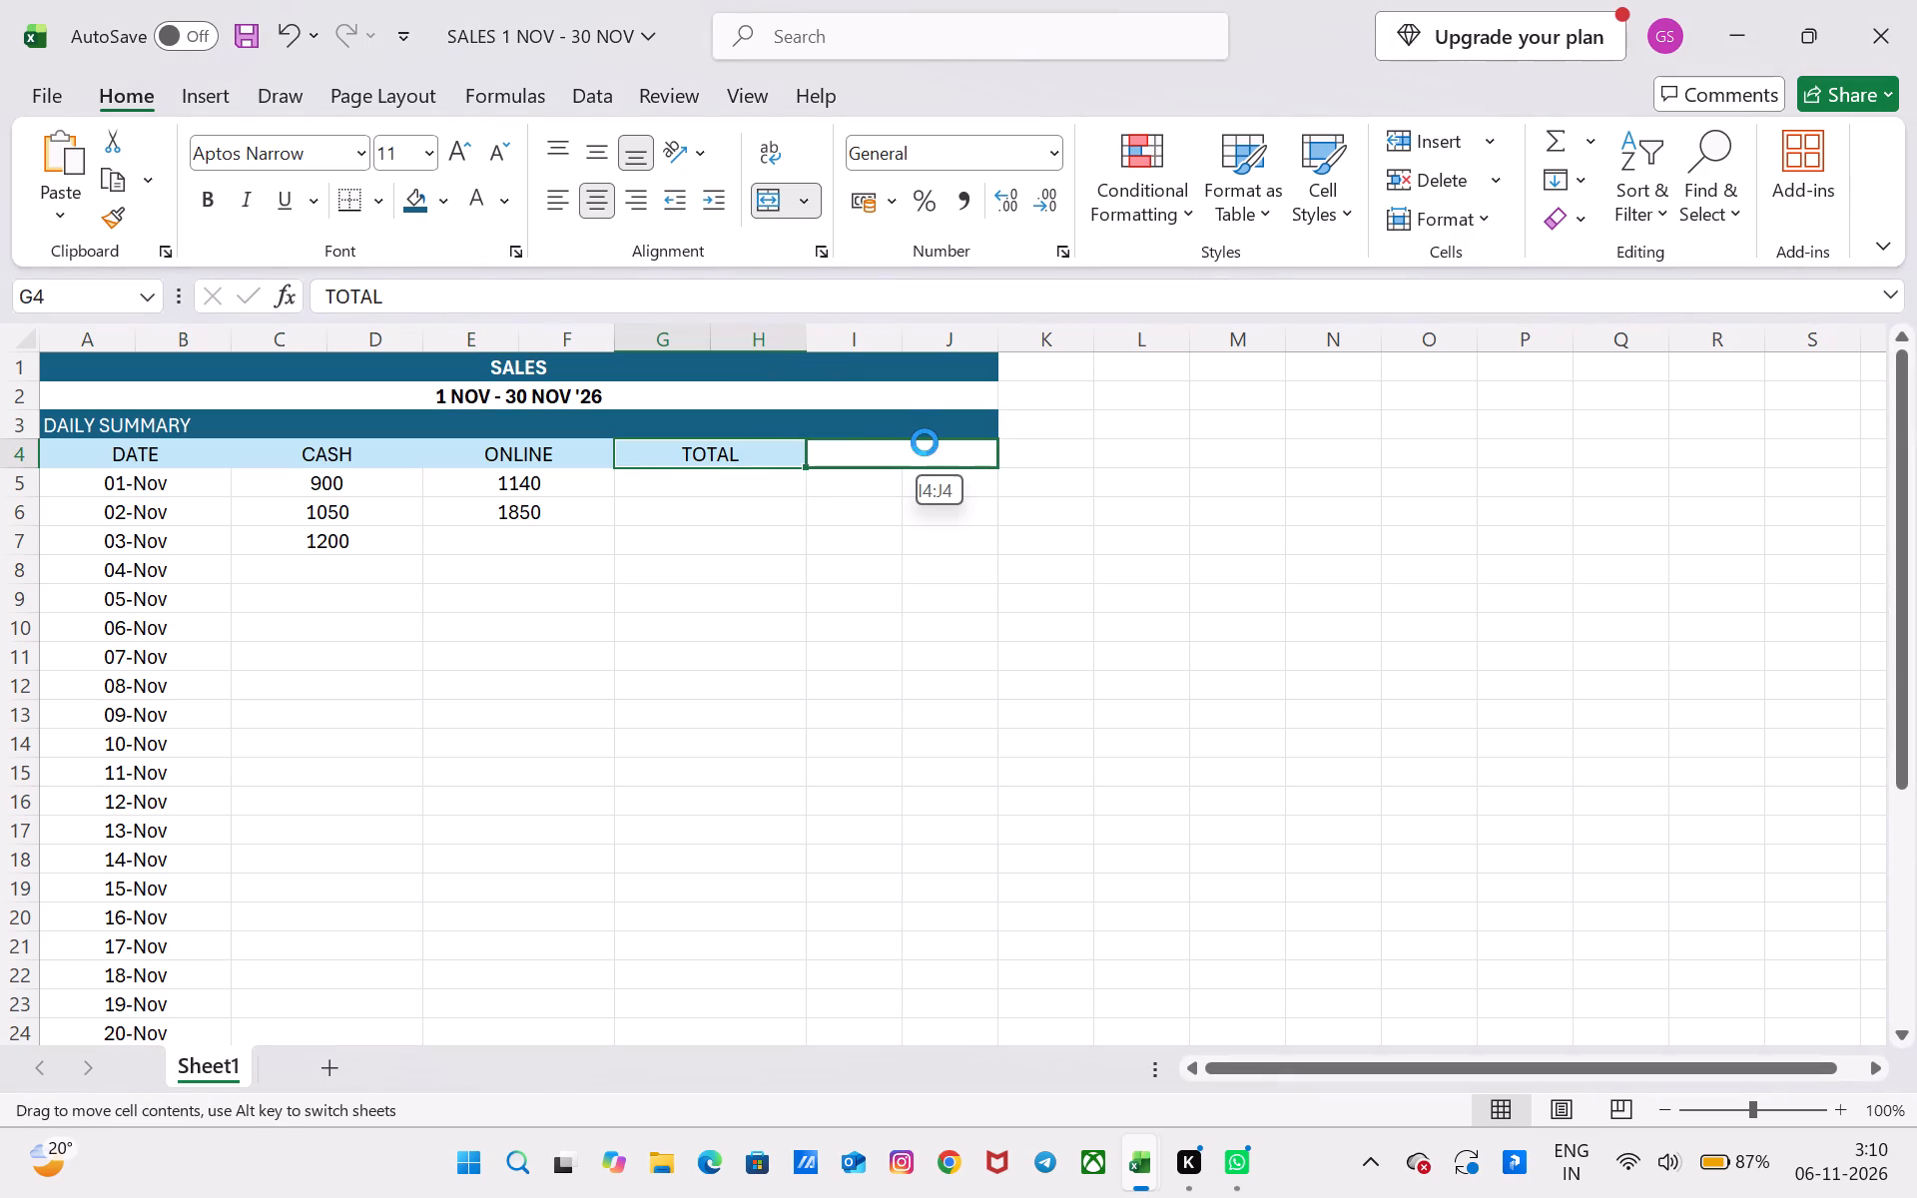
# Merge and center the empty cells K4:L4 beside the TOTAL header.
pyautogui.moveTo(1043, 465); pyautogui.dragTo(1144, 463)
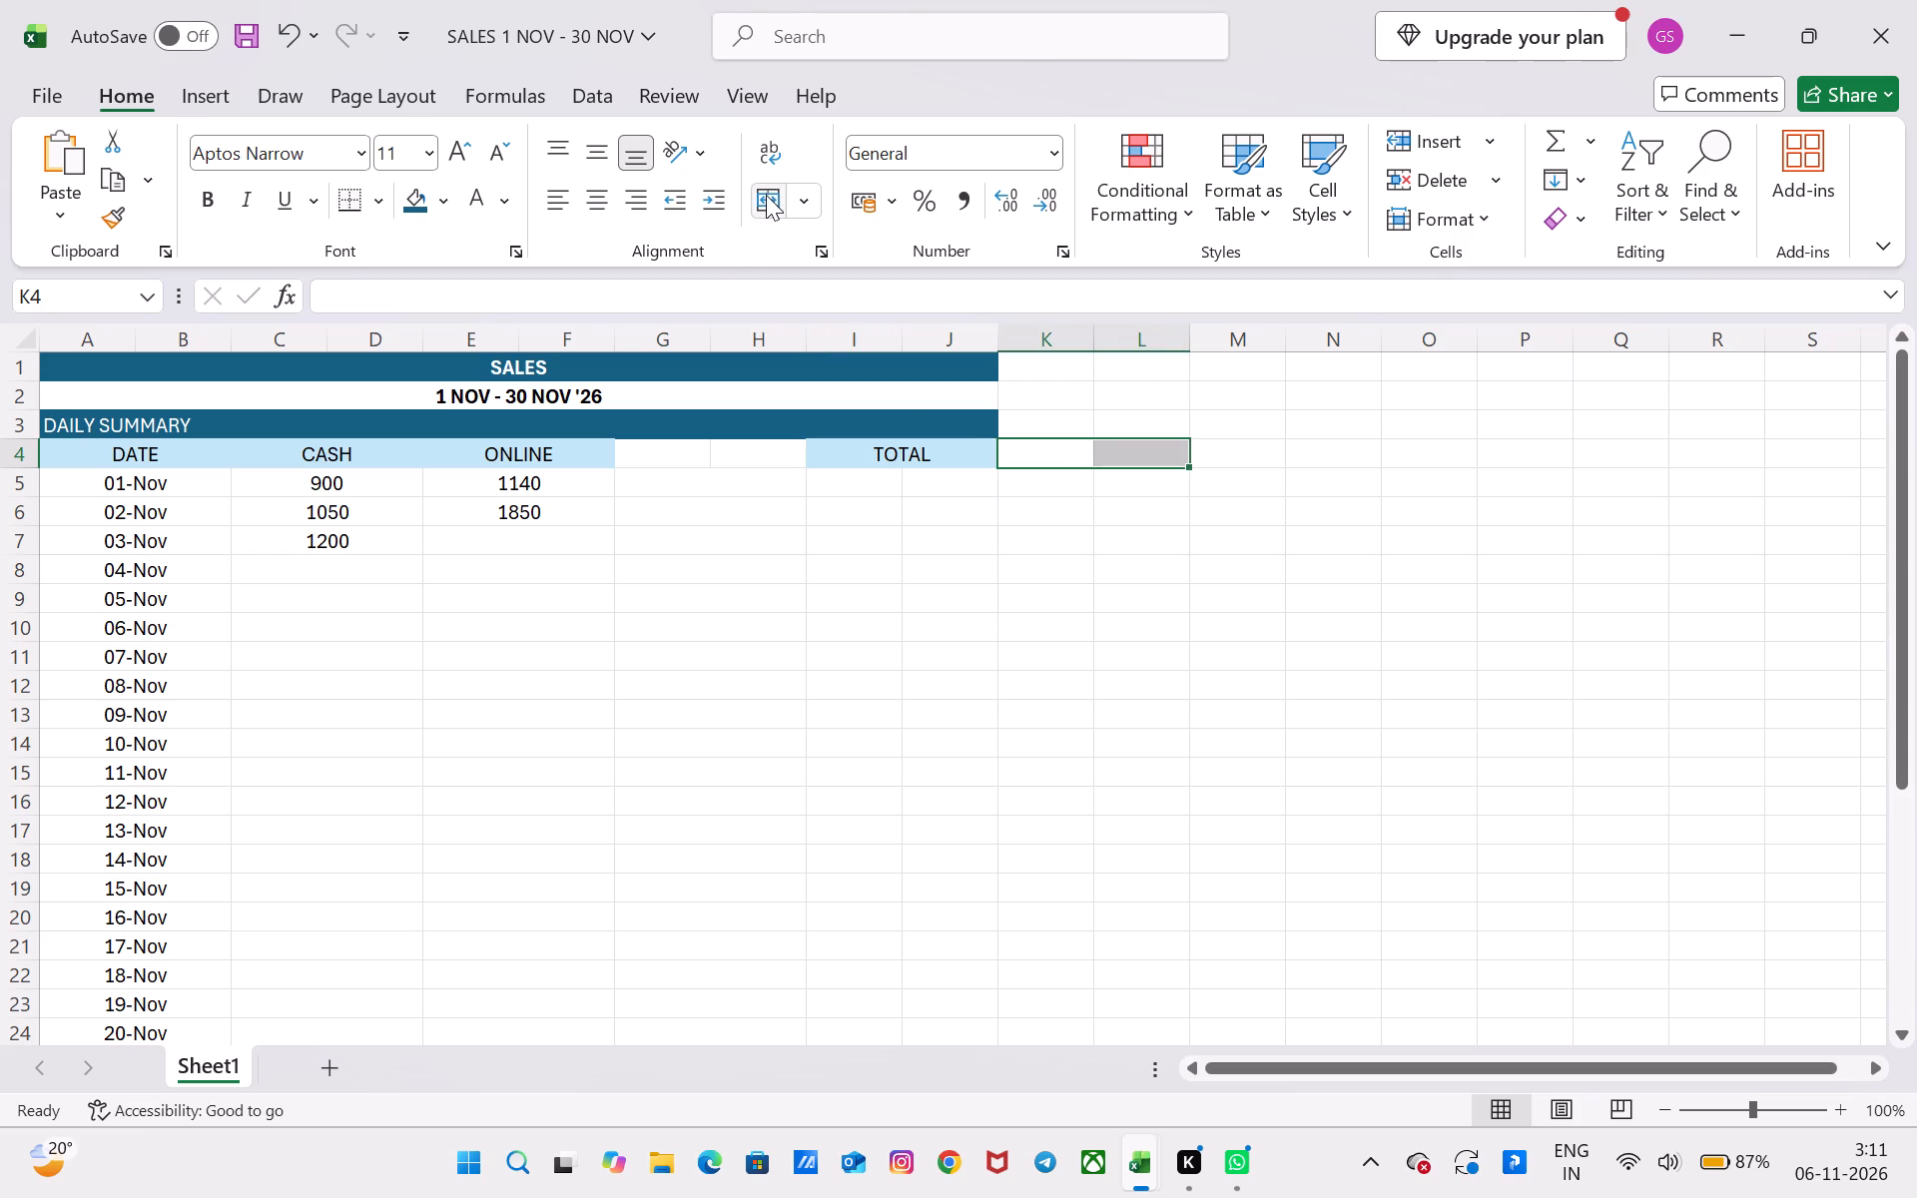
pyautogui.click(766, 195)
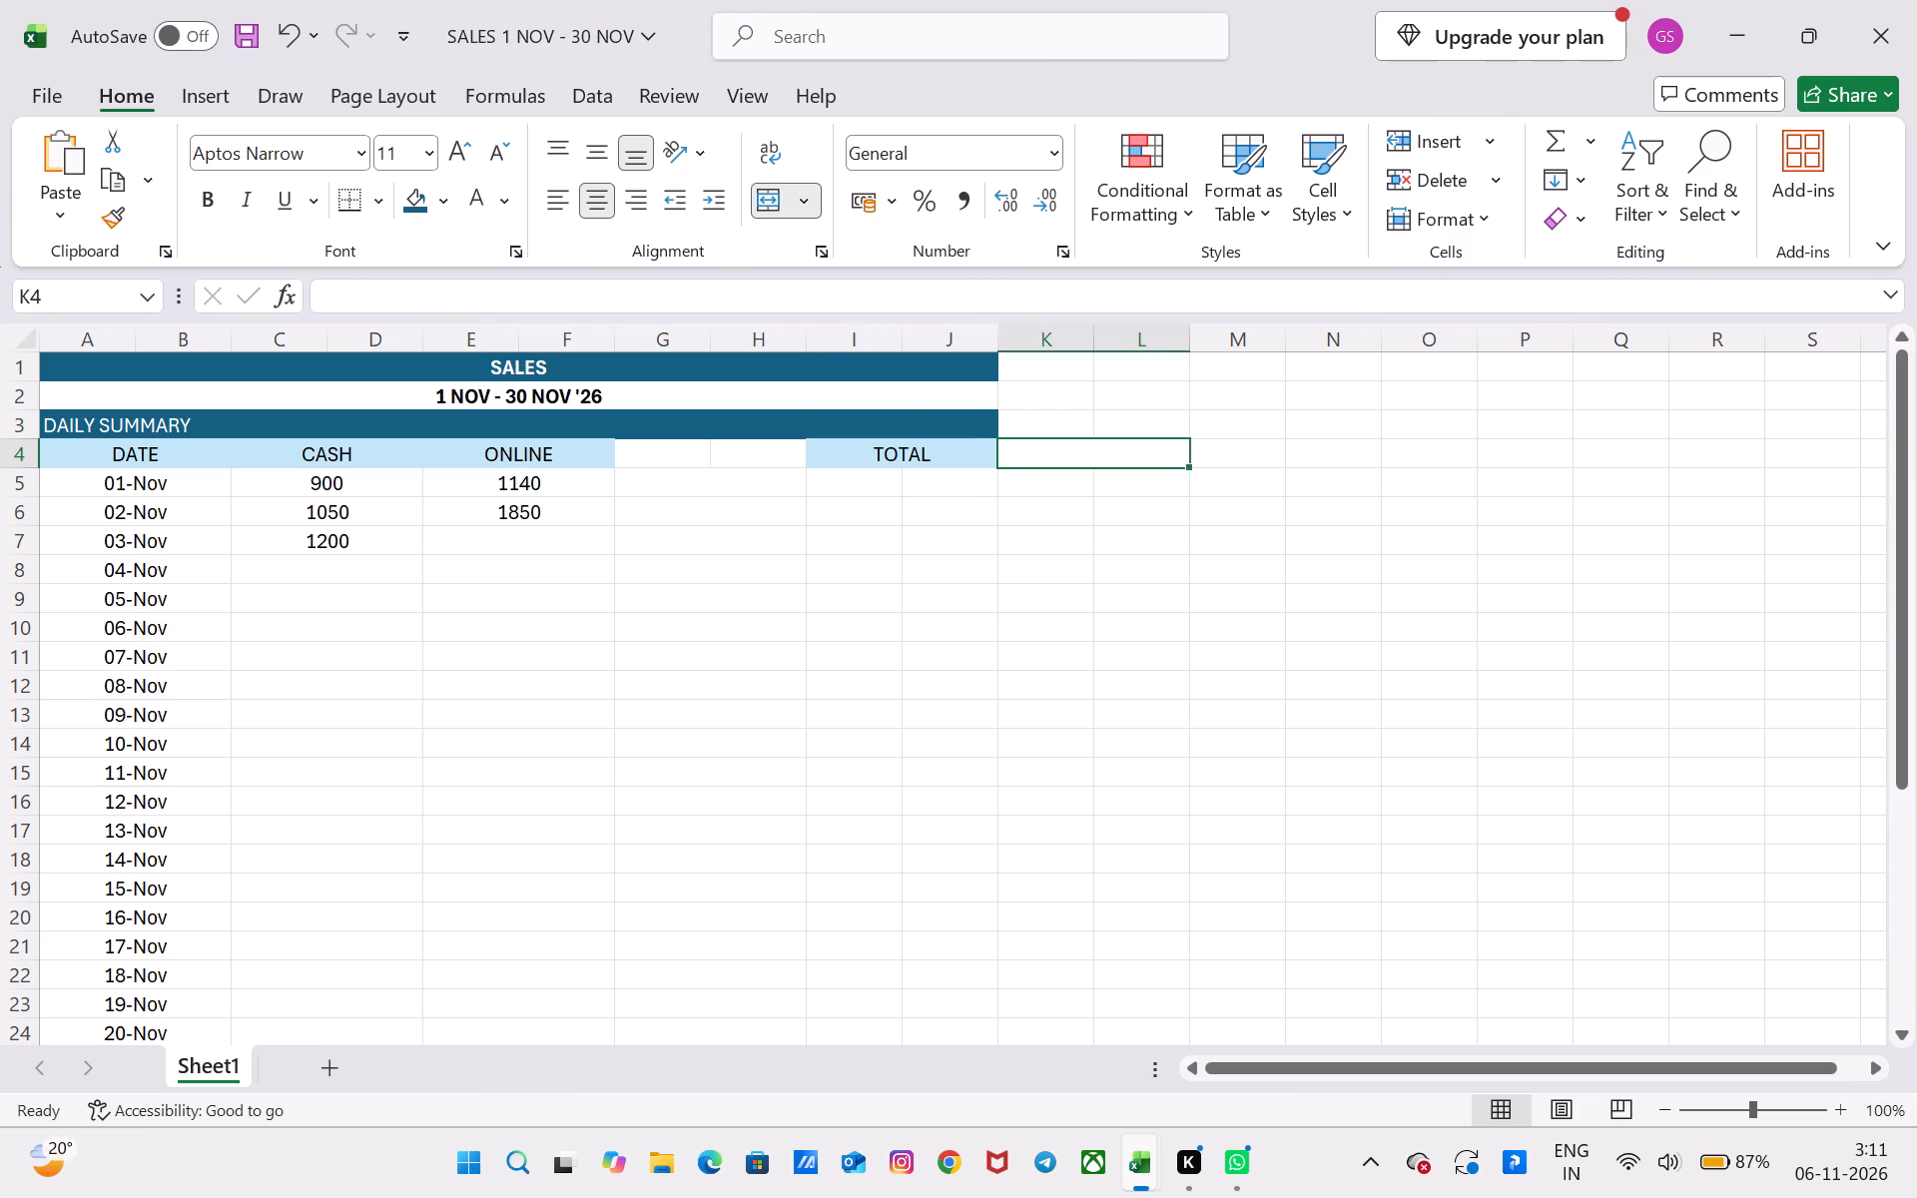
# Extend the DAILY SUMMARY row through column L by merging A3:L3, keeping its text uncentered.
pyautogui.click(1024, 421)
pyautogui.click(1024, 421)
pyautogui.moveTo(947, 417); pyautogui.dragTo(1098, 426)
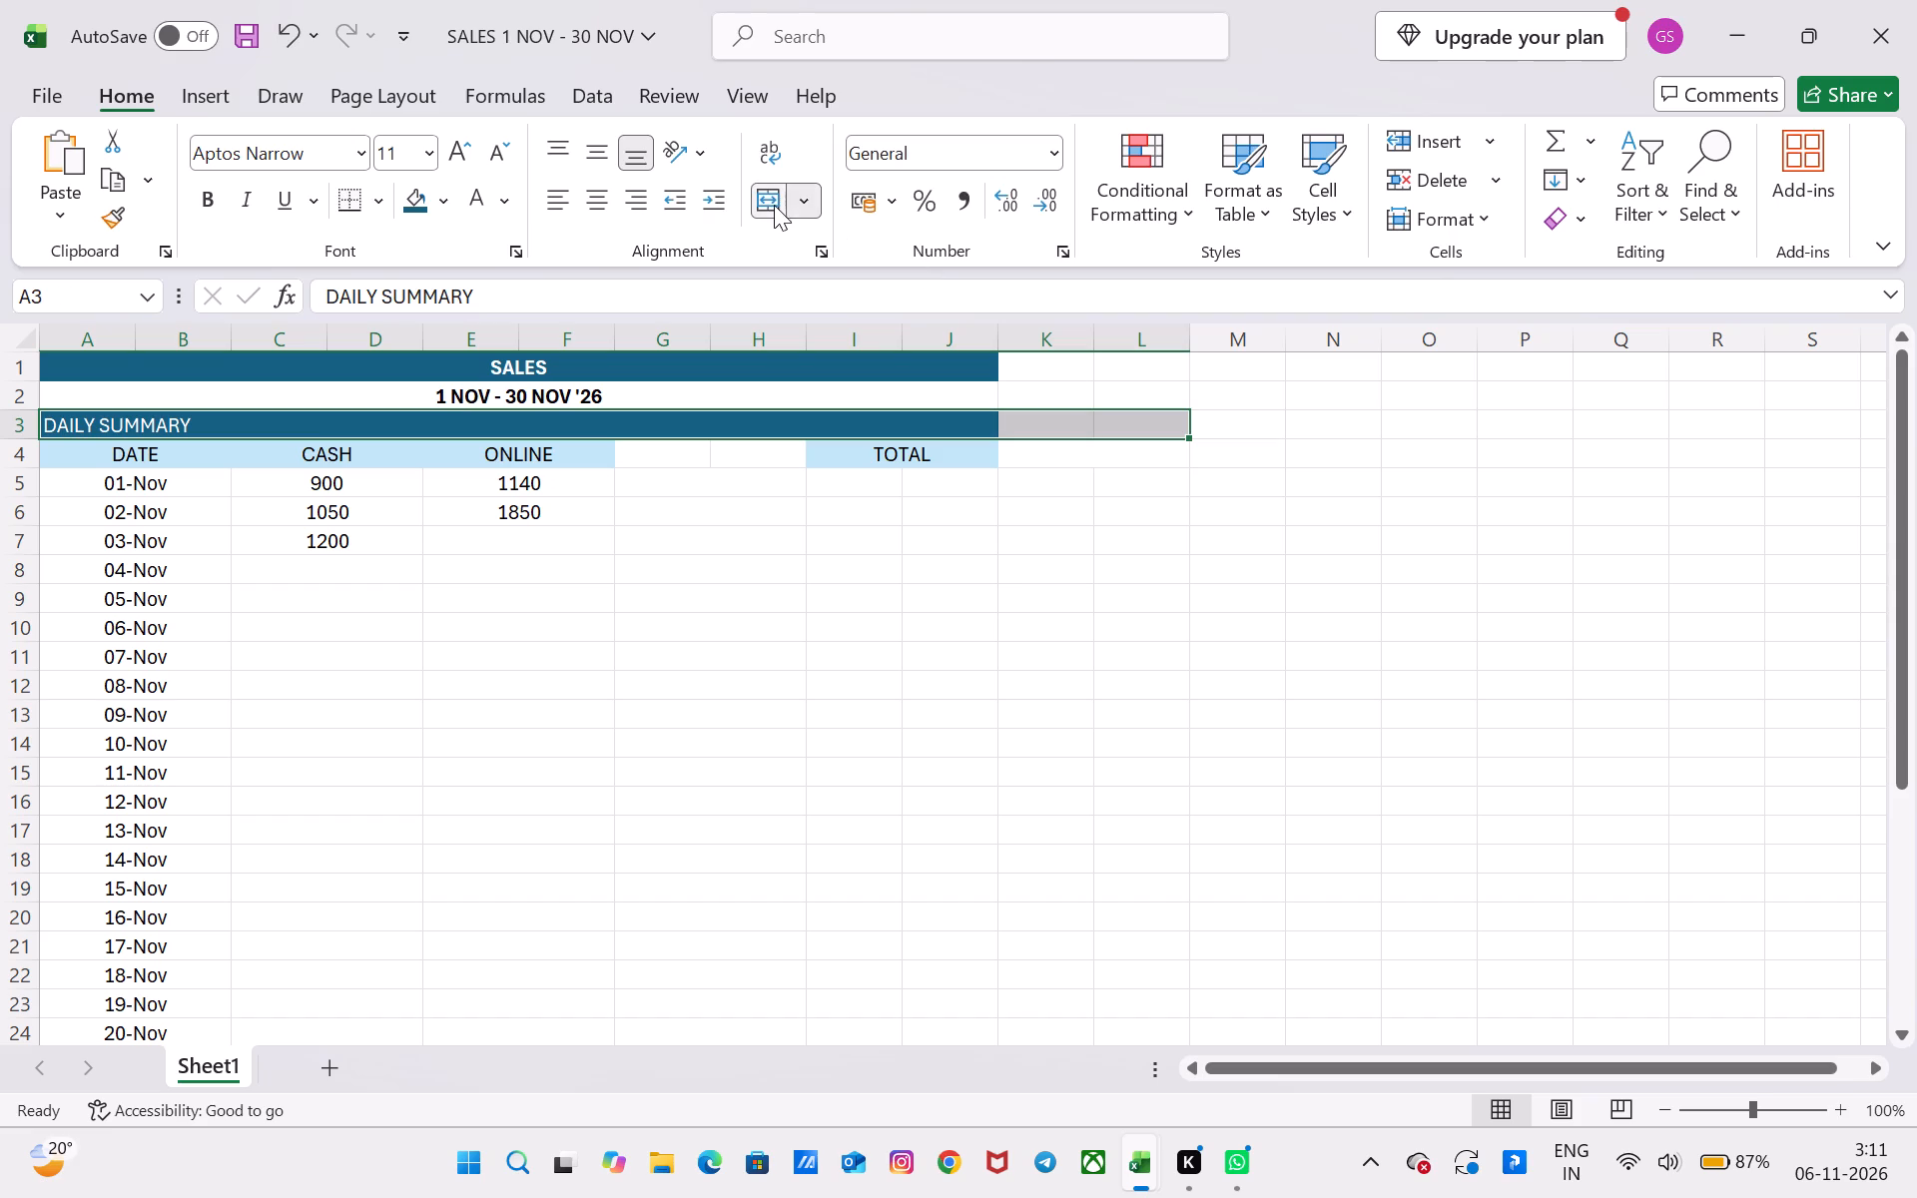
pyautogui.click(772, 205)
pyautogui.click(771, 200)
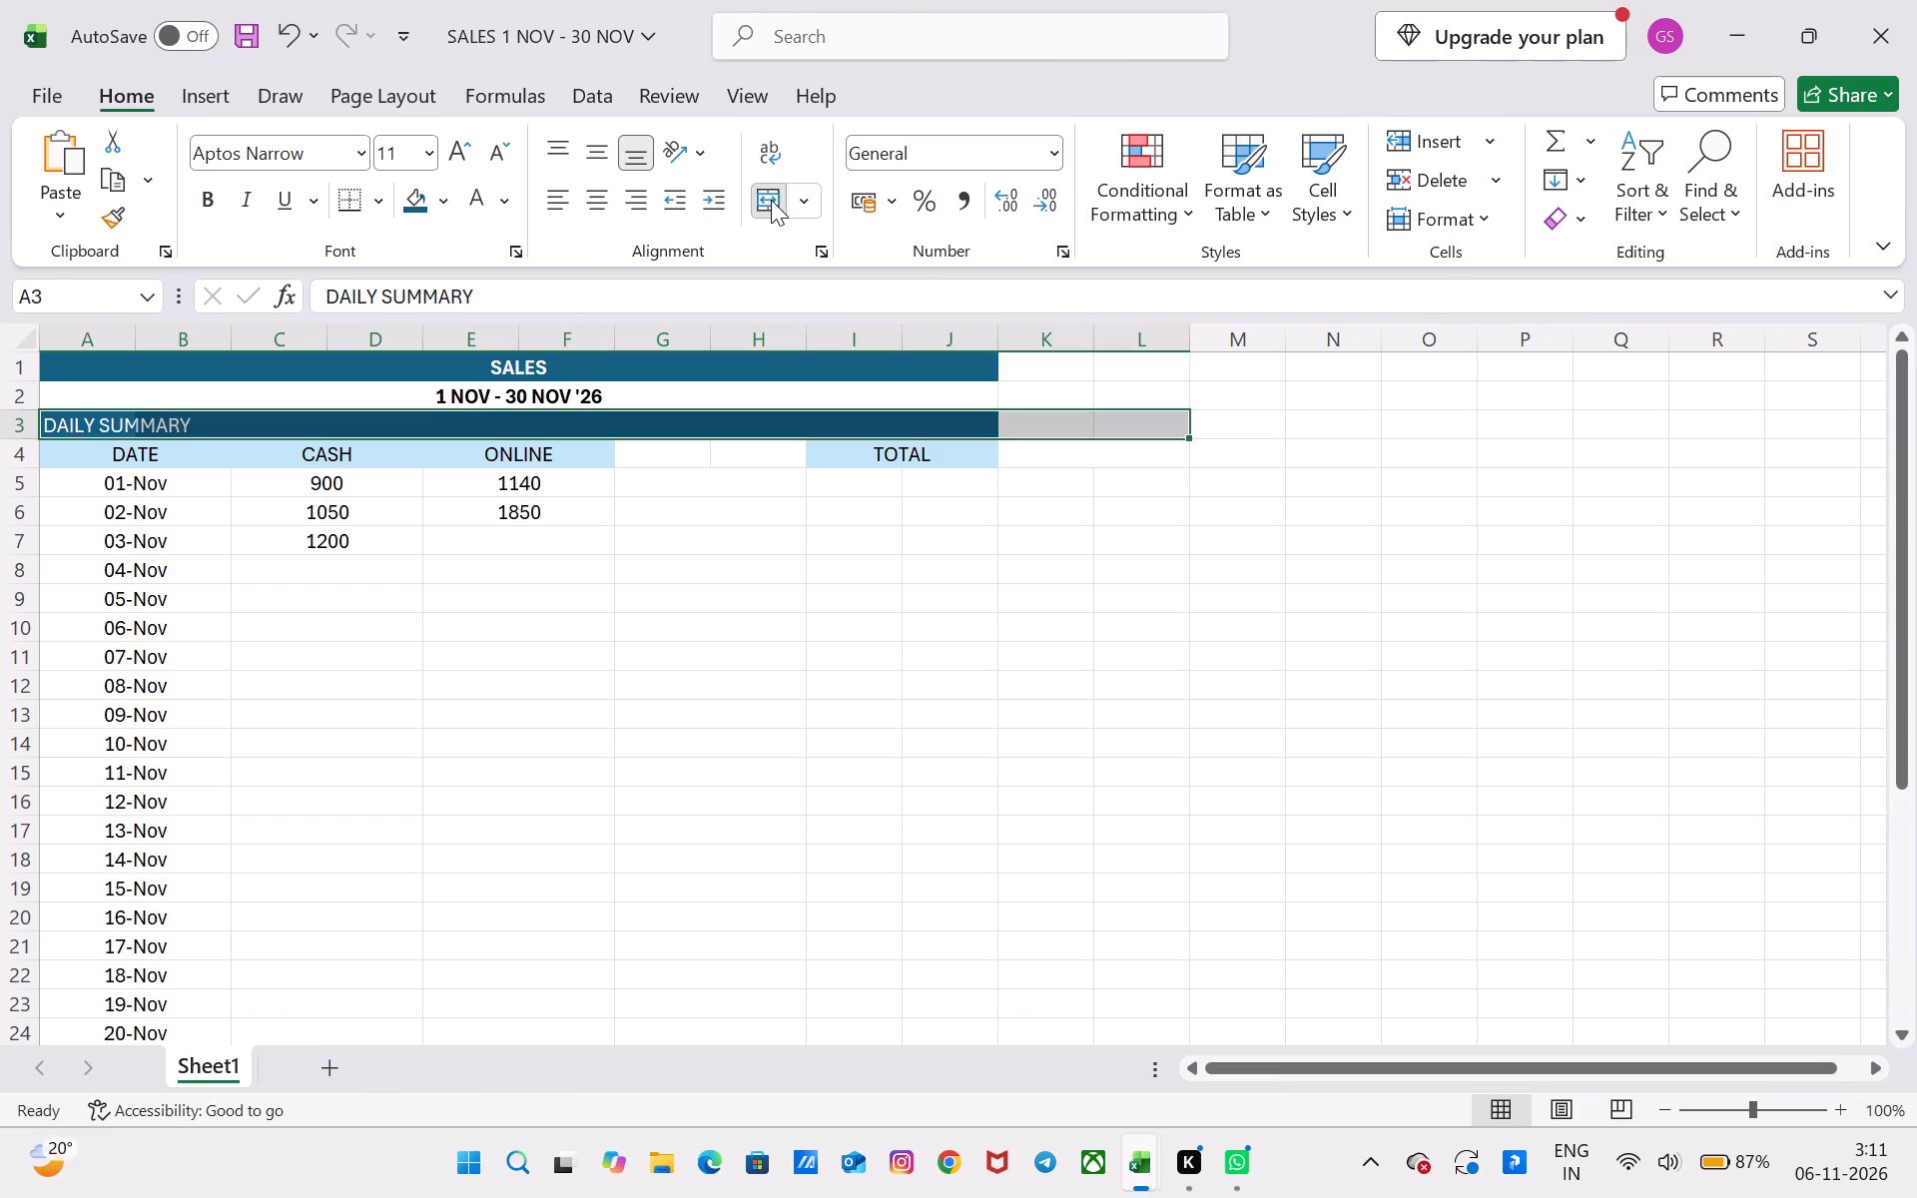
pyautogui.click(808, 198)
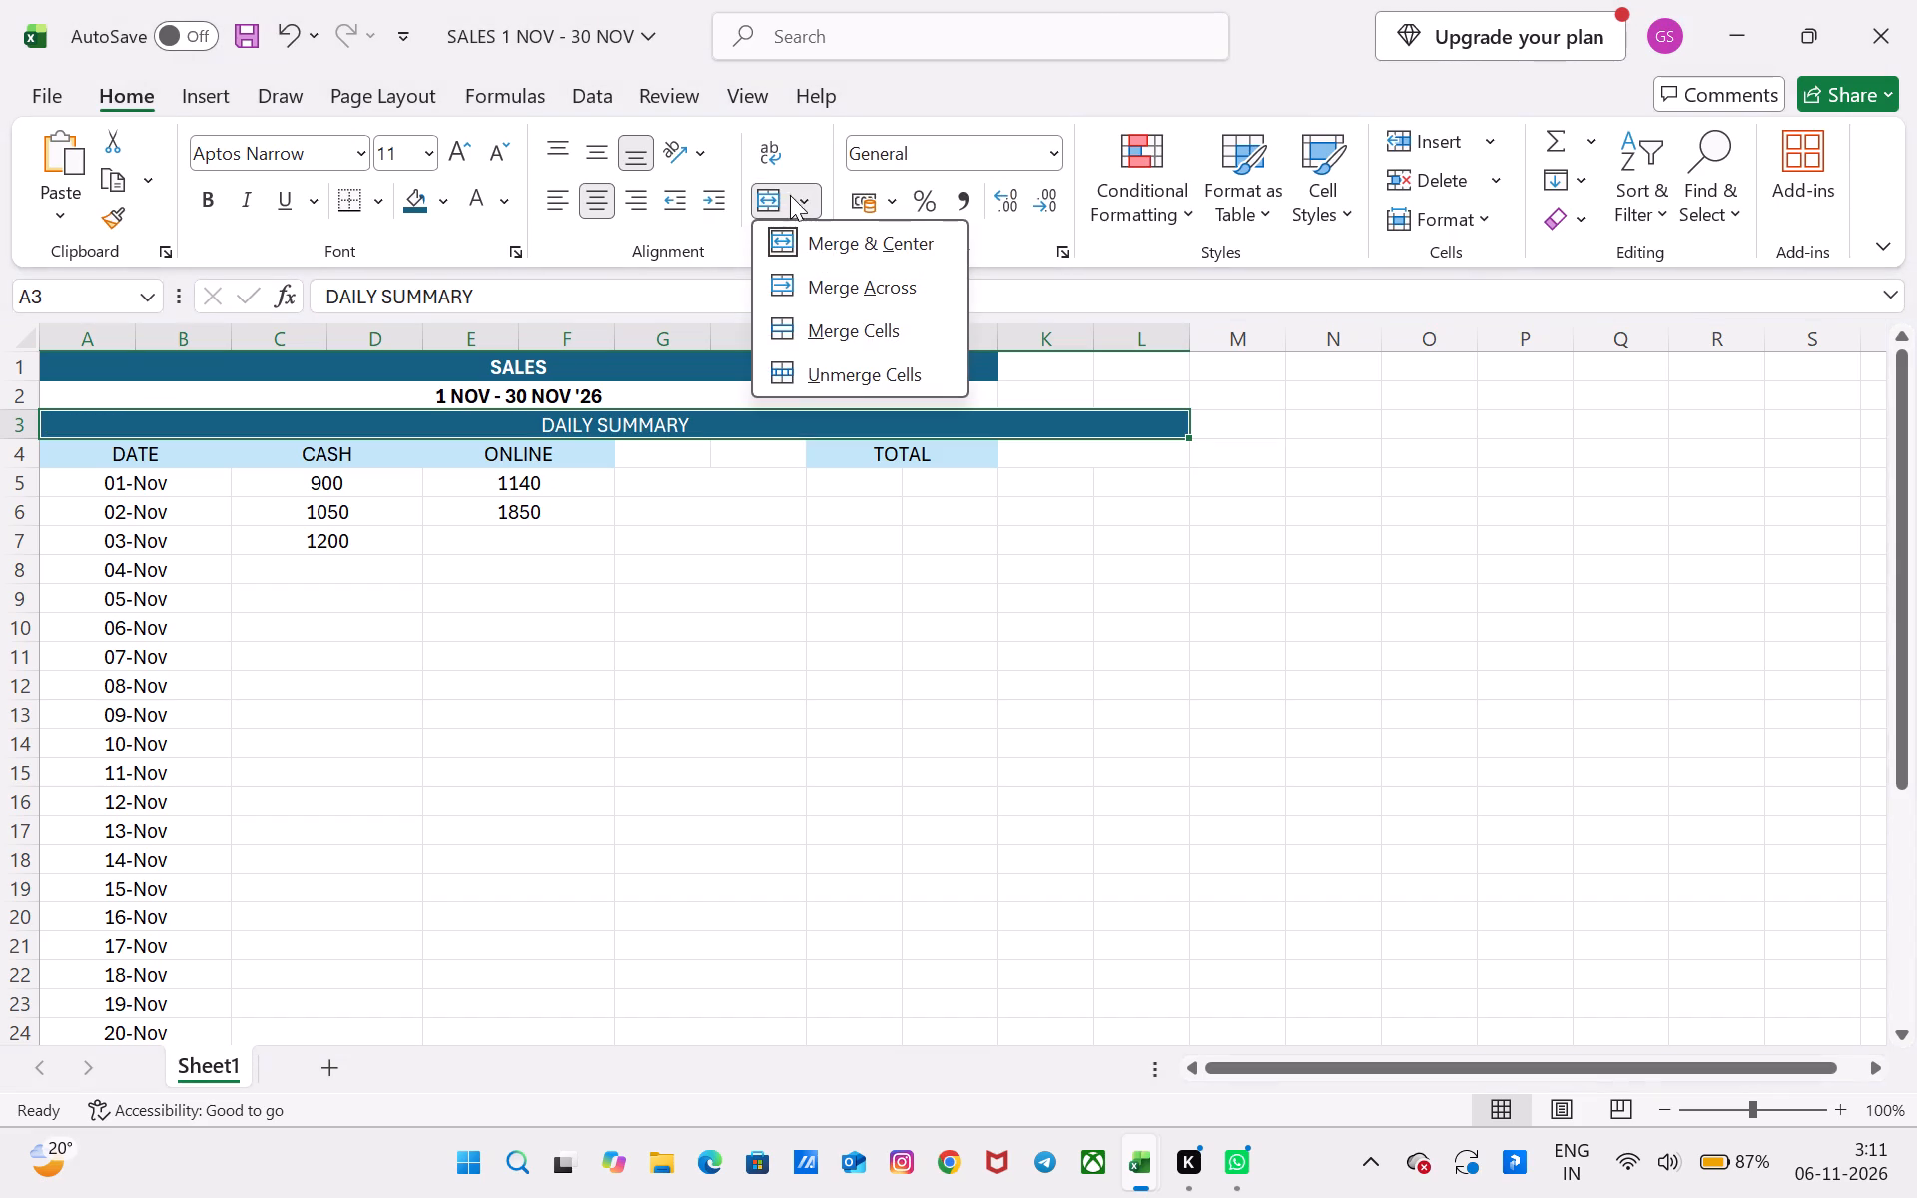
pyautogui.click(775, 323)
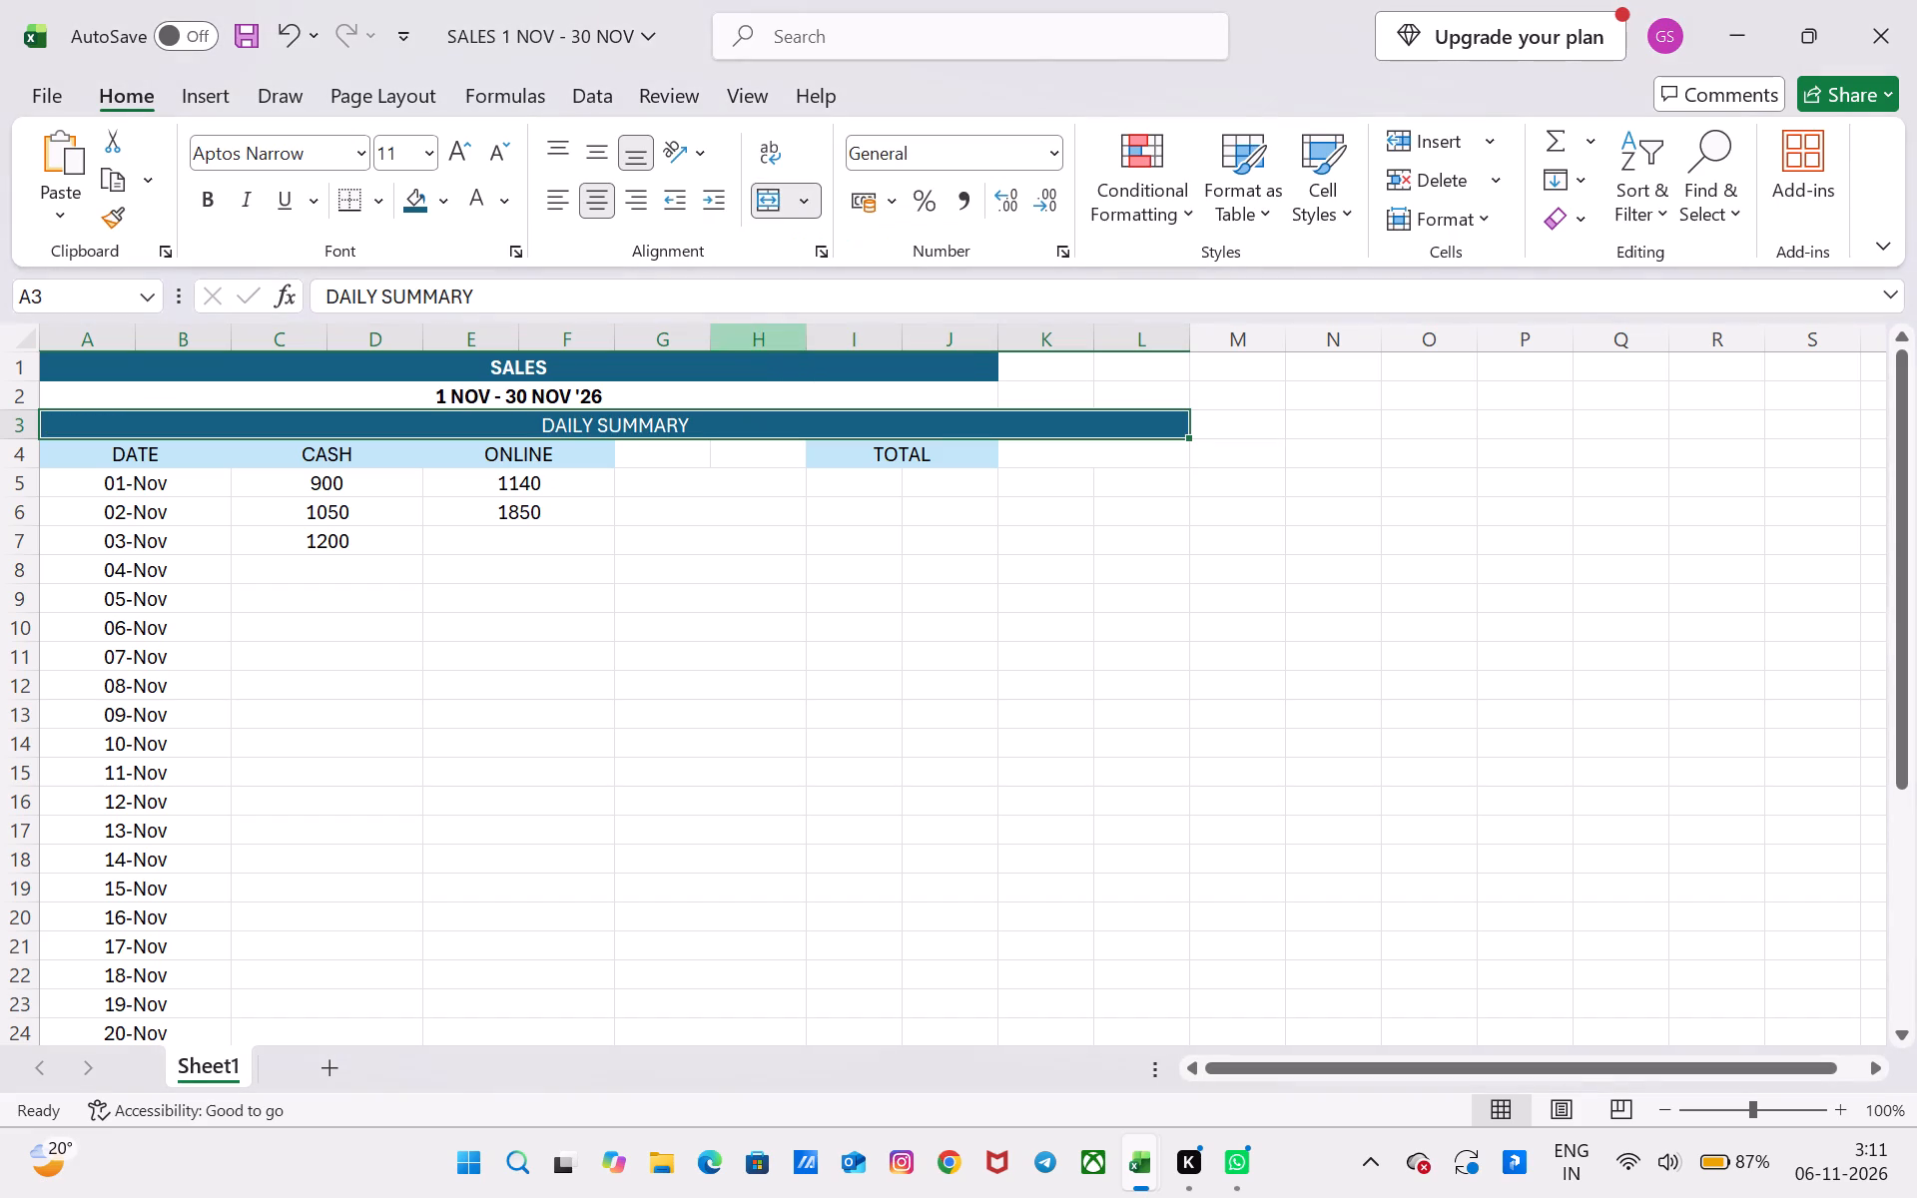
pyautogui.click(769, 206)
pyautogui.click(804, 203)
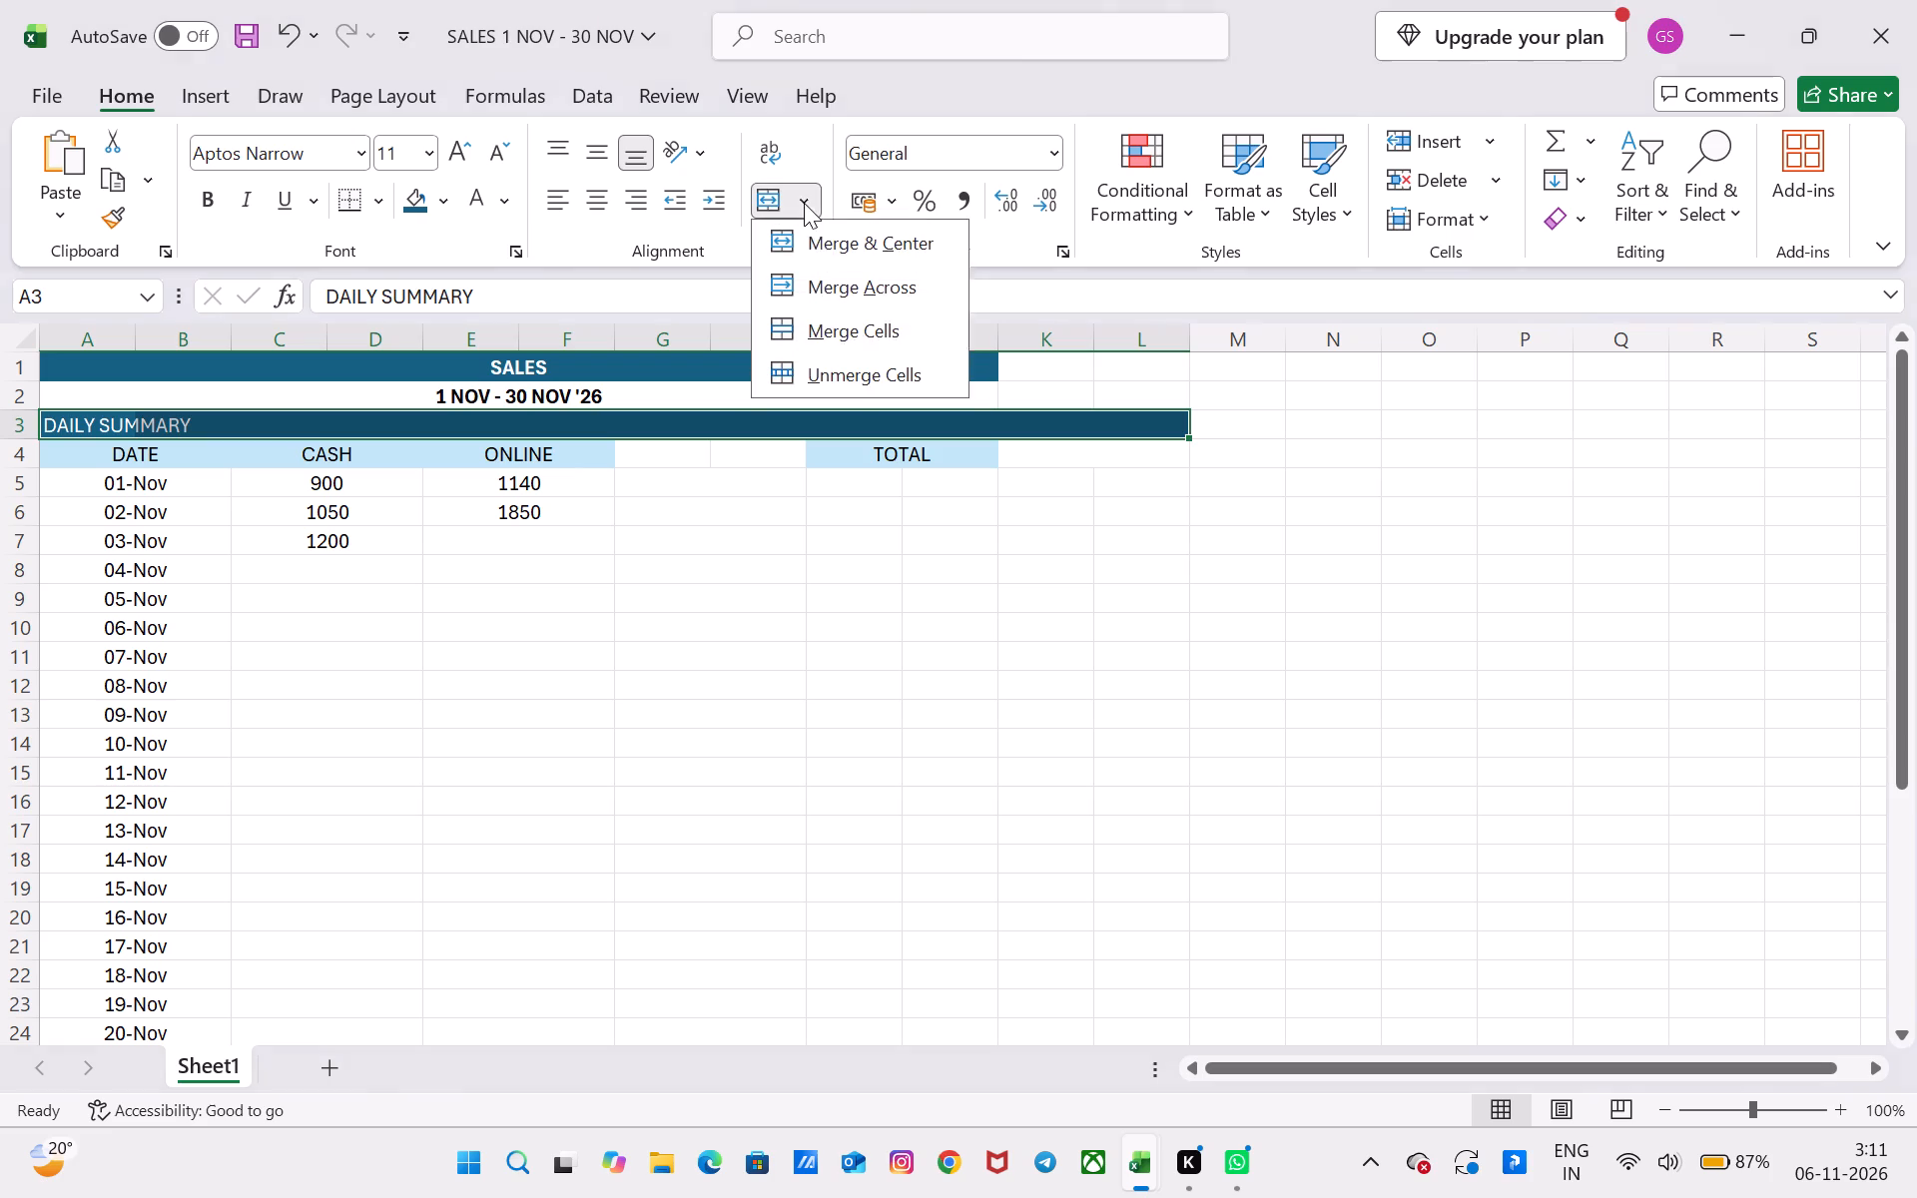
pyautogui.click(820, 313)
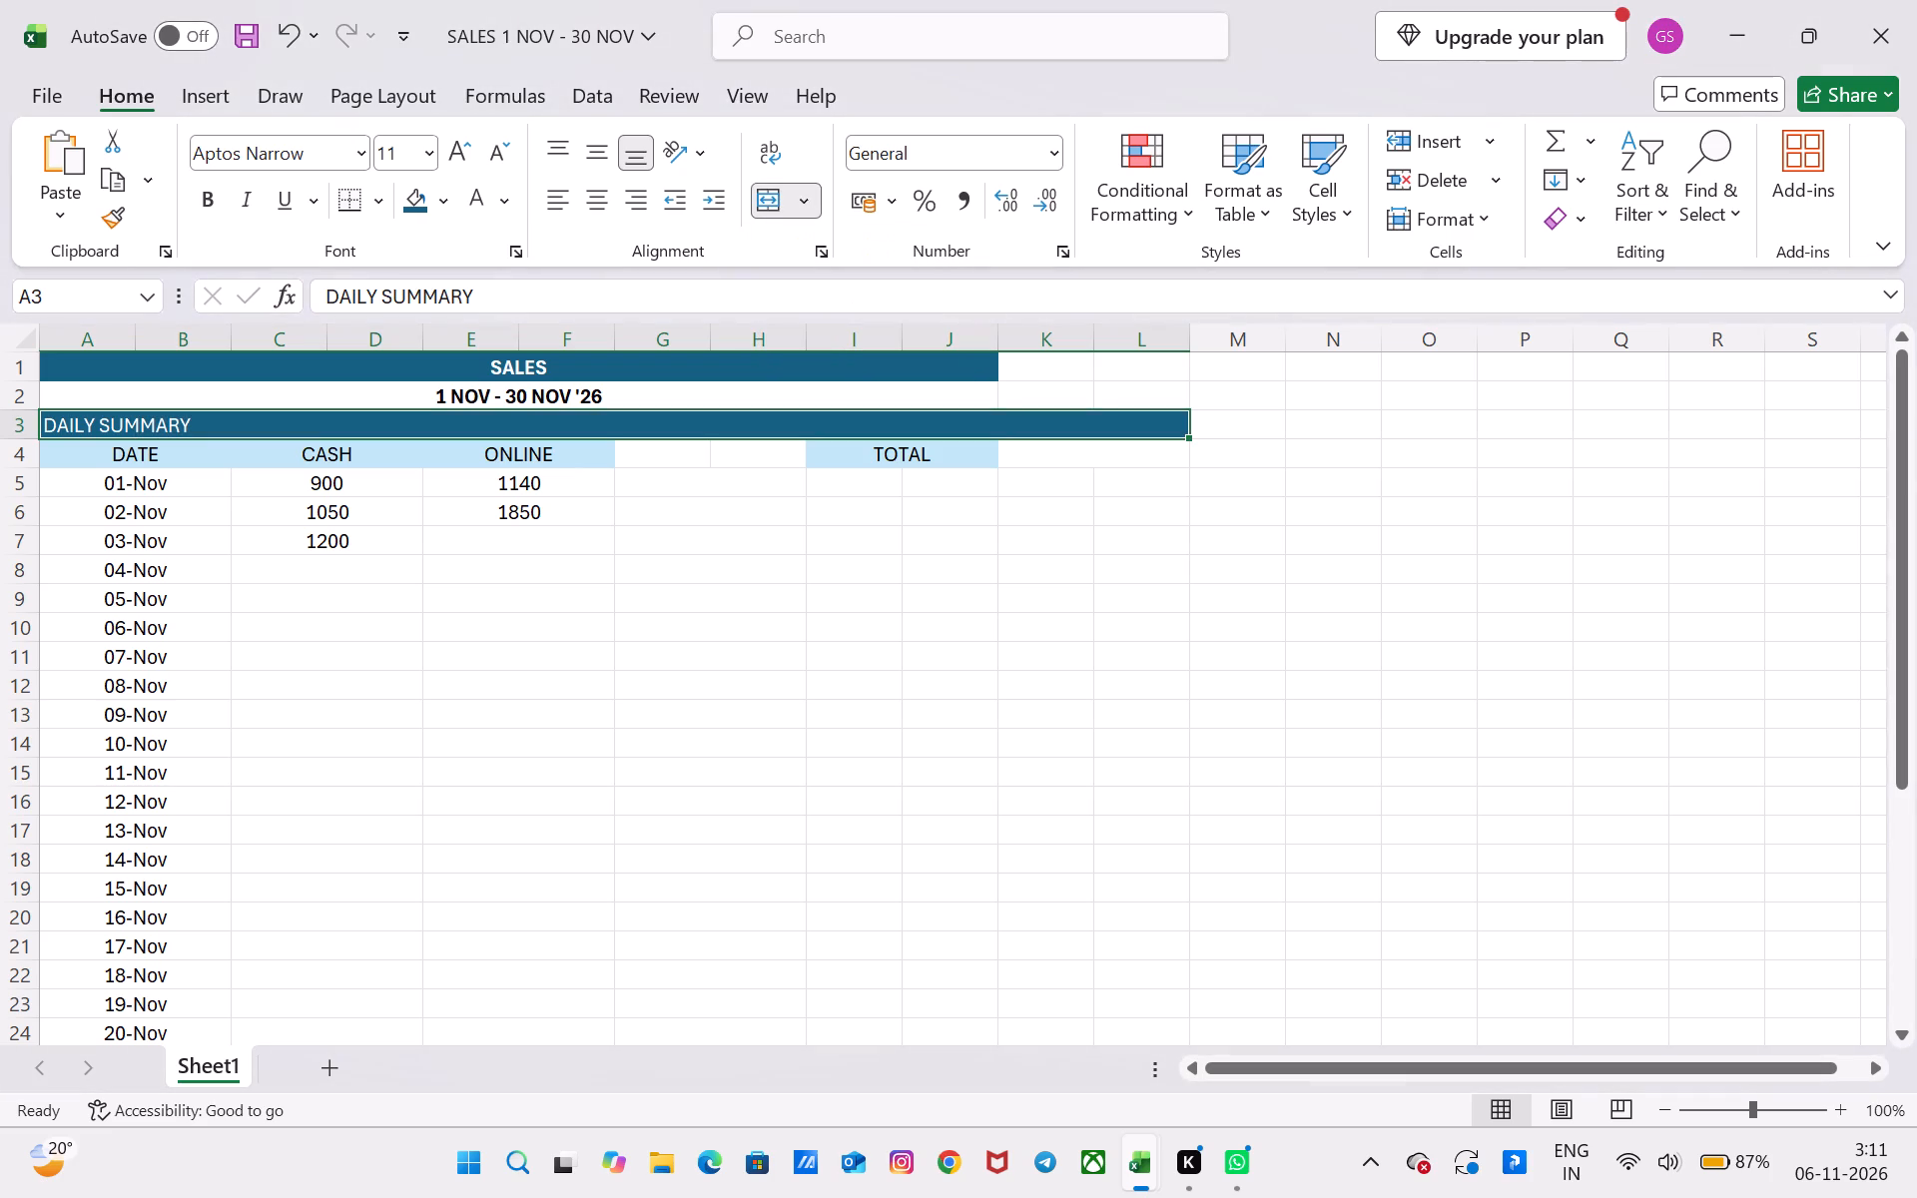
# Extend the date-range row through column L by merging and centering A2:L2.
pyautogui.click(962, 403)
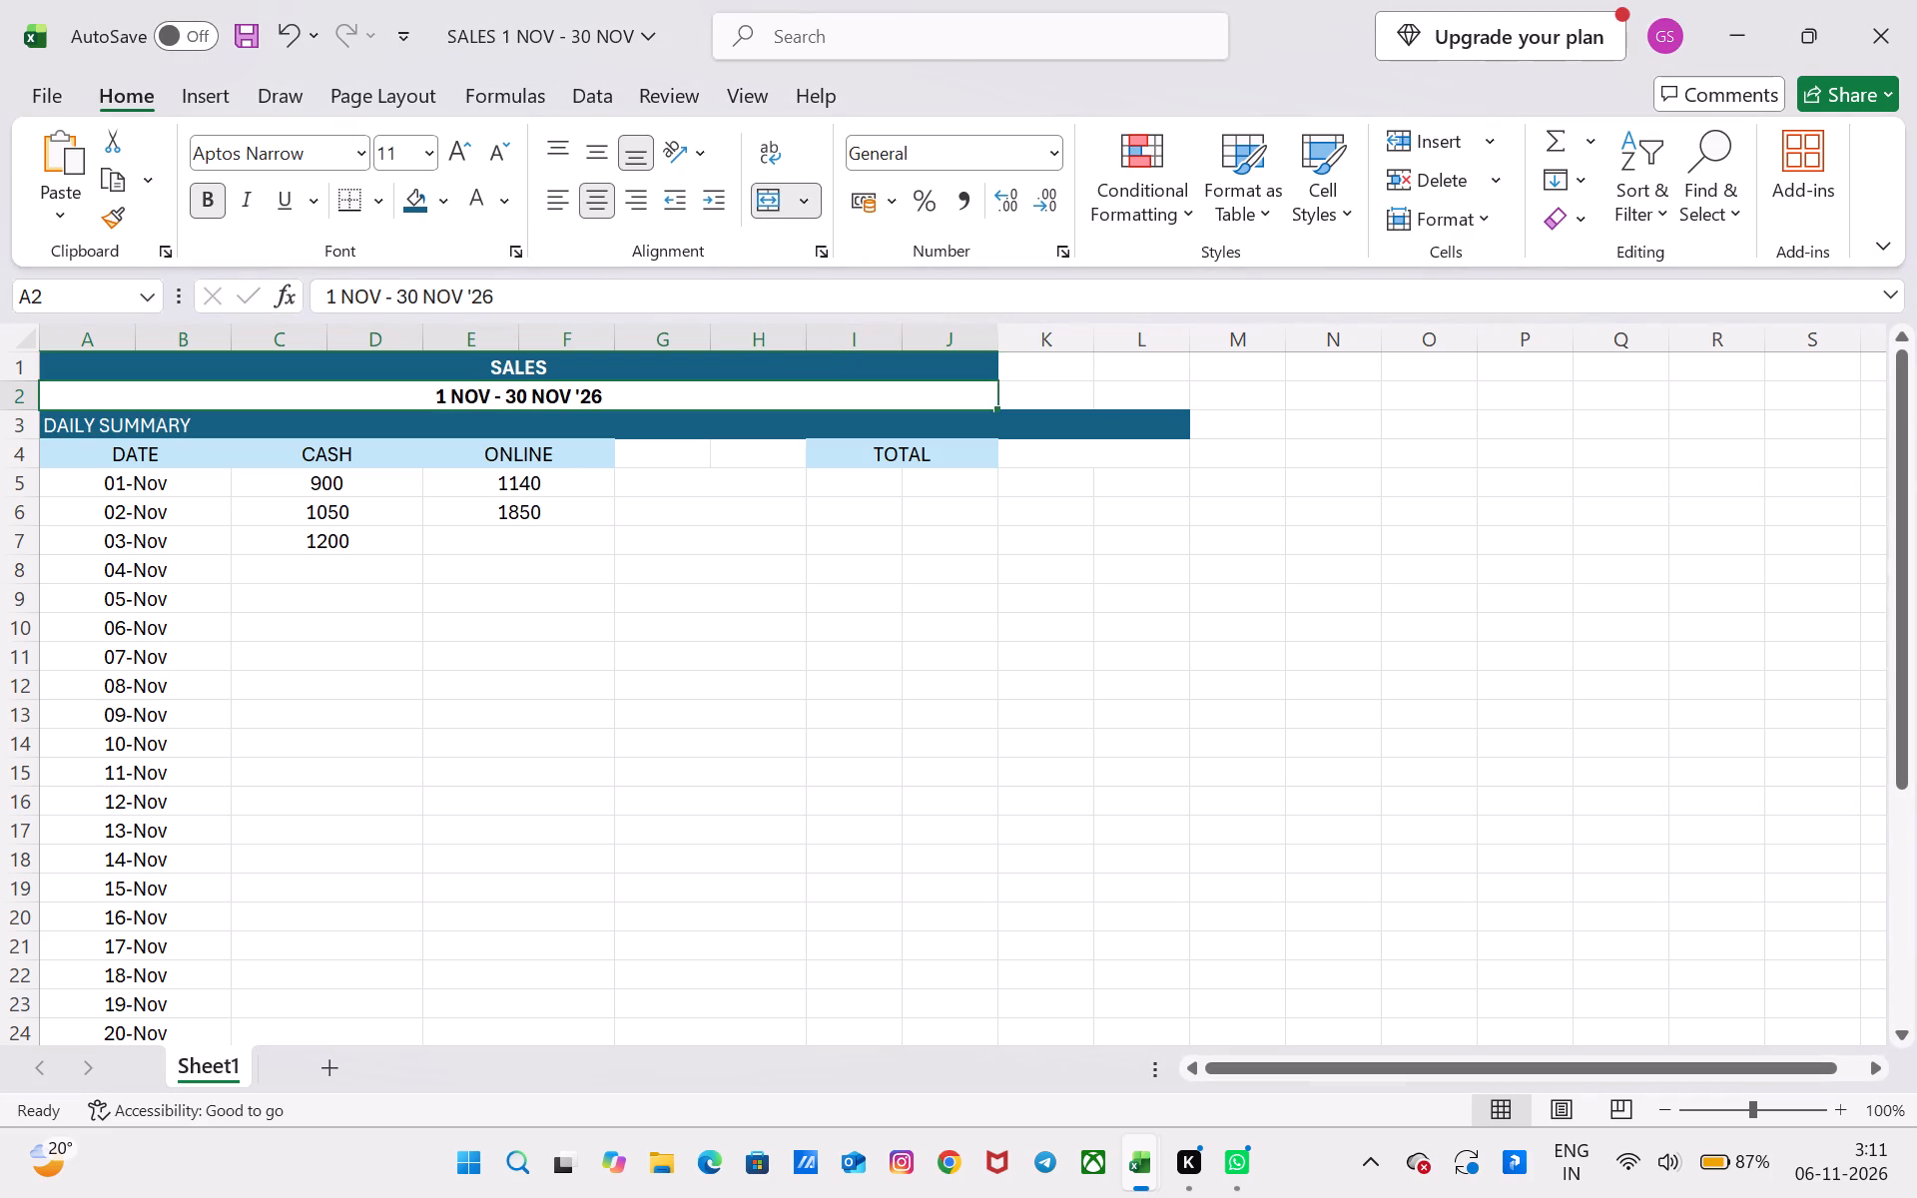
pyautogui.moveTo(955, 396); pyautogui.dragTo(1113, 396)
pyautogui.click(768, 202)
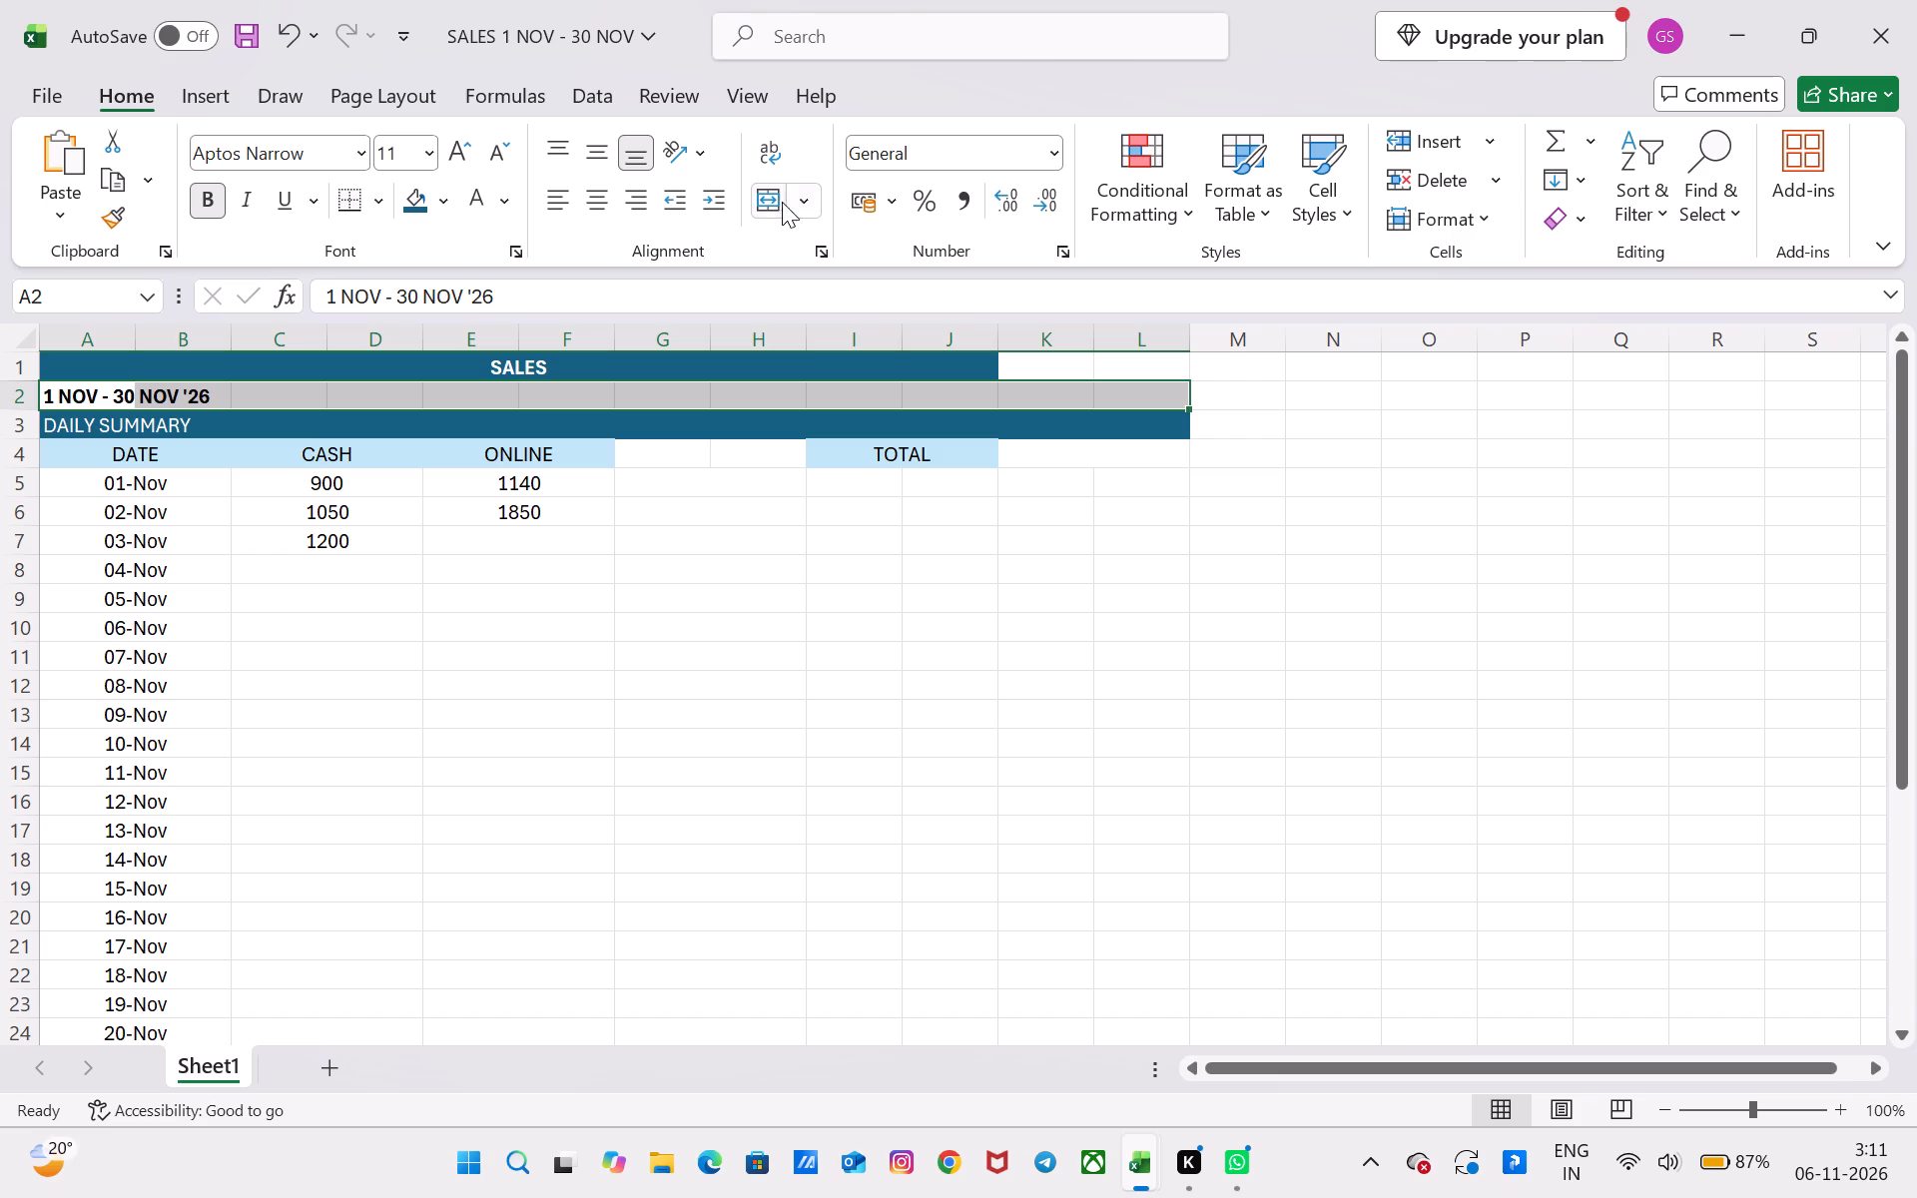
pyautogui.click(803, 196)
pyautogui.click(768, 195)
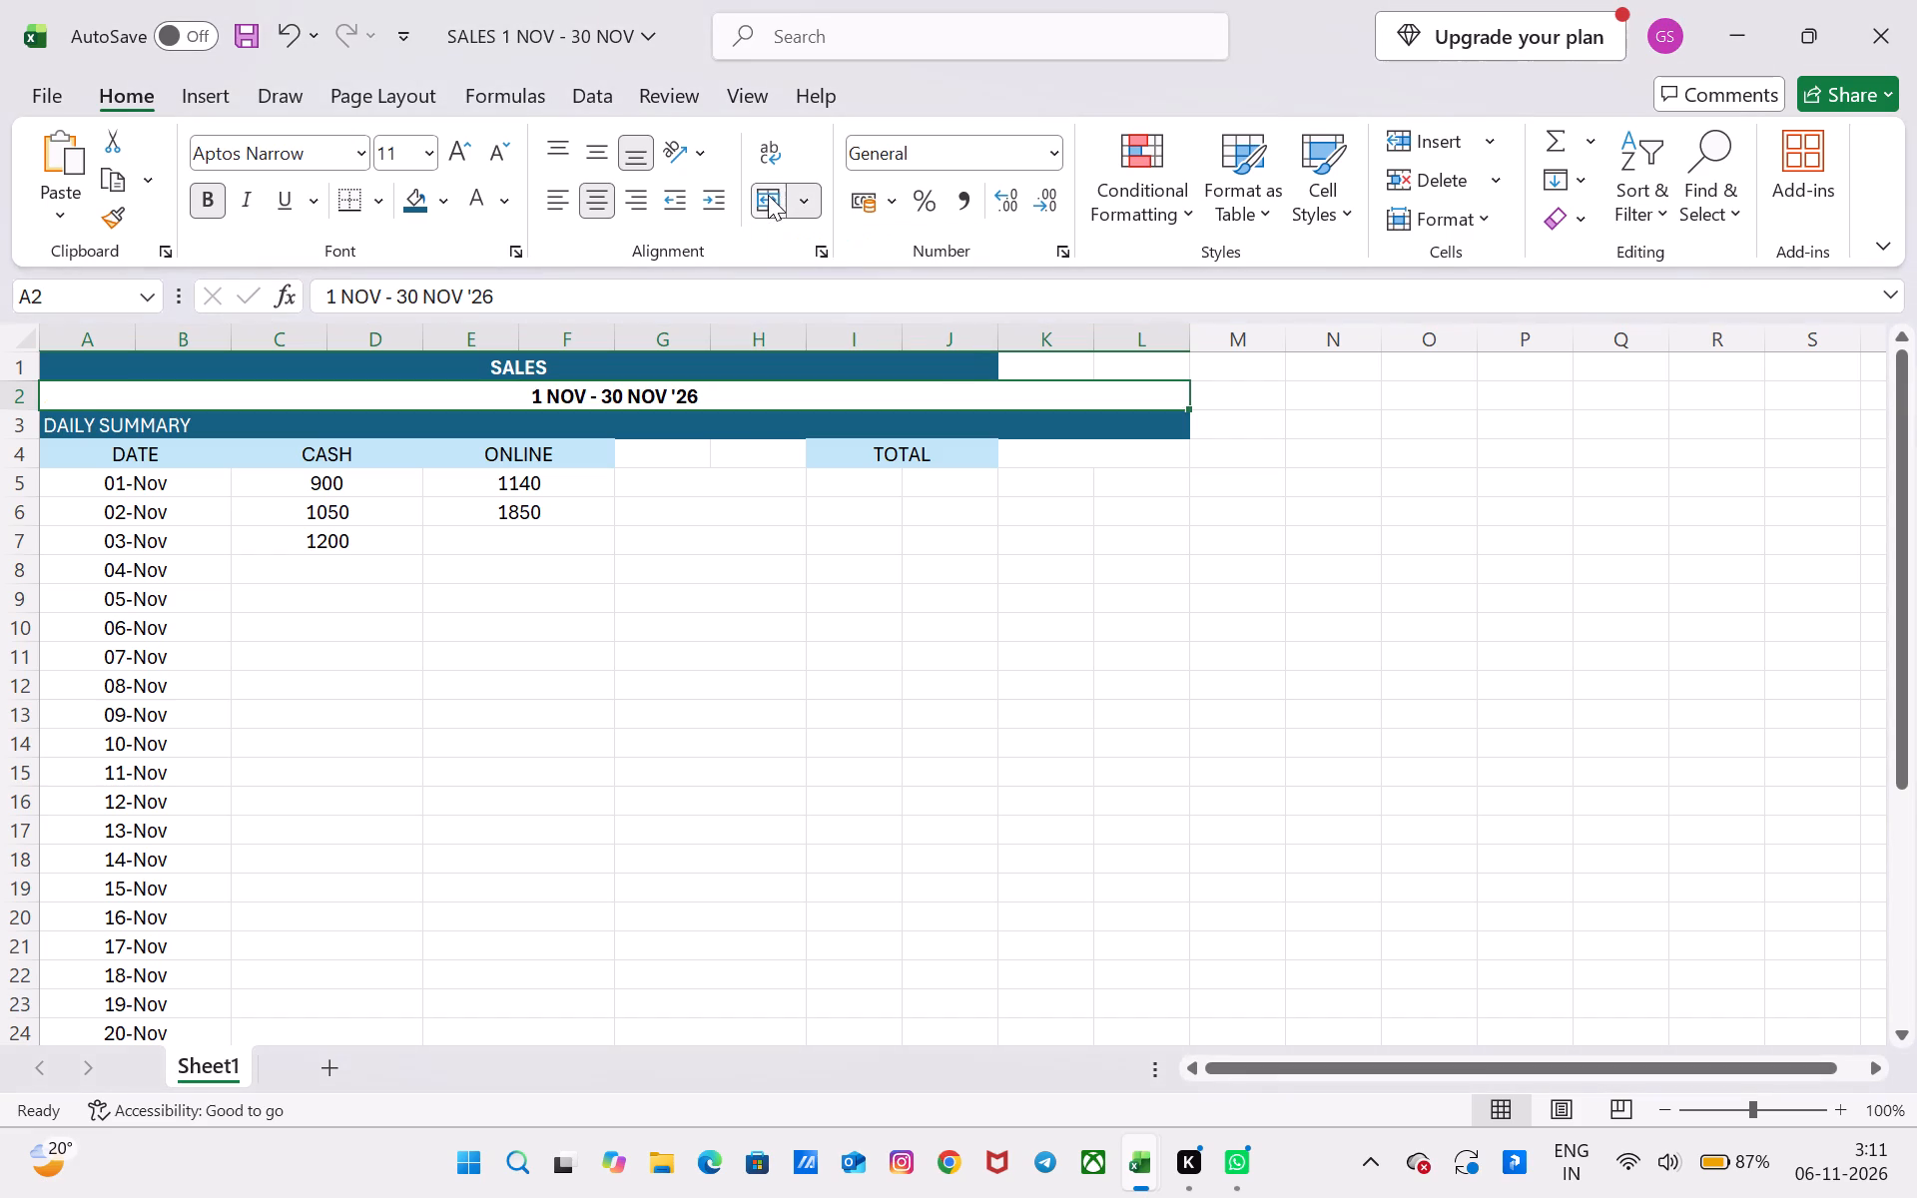
# Extend the SALES title row through column L by merging and centering A1:L1.
pyautogui.moveTo(828, 366); pyautogui.dragTo(1007, 353)
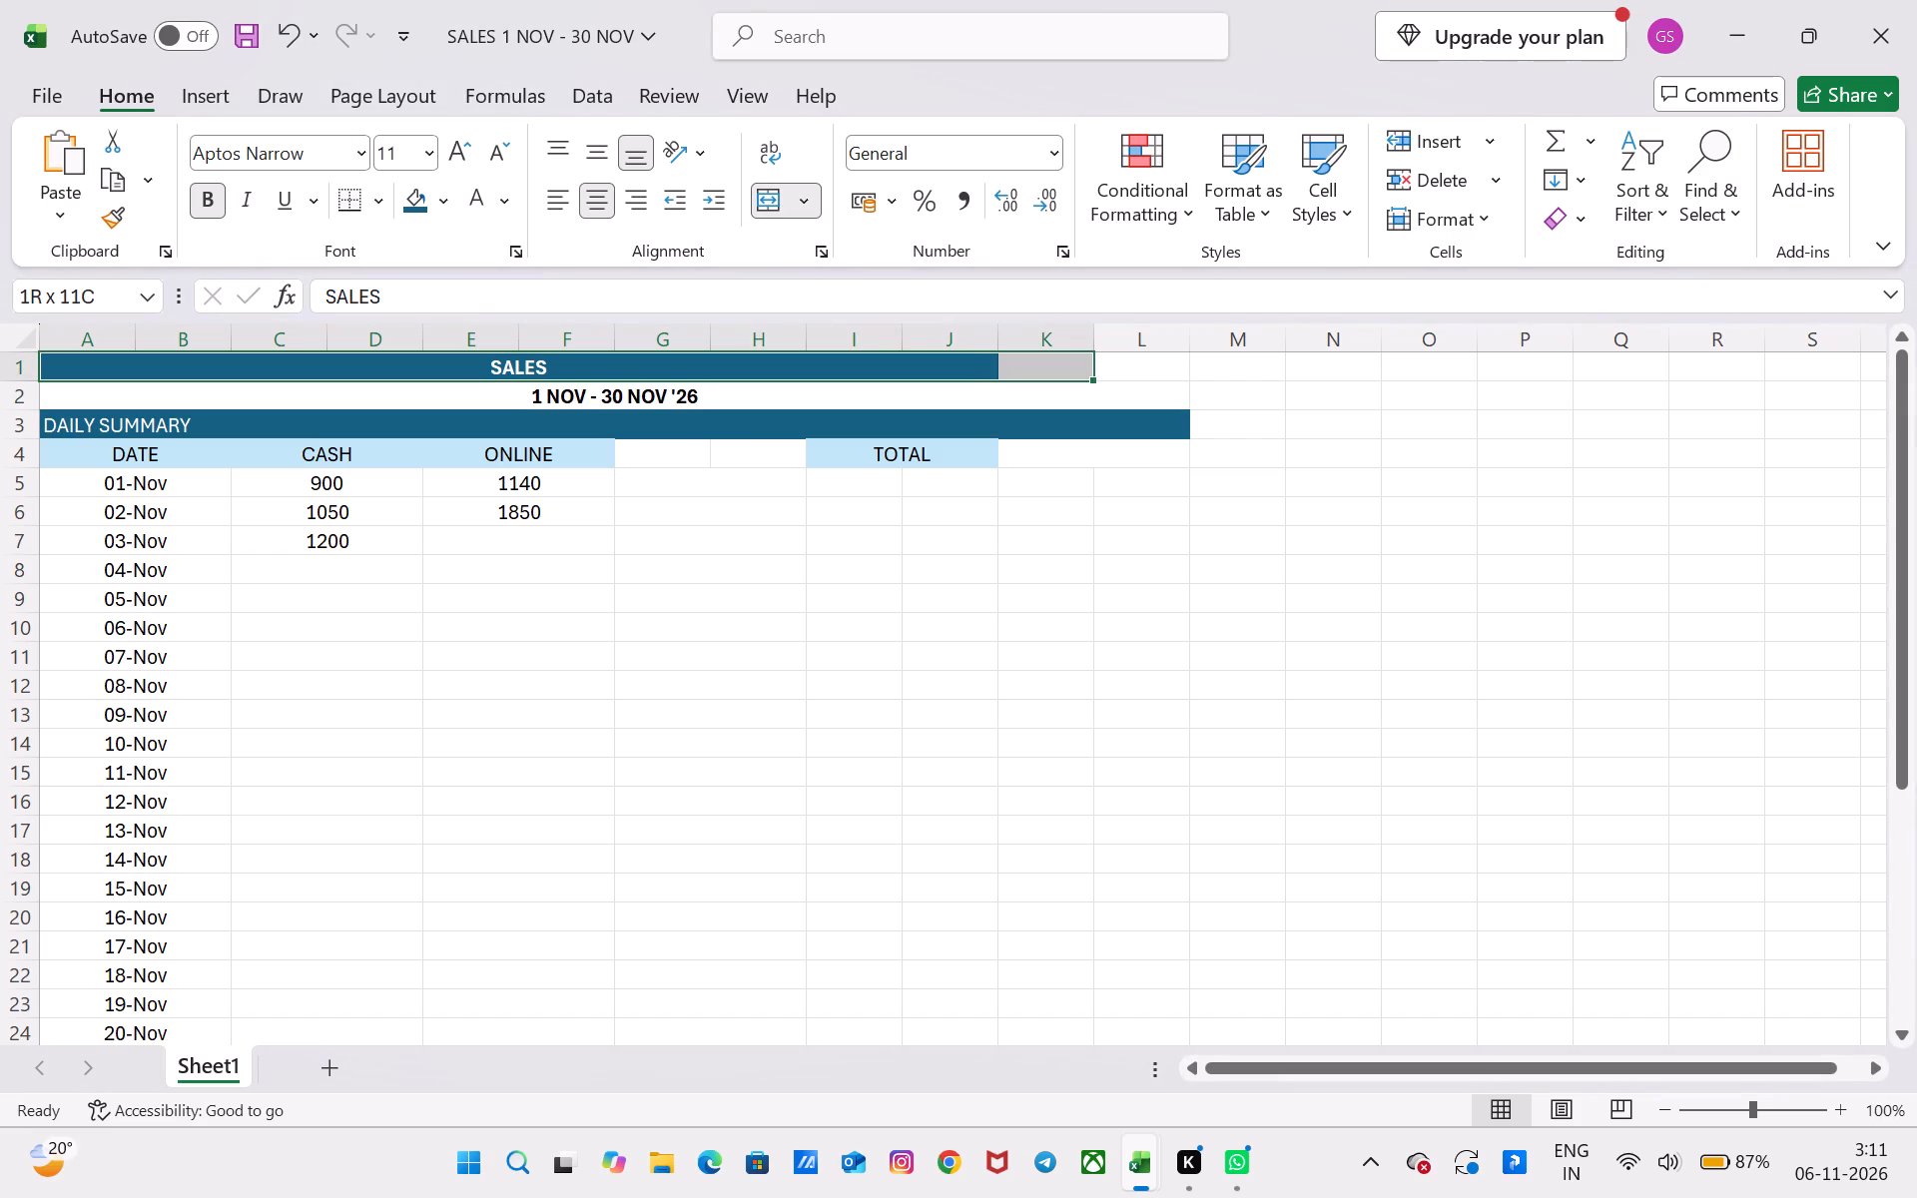
pyautogui.moveTo(1007, 353); pyautogui.dragTo(1103, 358)
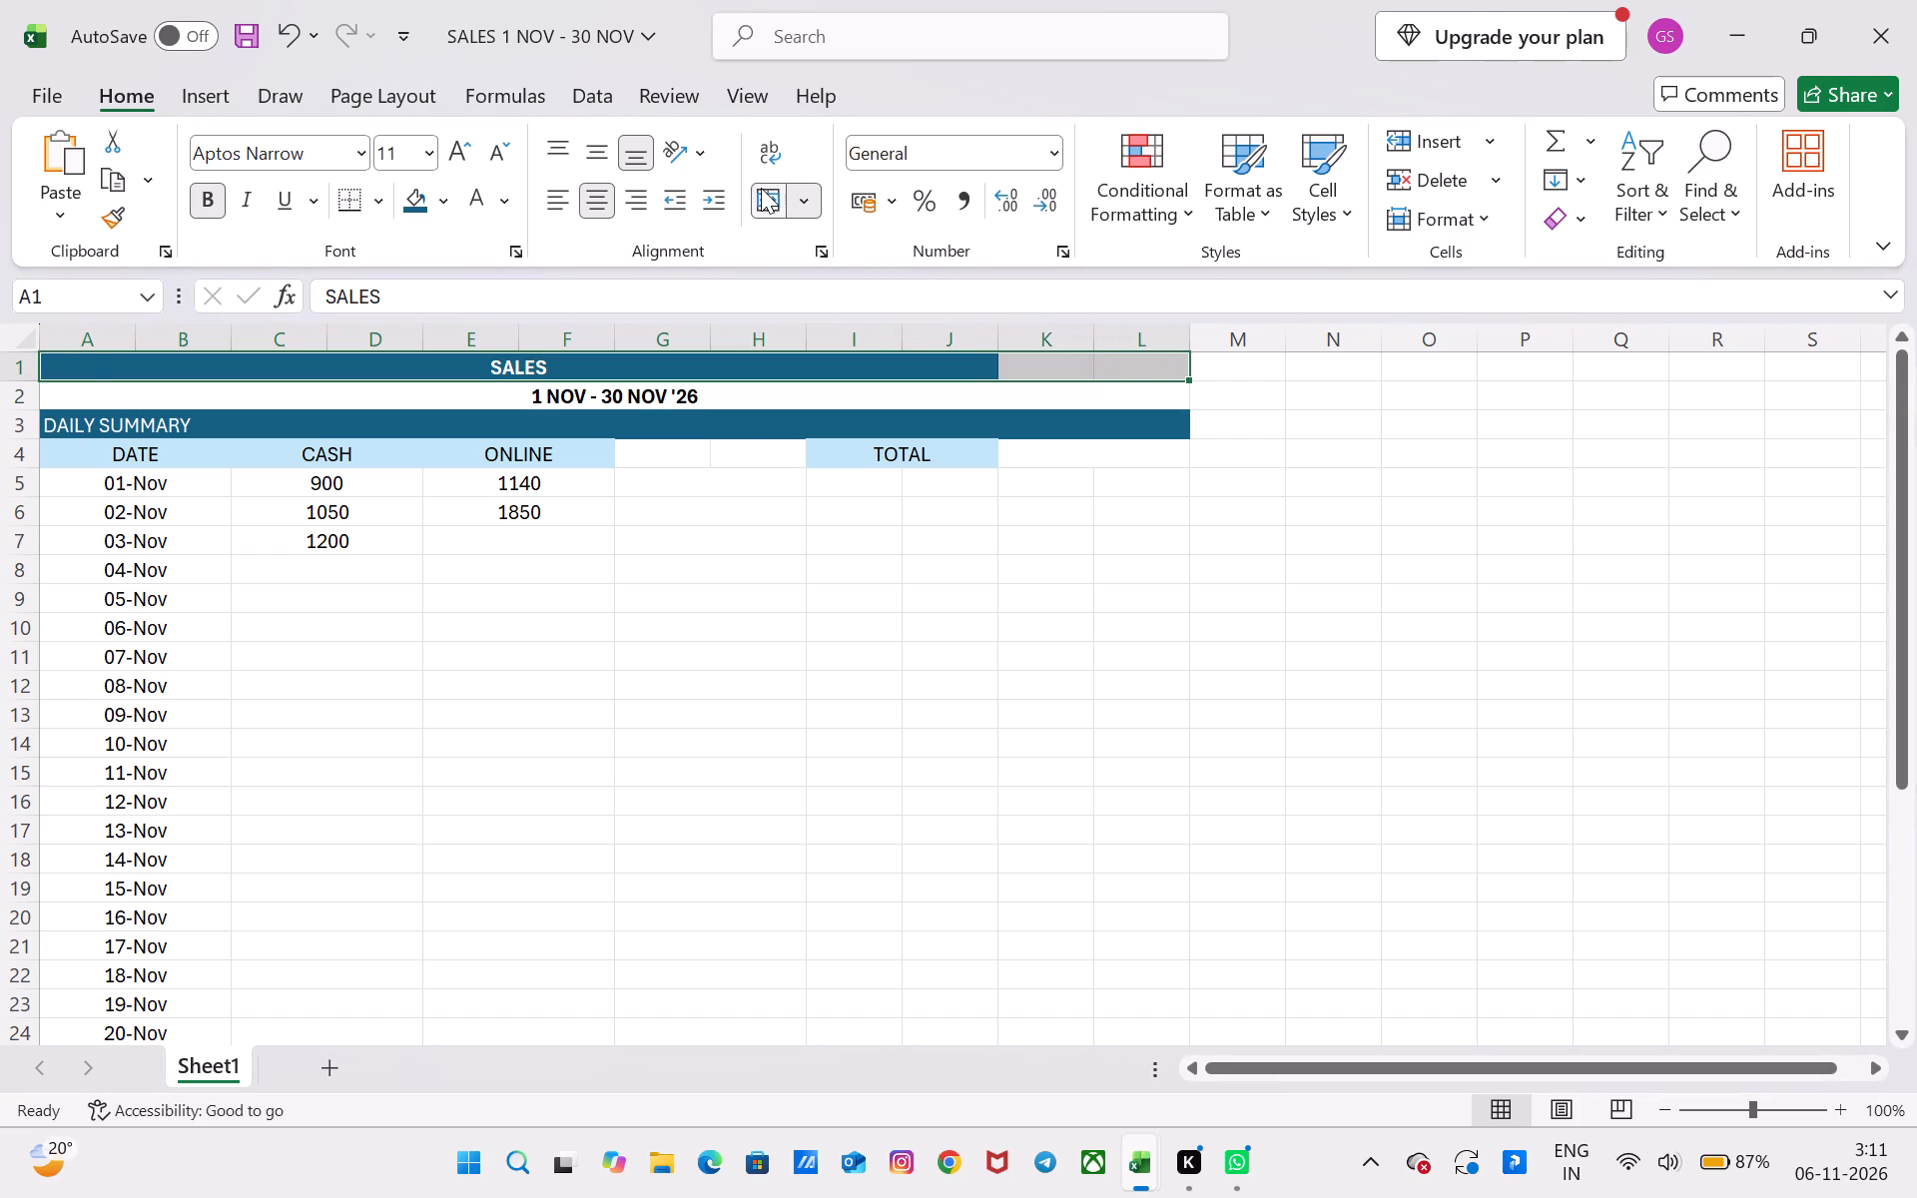
pyautogui.click(761, 188)
pyautogui.click(761, 188)
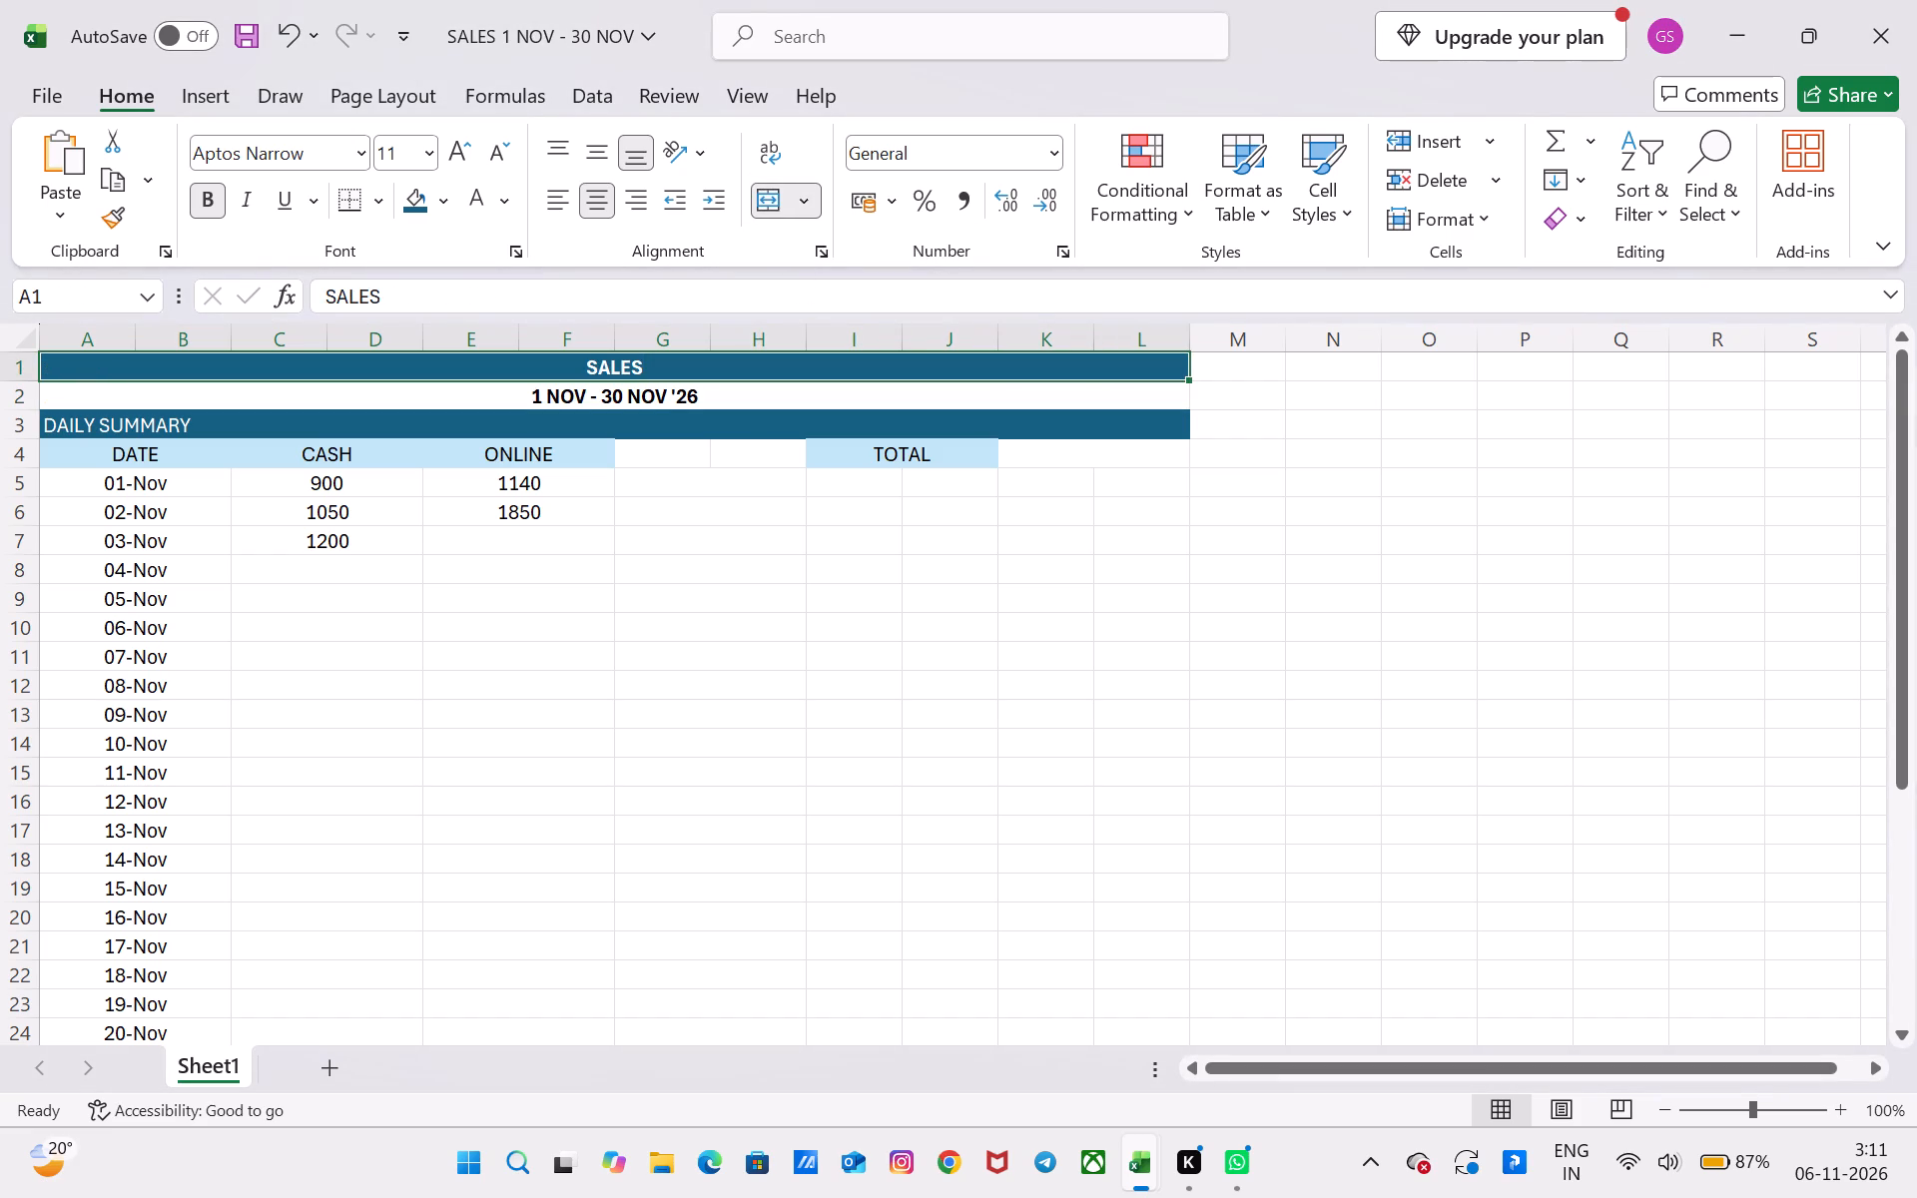
# Merge and center the empty header cells G4:H4 beside the ONLINE header.
pyautogui.click(971, 455)
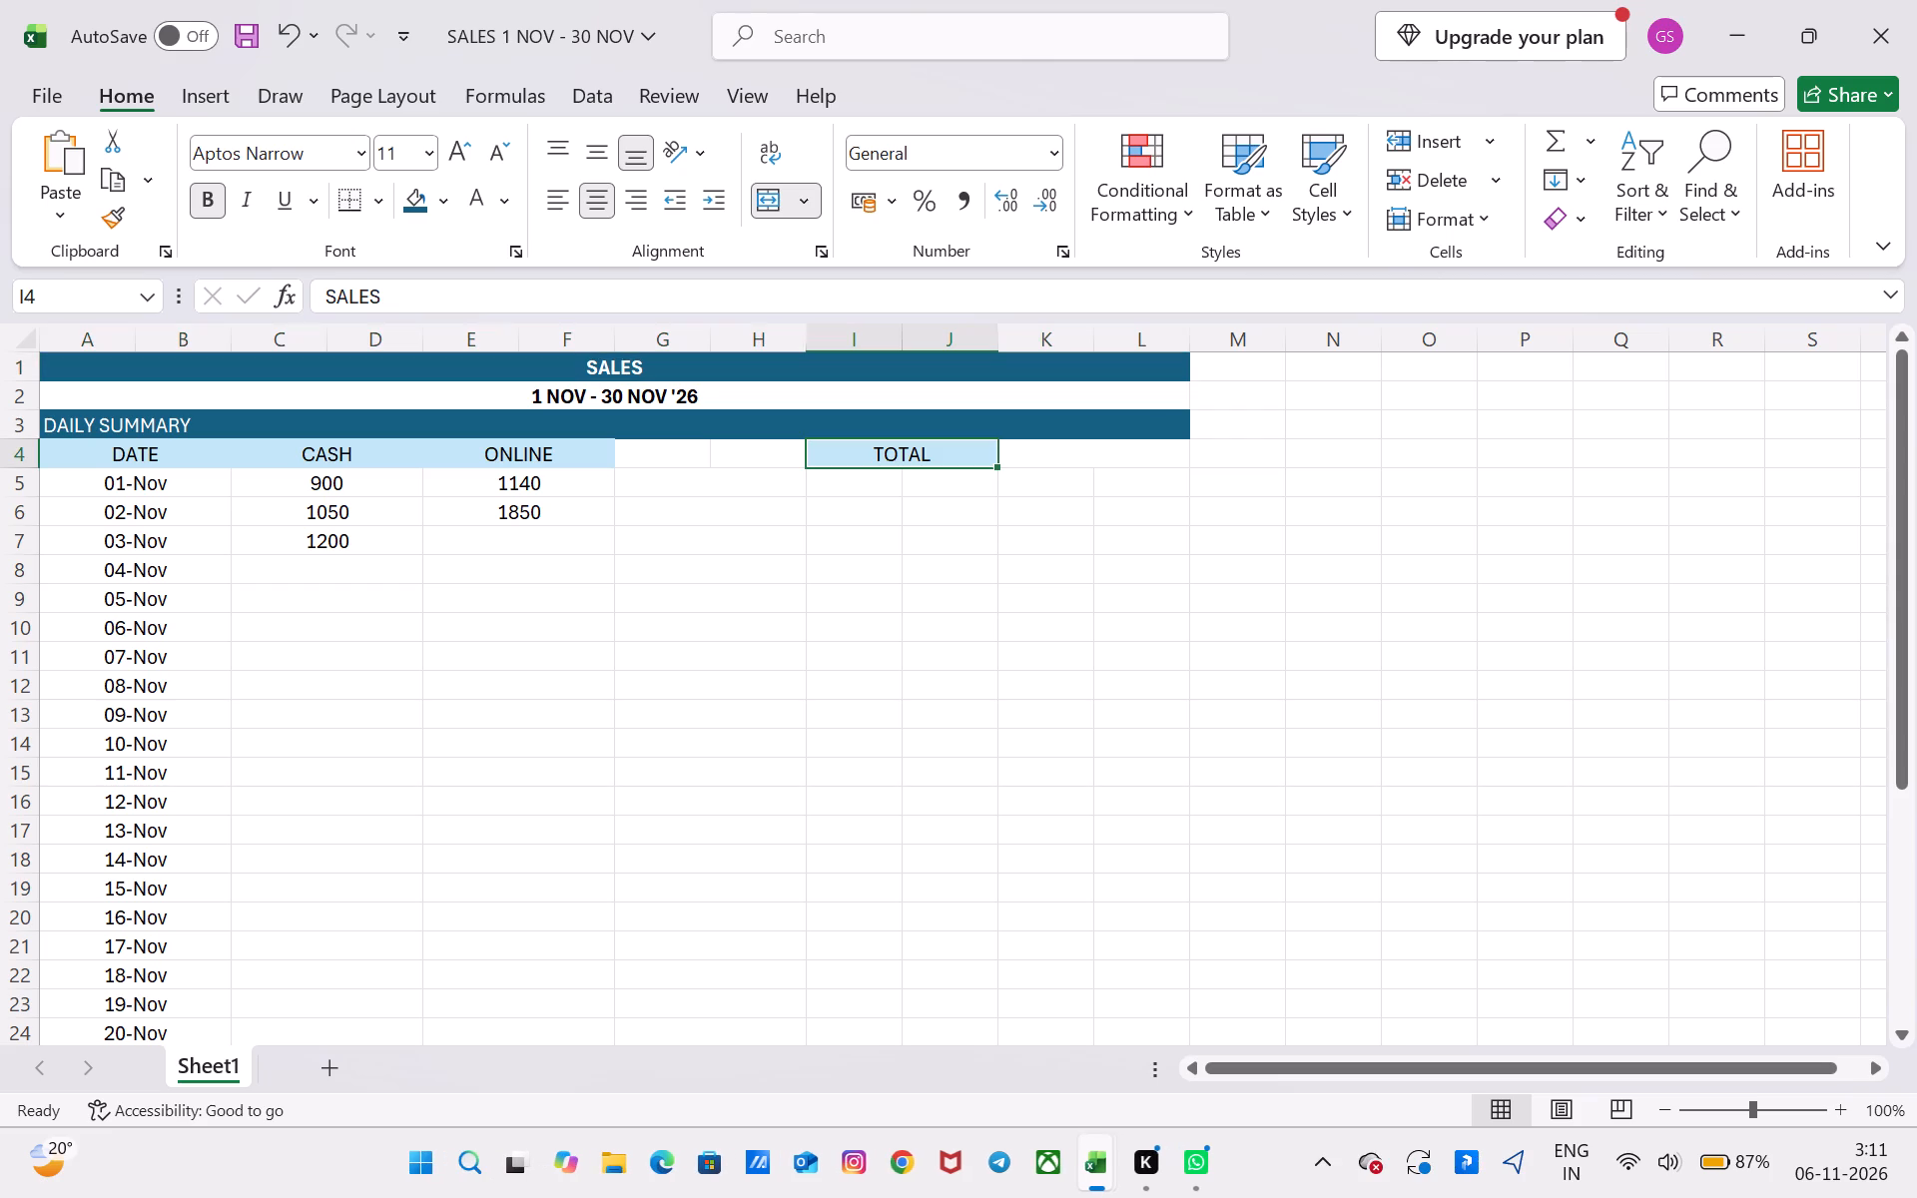
pyautogui.moveTo(694, 453); pyautogui.dragTo(730, 453)
pyautogui.click(765, 201)
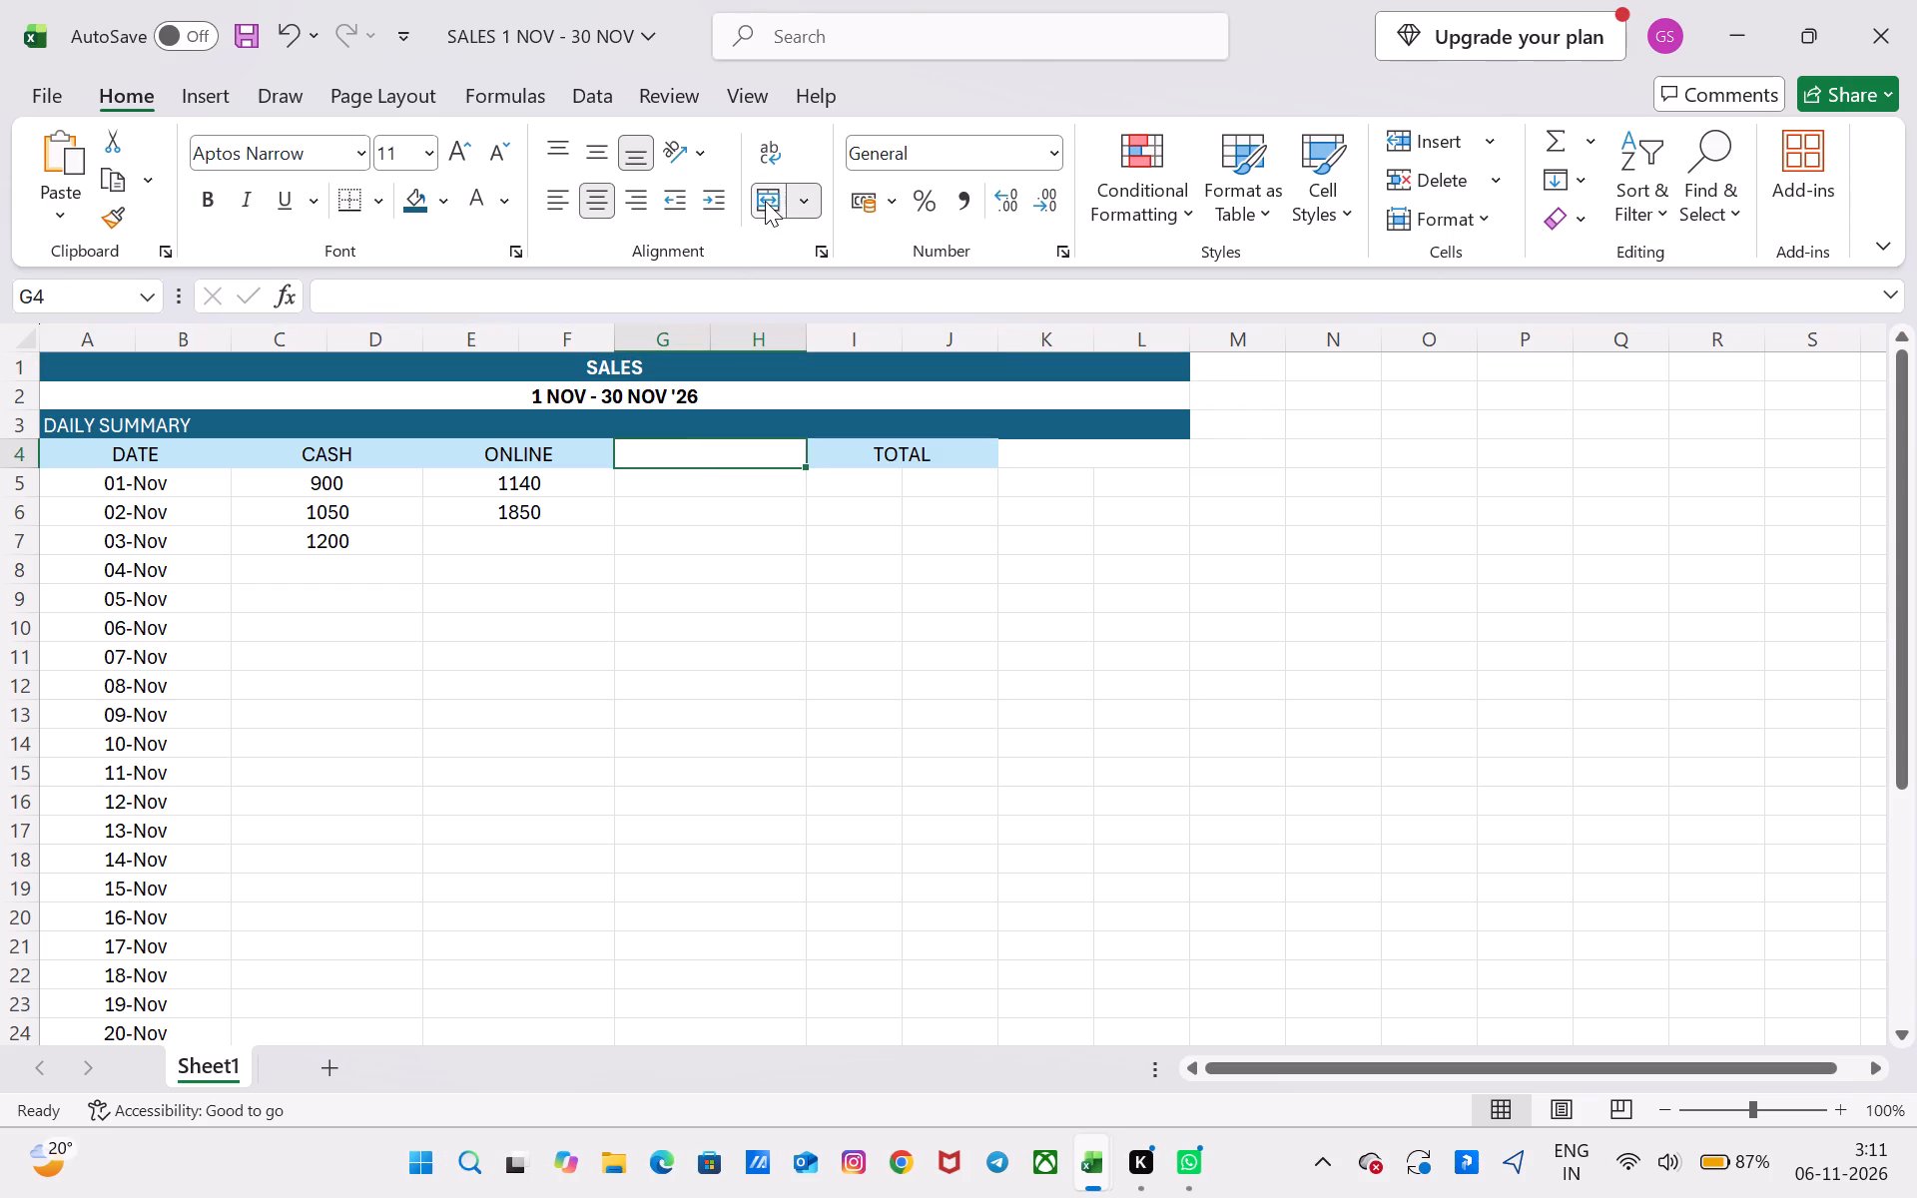
# Move the TOTAL header from I4:J4 to K4:L4.
pyautogui.click(934, 462)
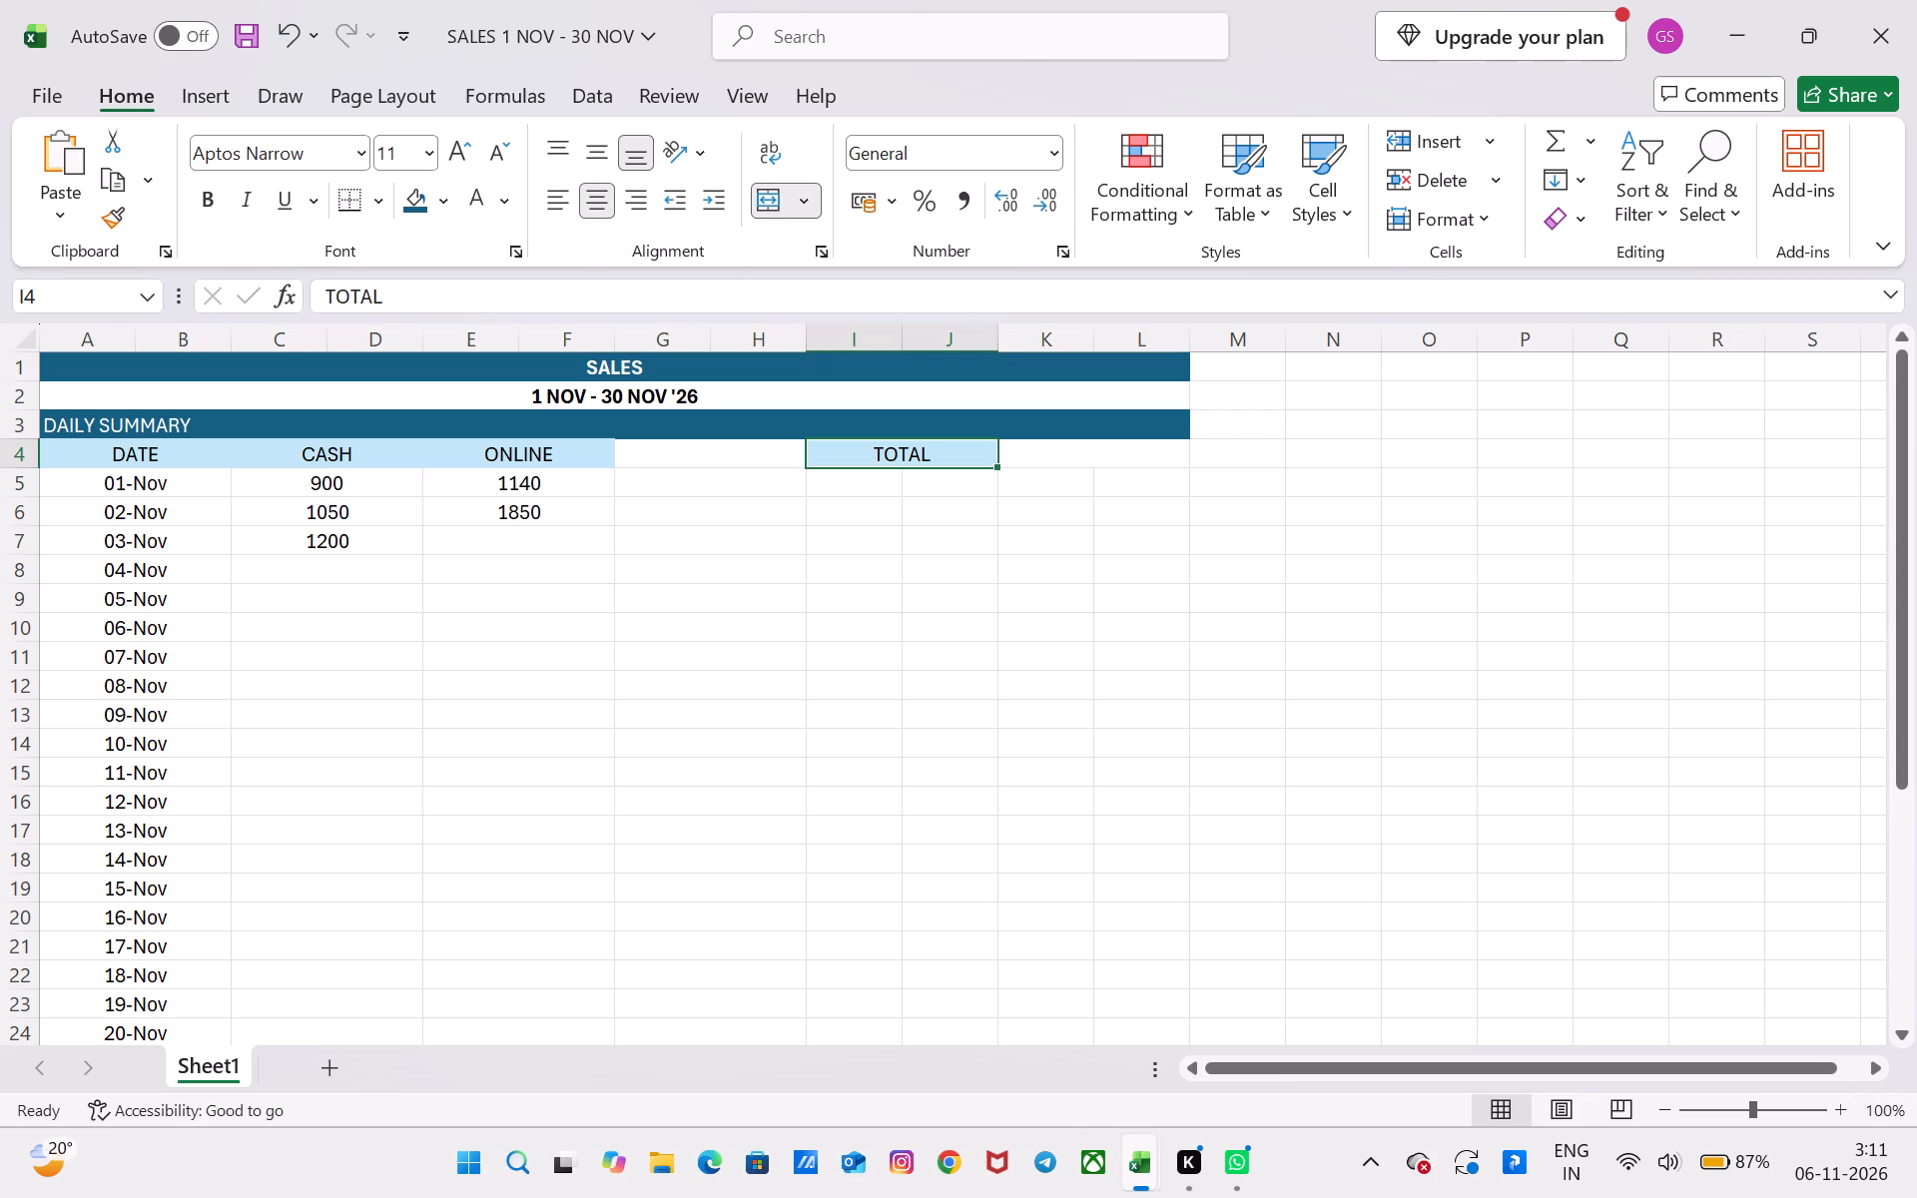
pyautogui.moveTo(961, 457); pyautogui.dragTo(979, 455)
pyautogui.moveTo(998, 449); pyautogui.dragTo(1112, 437)
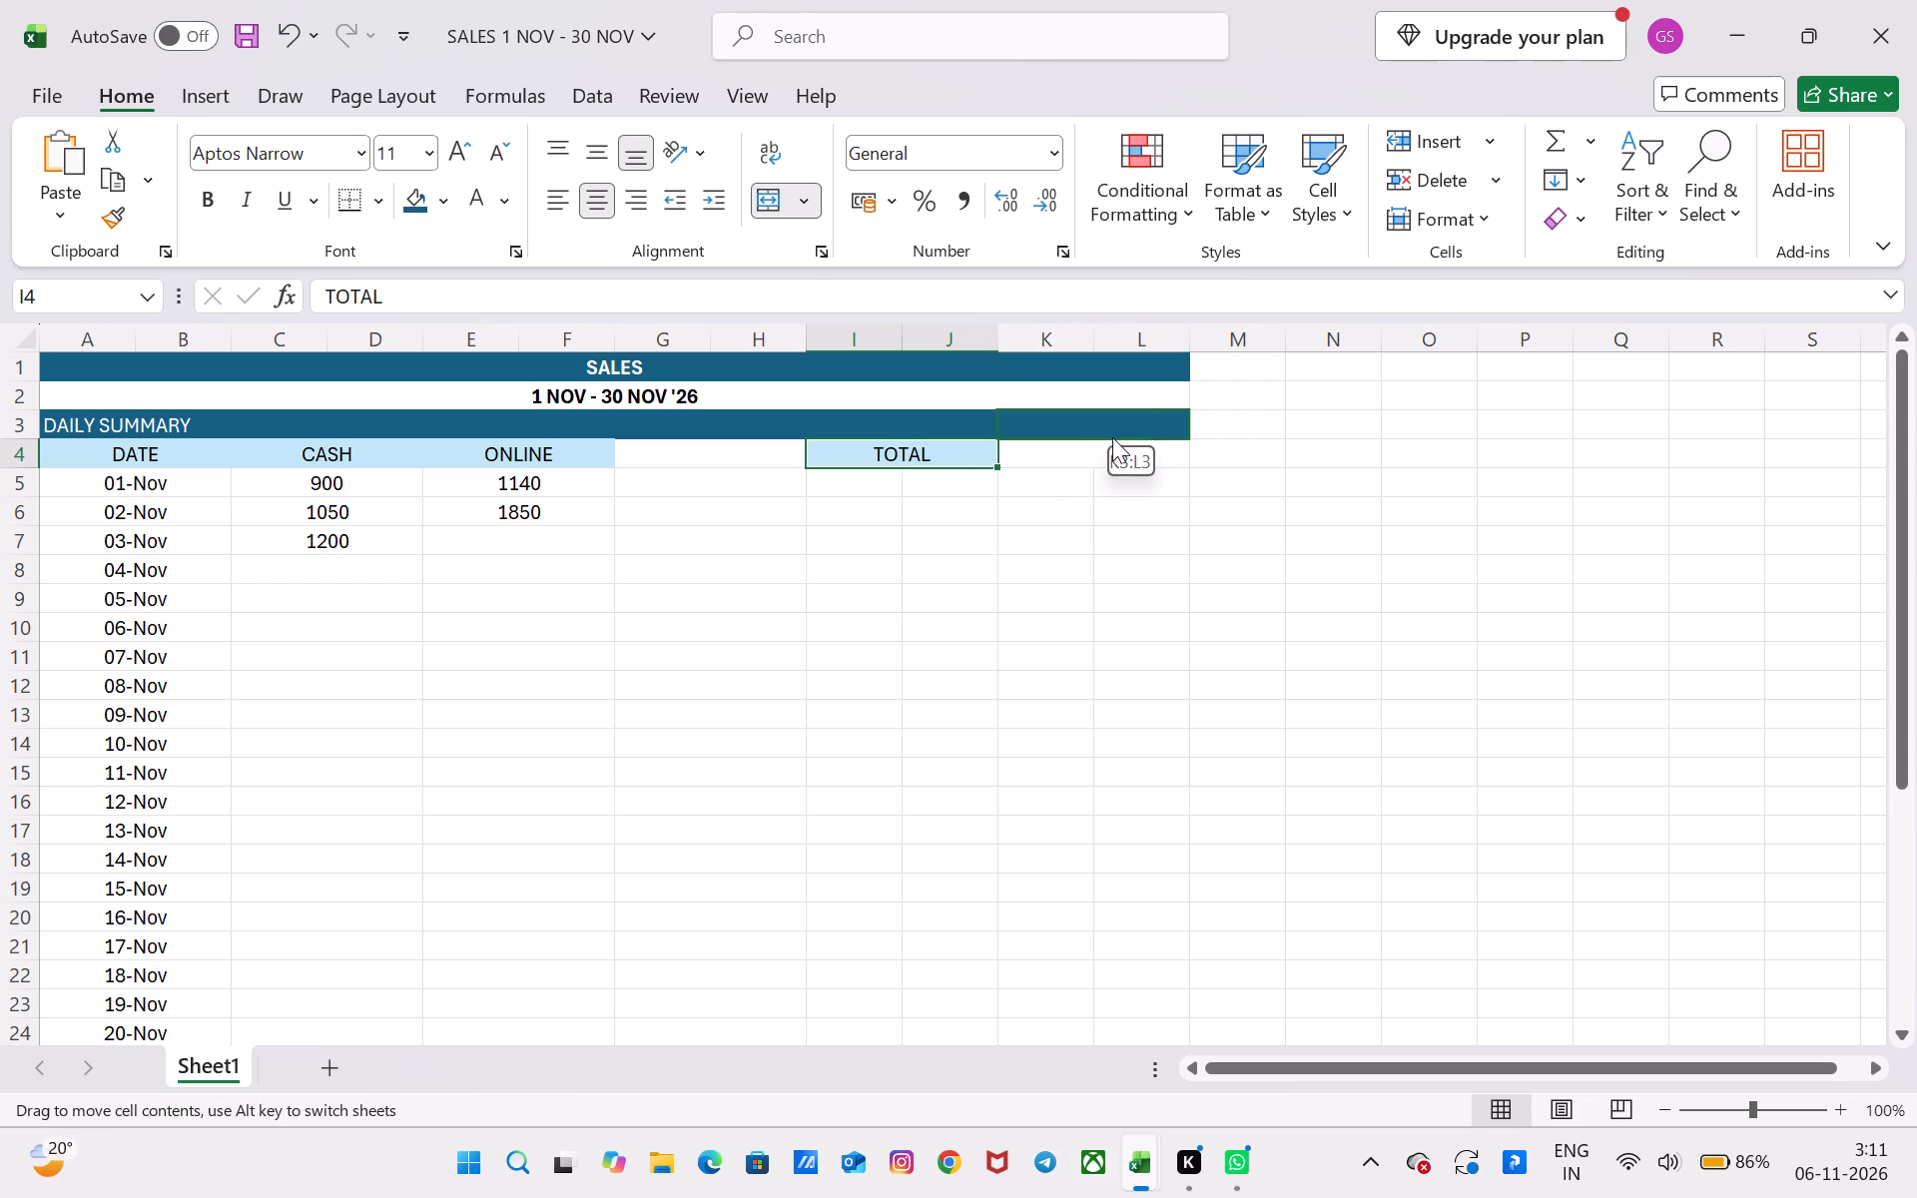
pyautogui.moveTo(1112, 437); pyautogui.dragTo(1117, 456)
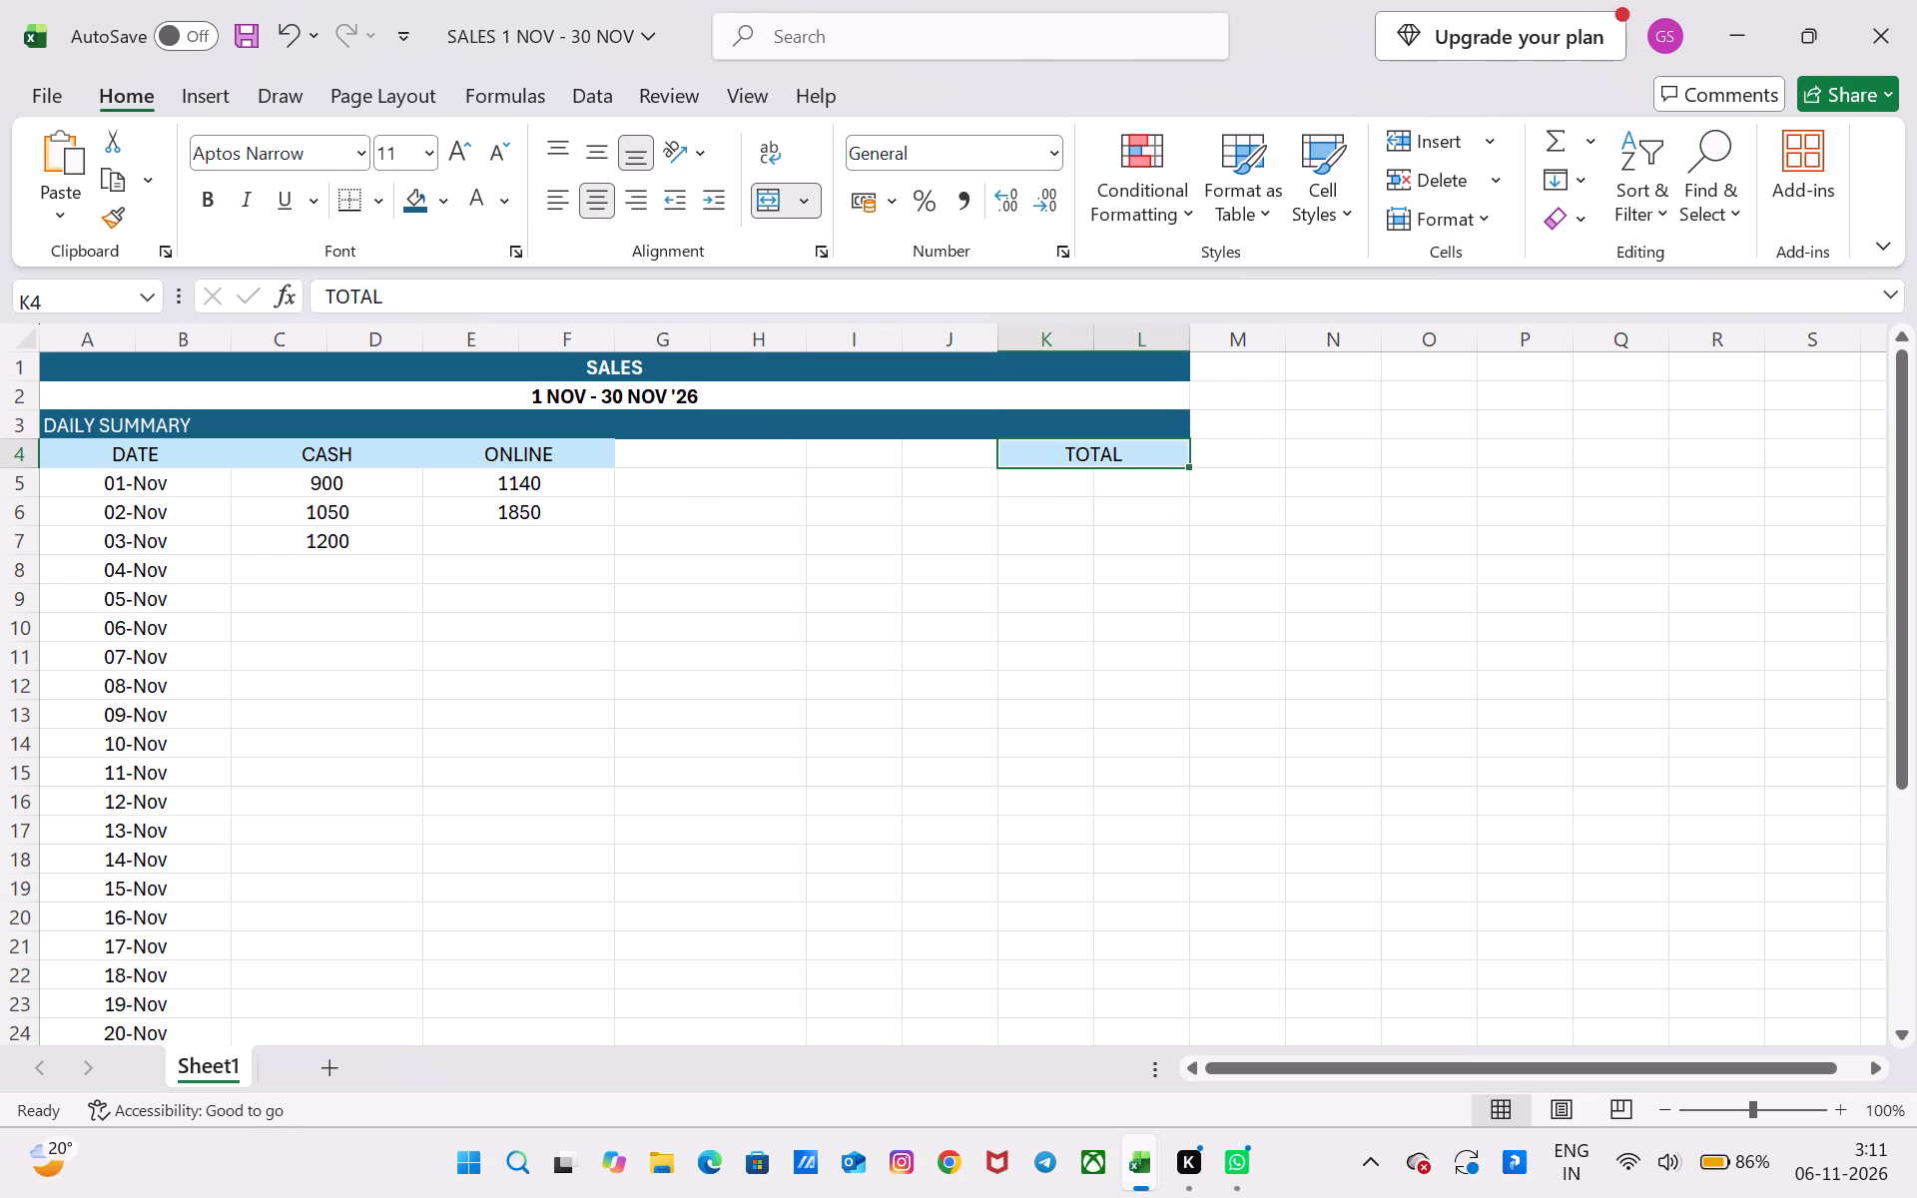
# Merge and center the vacated header cells I4:J4 beside the TOTAL header.
pyautogui.moveTo(679, 457); pyautogui.dragTo(749, 452)
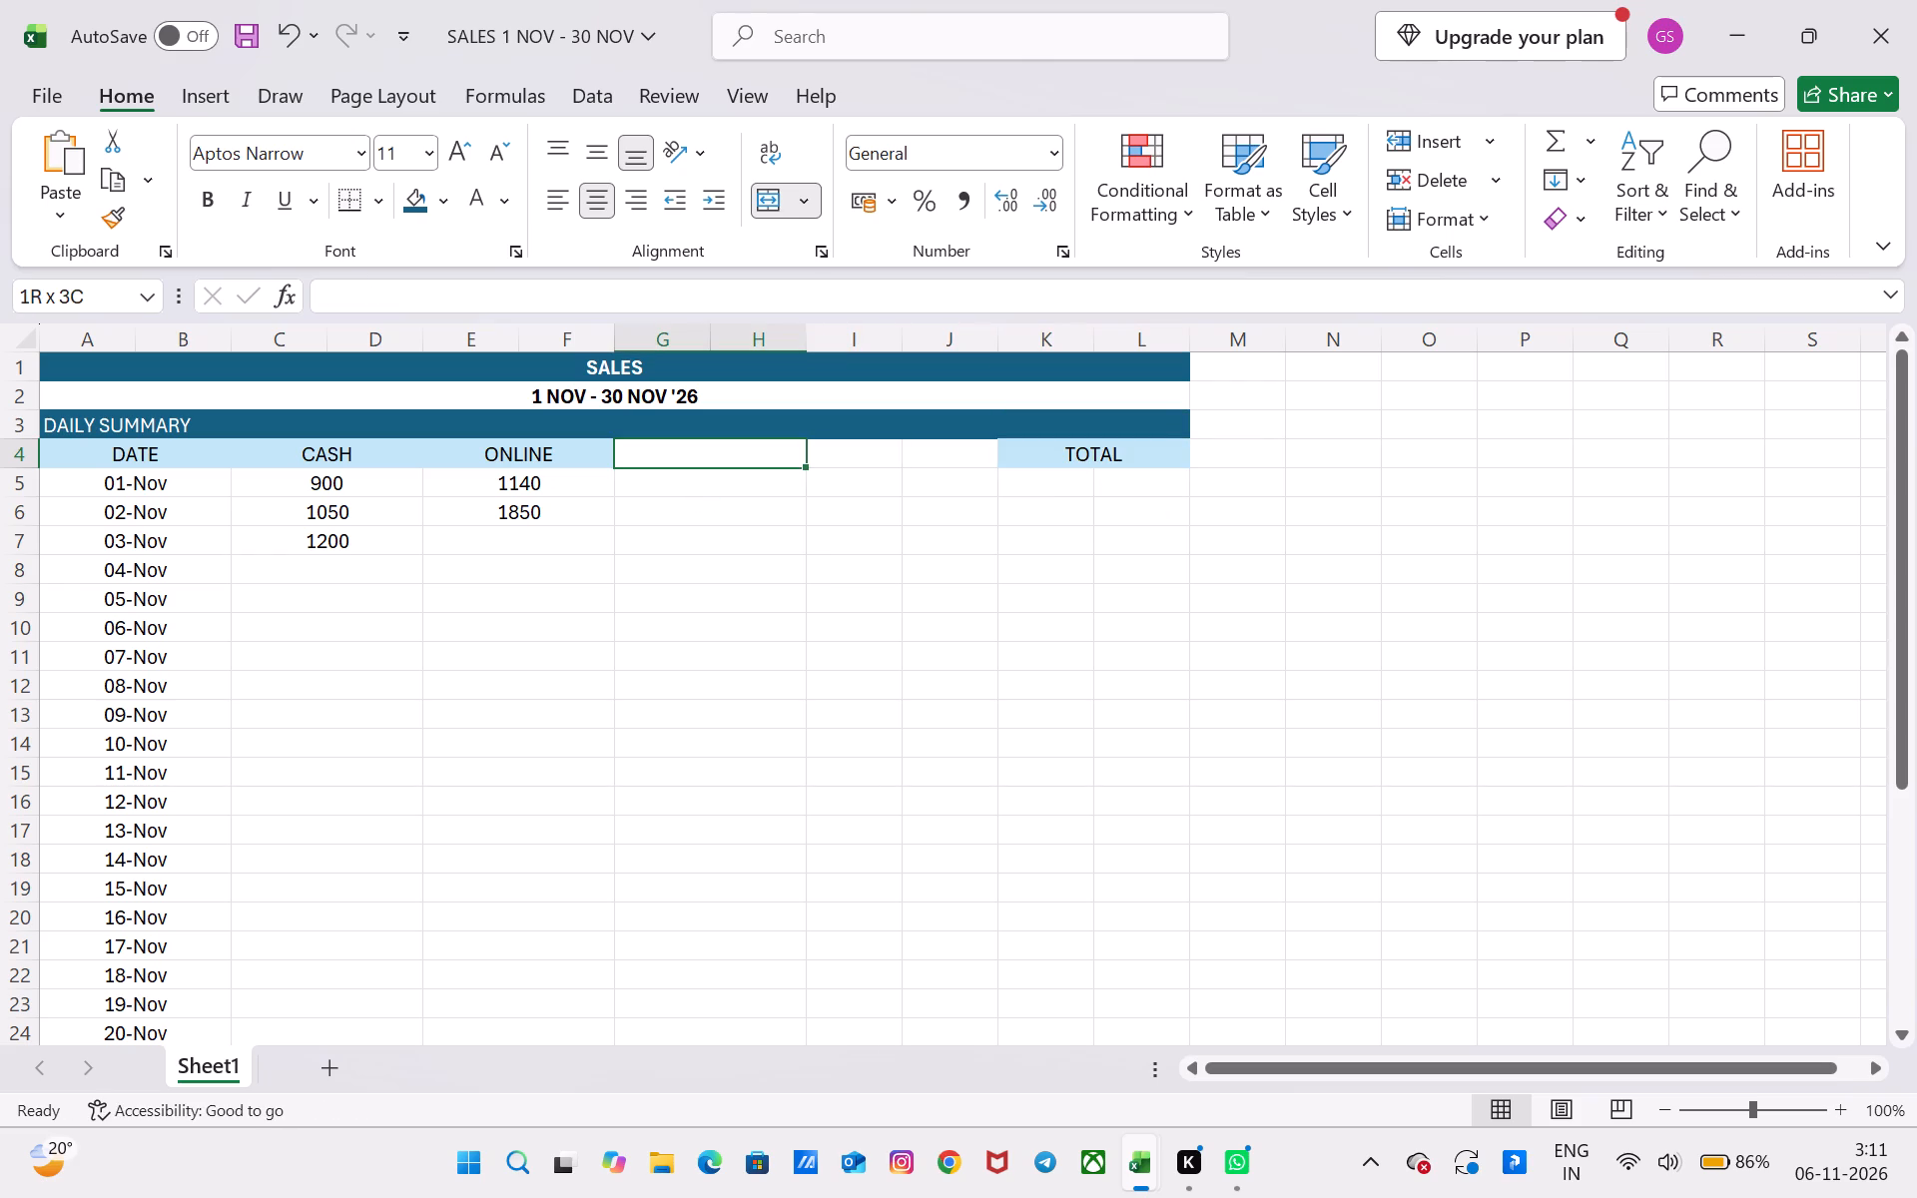
pyautogui.moveTo(839, 454); pyautogui.dragTo(920, 455)
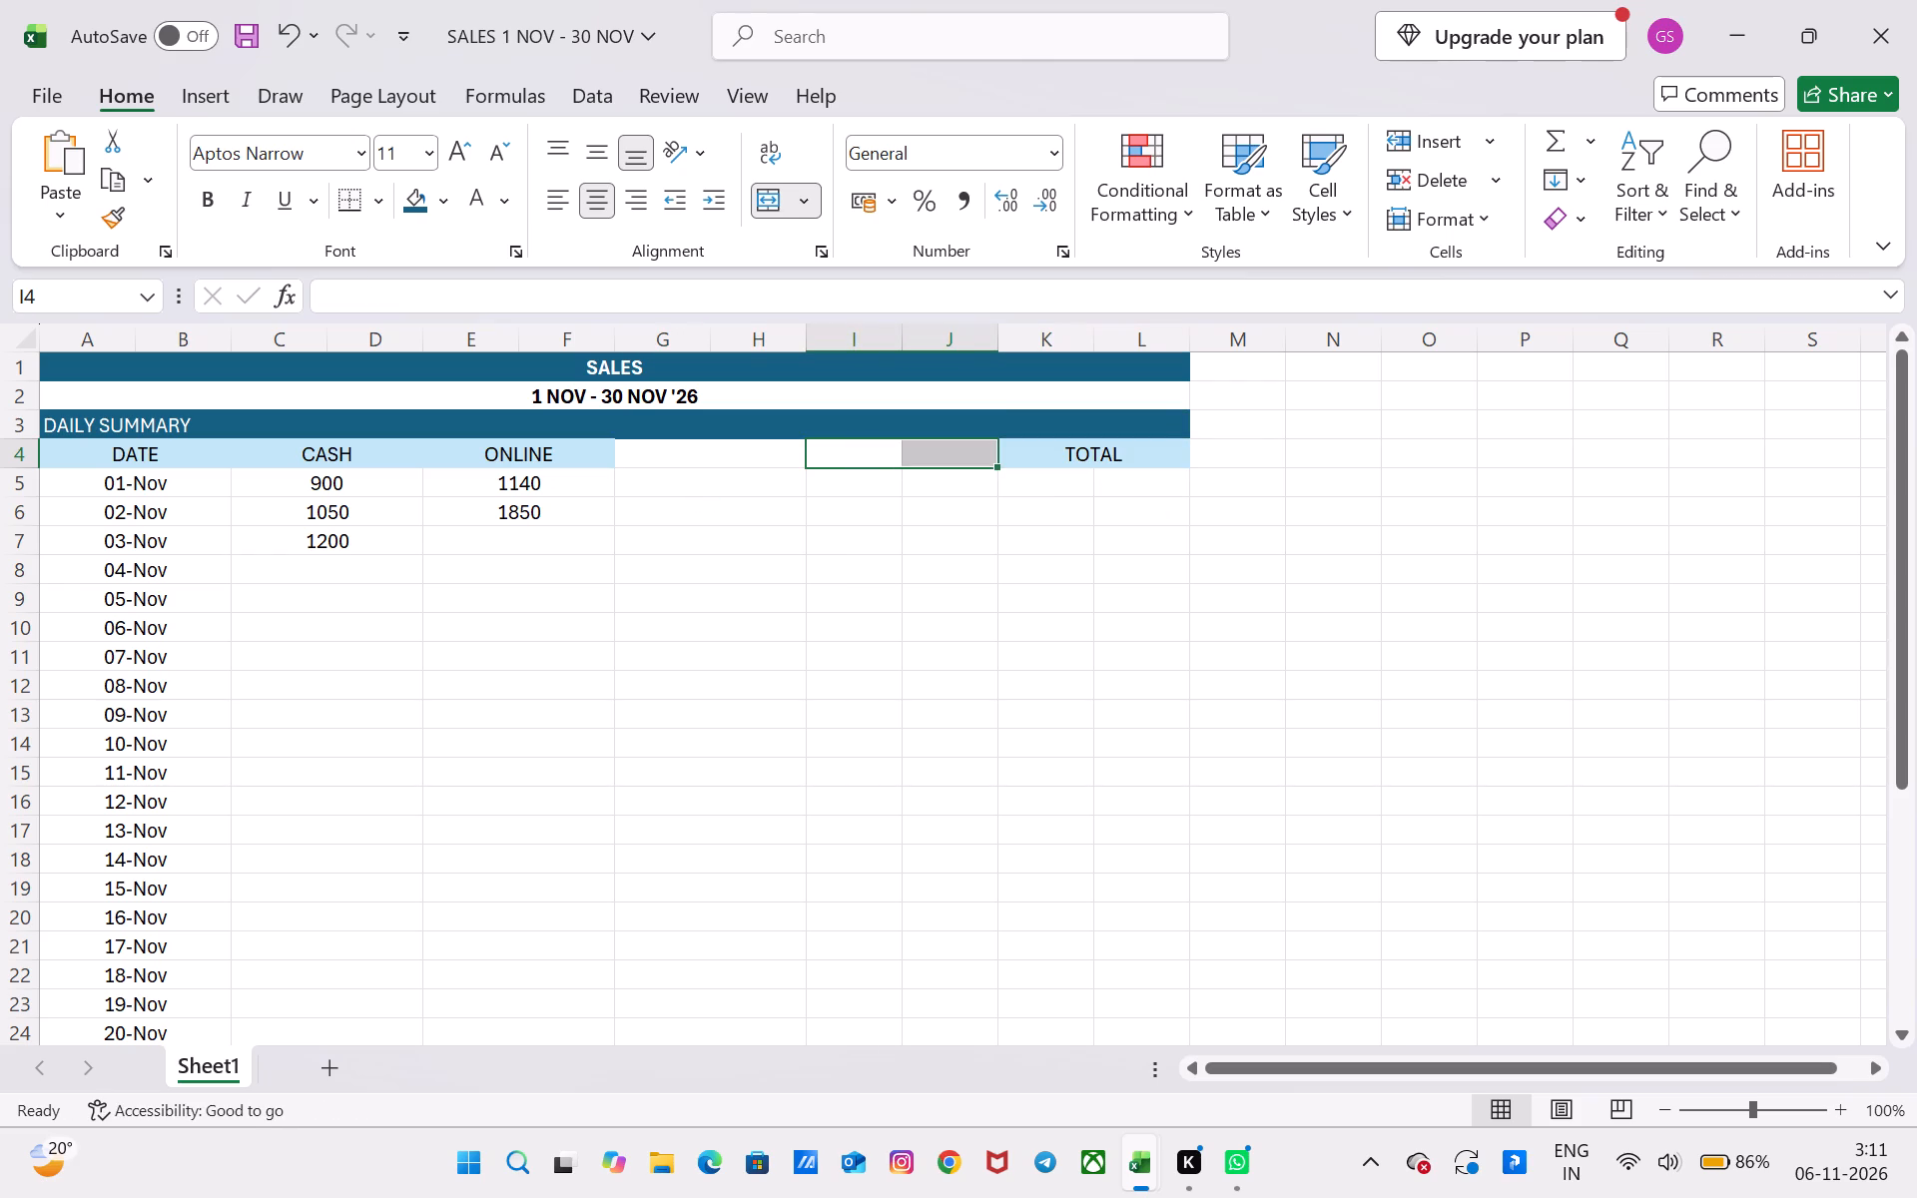
pyautogui.click(770, 199)
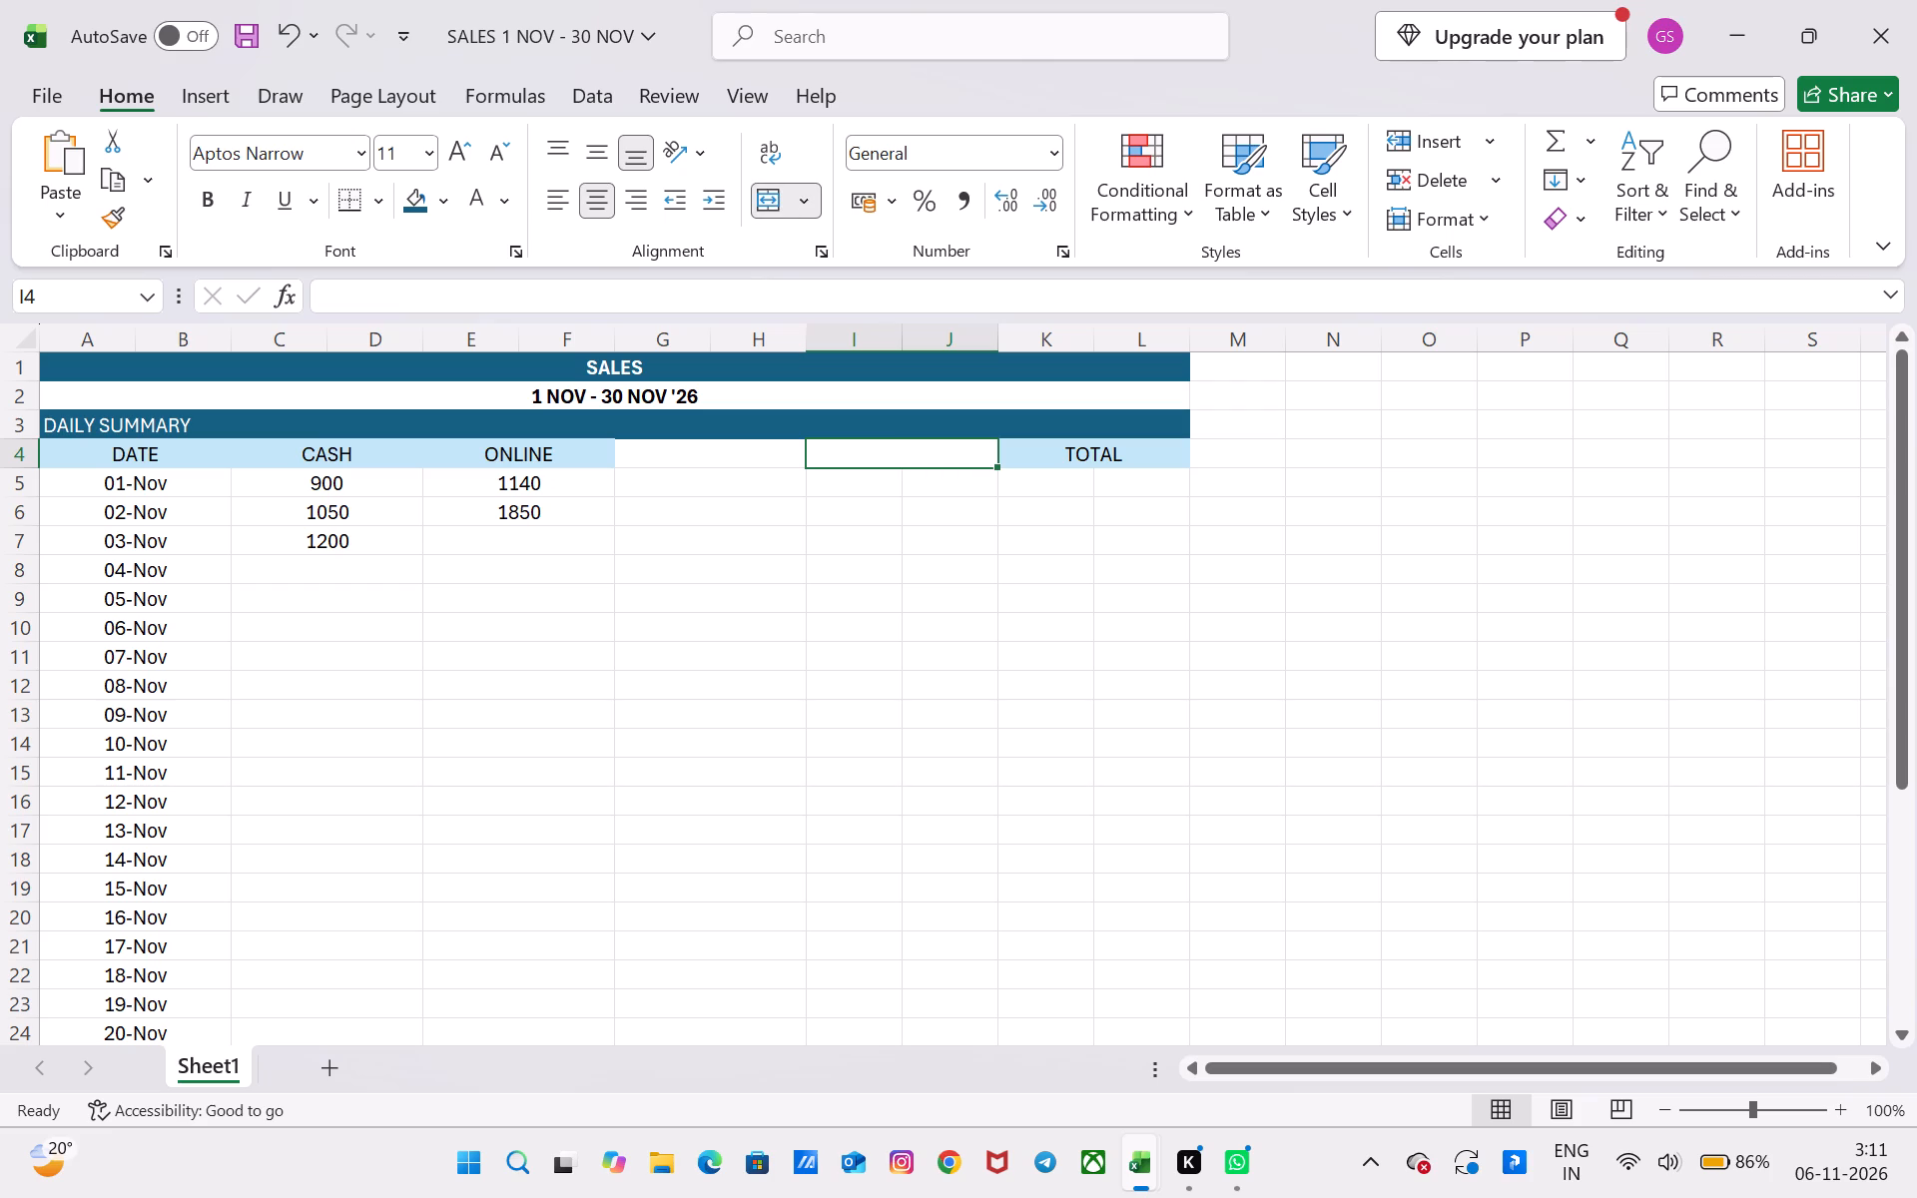
# Fill the empty header cells G4:J4 with the same light blue as the other column headers.
pyautogui.moveTo(727, 453); pyautogui.dragTo(822, 455)
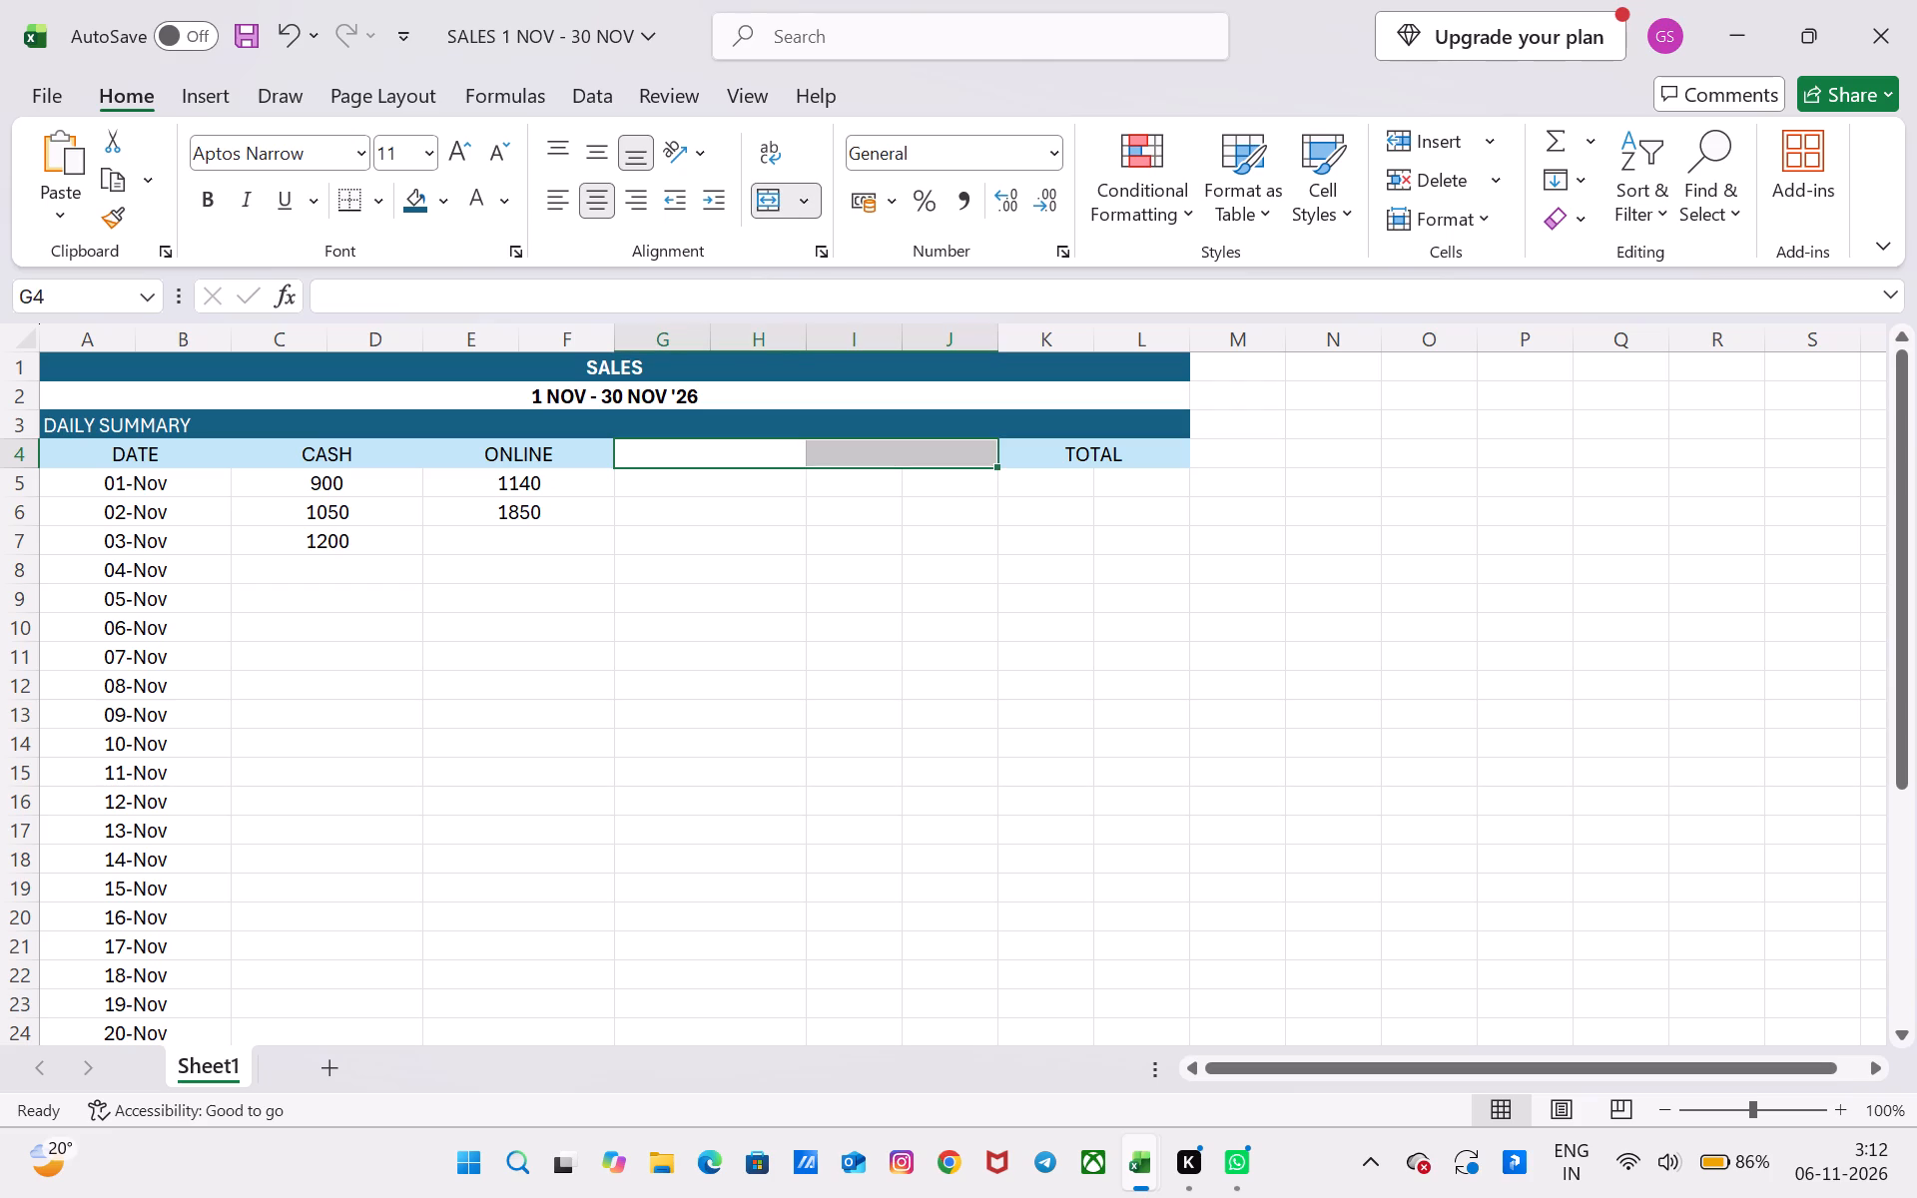
pyautogui.click(416, 207)
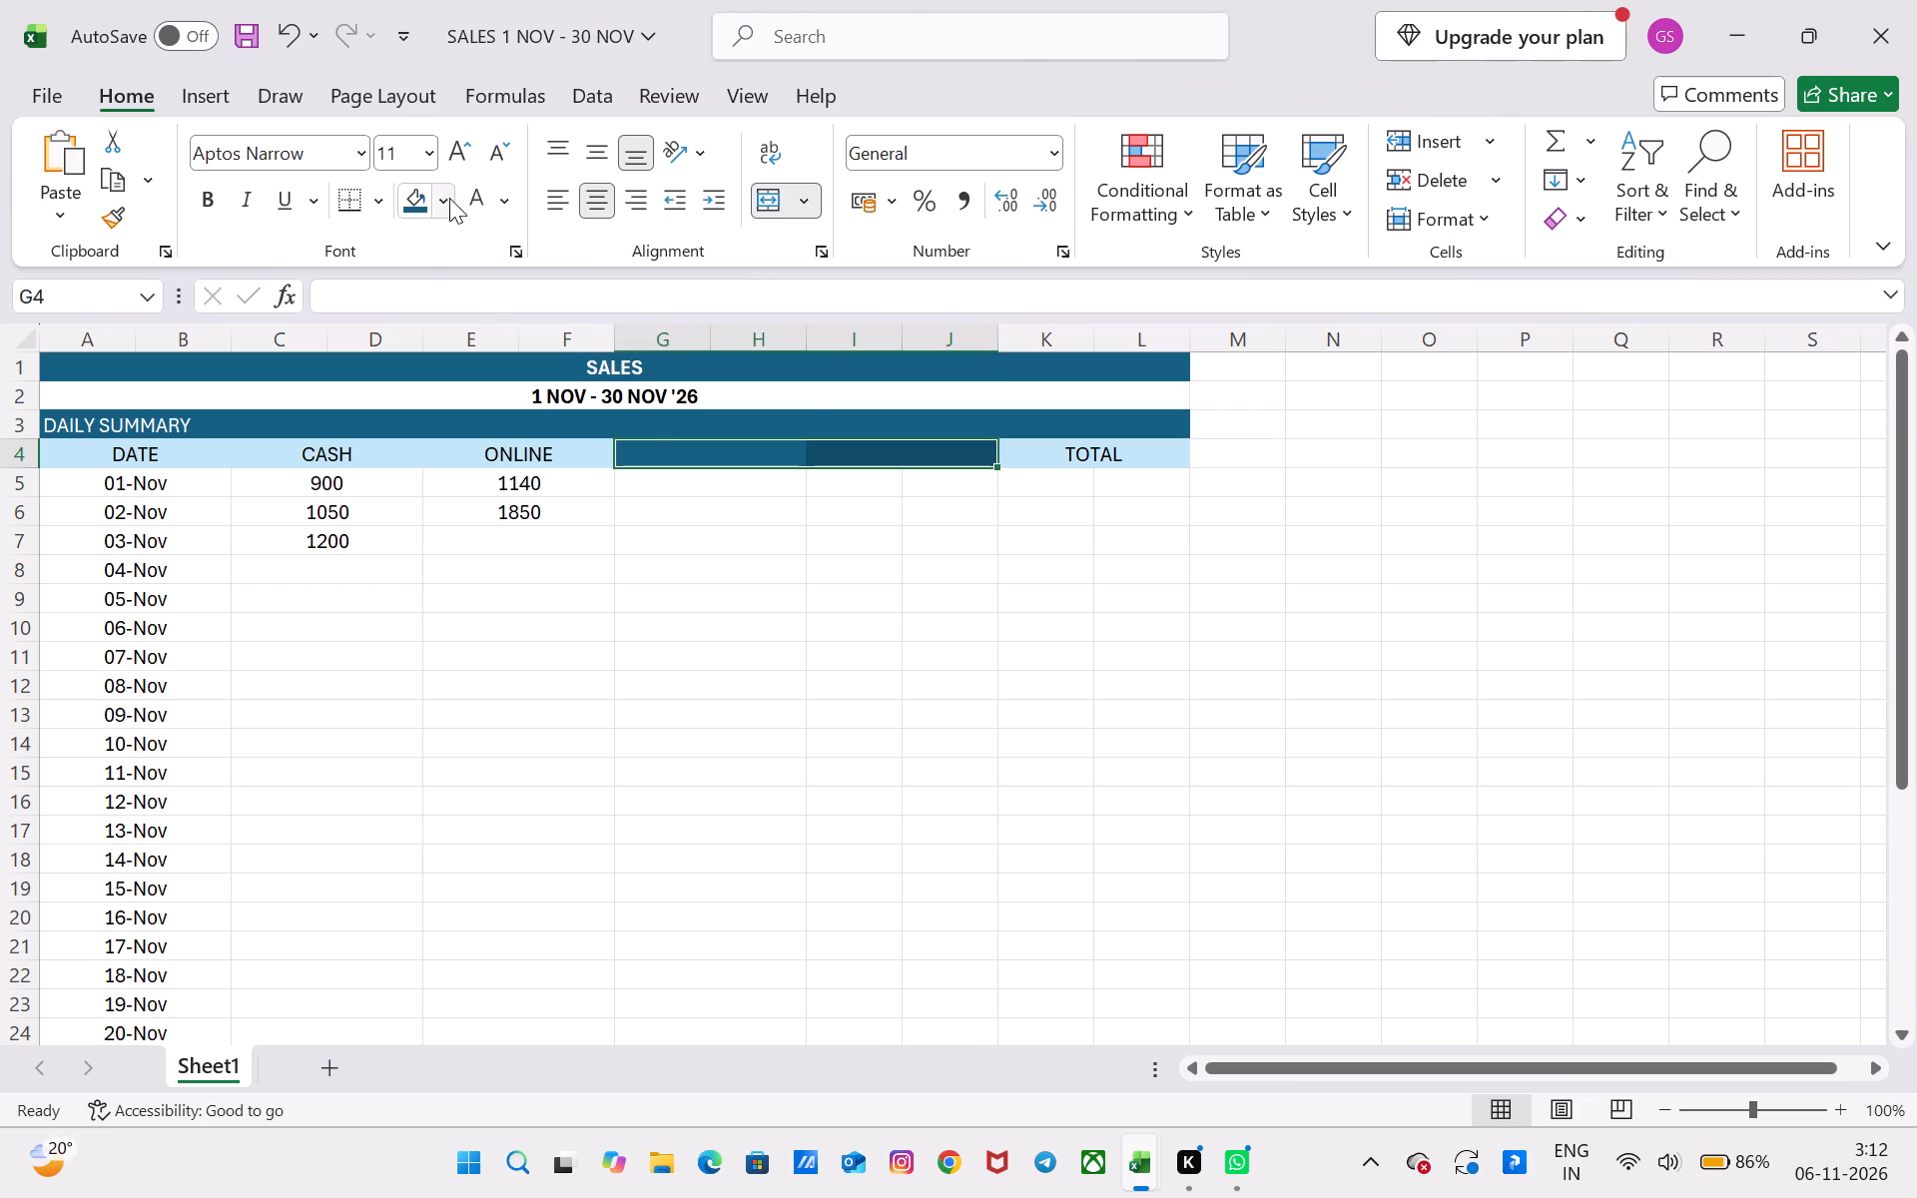
pyautogui.click(449, 199)
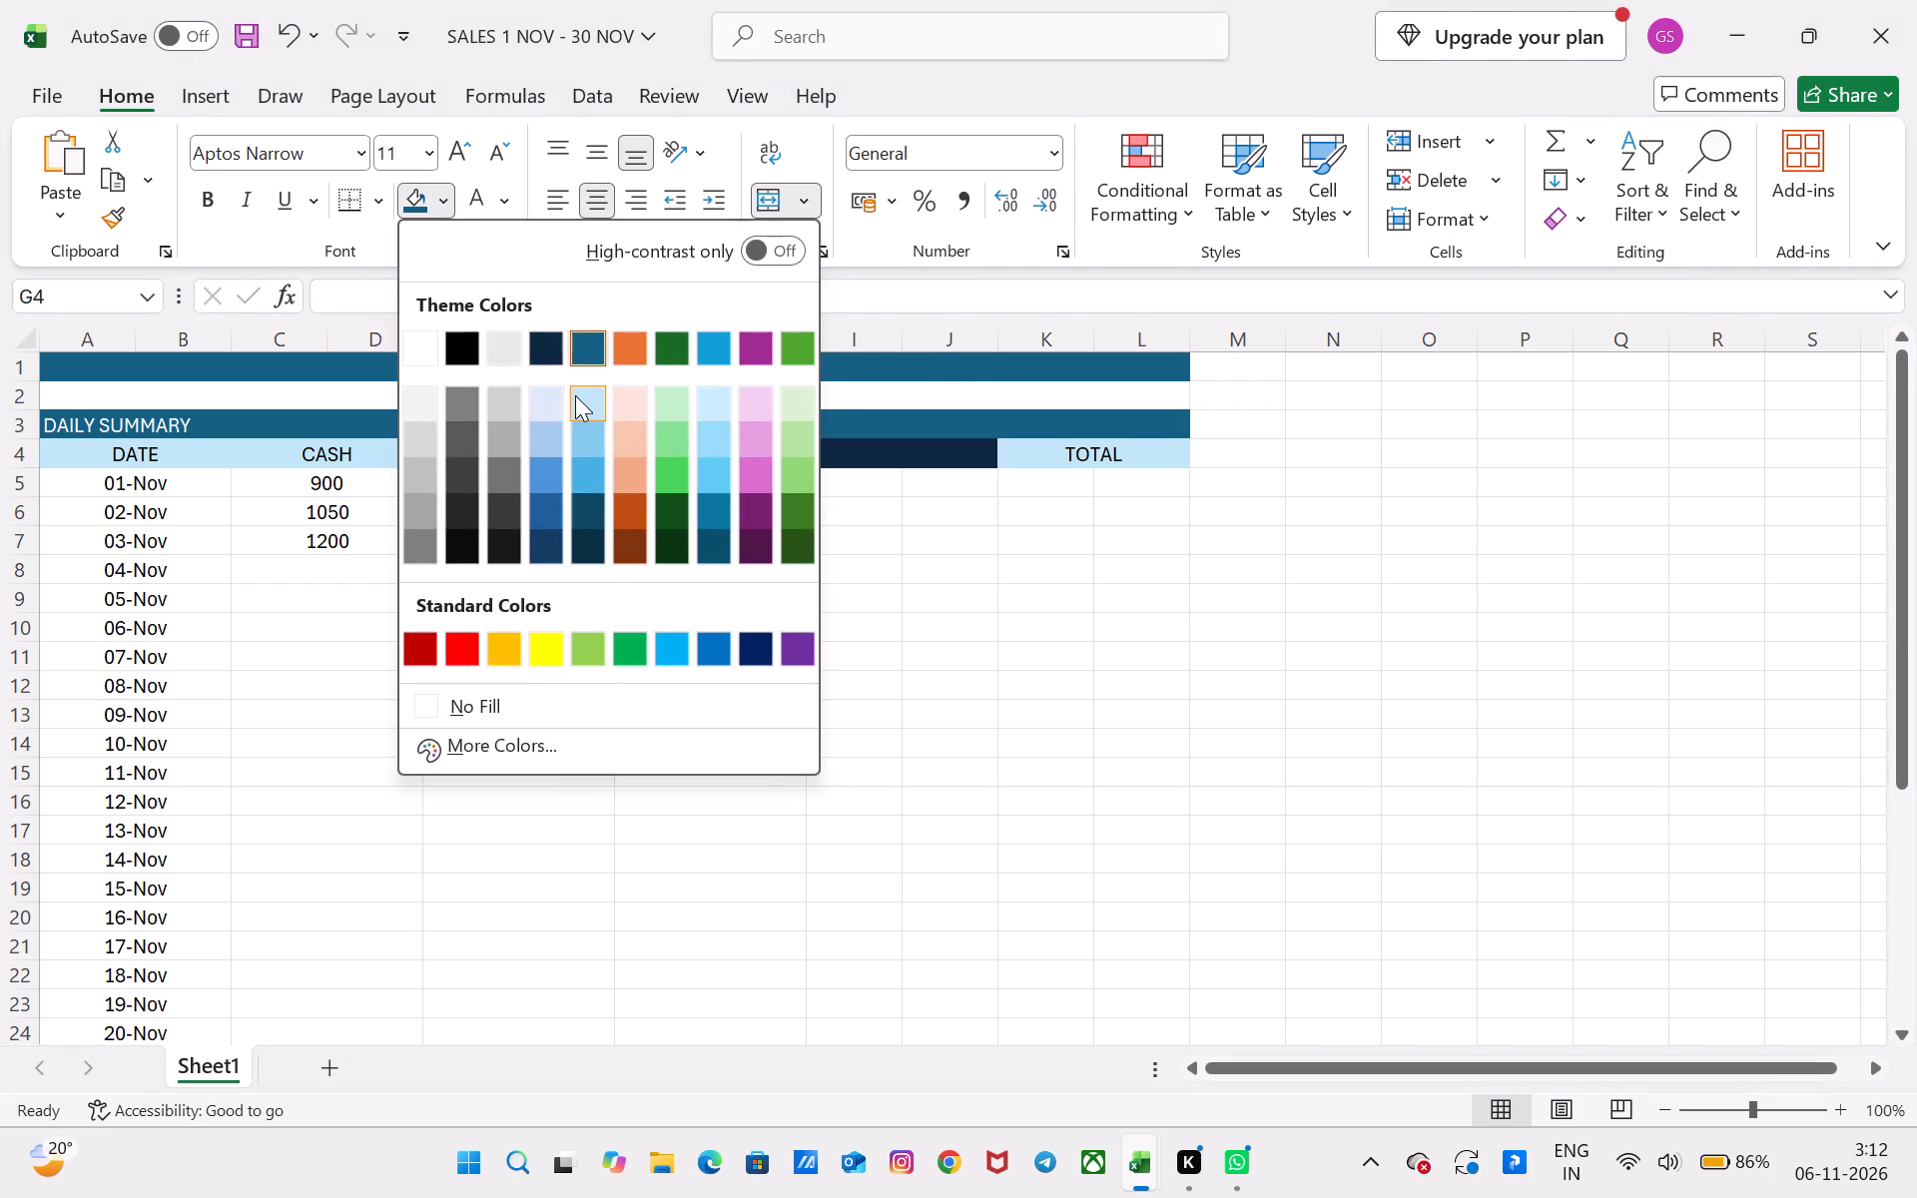
pyautogui.click(575, 395)
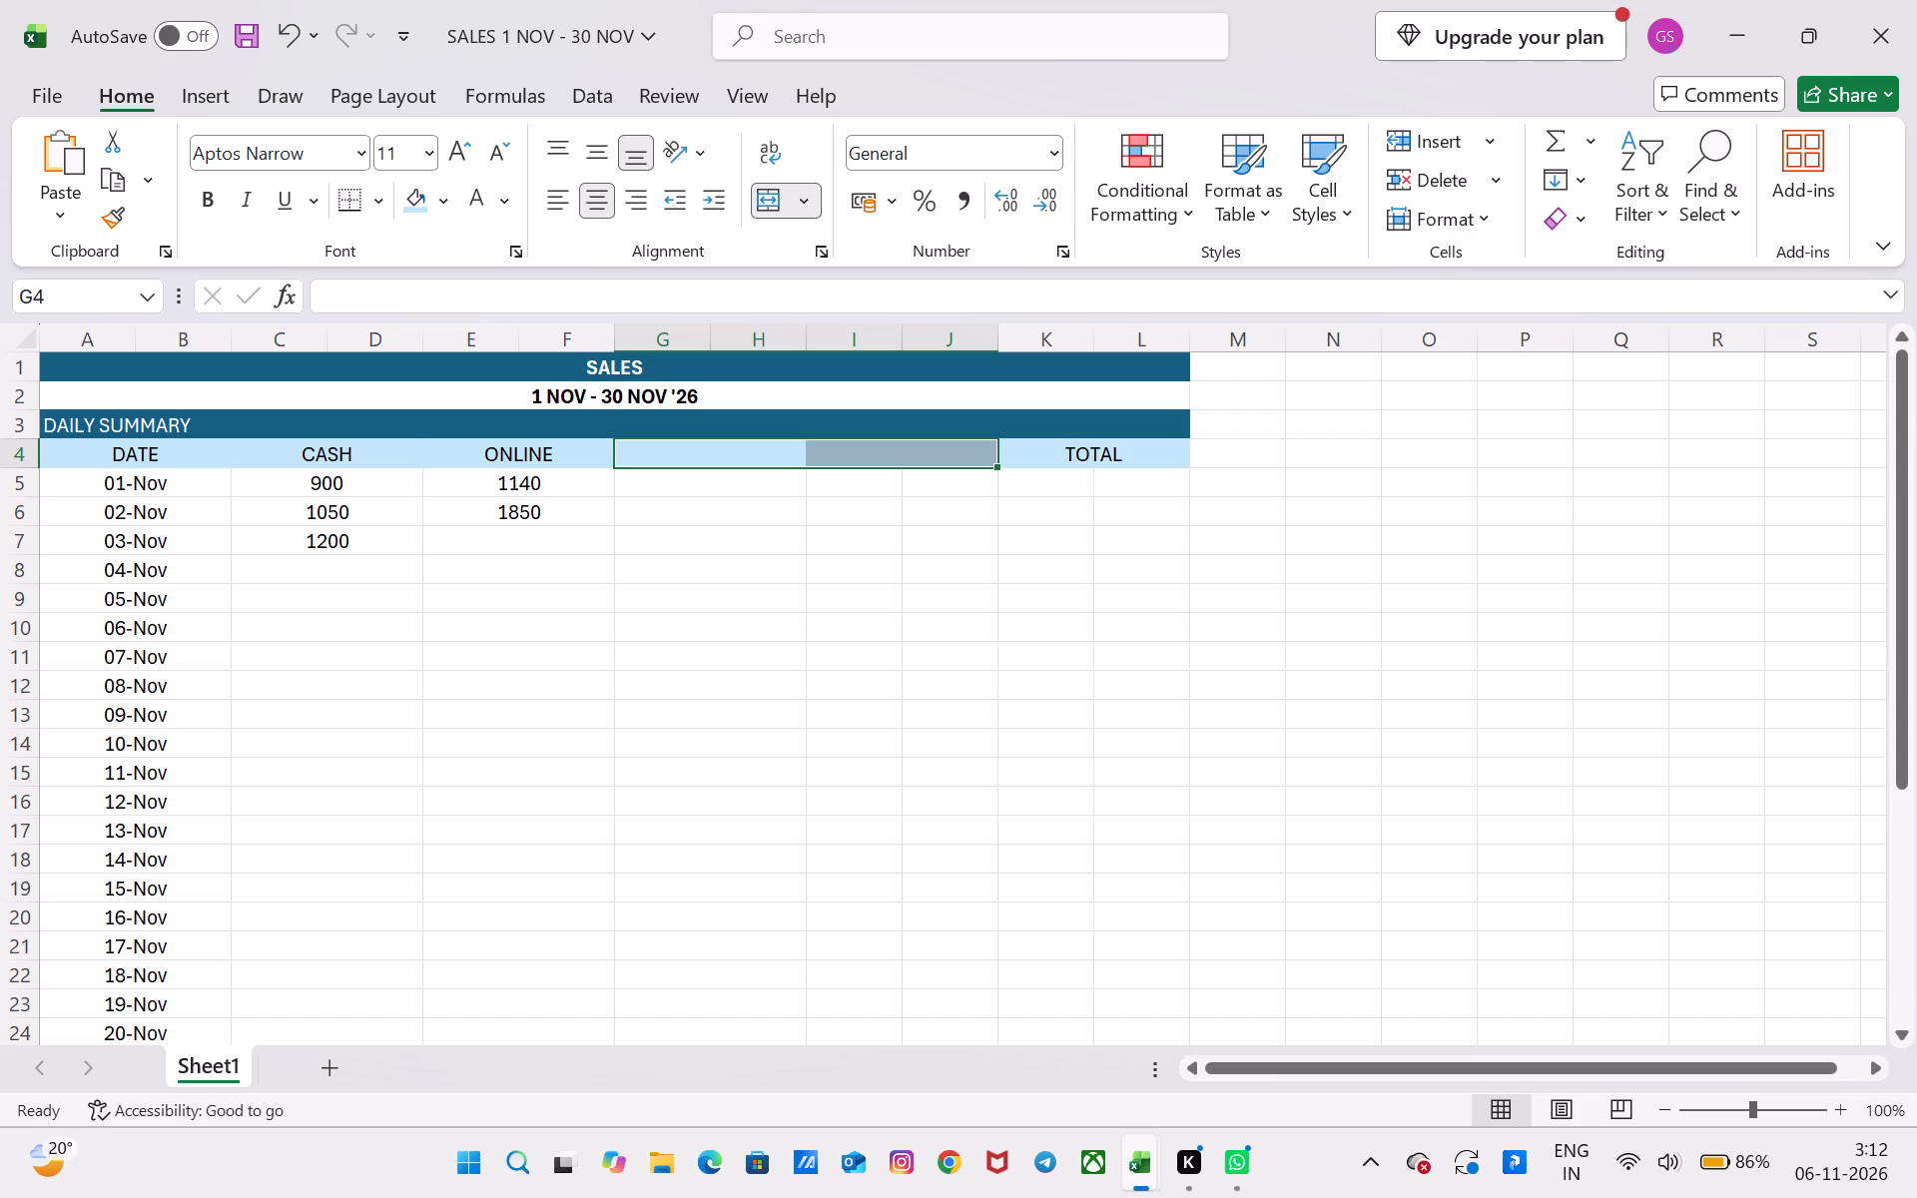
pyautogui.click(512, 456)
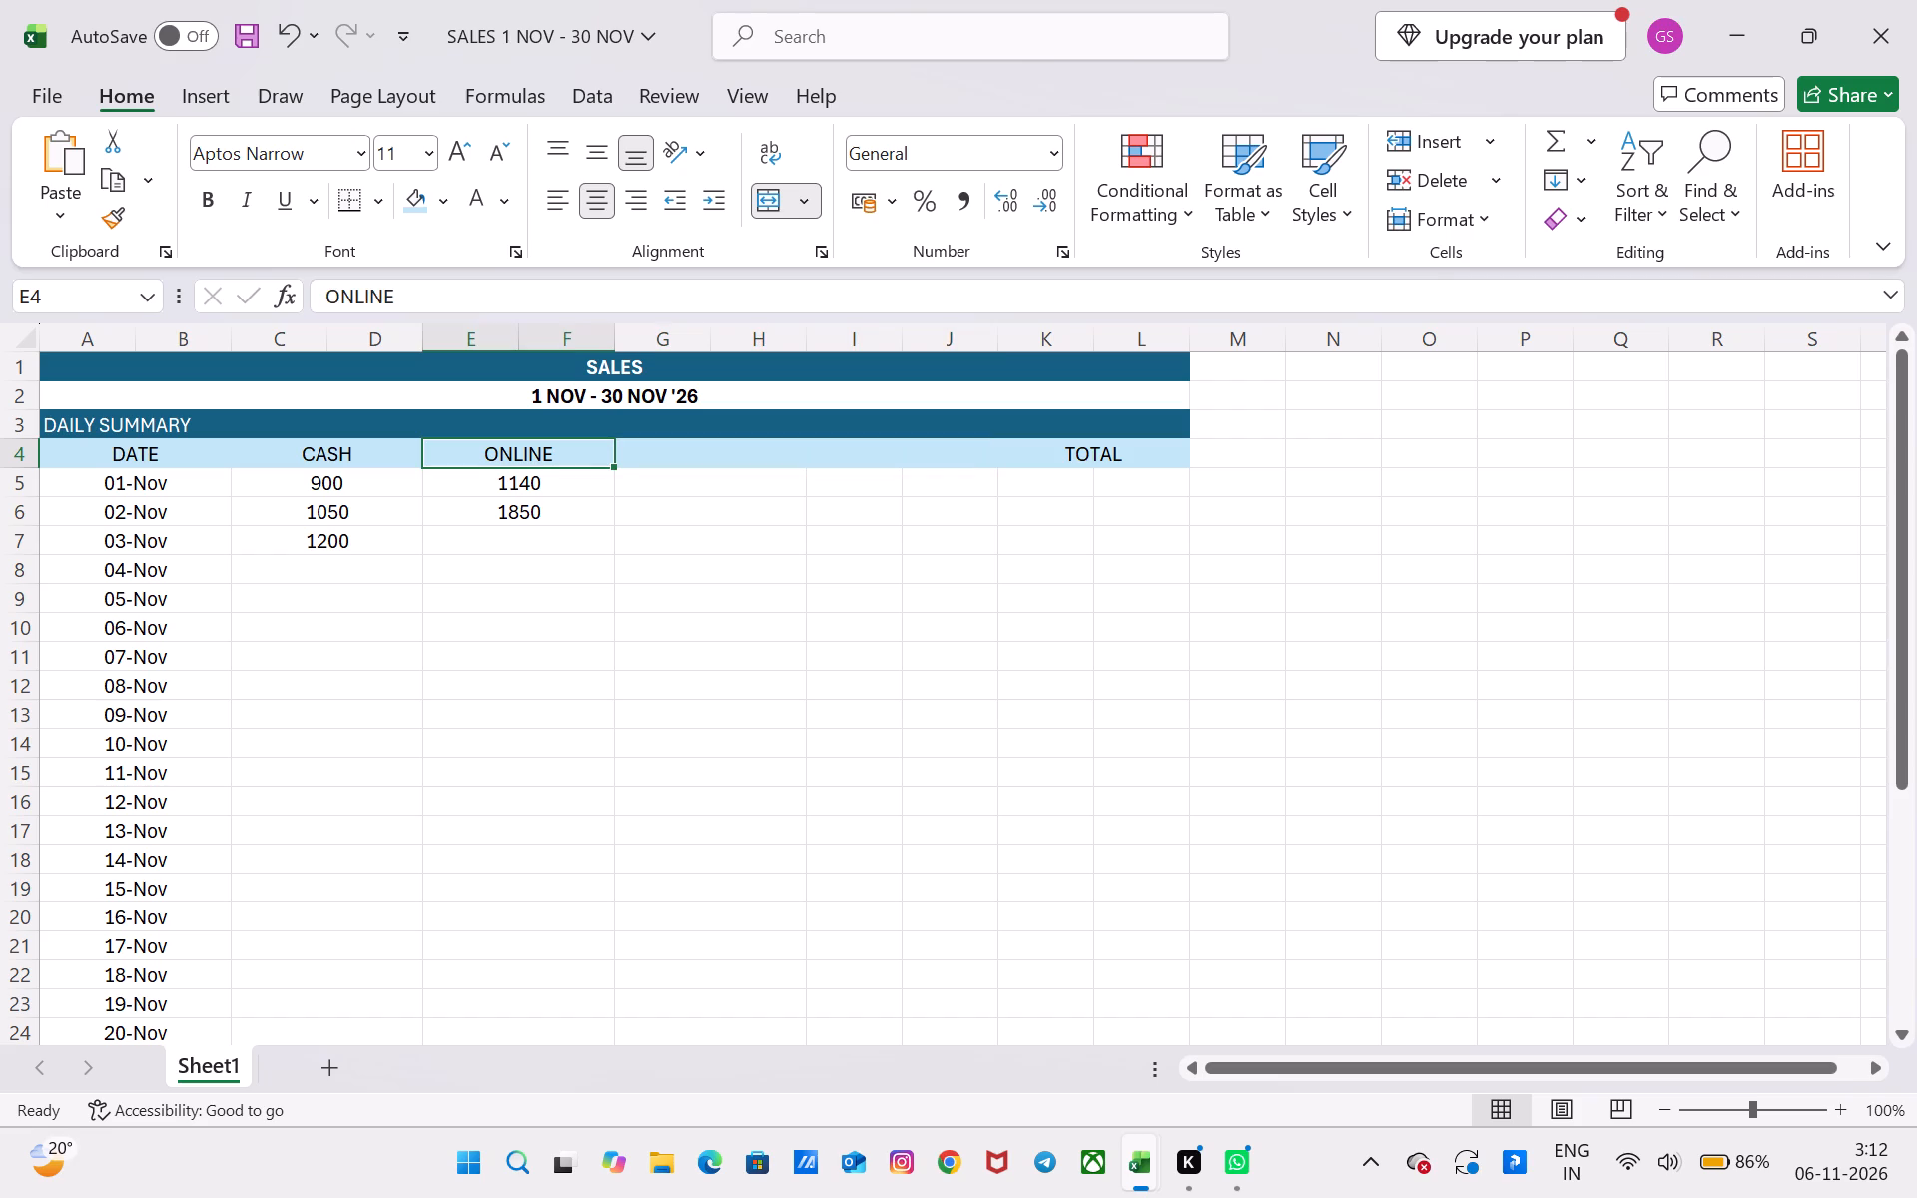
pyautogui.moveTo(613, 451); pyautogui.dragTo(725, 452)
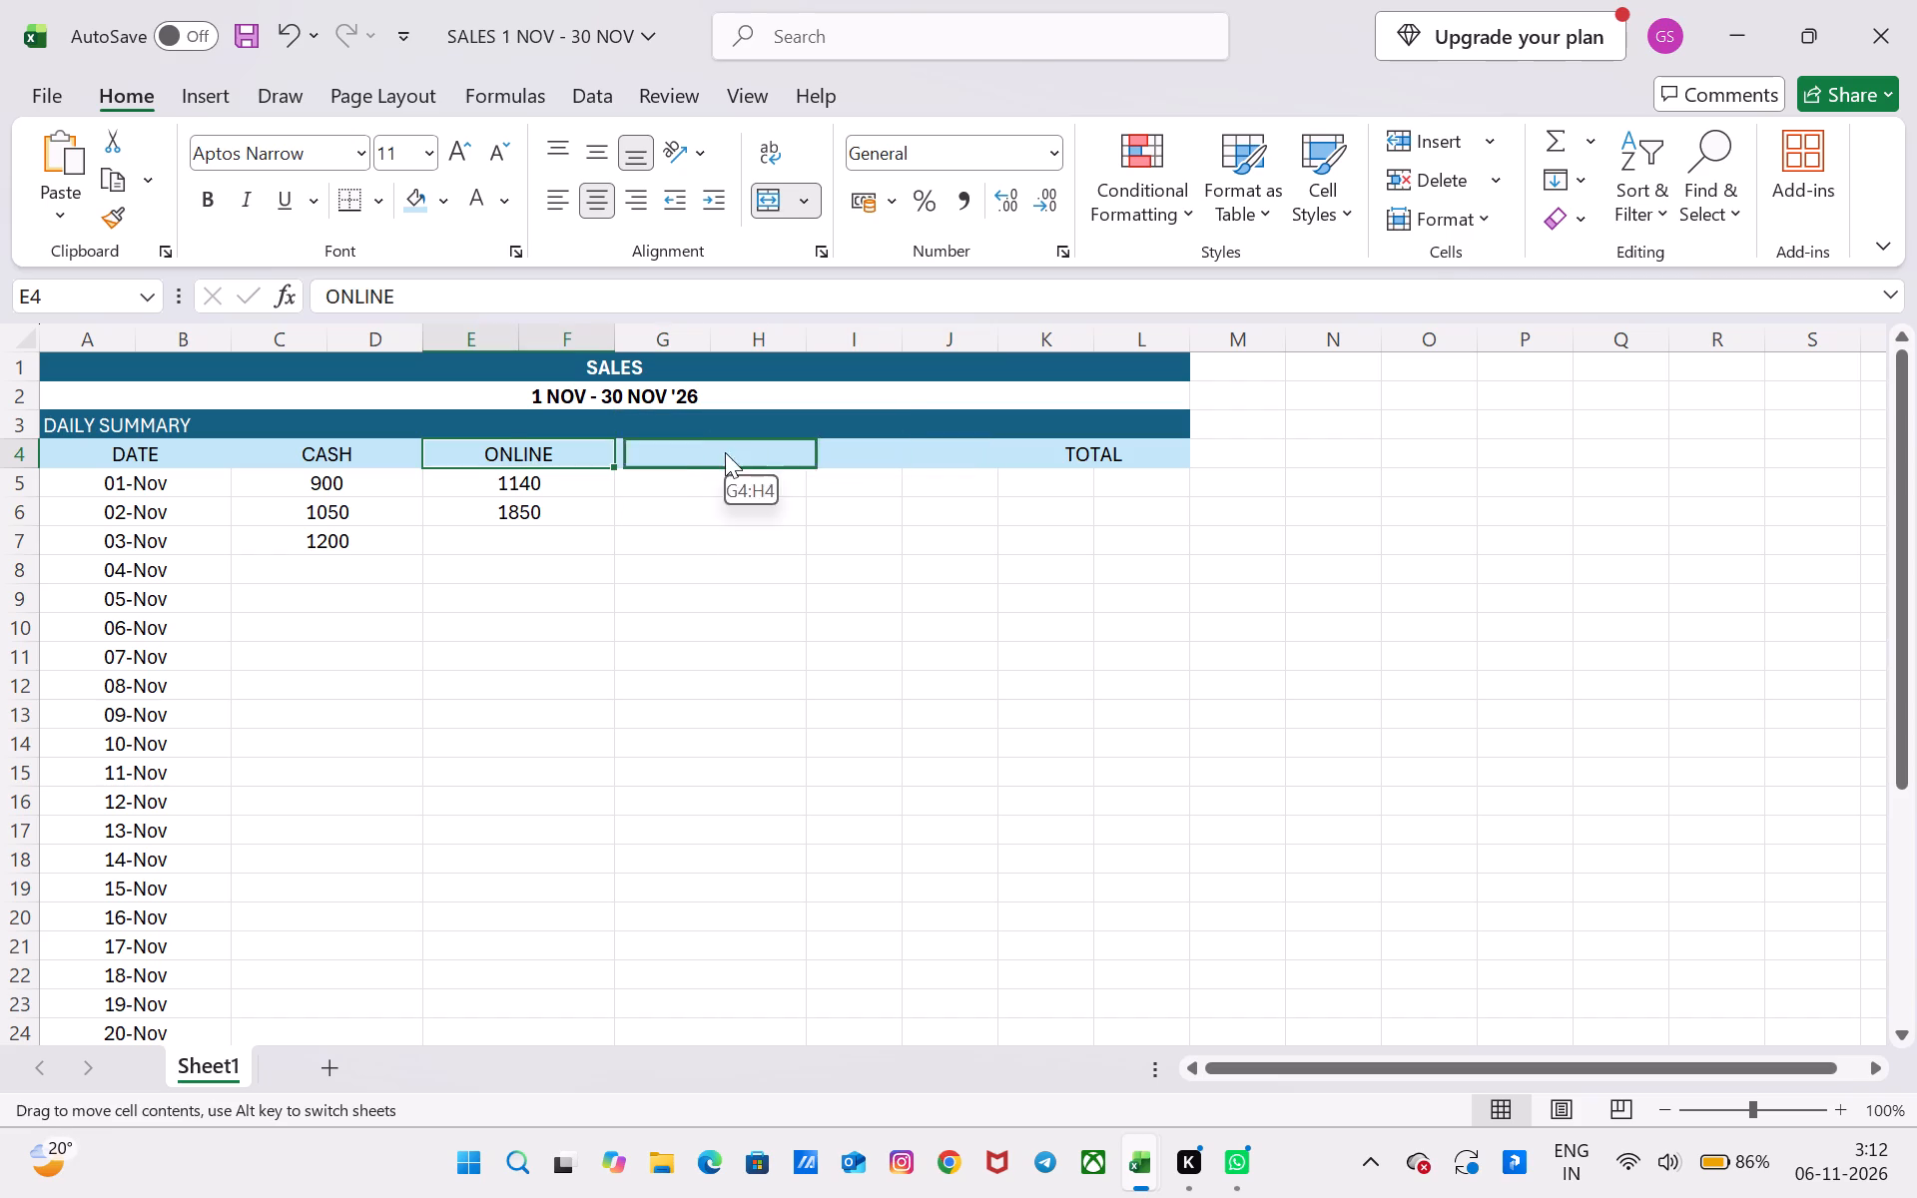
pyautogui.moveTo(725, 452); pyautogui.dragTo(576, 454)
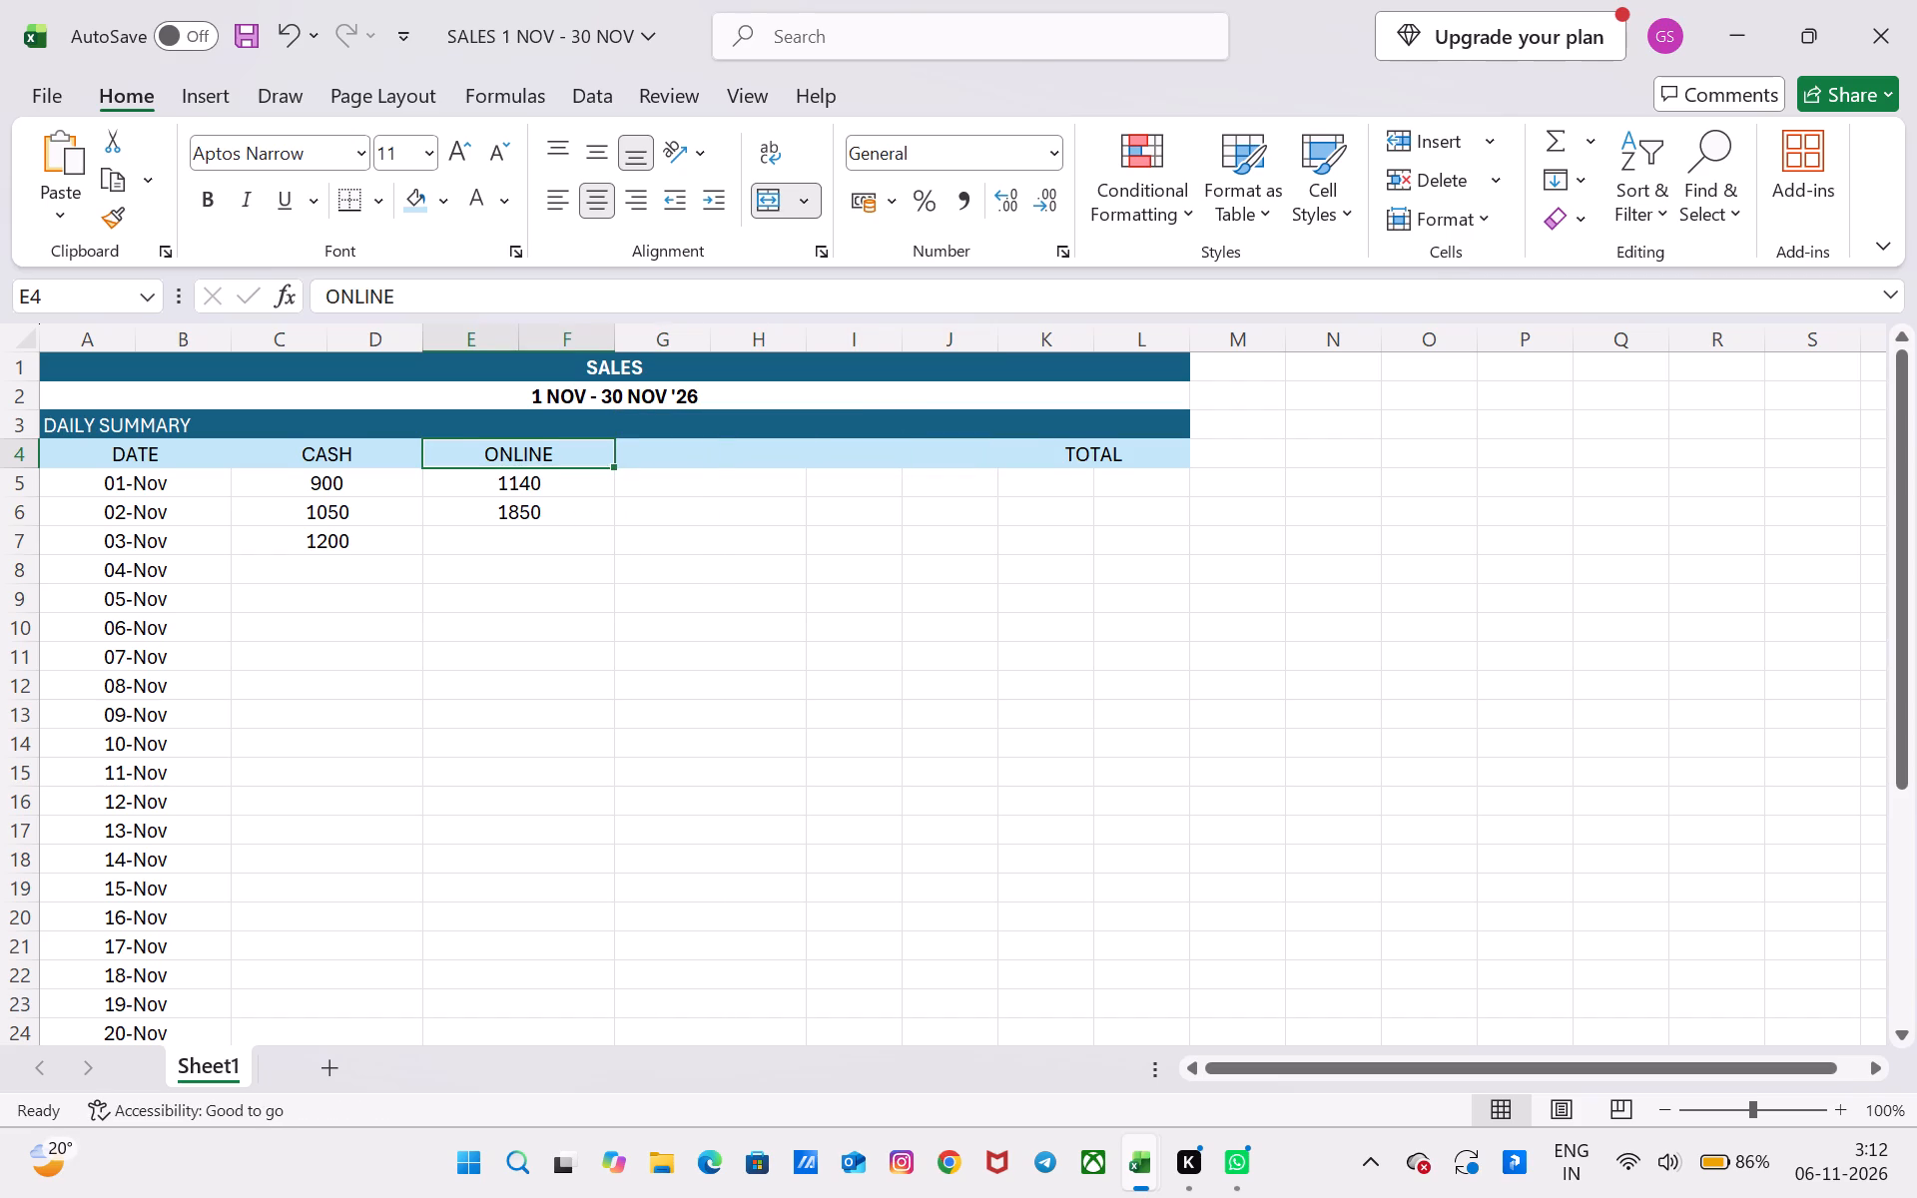
# Merge and center the 01-Nov row cells I5:J5 and K5:L5 to match the headers above them.
pyautogui.scroll(-1, 816, 567)
pyautogui.moveTo(854, 460); pyautogui.dragTo(915, 457)
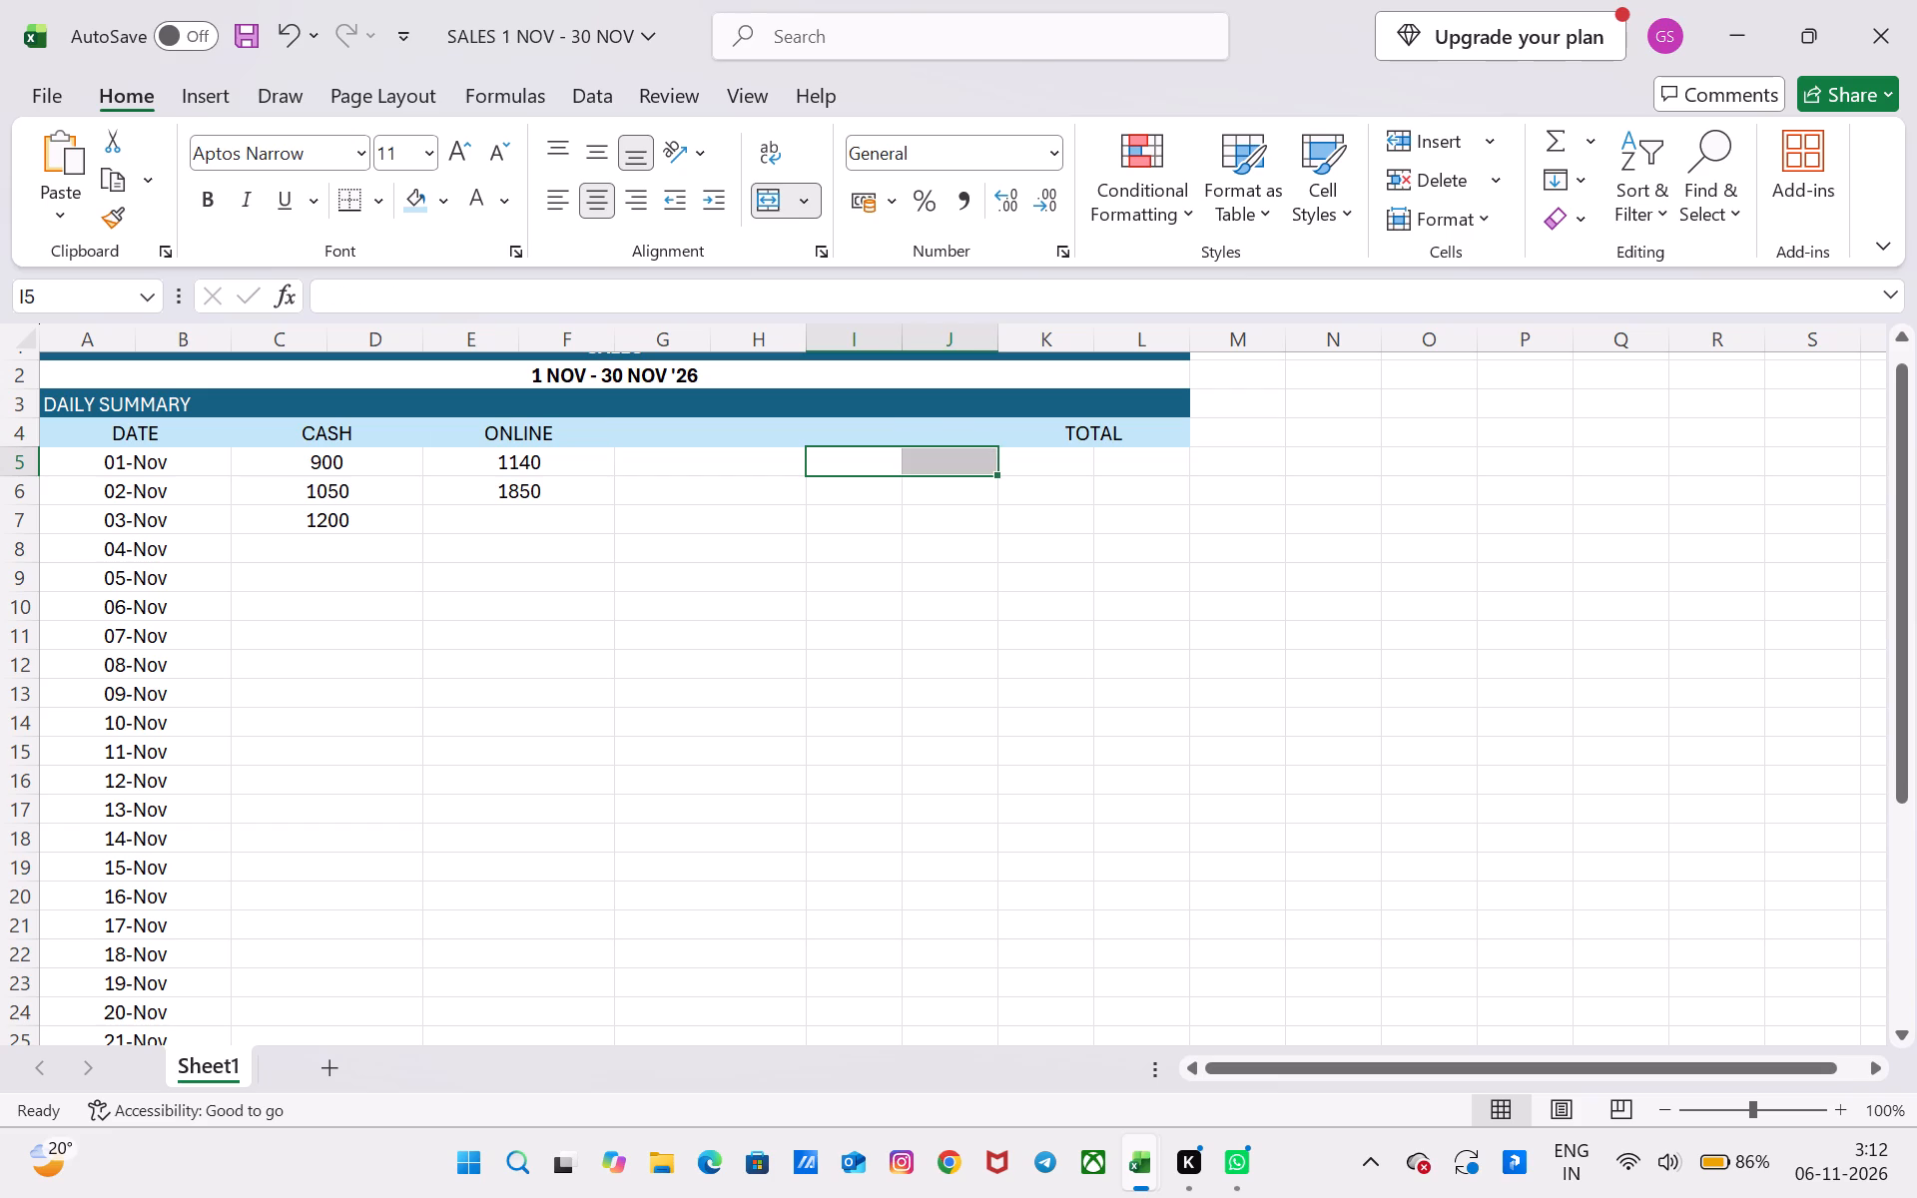
pyautogui.moveTo(915, 457); pyautogui.dragTo(920, 456)
pyautogui.click(756, 193)
pyautogui.moveTo(1052, 459); pyautogui.dragTo(1097, 462)
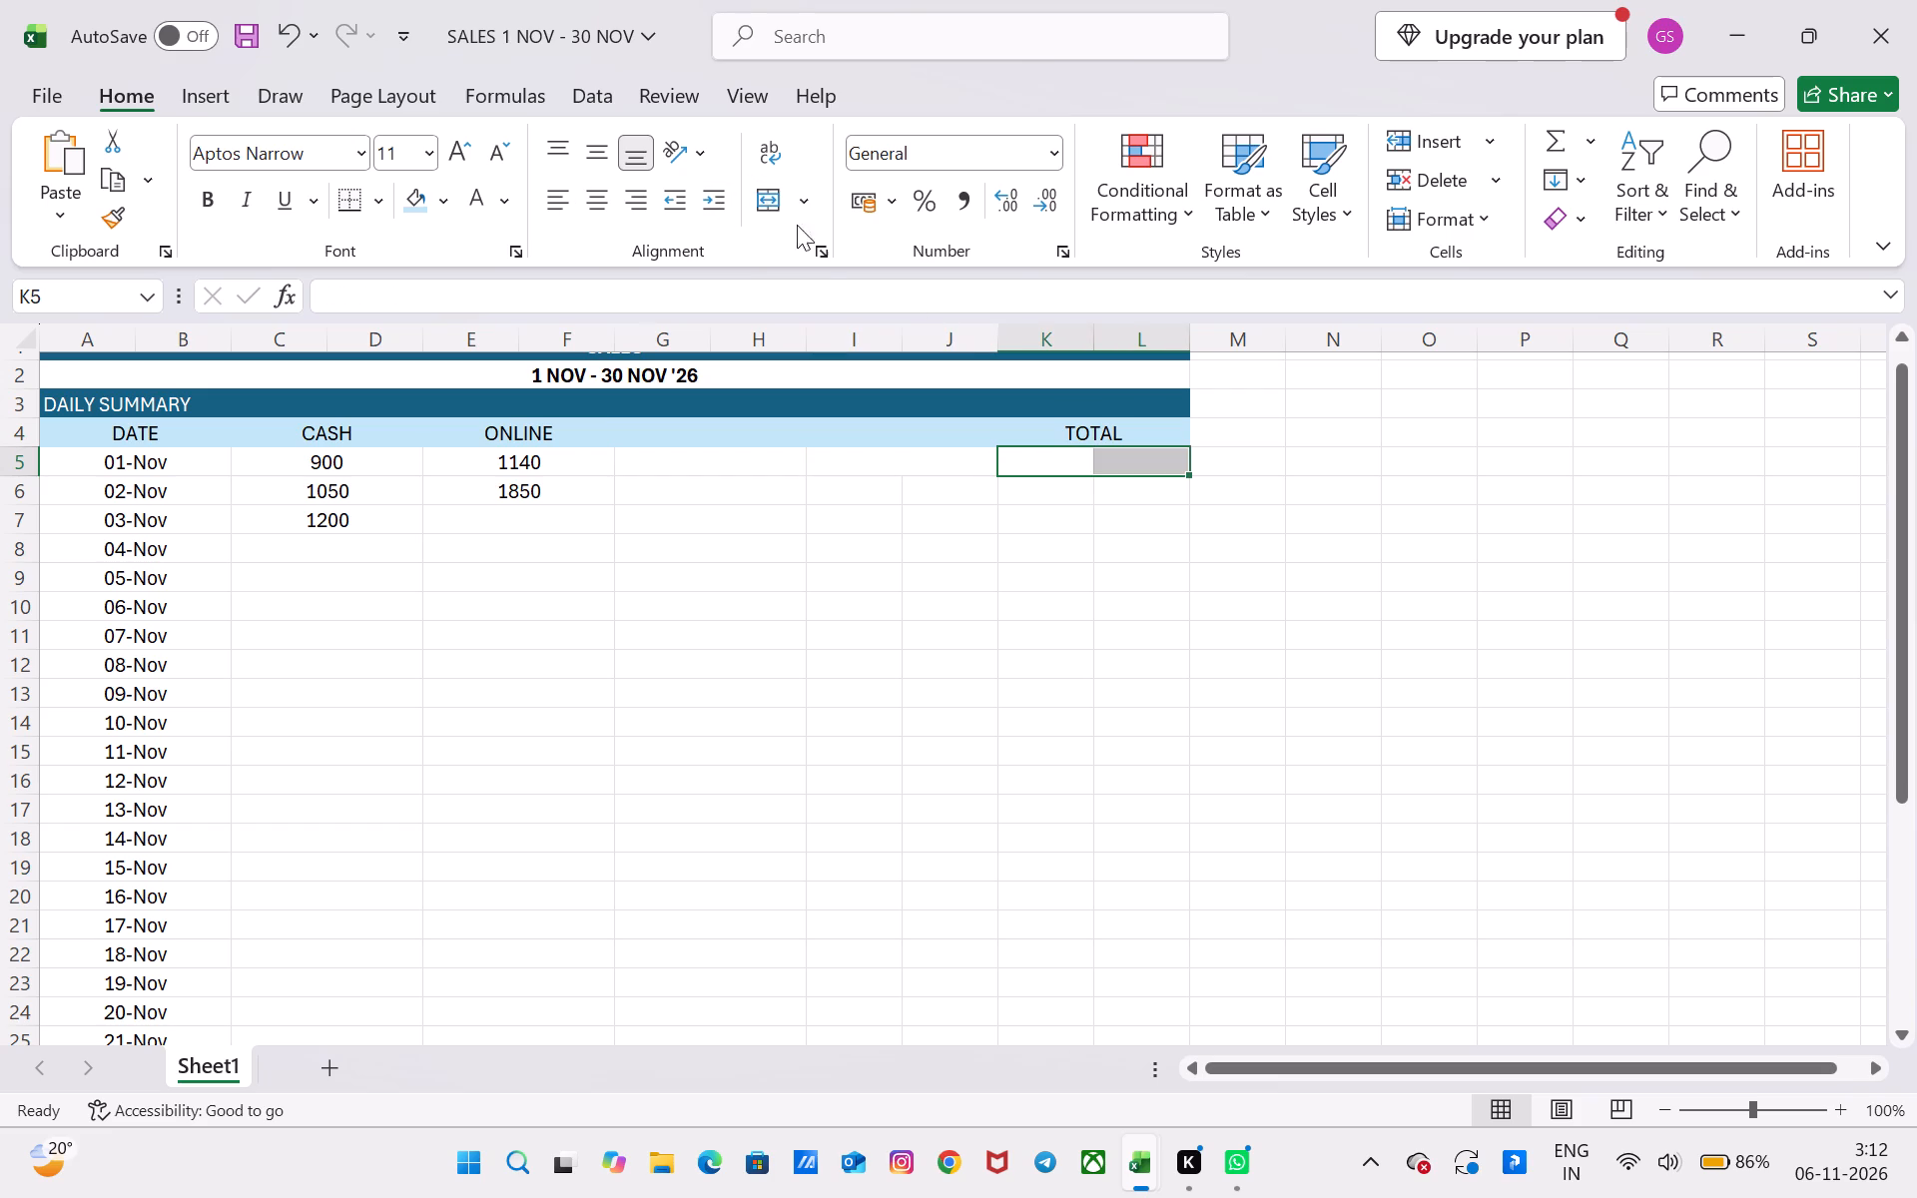
pyautogui.click(773, 209)
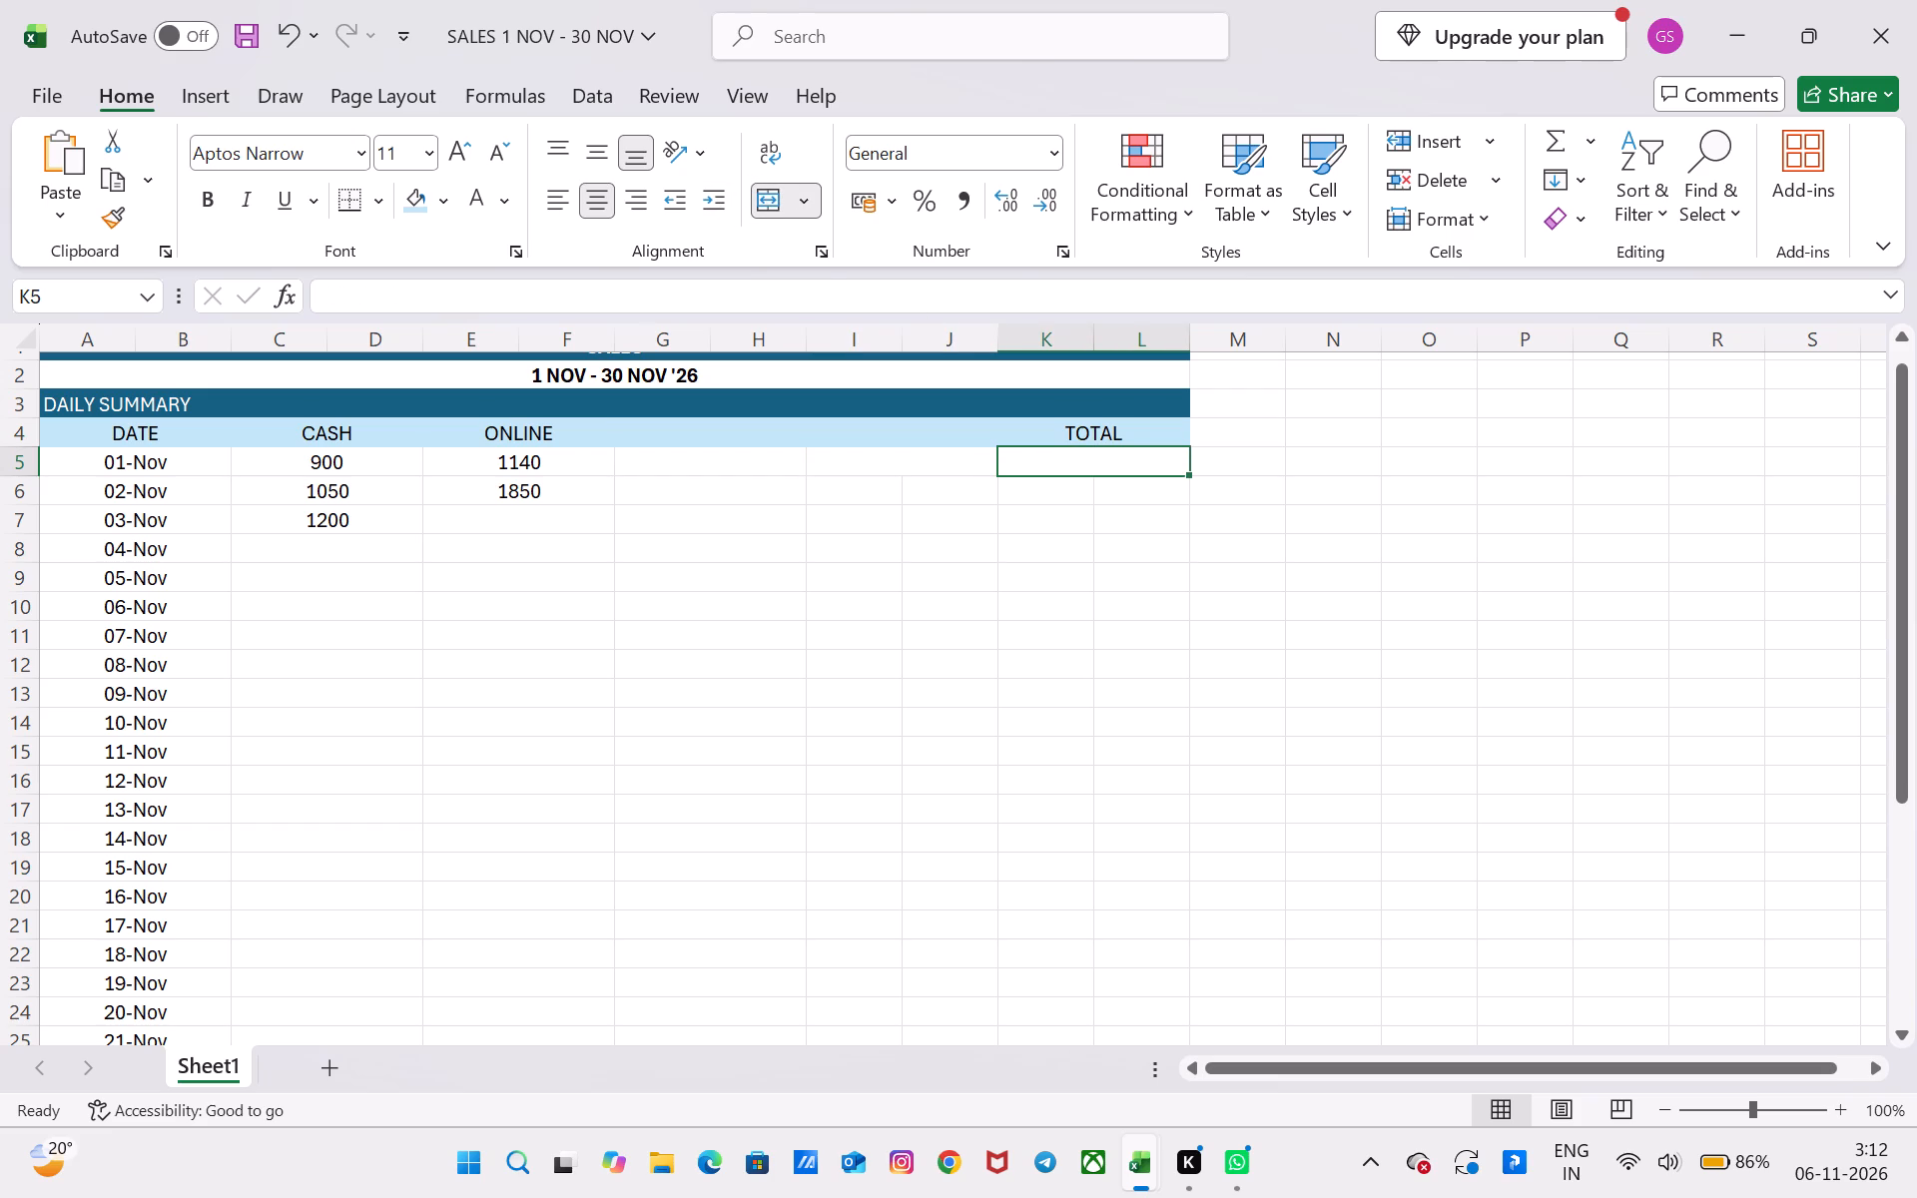
# Fill the merged I5:J5 format down columns I and J through row 35.
pyautogui.click(851, 474)
pyautogui.moveTo(996, 474); pyautogui.dragTo(1023, 1043)
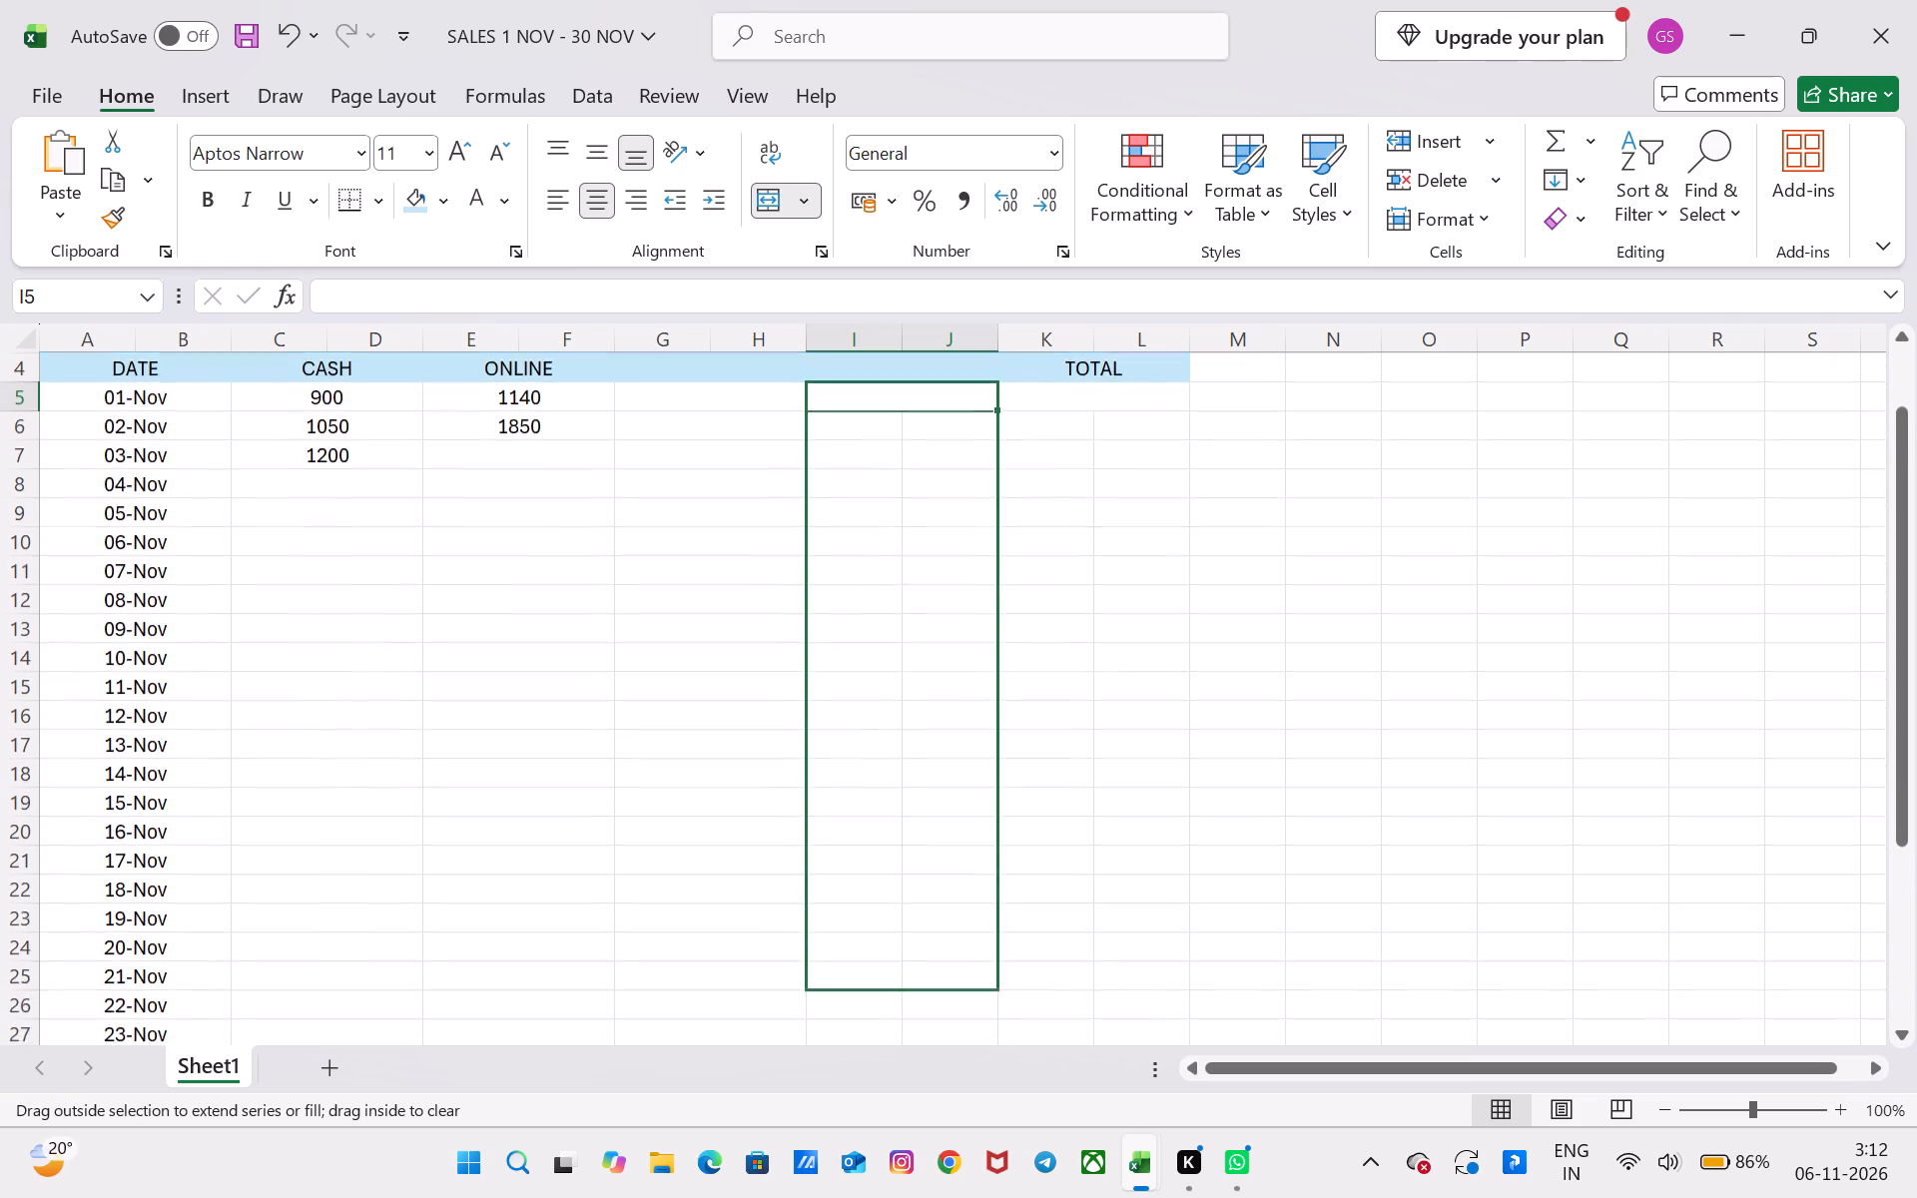
pyautogui.moveTo(1023, 1043); pyautogui.dragTo(1017, 988)
pyautogui.scroll(1, 1021, 1141)
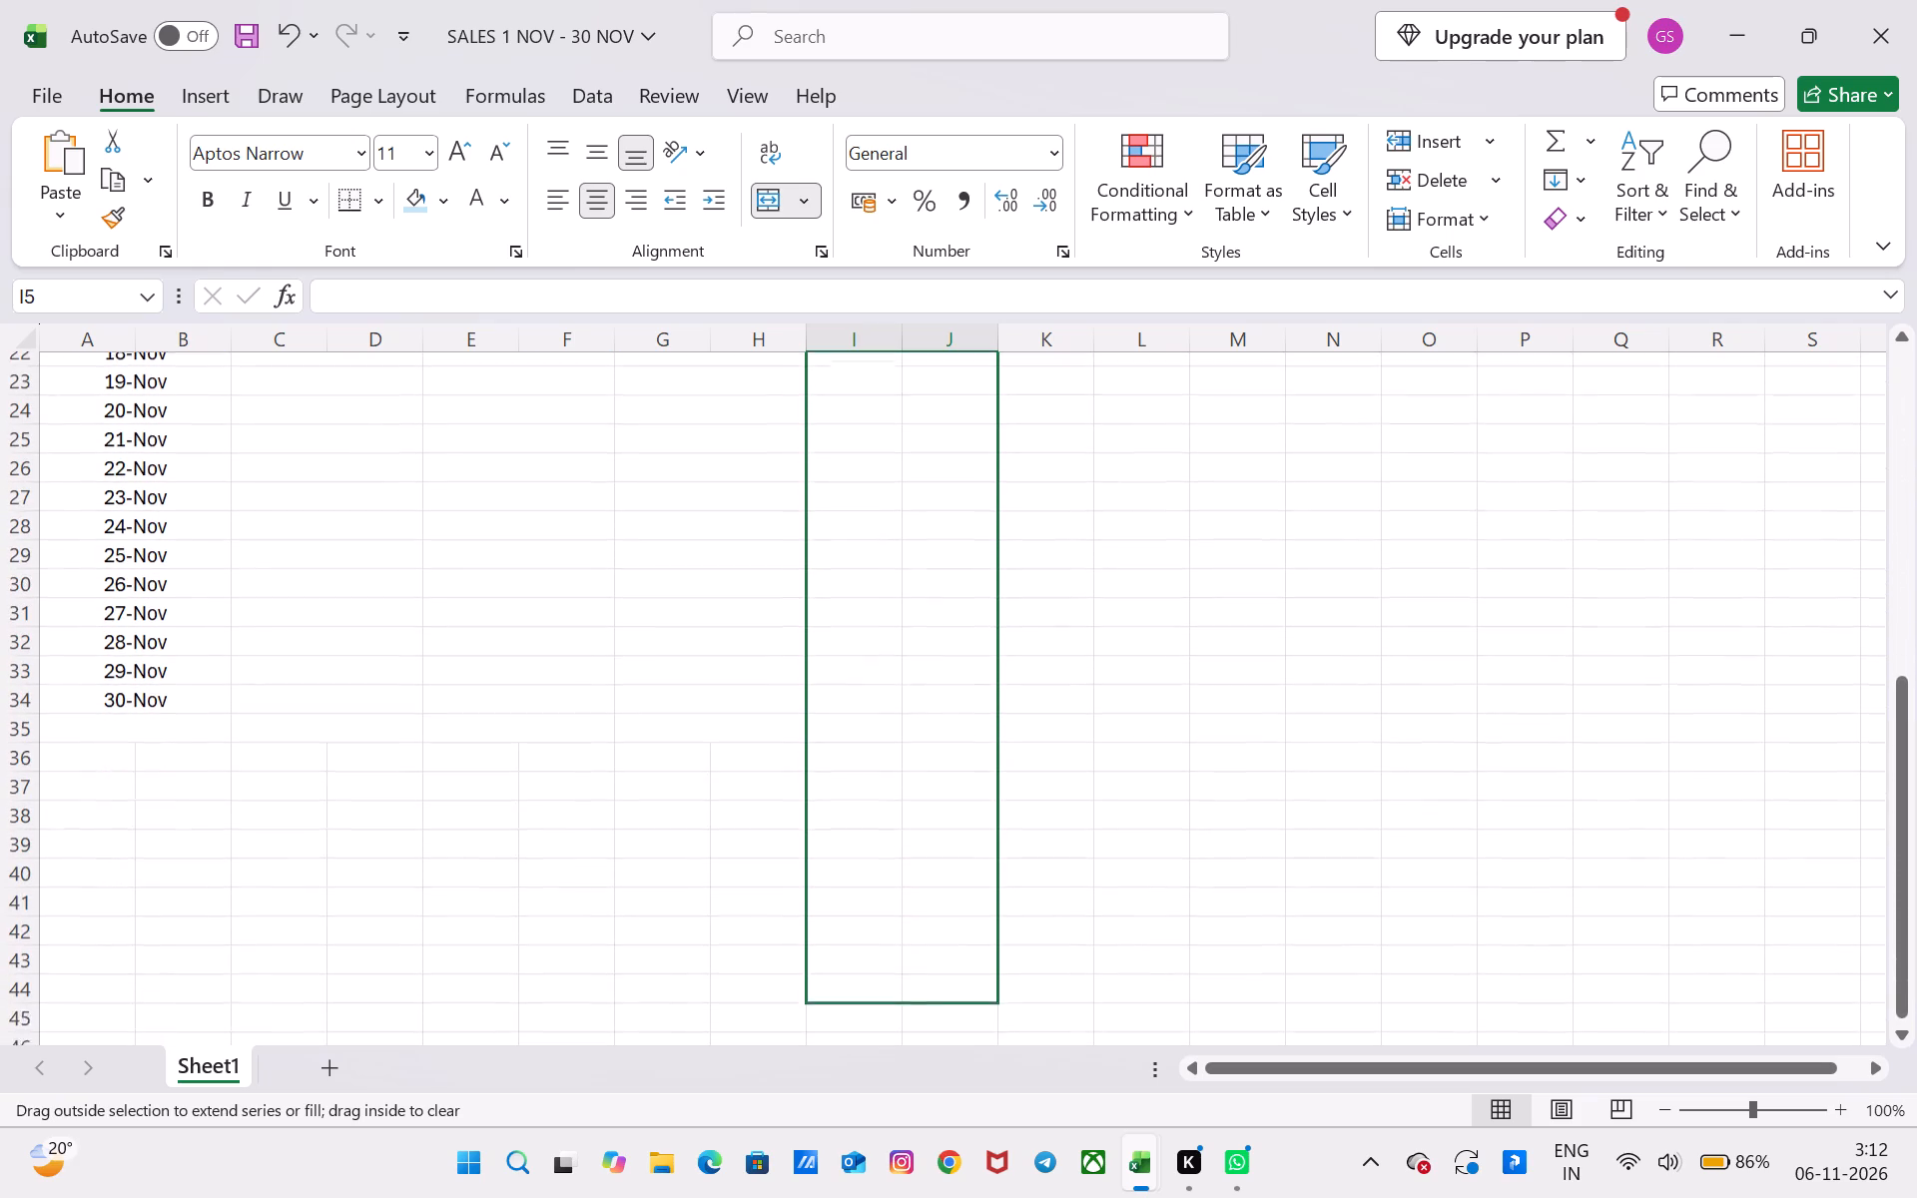
pyautogui.moveTo(1017, 988); pyautogui.dragTo(987, 737)
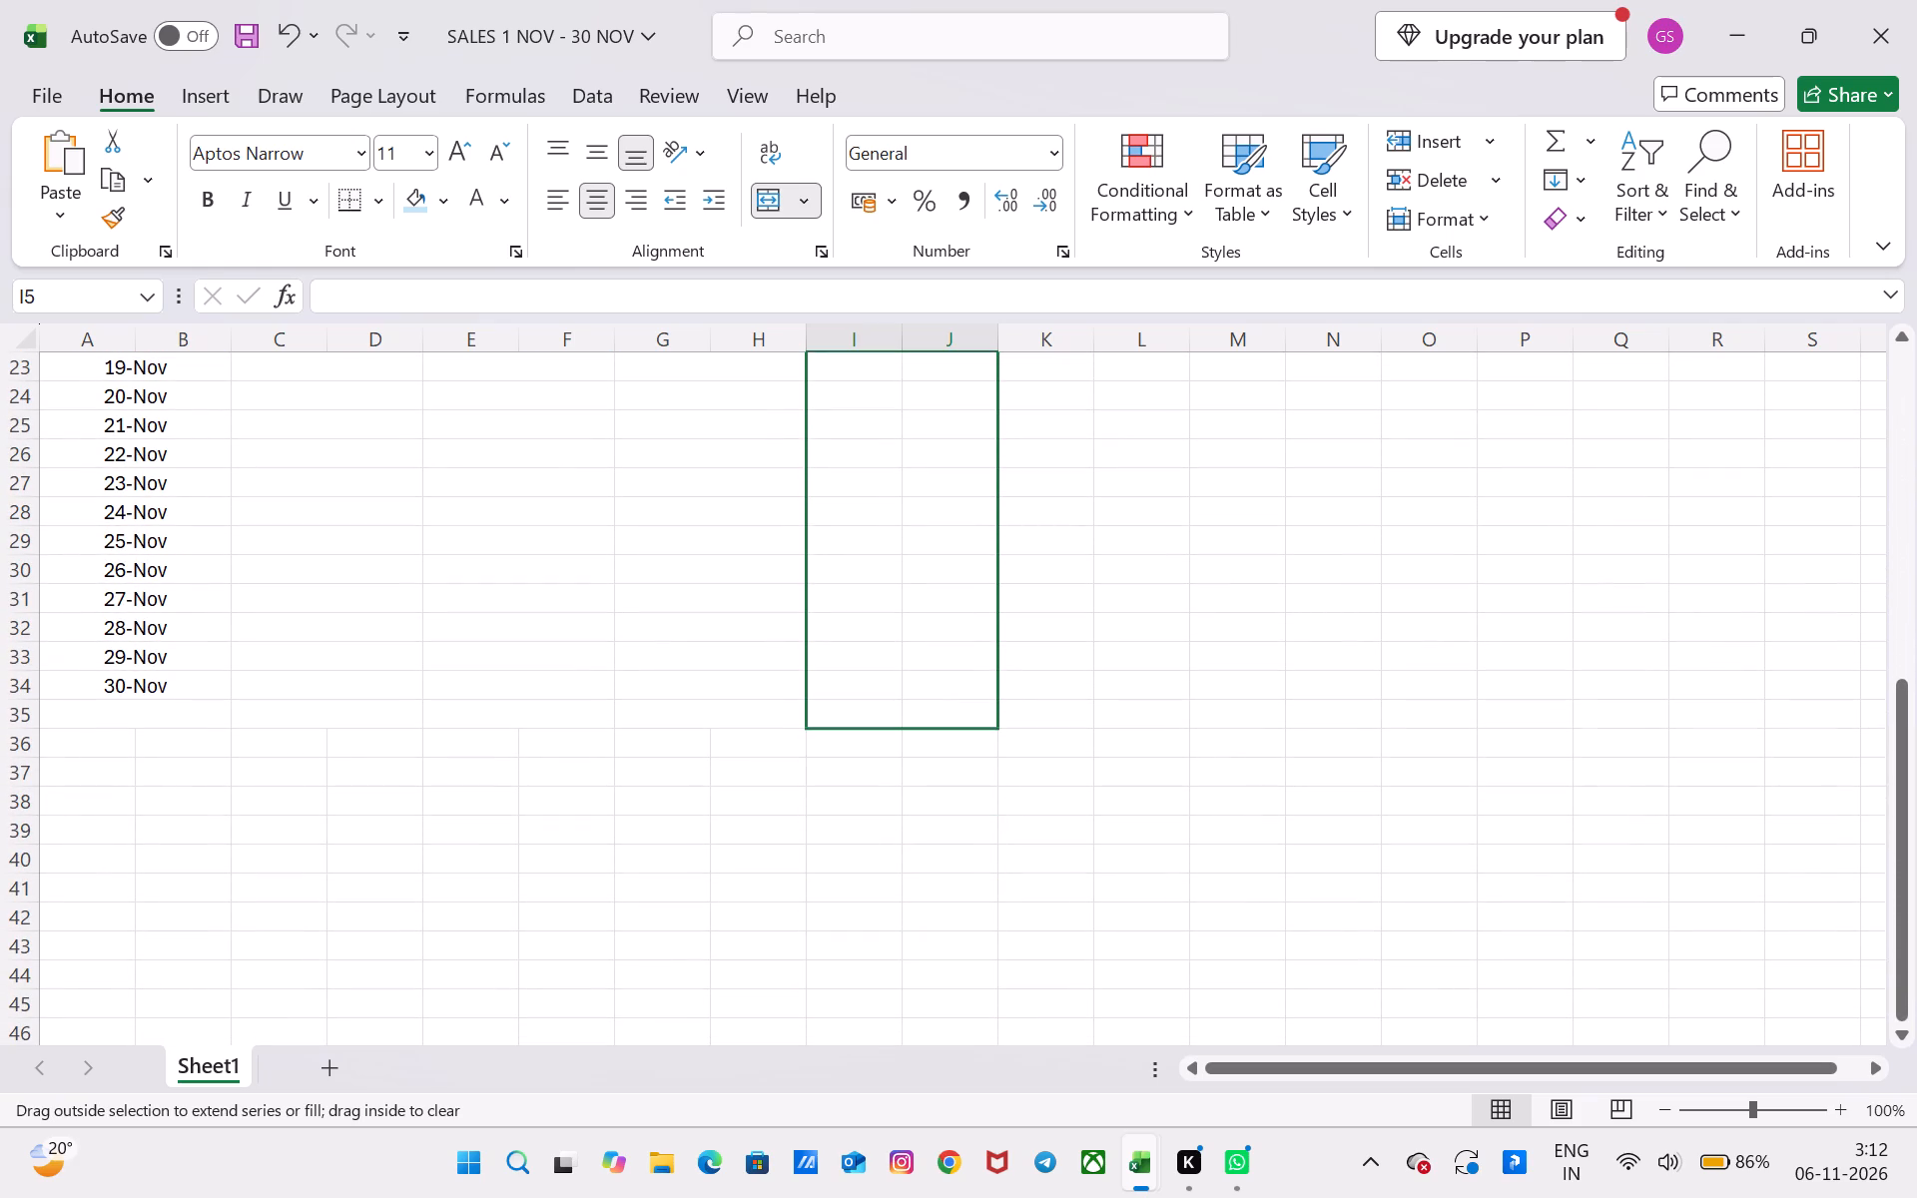
pyautogui.moveTo(987, 737); pyautogui.dragTo(996, 708)
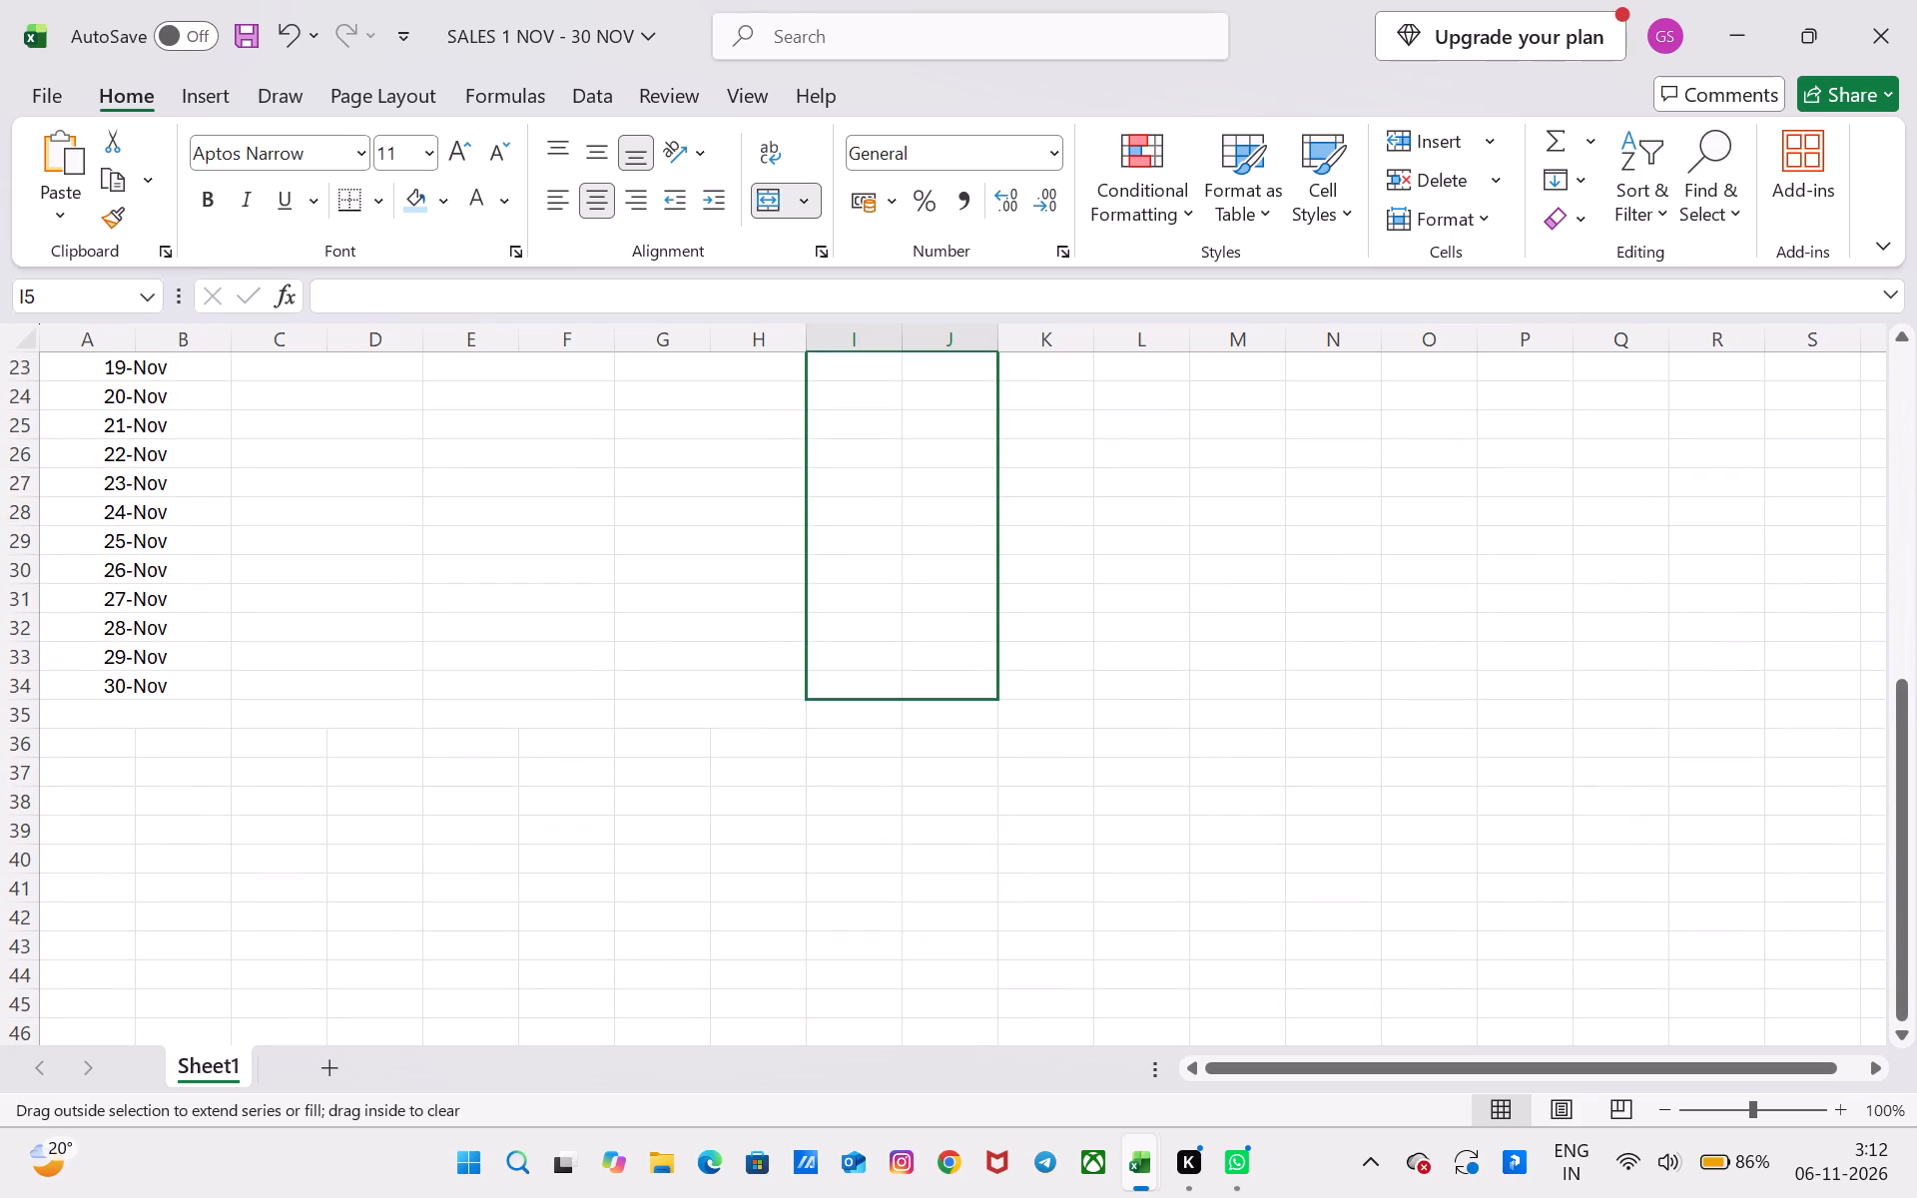
pyautogui.moveTo(996, 708); pyautogui.dragTo(992, 731)
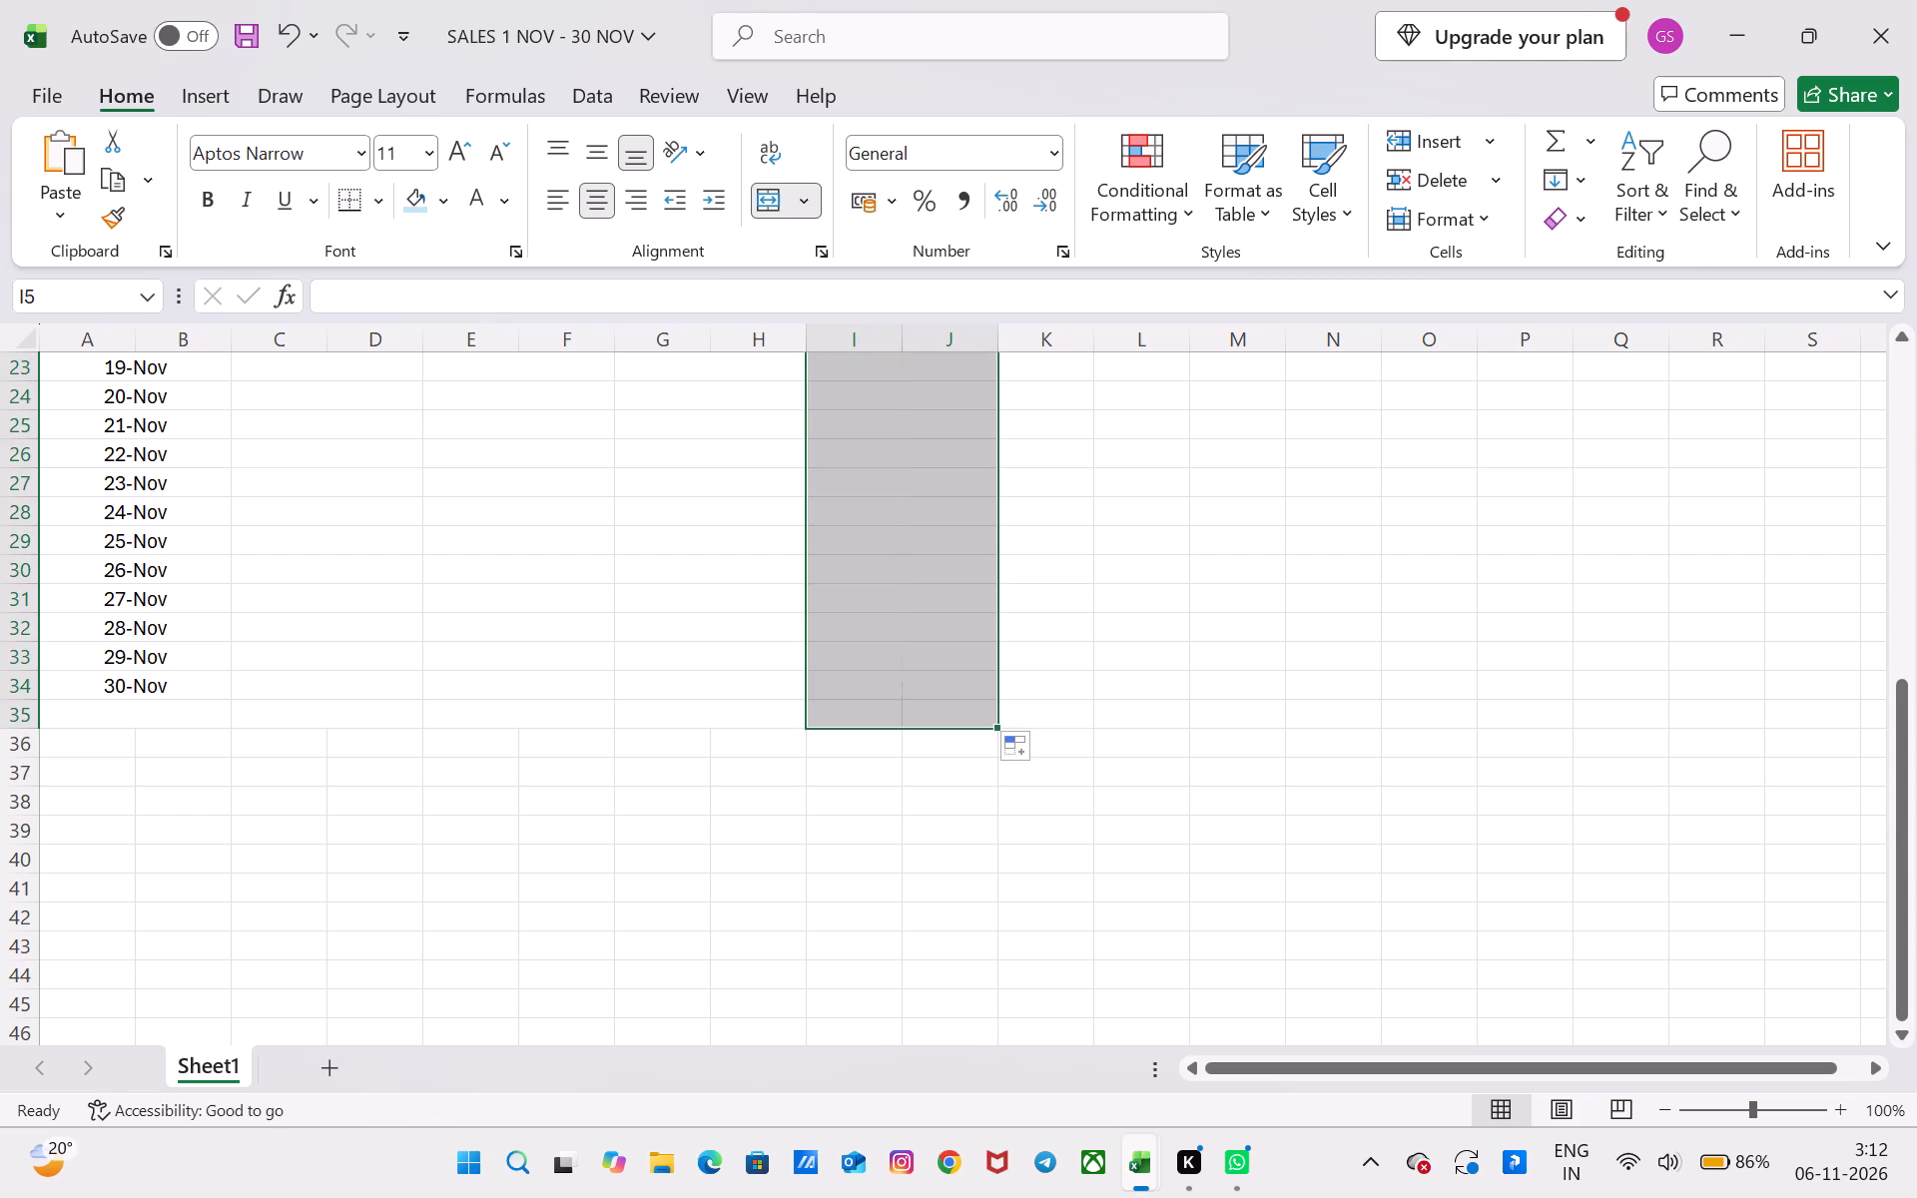
# Fill the merged K5:L5 format down the TOTAL columns K and L through row 35.
pyautogui.scroll(5, 1055, 553)
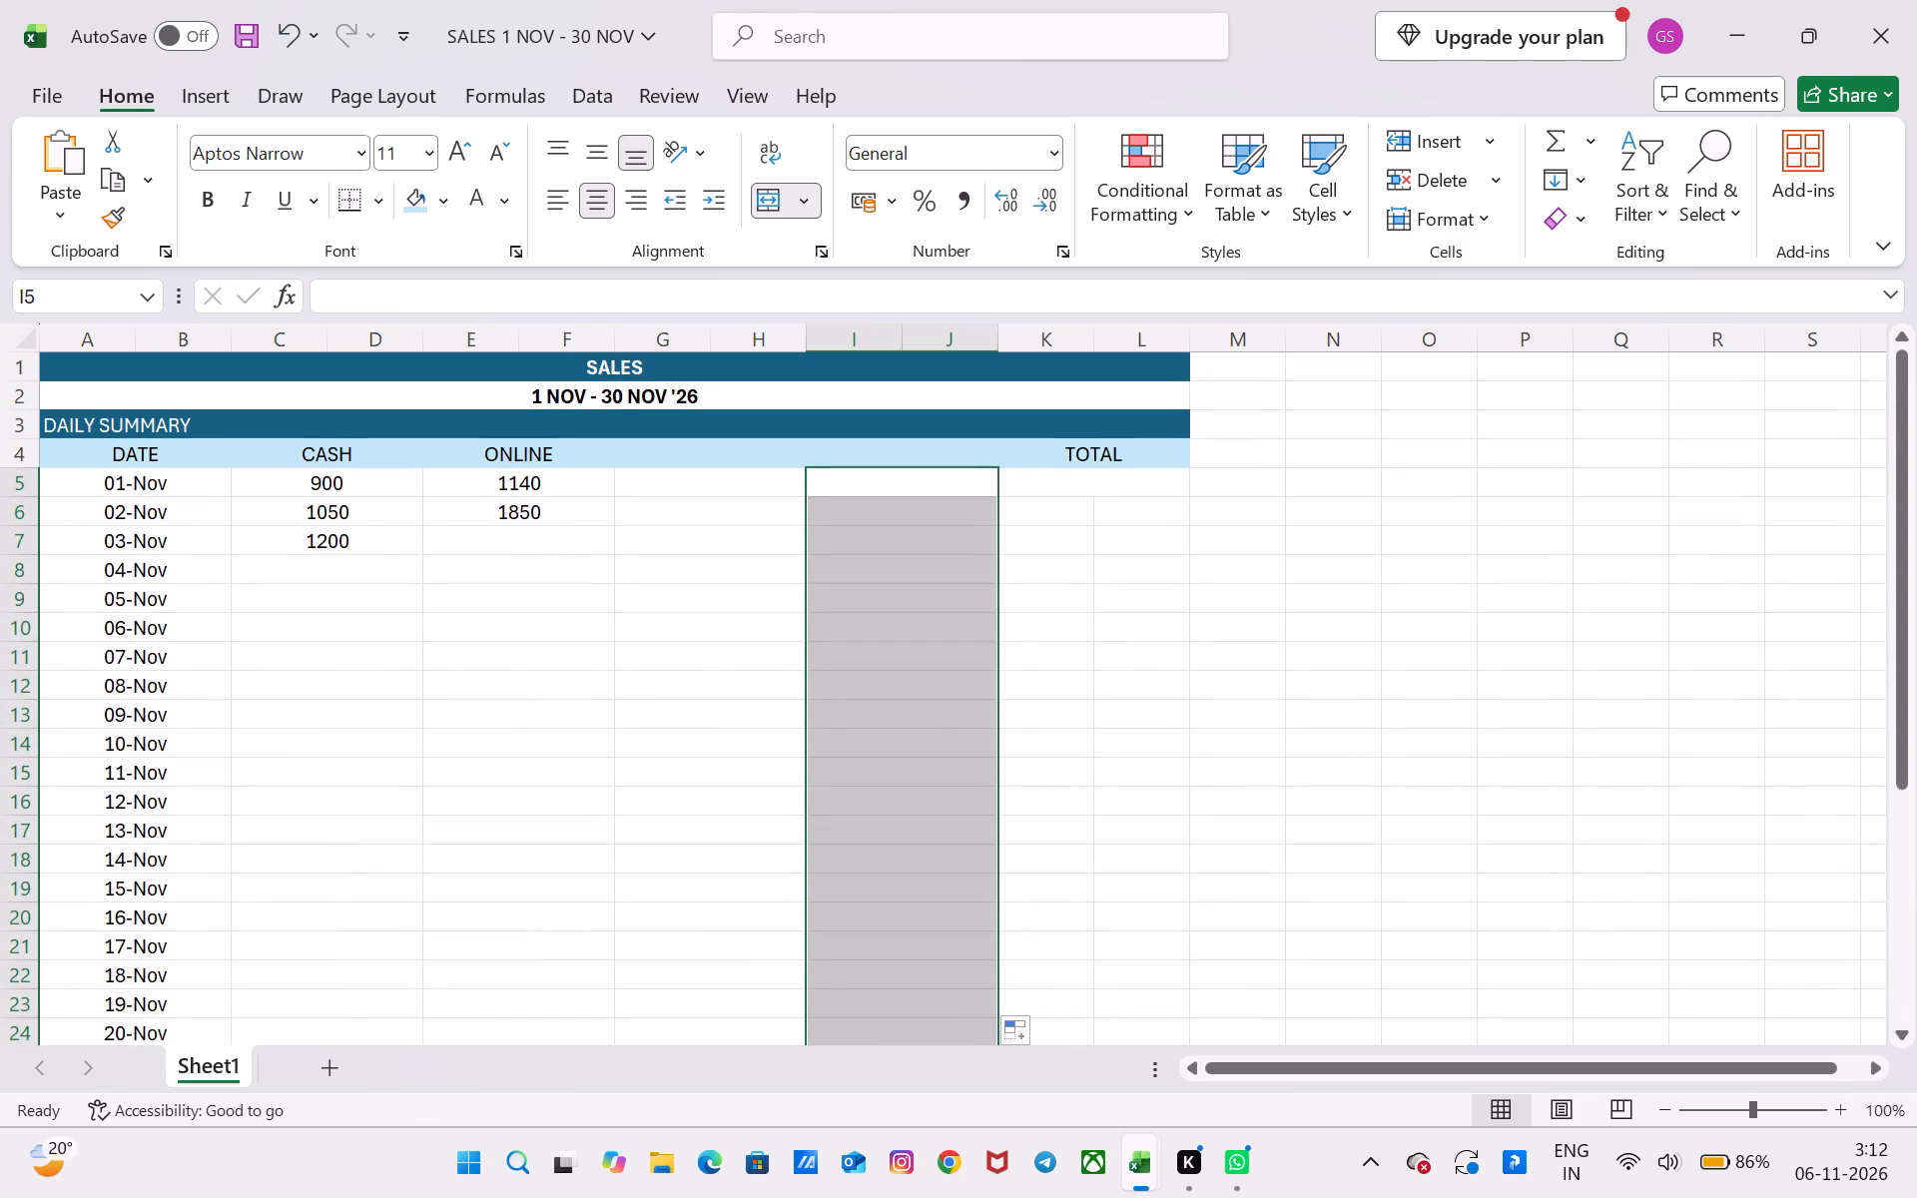
pyautogui.click(1136, 477)
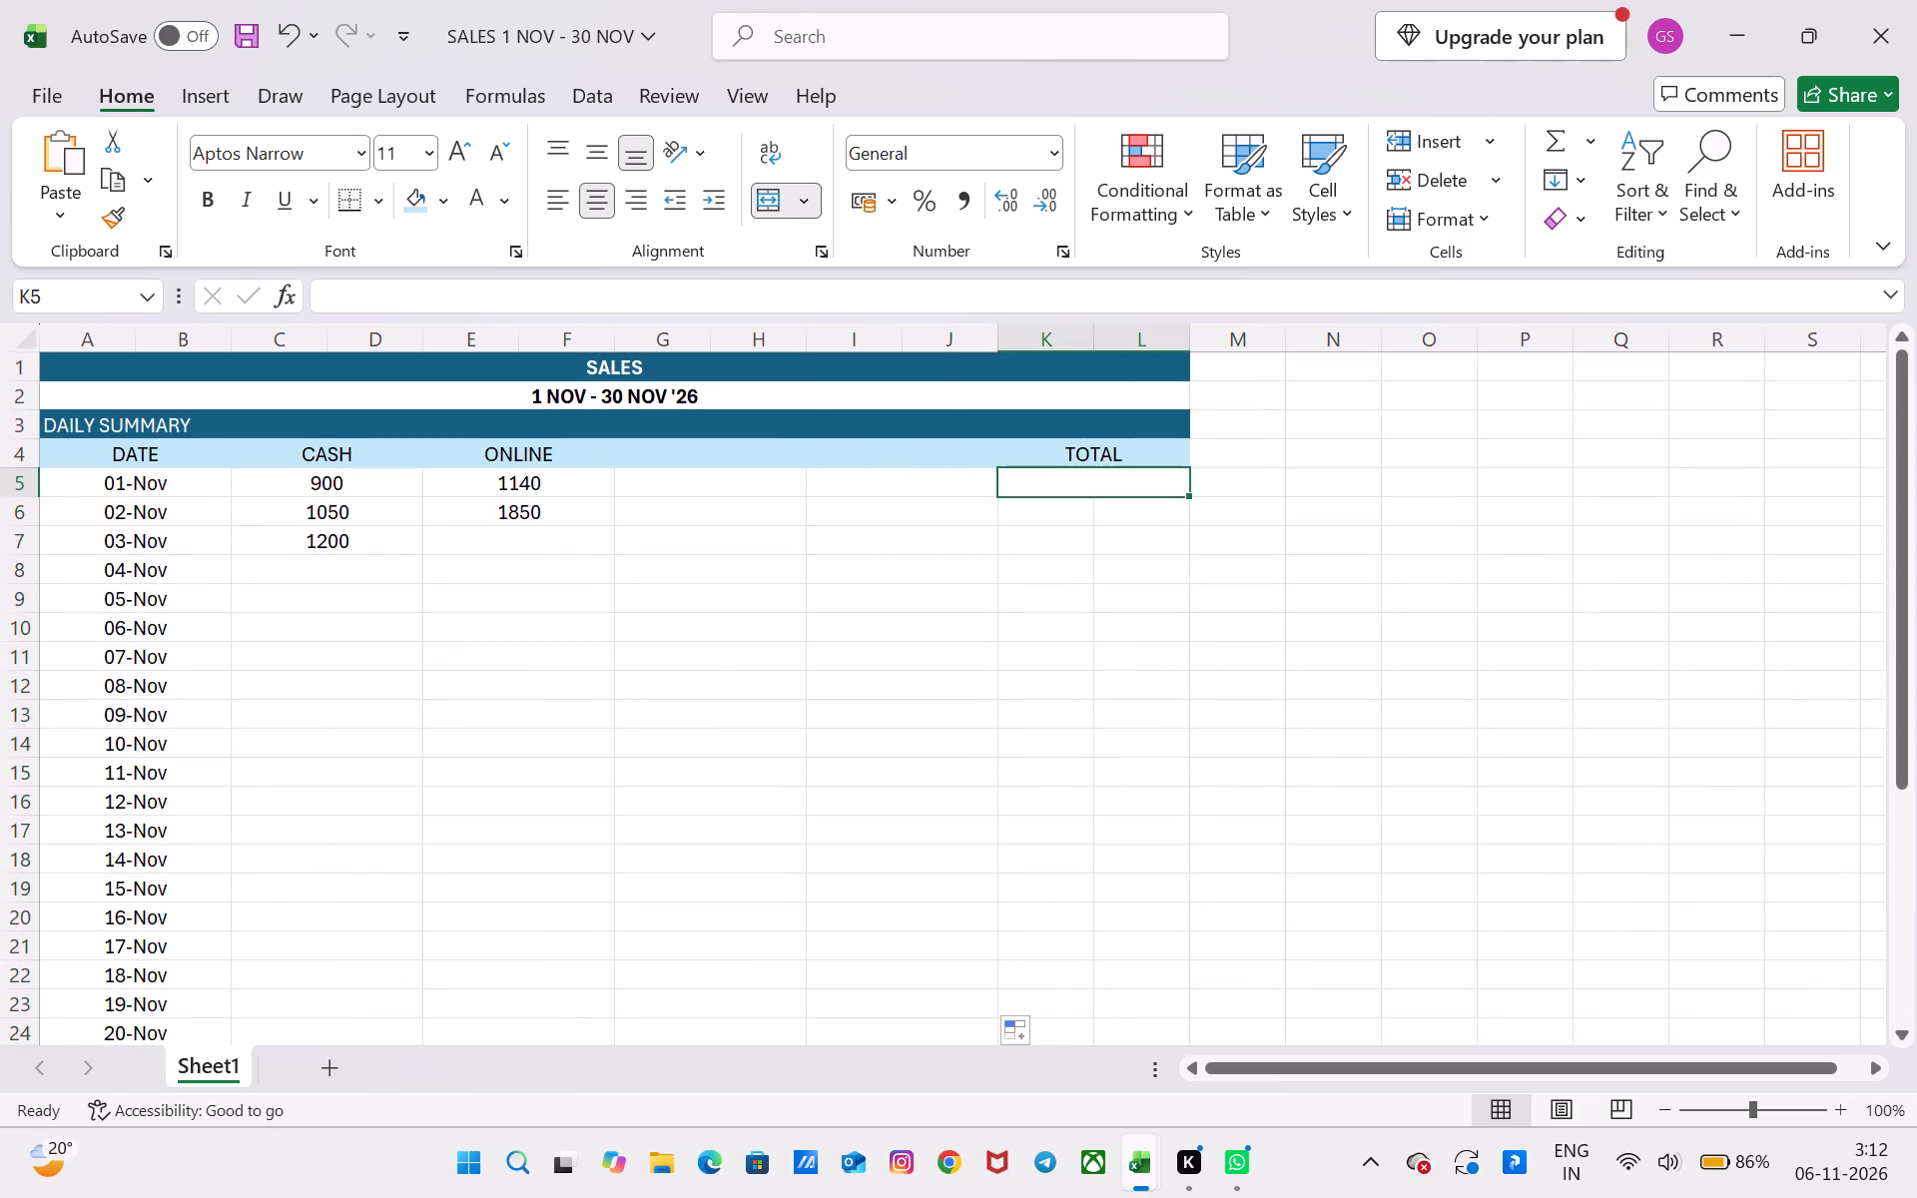
pyautogui.moveTo(1187, 497); pyautogui.dragTo(1335, 1124)
pyautogui.scroll(1, 1256, 907)
pyautogui.scroll(1, 1324, 1094)
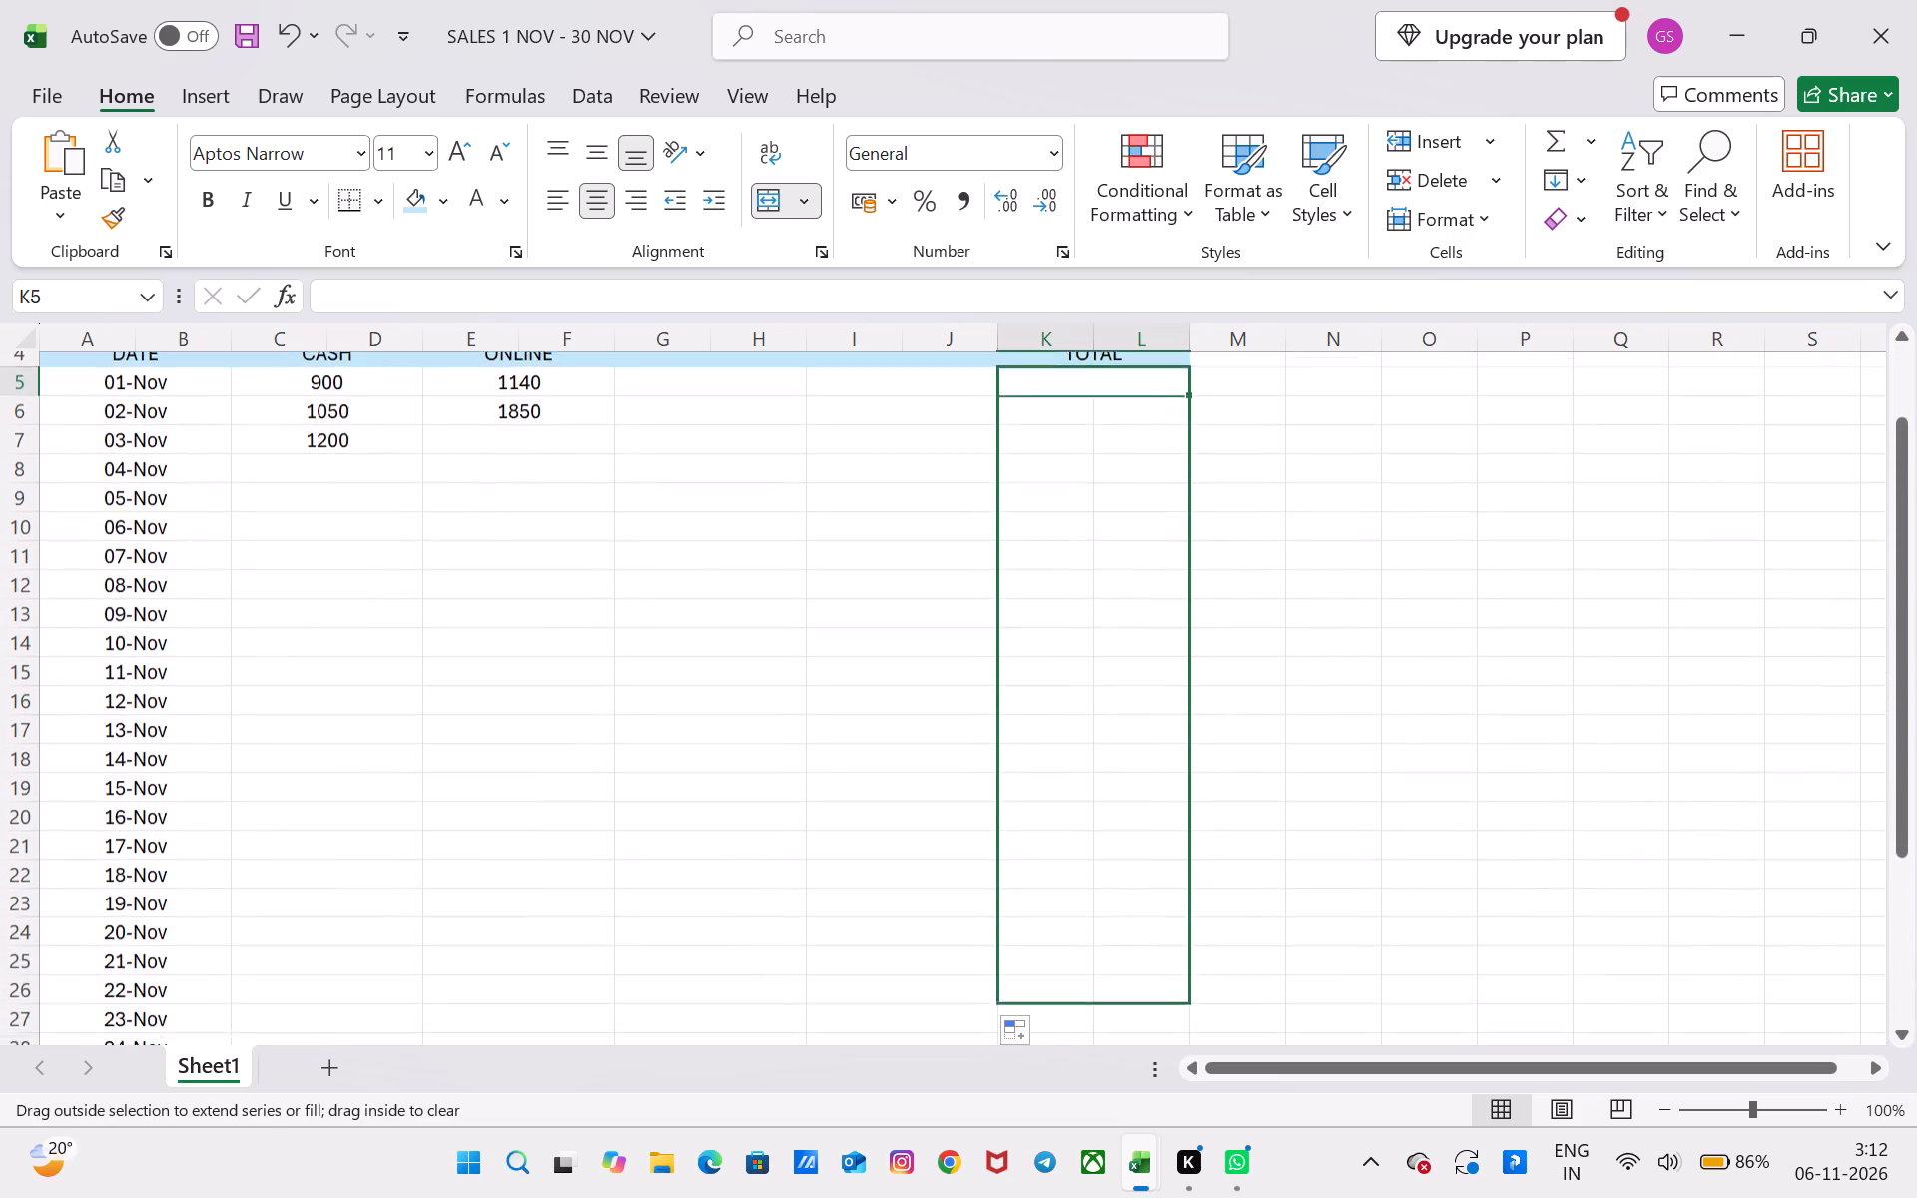
pyautogui.scroll(1, 1335, 1124)
pyautogui.moveTo(1335, 1124); pyautogui.dragTo(1344, 1067)
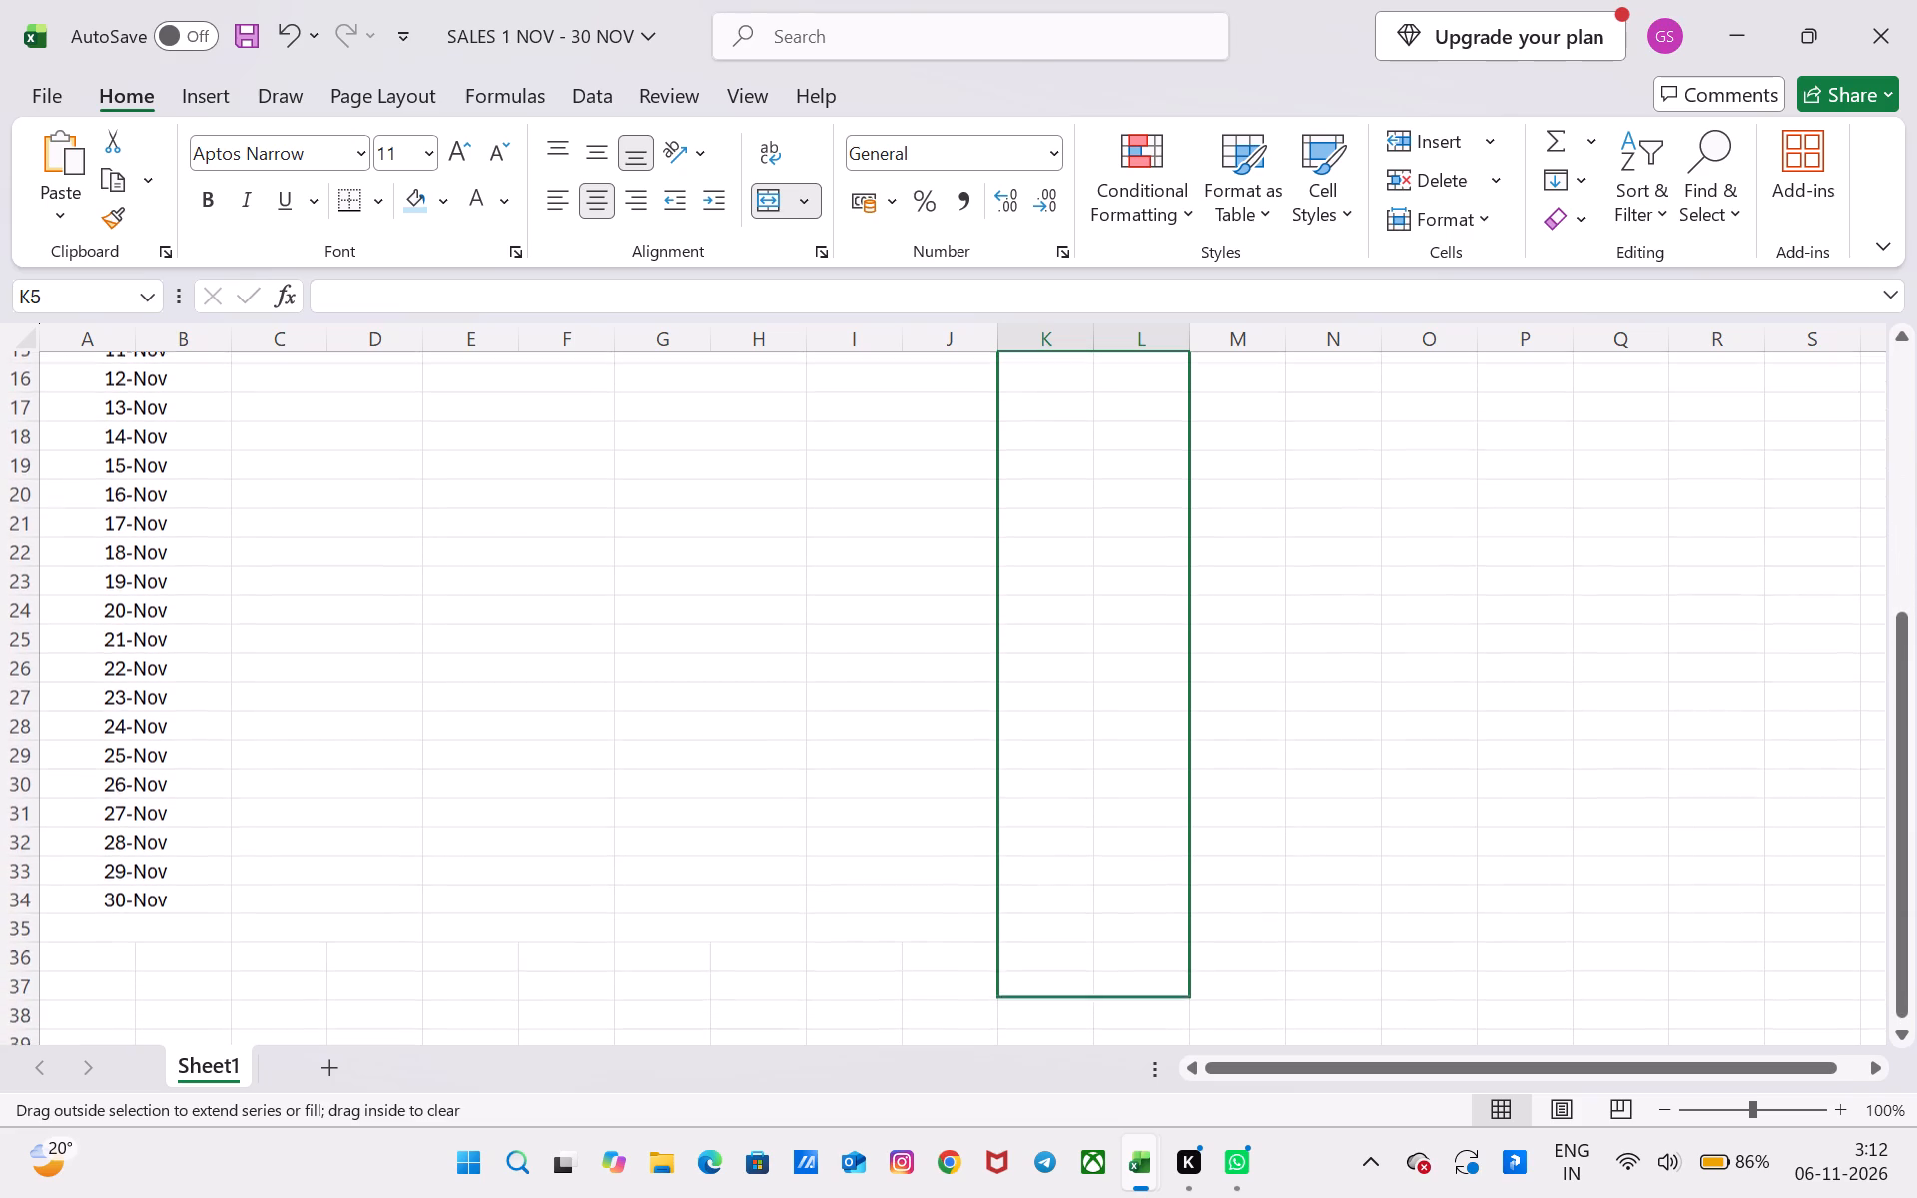
pyautogui.moveTo(1344, 1067); pyautogui.dragTo(1337, 894)
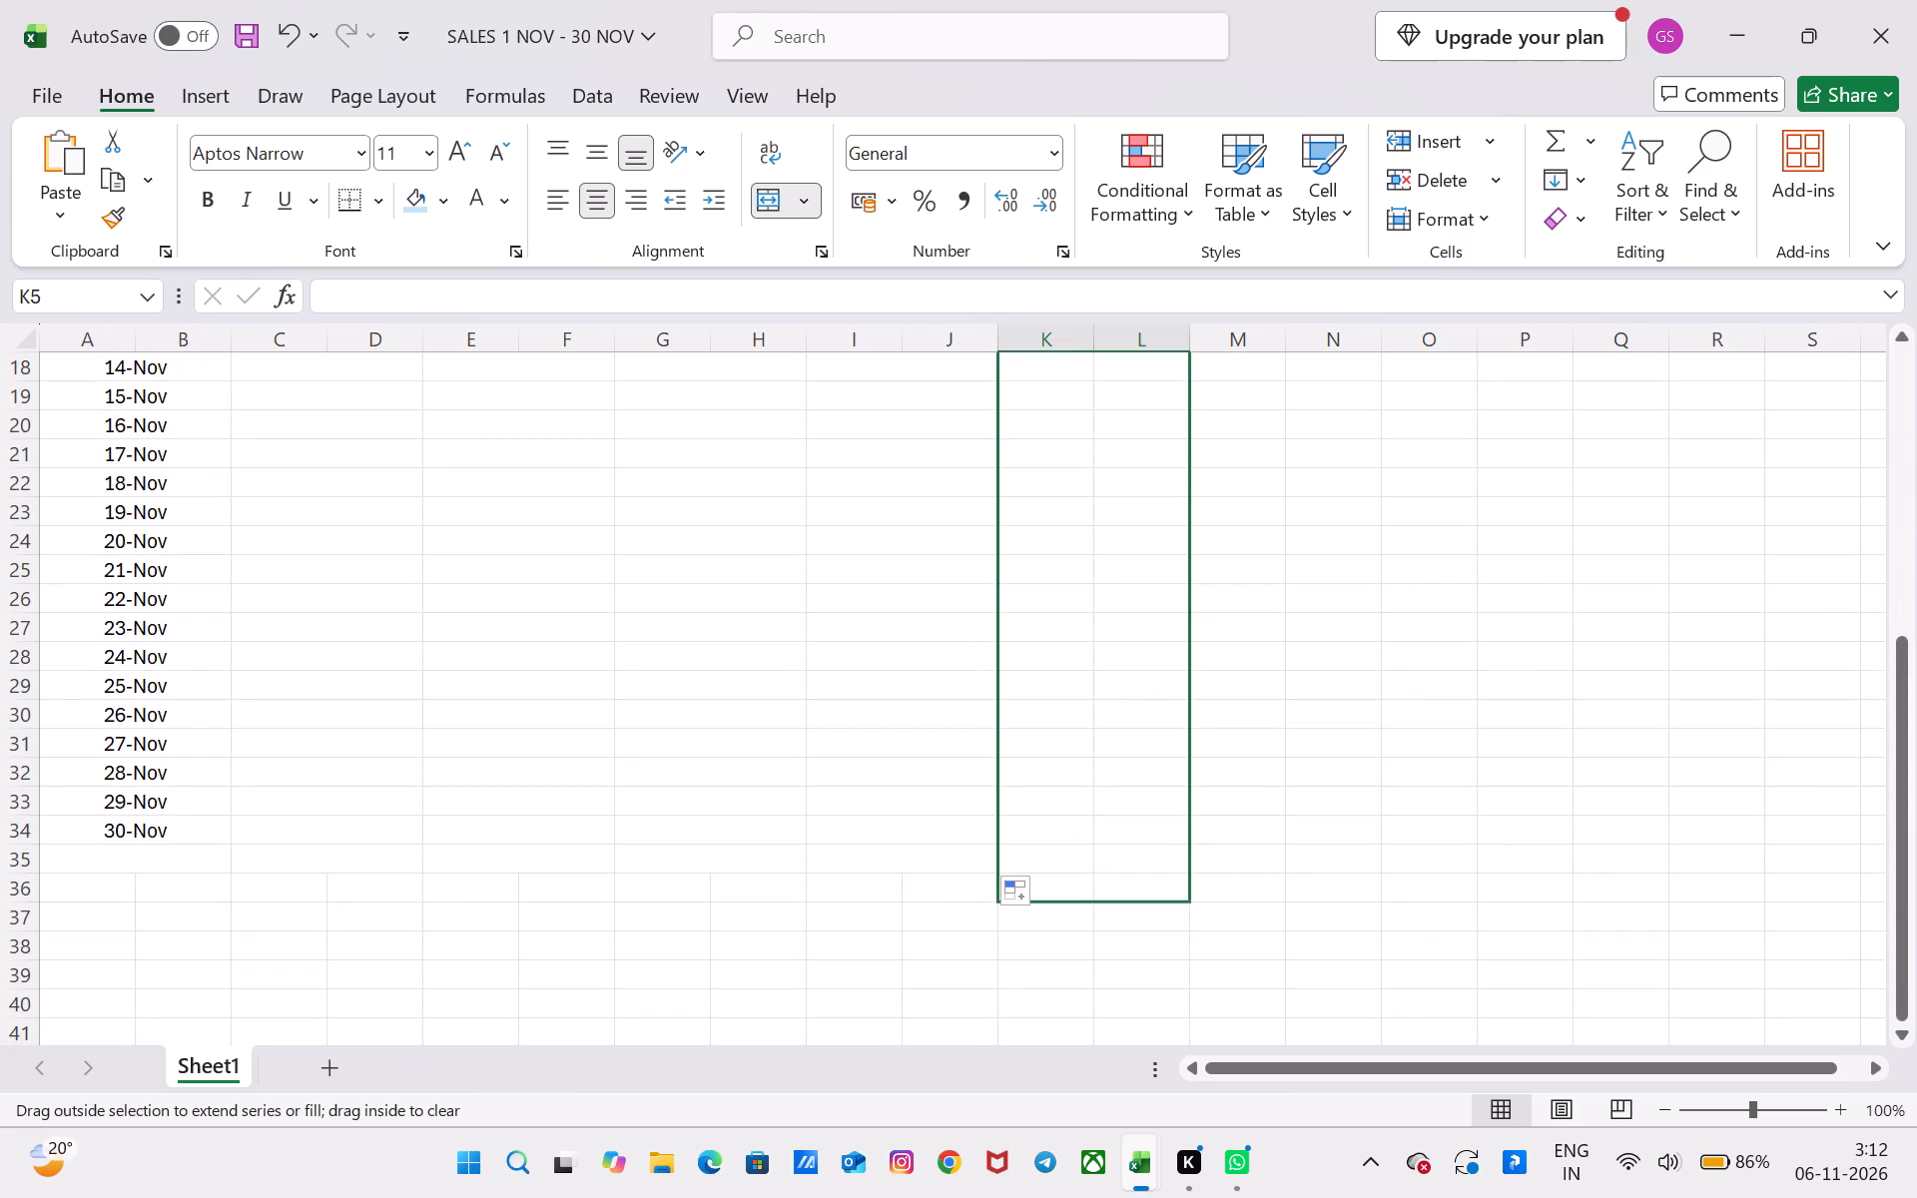
pyautogui.moveTo(1337, 894); pyautogui.dragTo(1341, 892)
pyautogui.moveTo(1341, 892); pyautogui.dragTo(1343, 880)
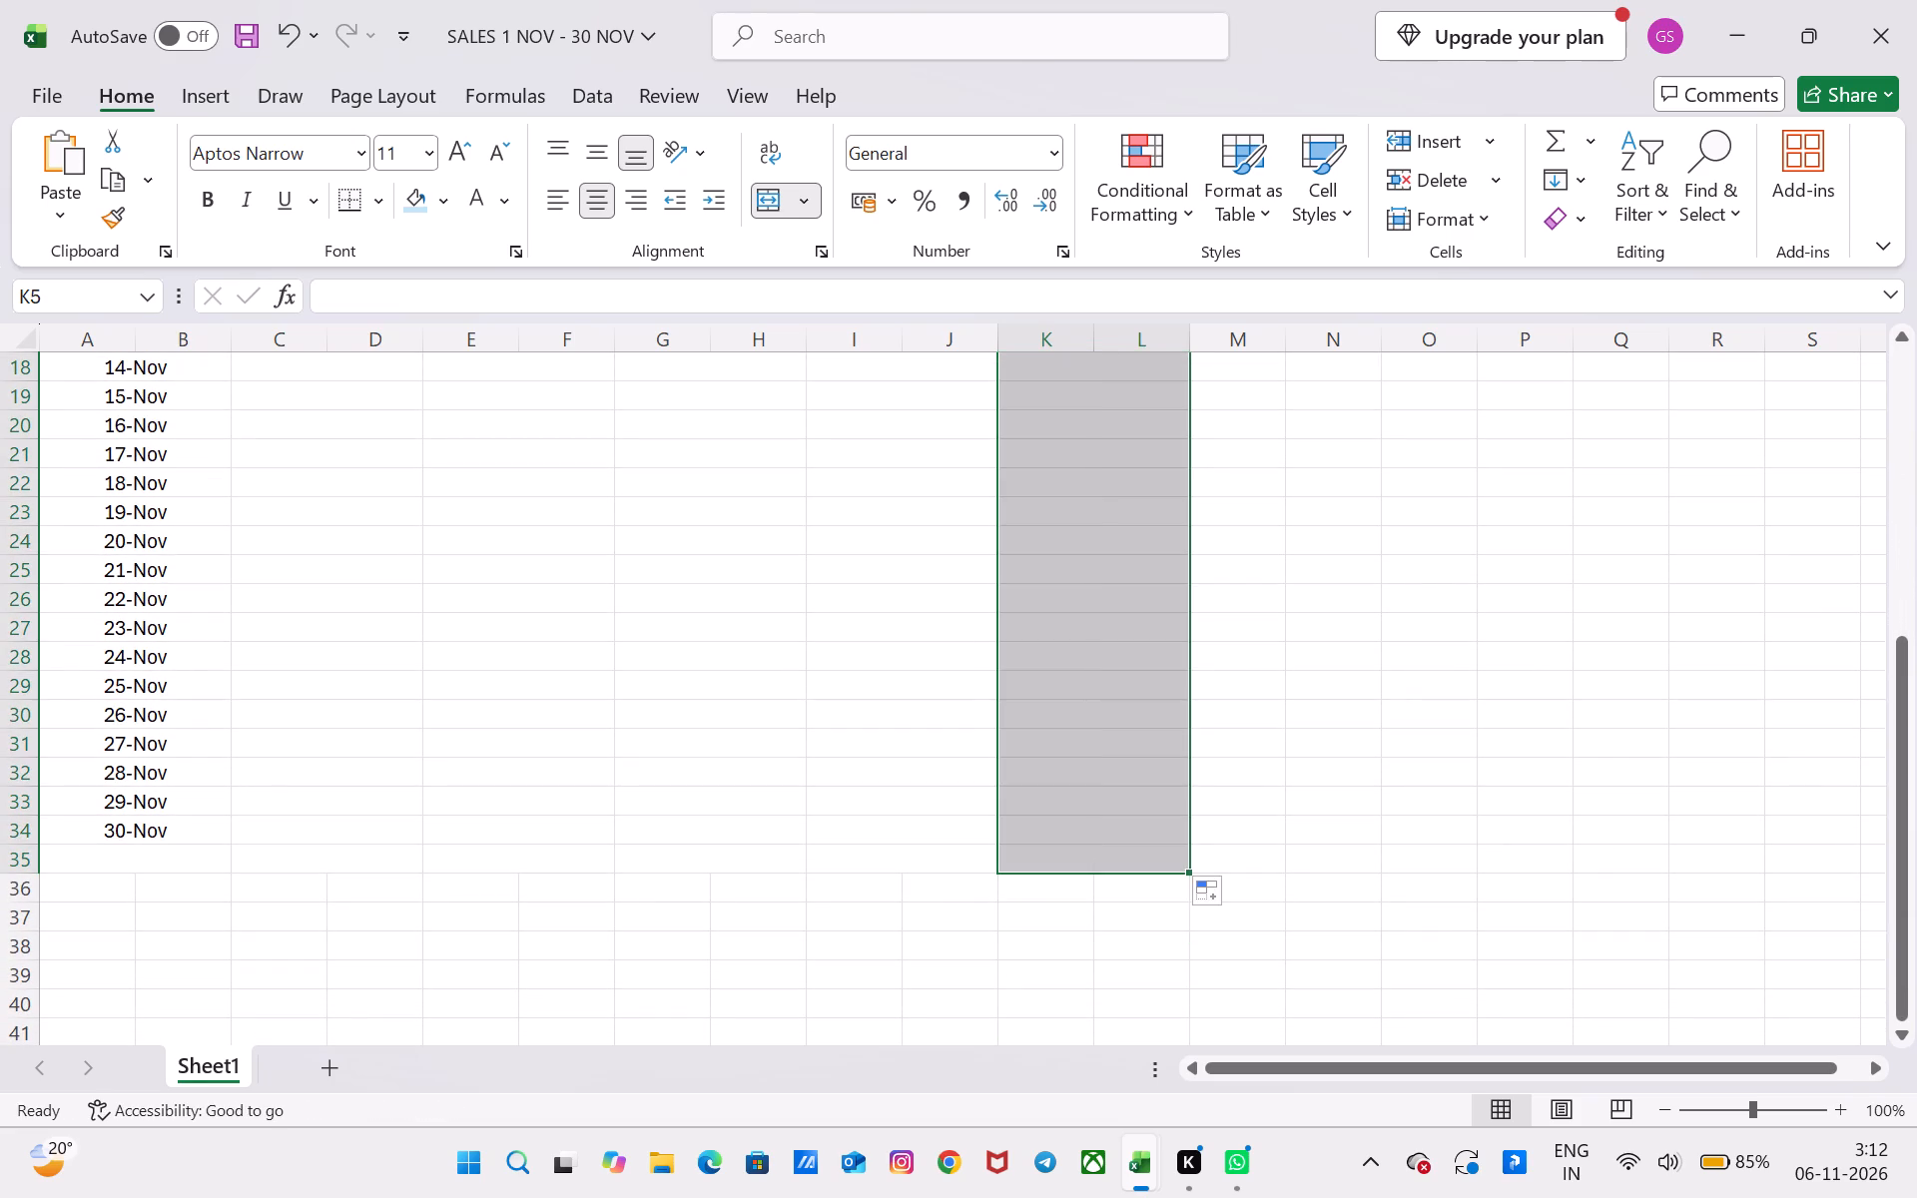
# Move the November dates 01-Nov to 30-Nov from A5:B34 down one row to A6:B35, accepting the unmerging of cells.
pyautogui.scroll(5, 924, 765)
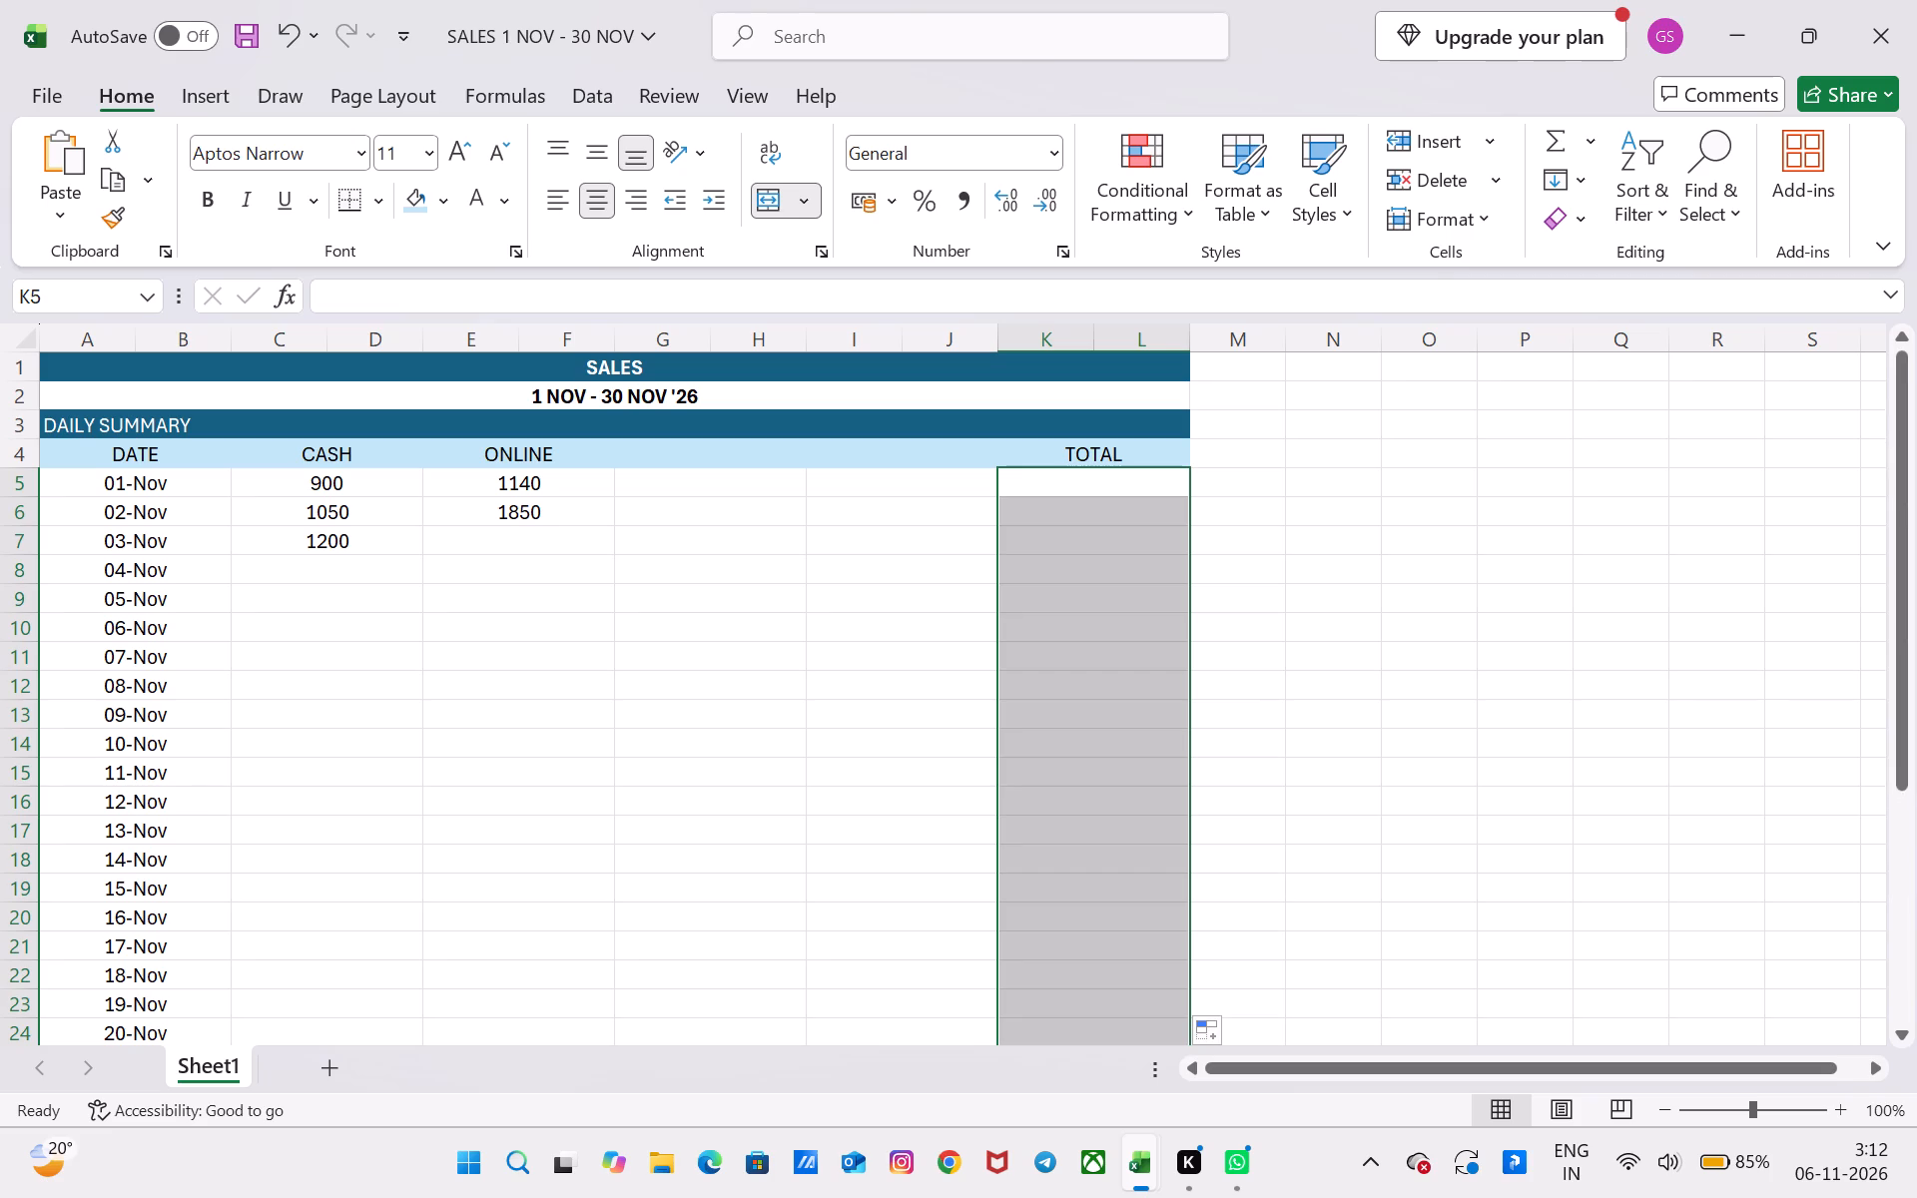
pyautogui.moveTo(158, 481); pyautogui.dragTo(193, 568)
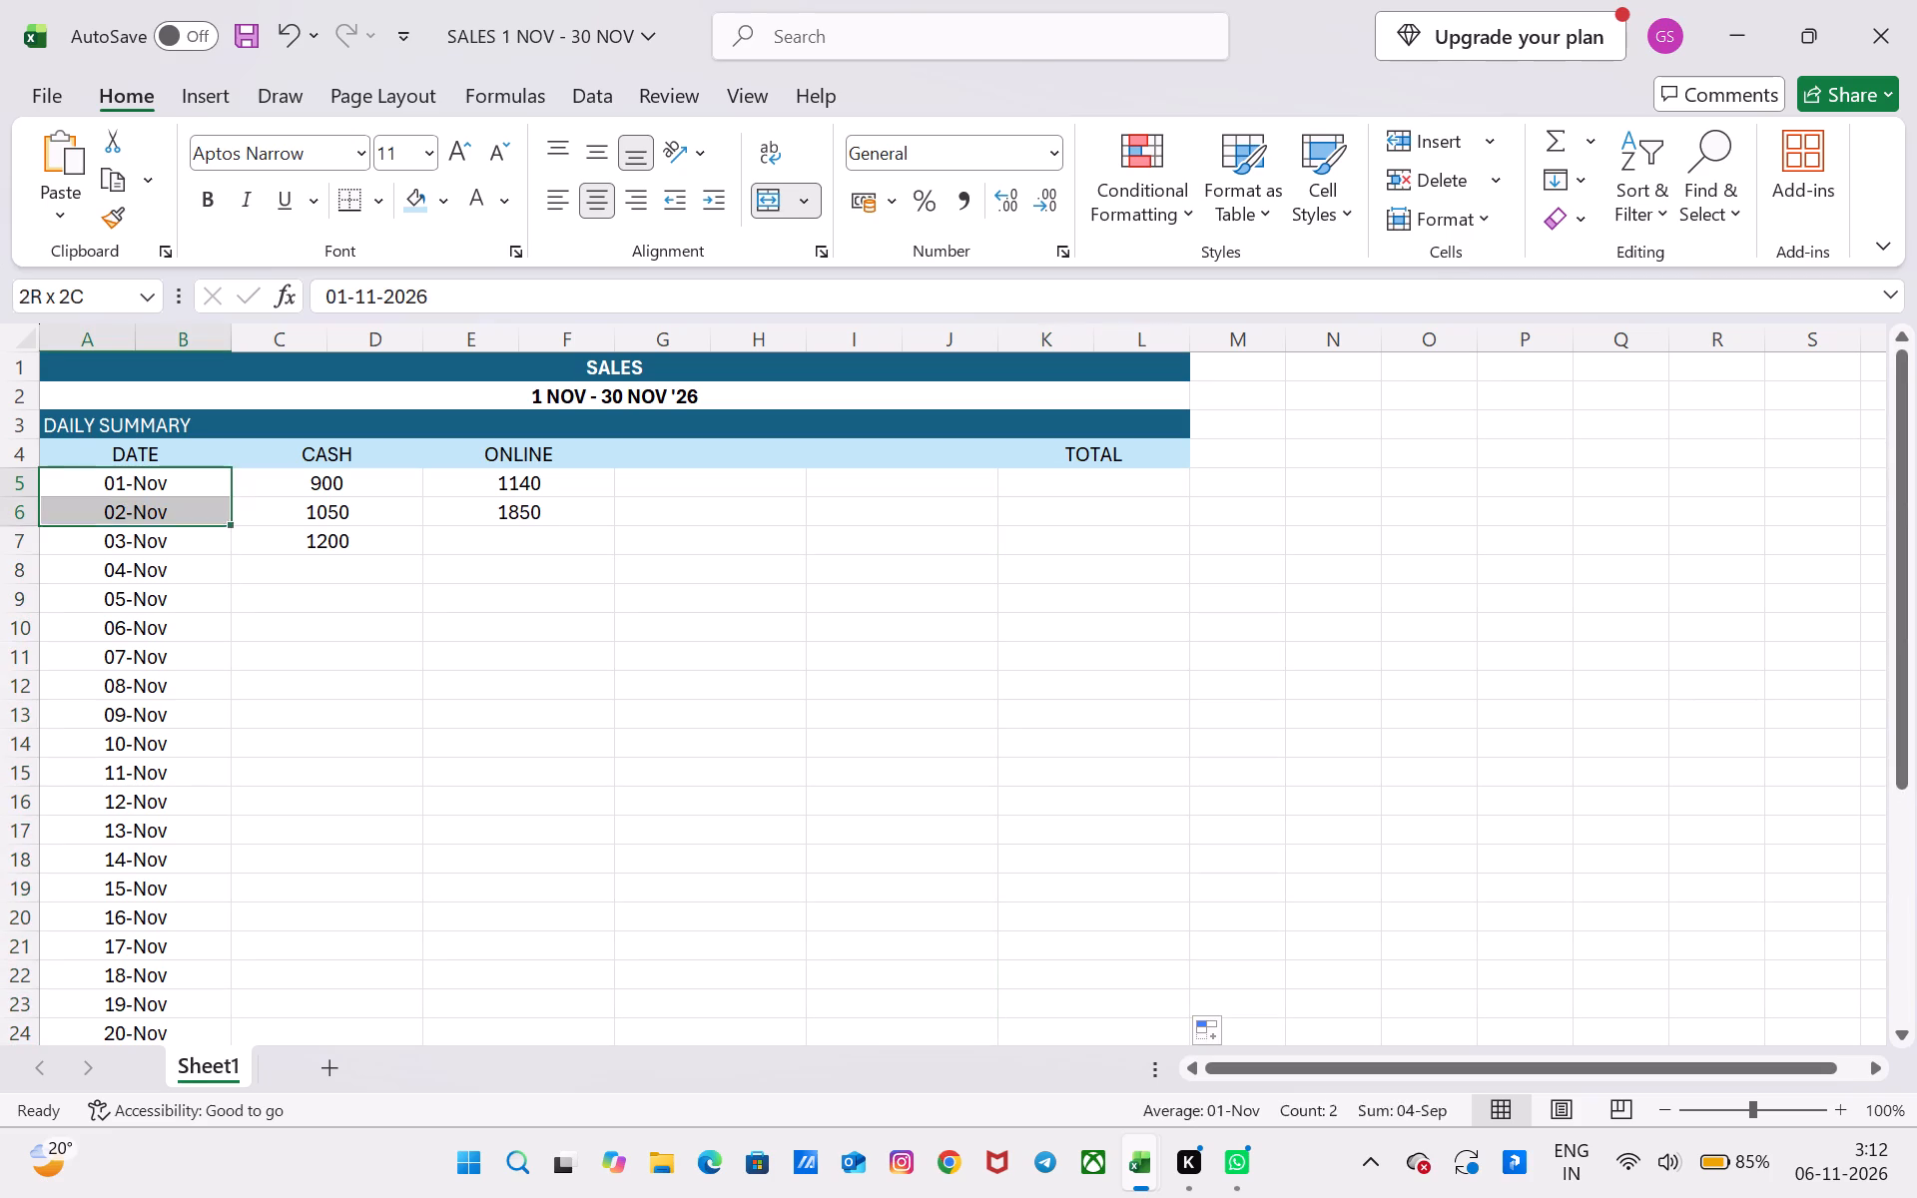
pyautogui.moveTo(193, 568); pyautogui.dragTo(152, 979)
pyautogui.scroll(1, 211, 803)
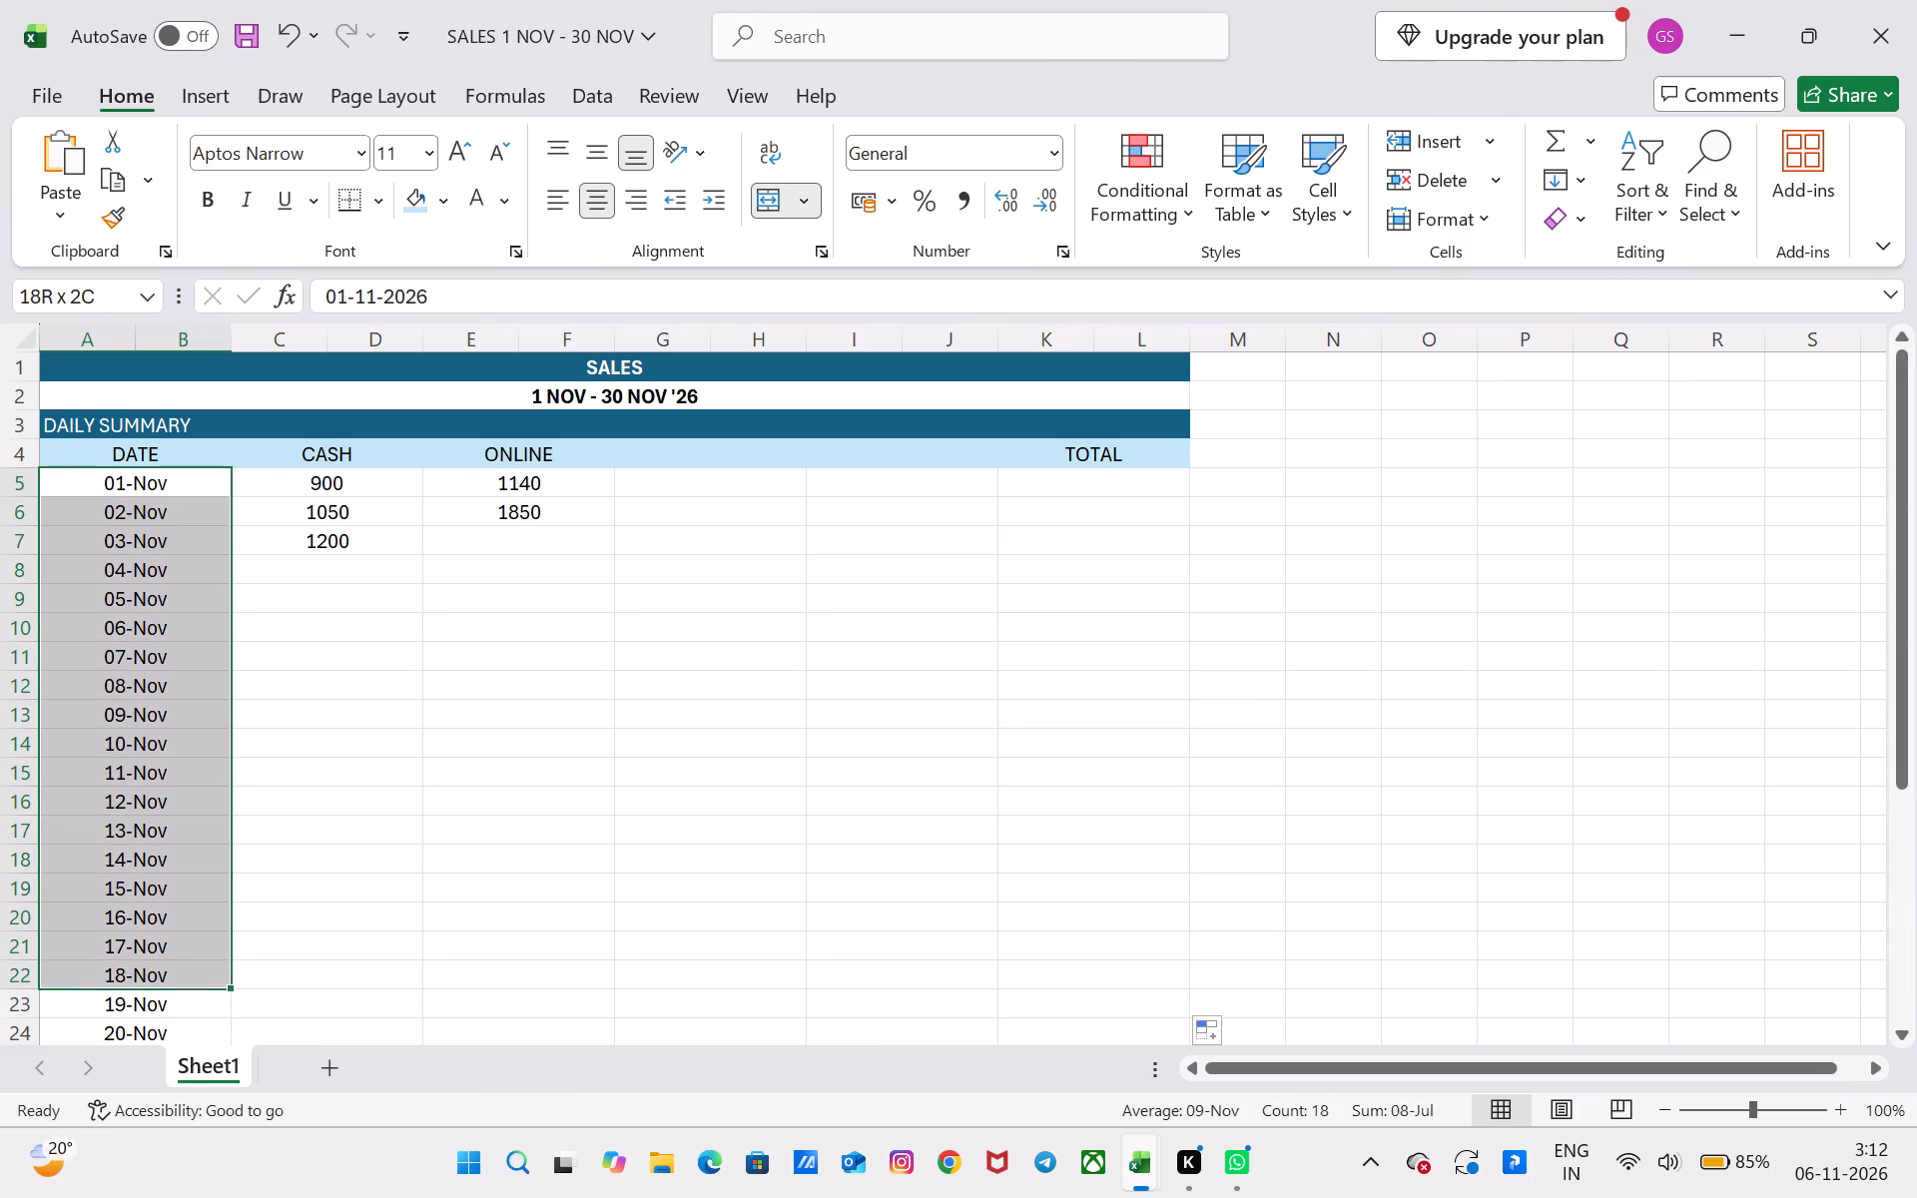
pyautogui.moveTo(152, 979); pyautogui.dragTo(189, 930)
pyautogui.scroll(1, 151, 1033)
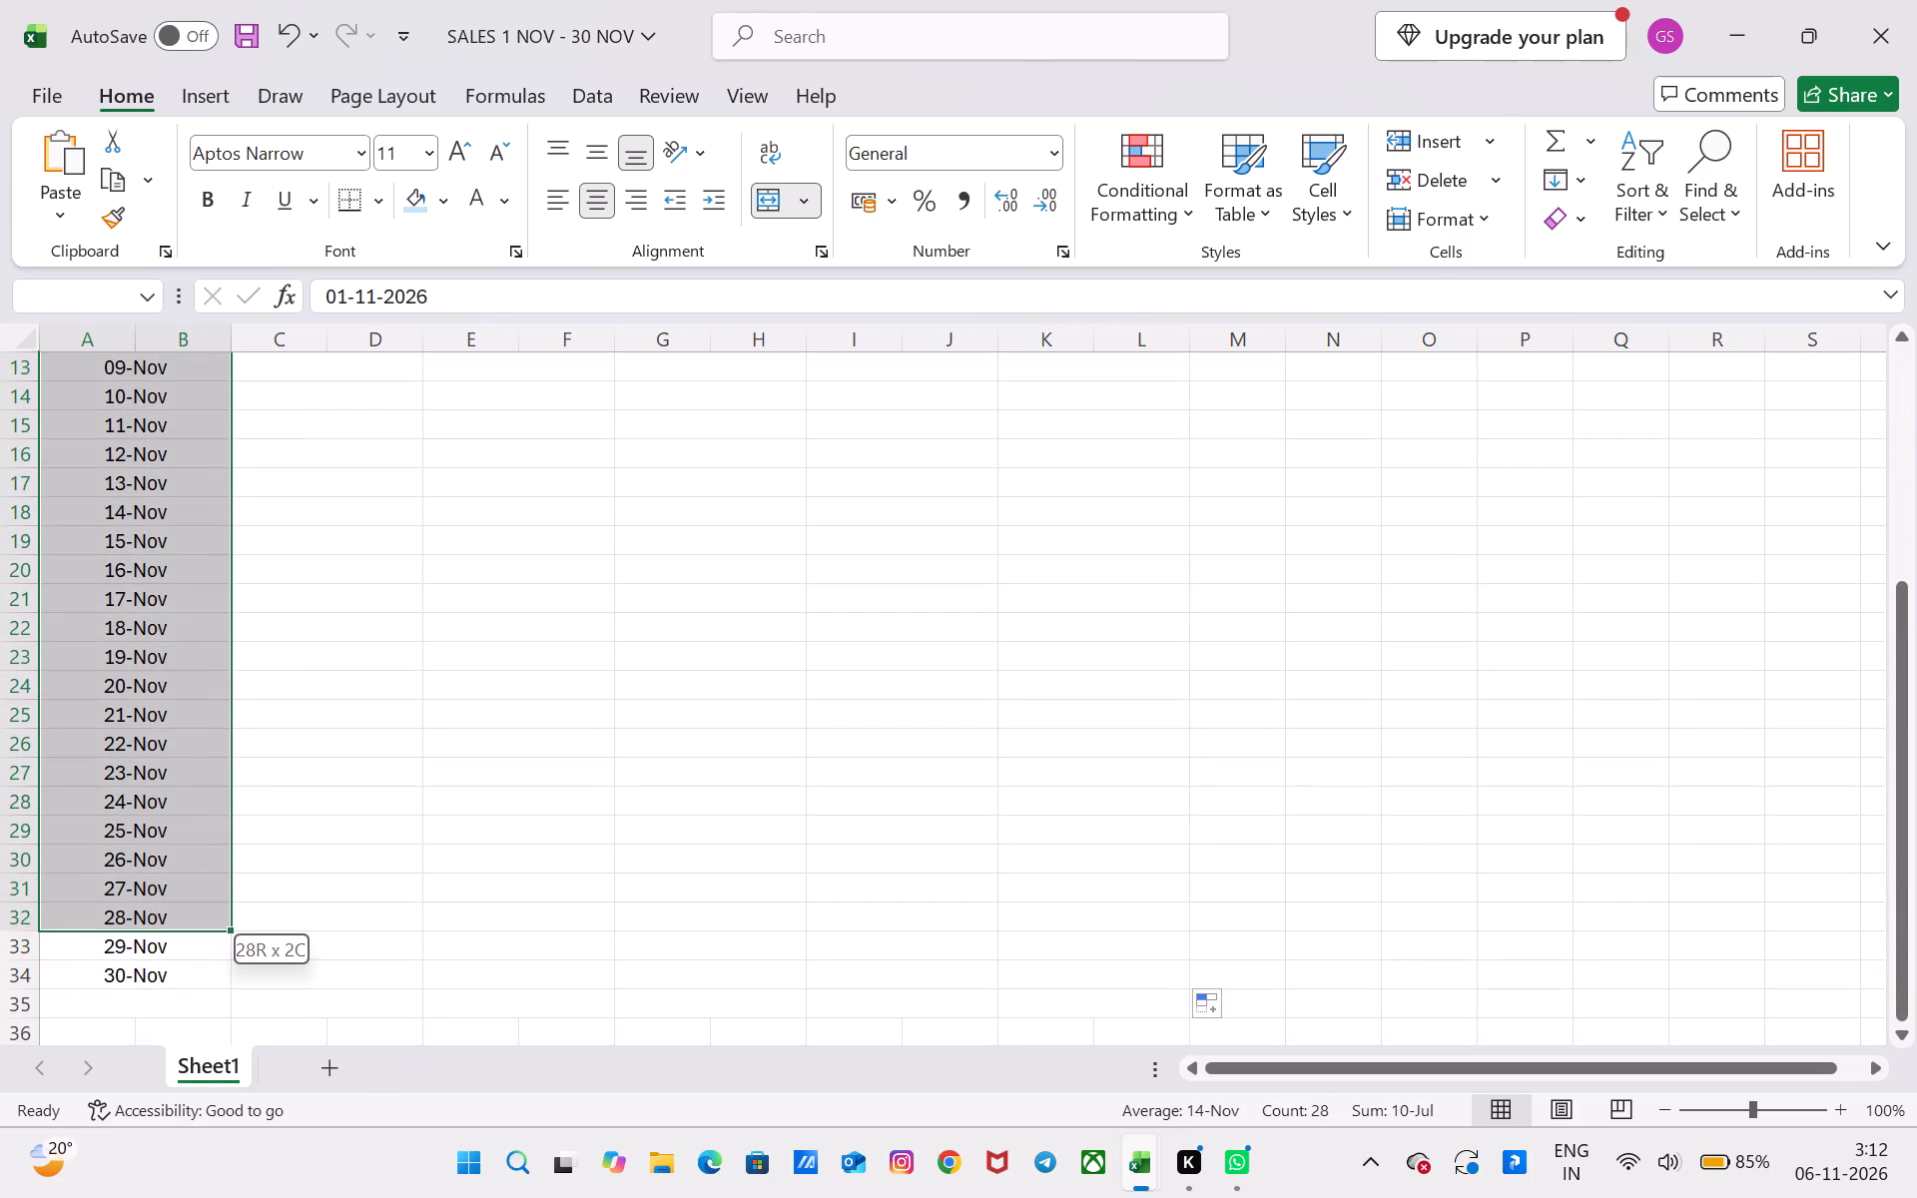
pyautogui.moveTo(189, 930); pyautogui.dragTo(183, 969)
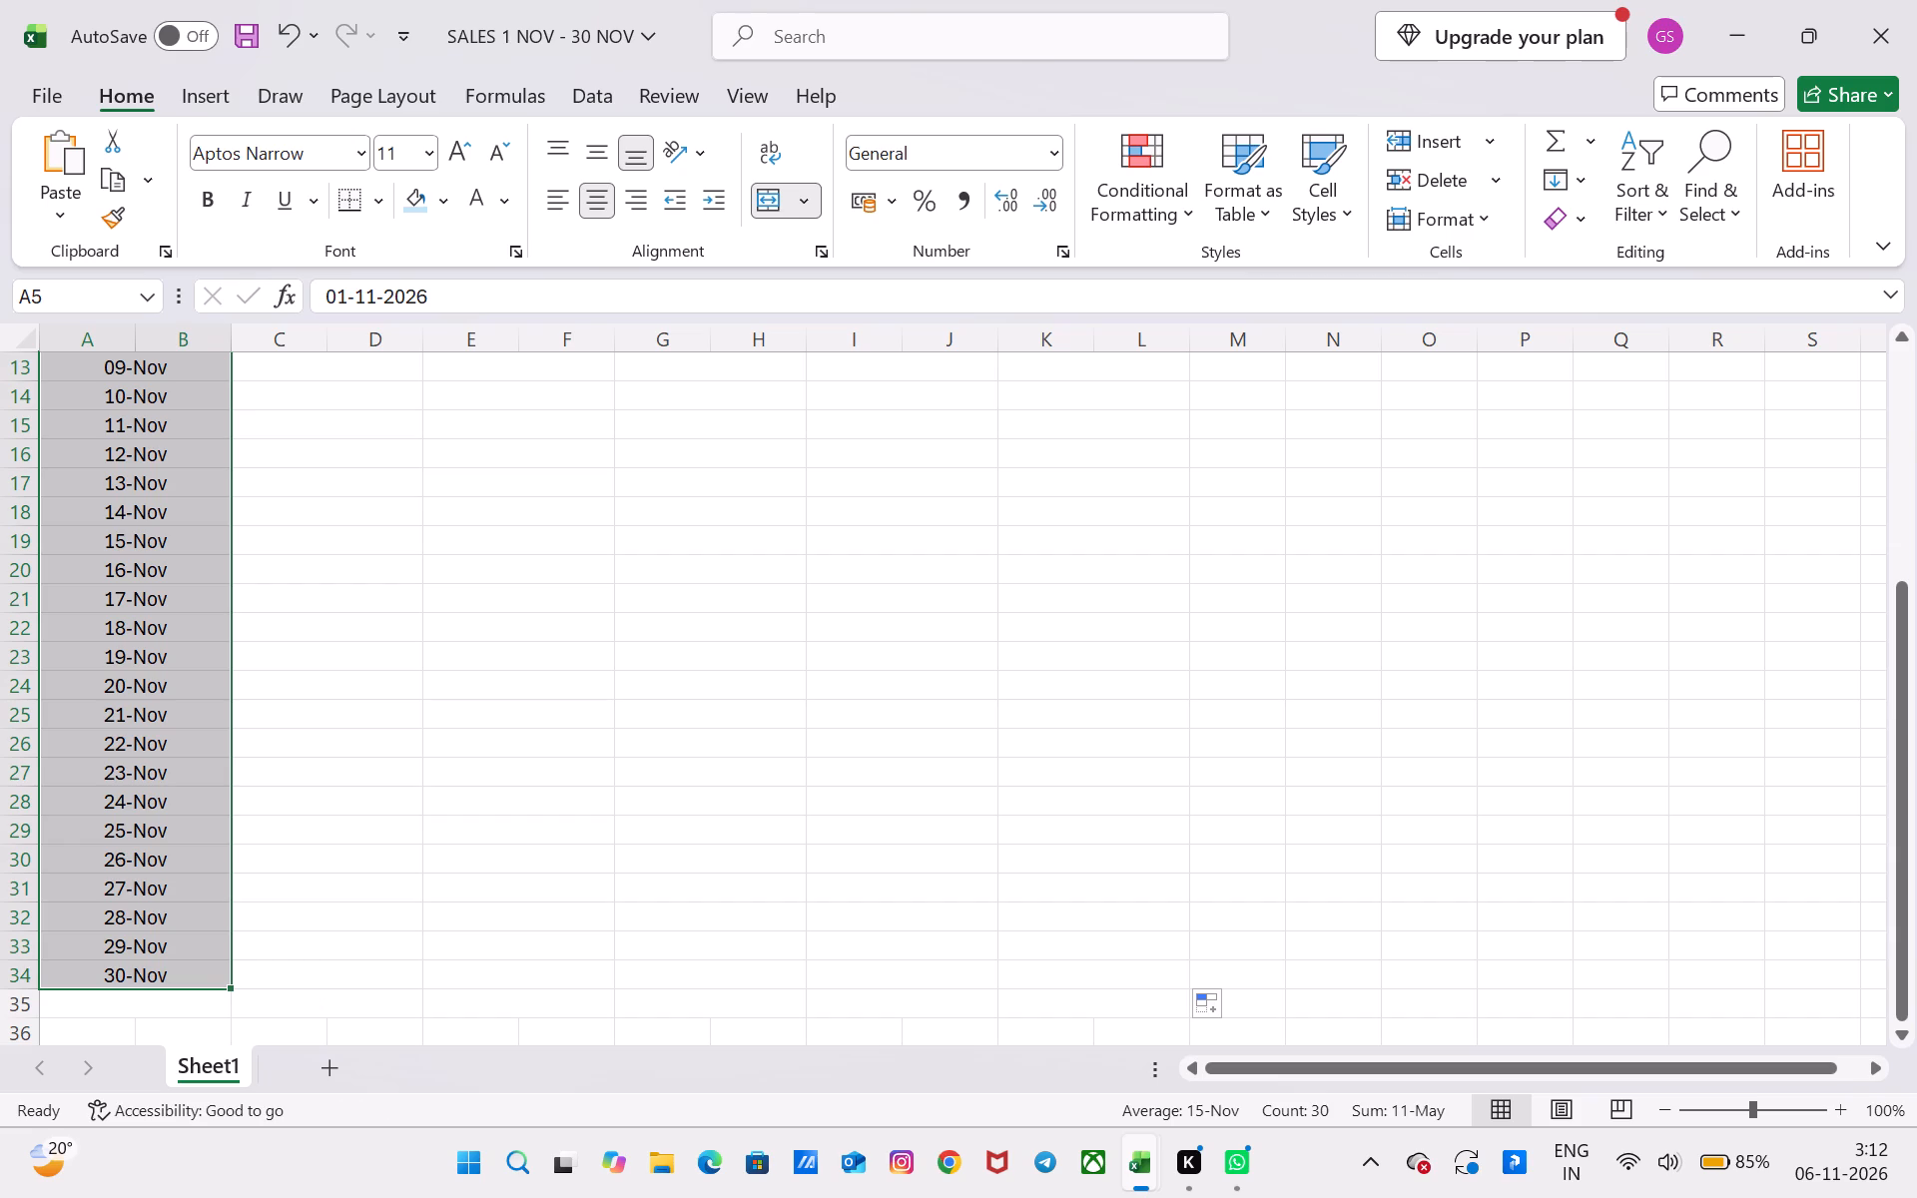
pyautogui.moveTo(232, 908); pyautogui.dragTo(209, 945)
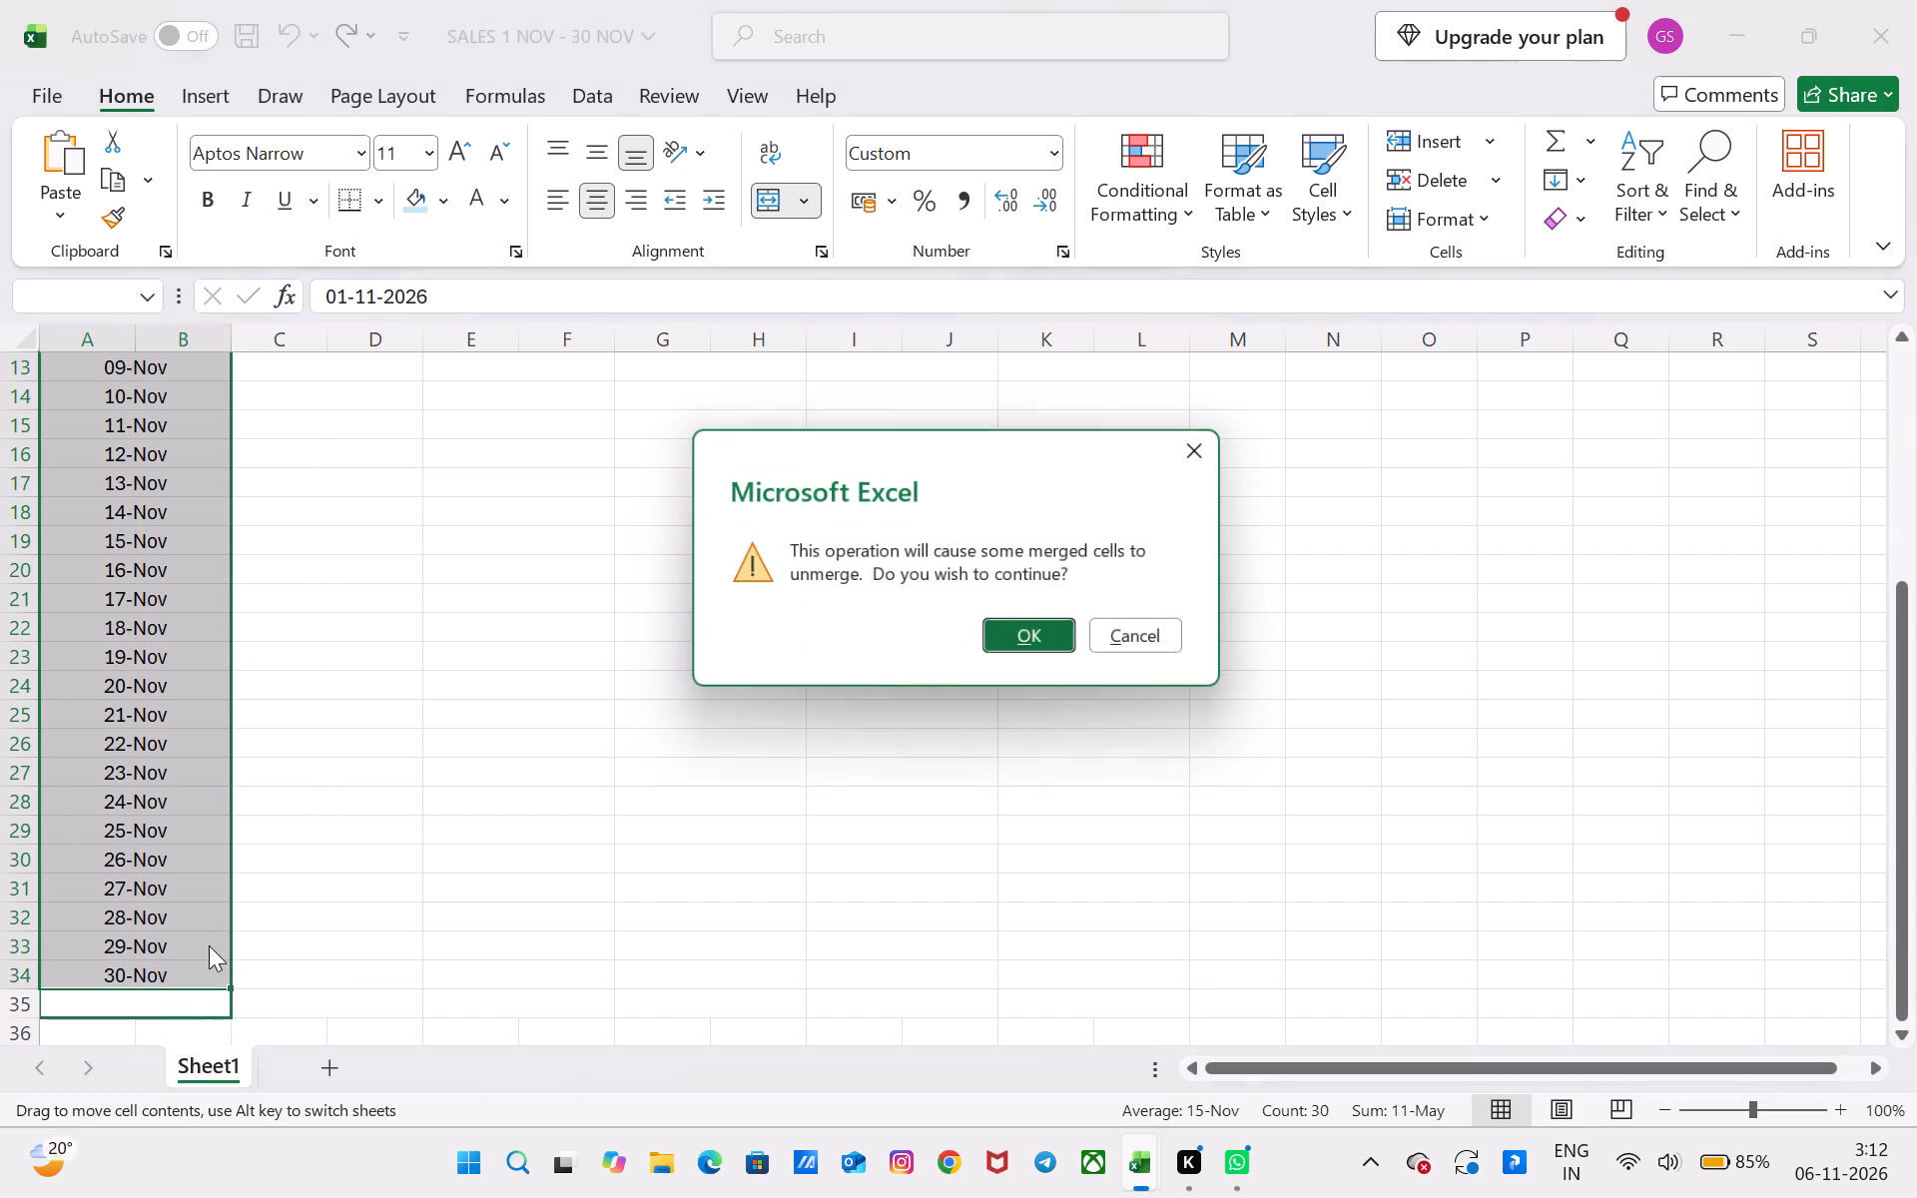
pyautogui.click(1014, 644)
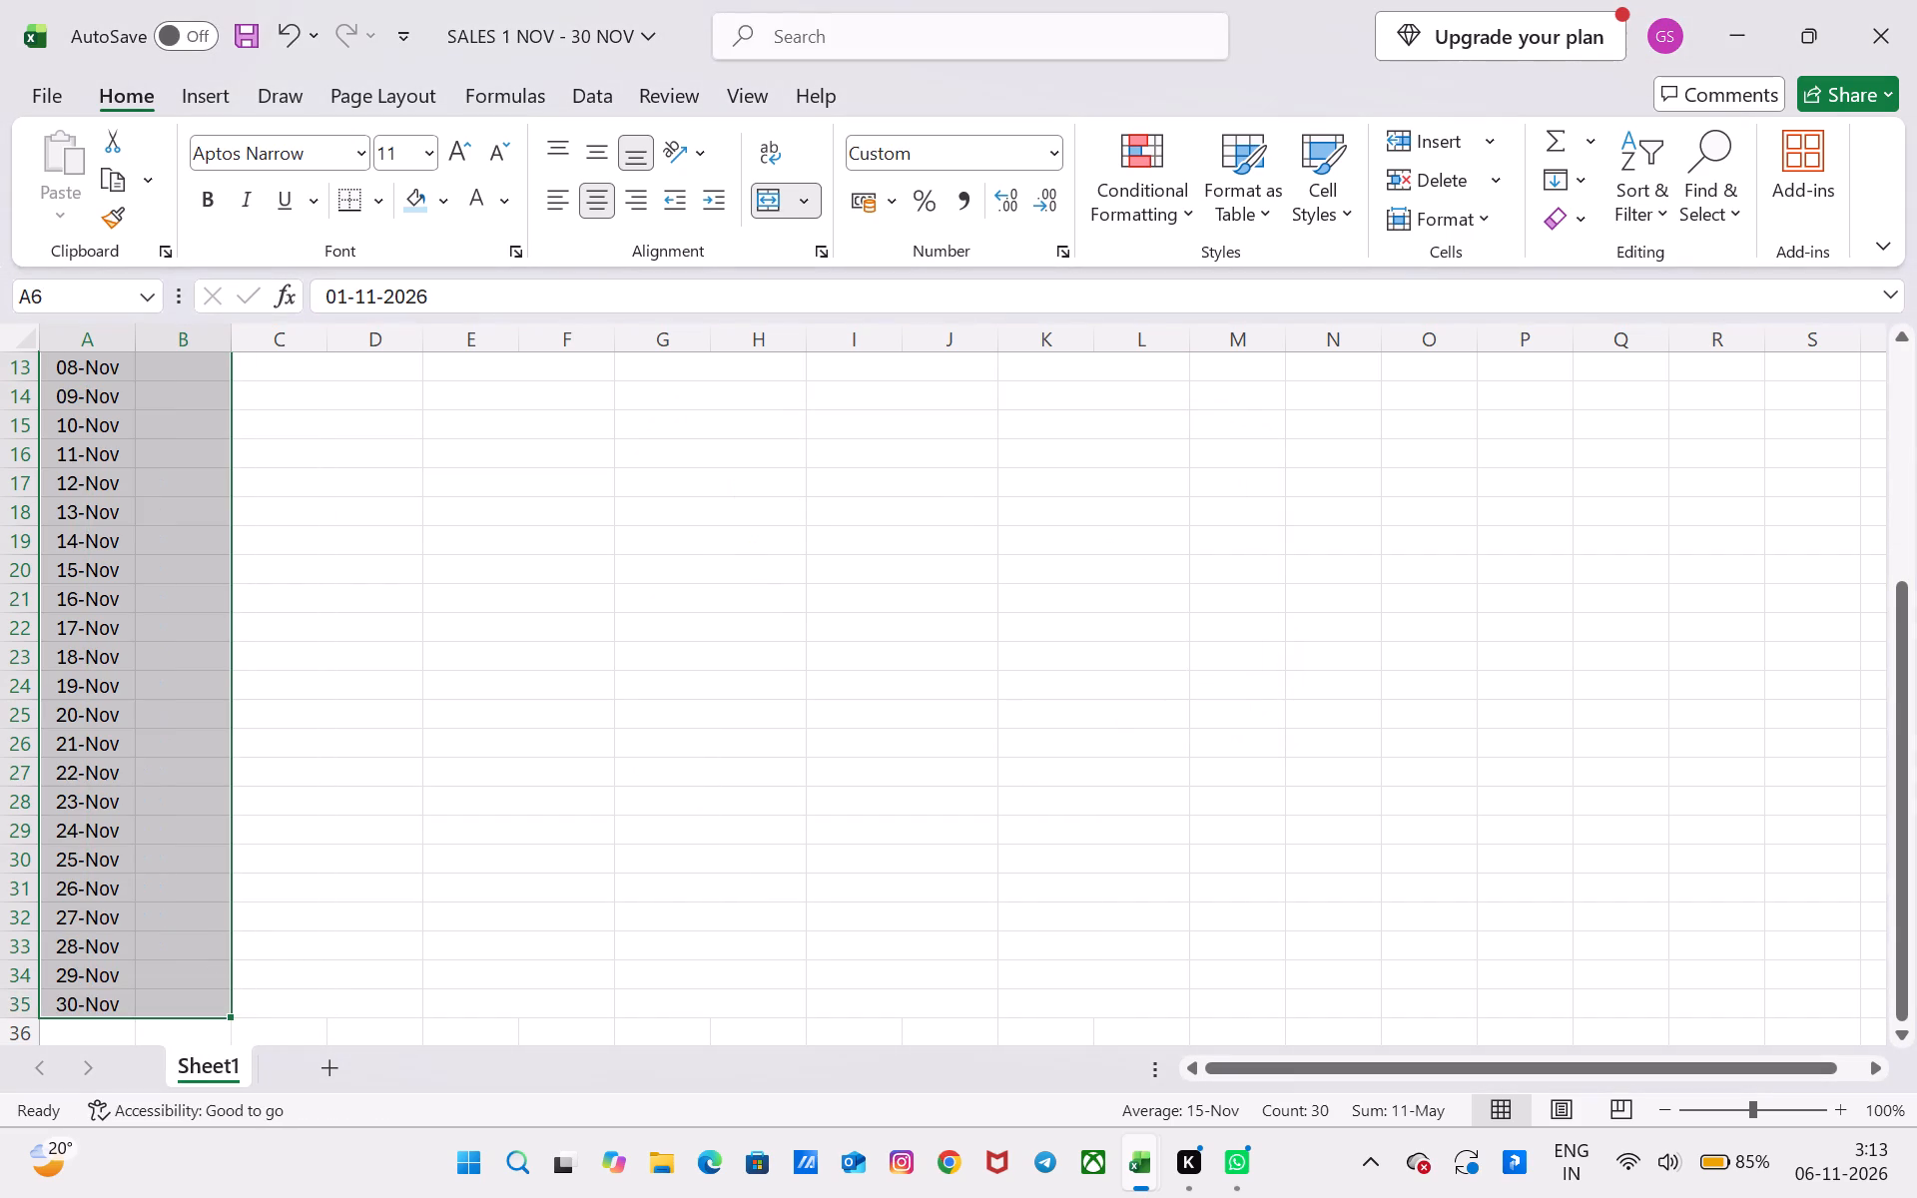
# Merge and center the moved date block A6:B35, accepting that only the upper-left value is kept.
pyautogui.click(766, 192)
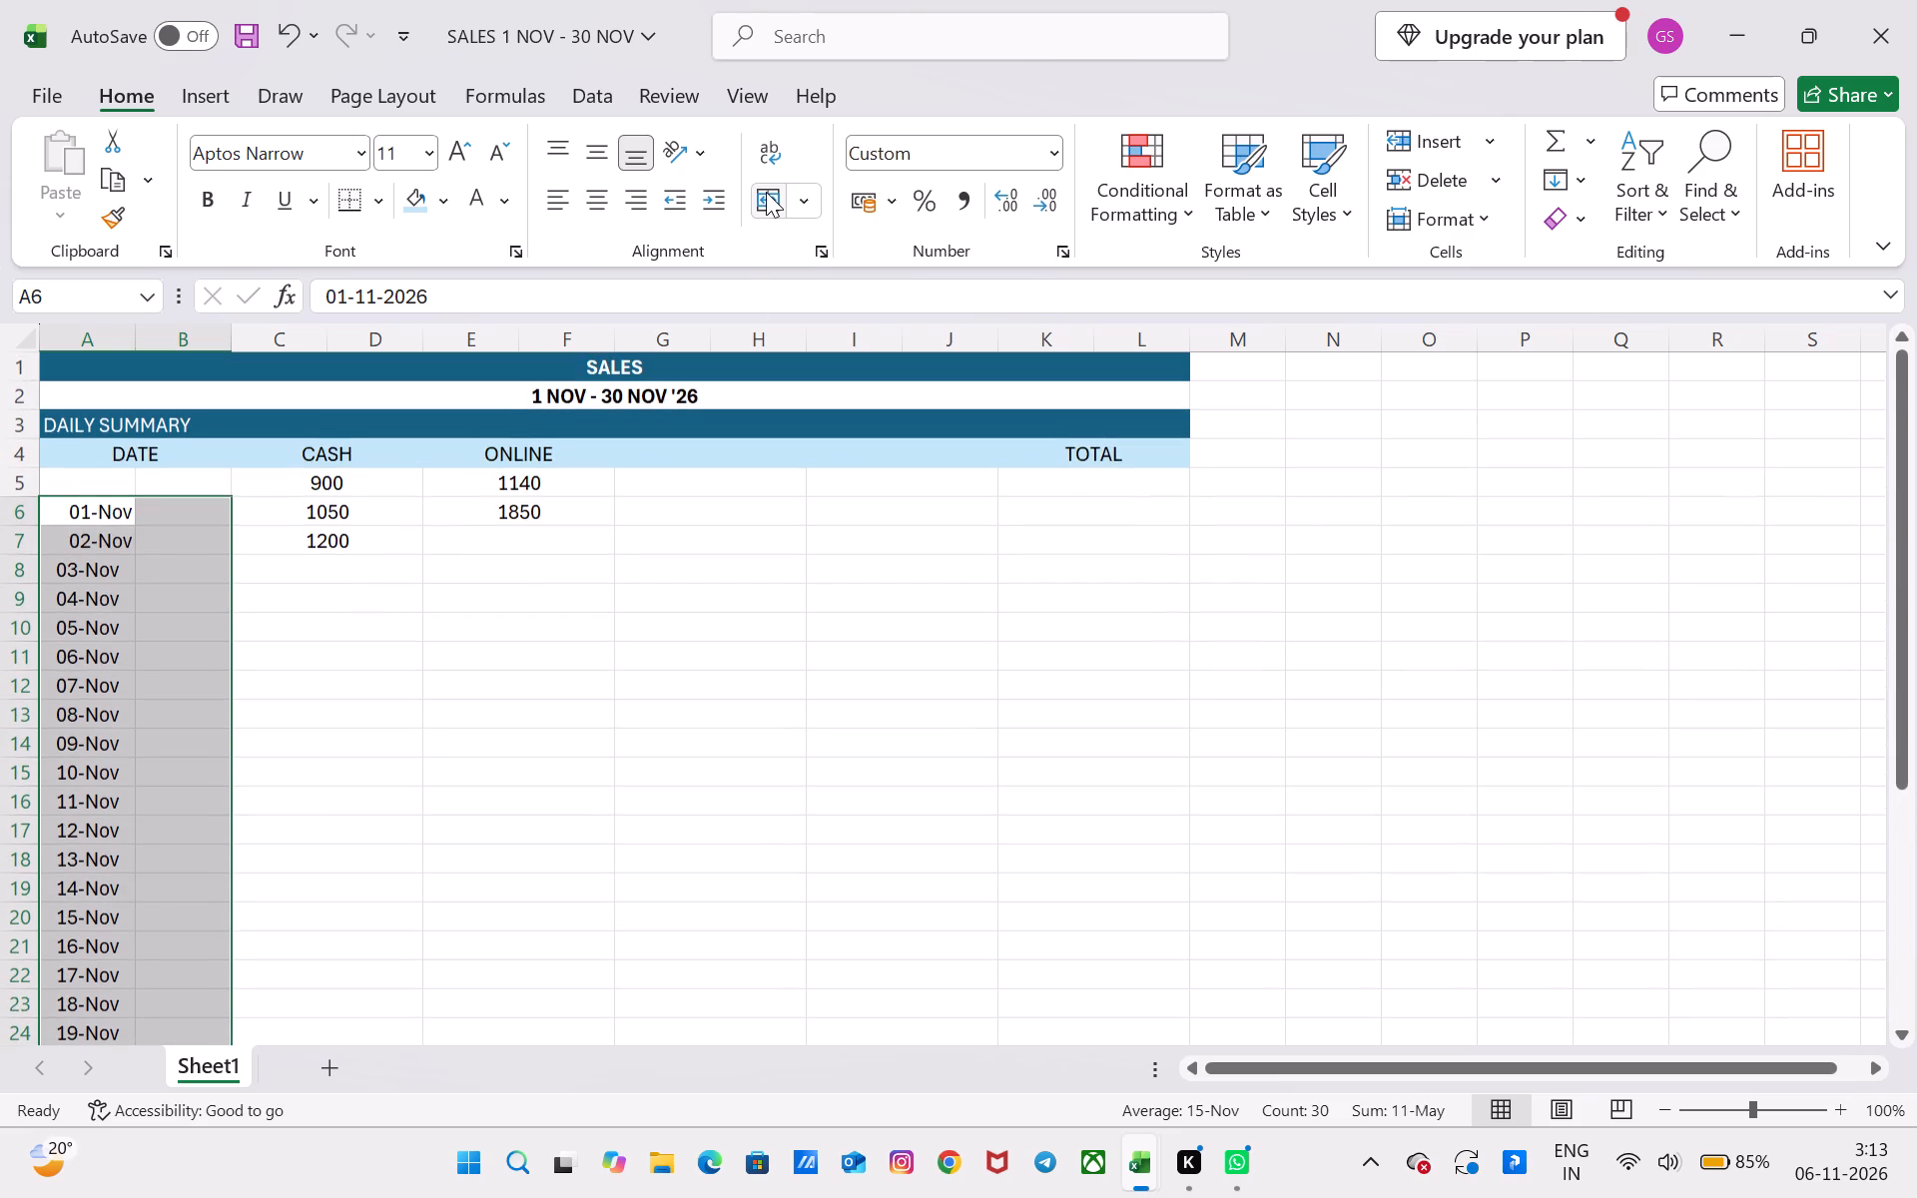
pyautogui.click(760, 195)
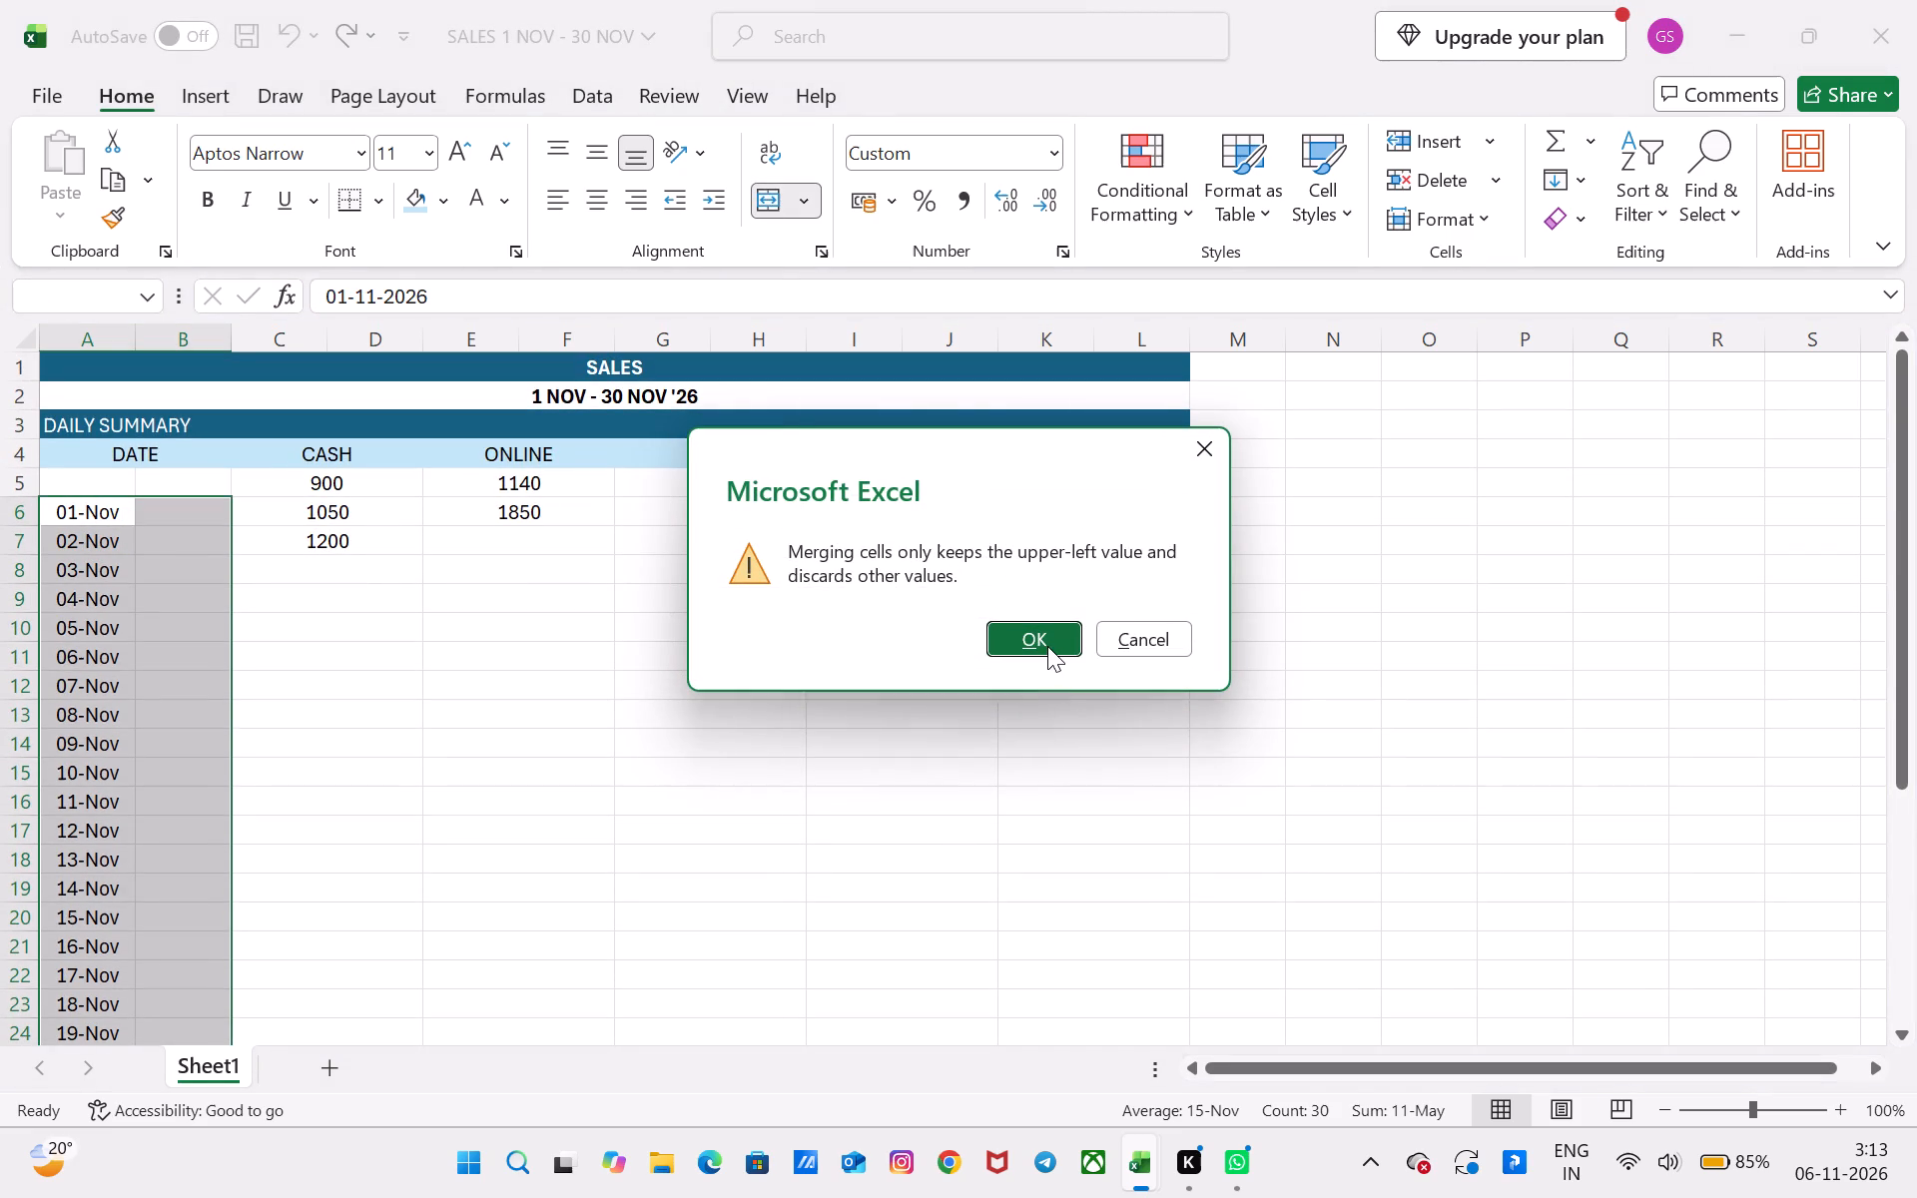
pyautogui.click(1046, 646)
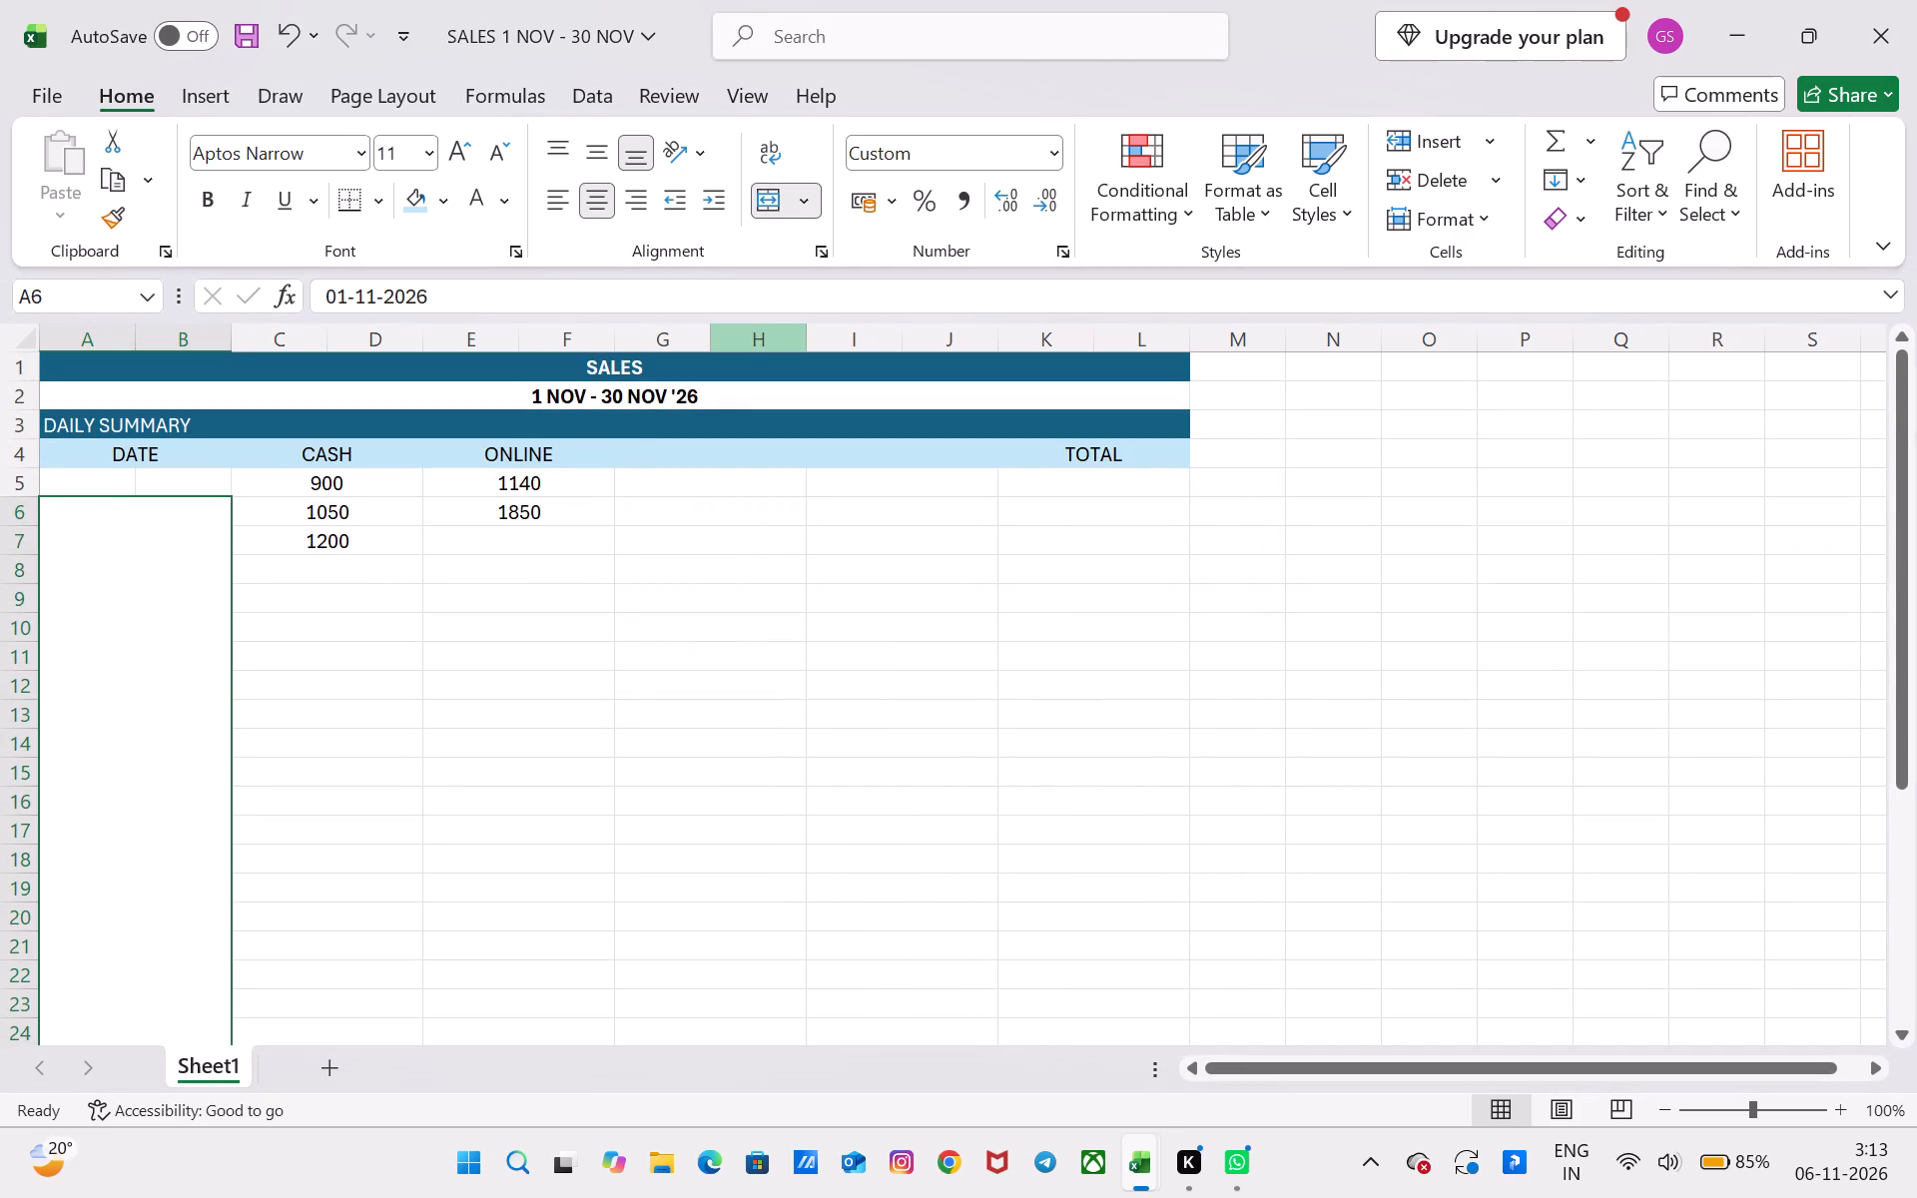
# Merge and center the empty cells A5:B5 under the DATE header.
pyautogui.click(115, 491)
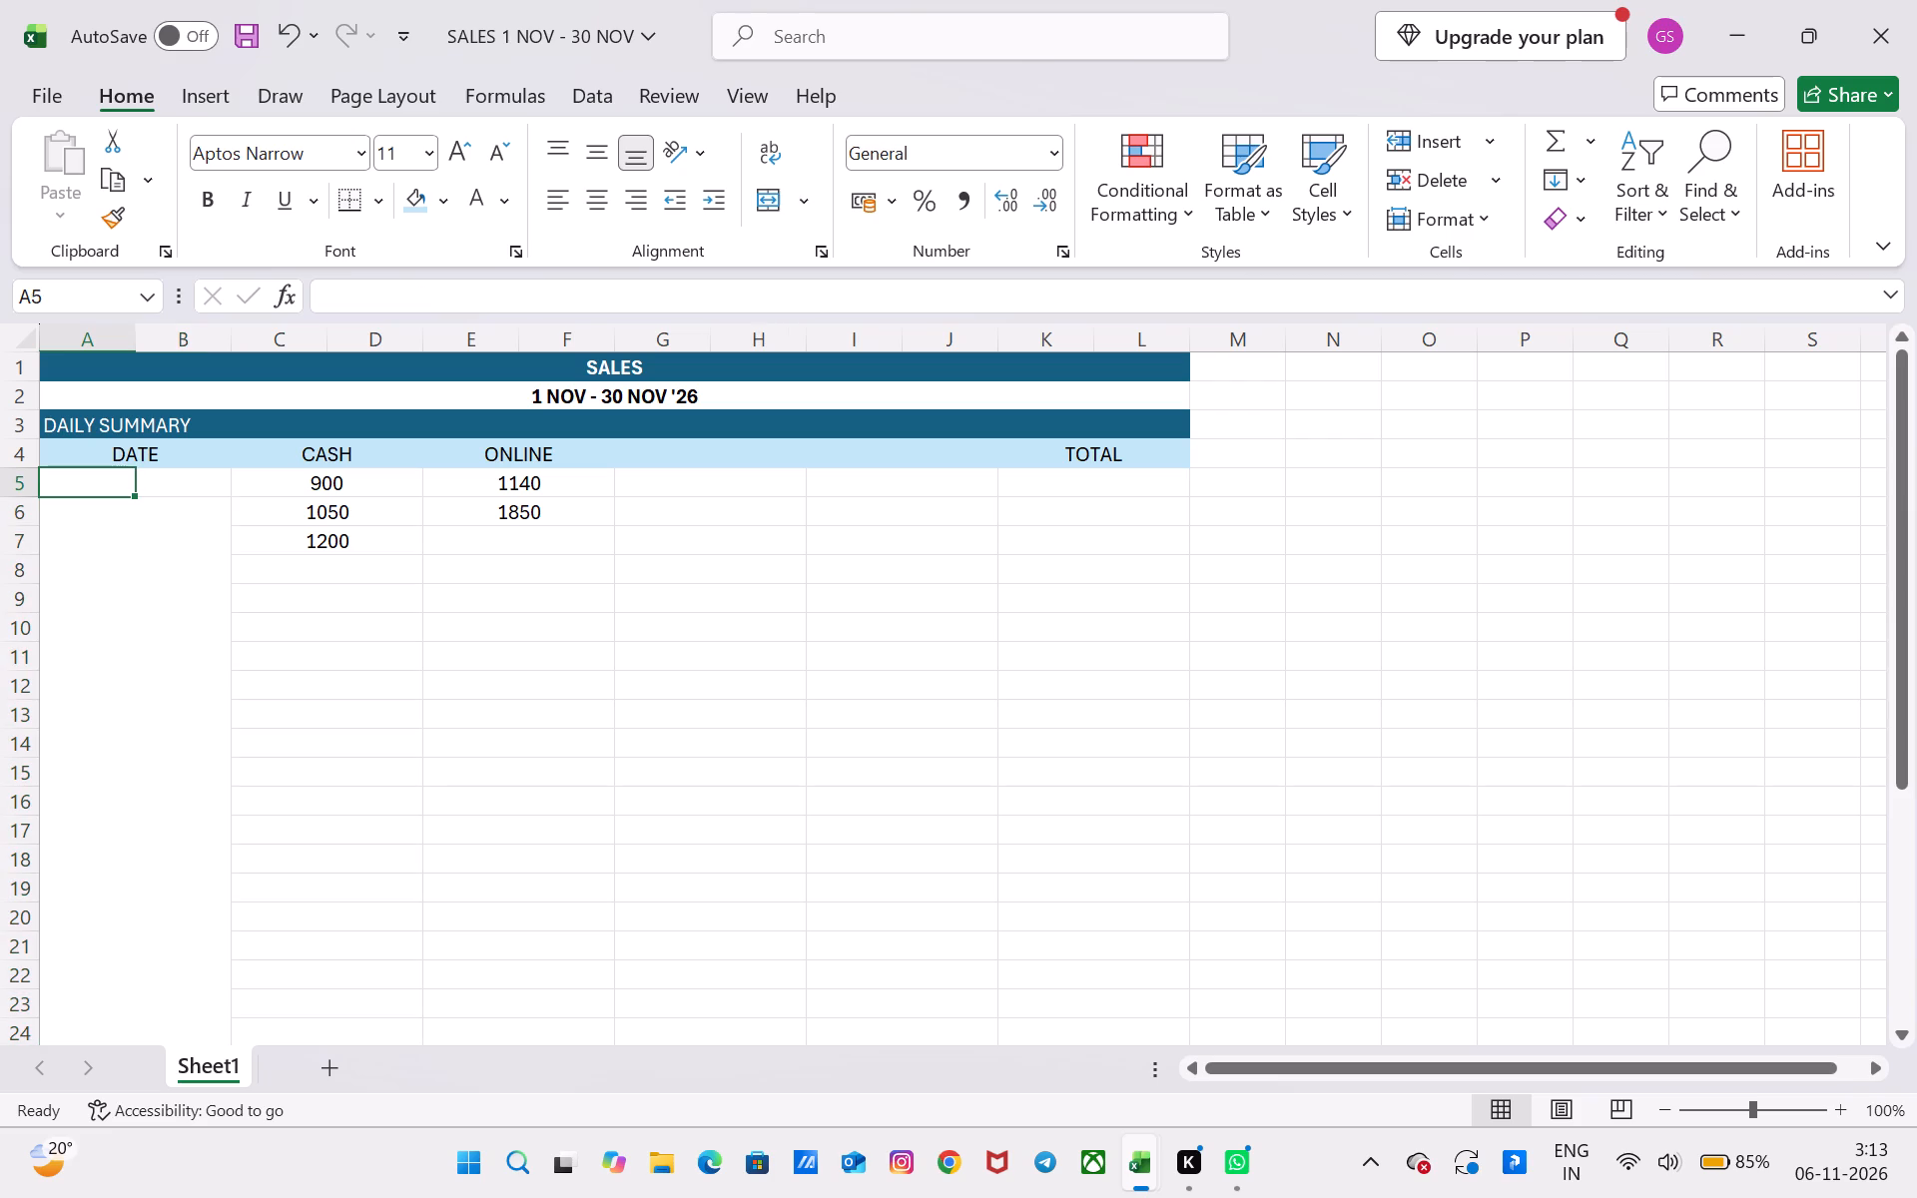
pyautogui.moveTo(115, 491); pyautogui.dragTo(175, 481)
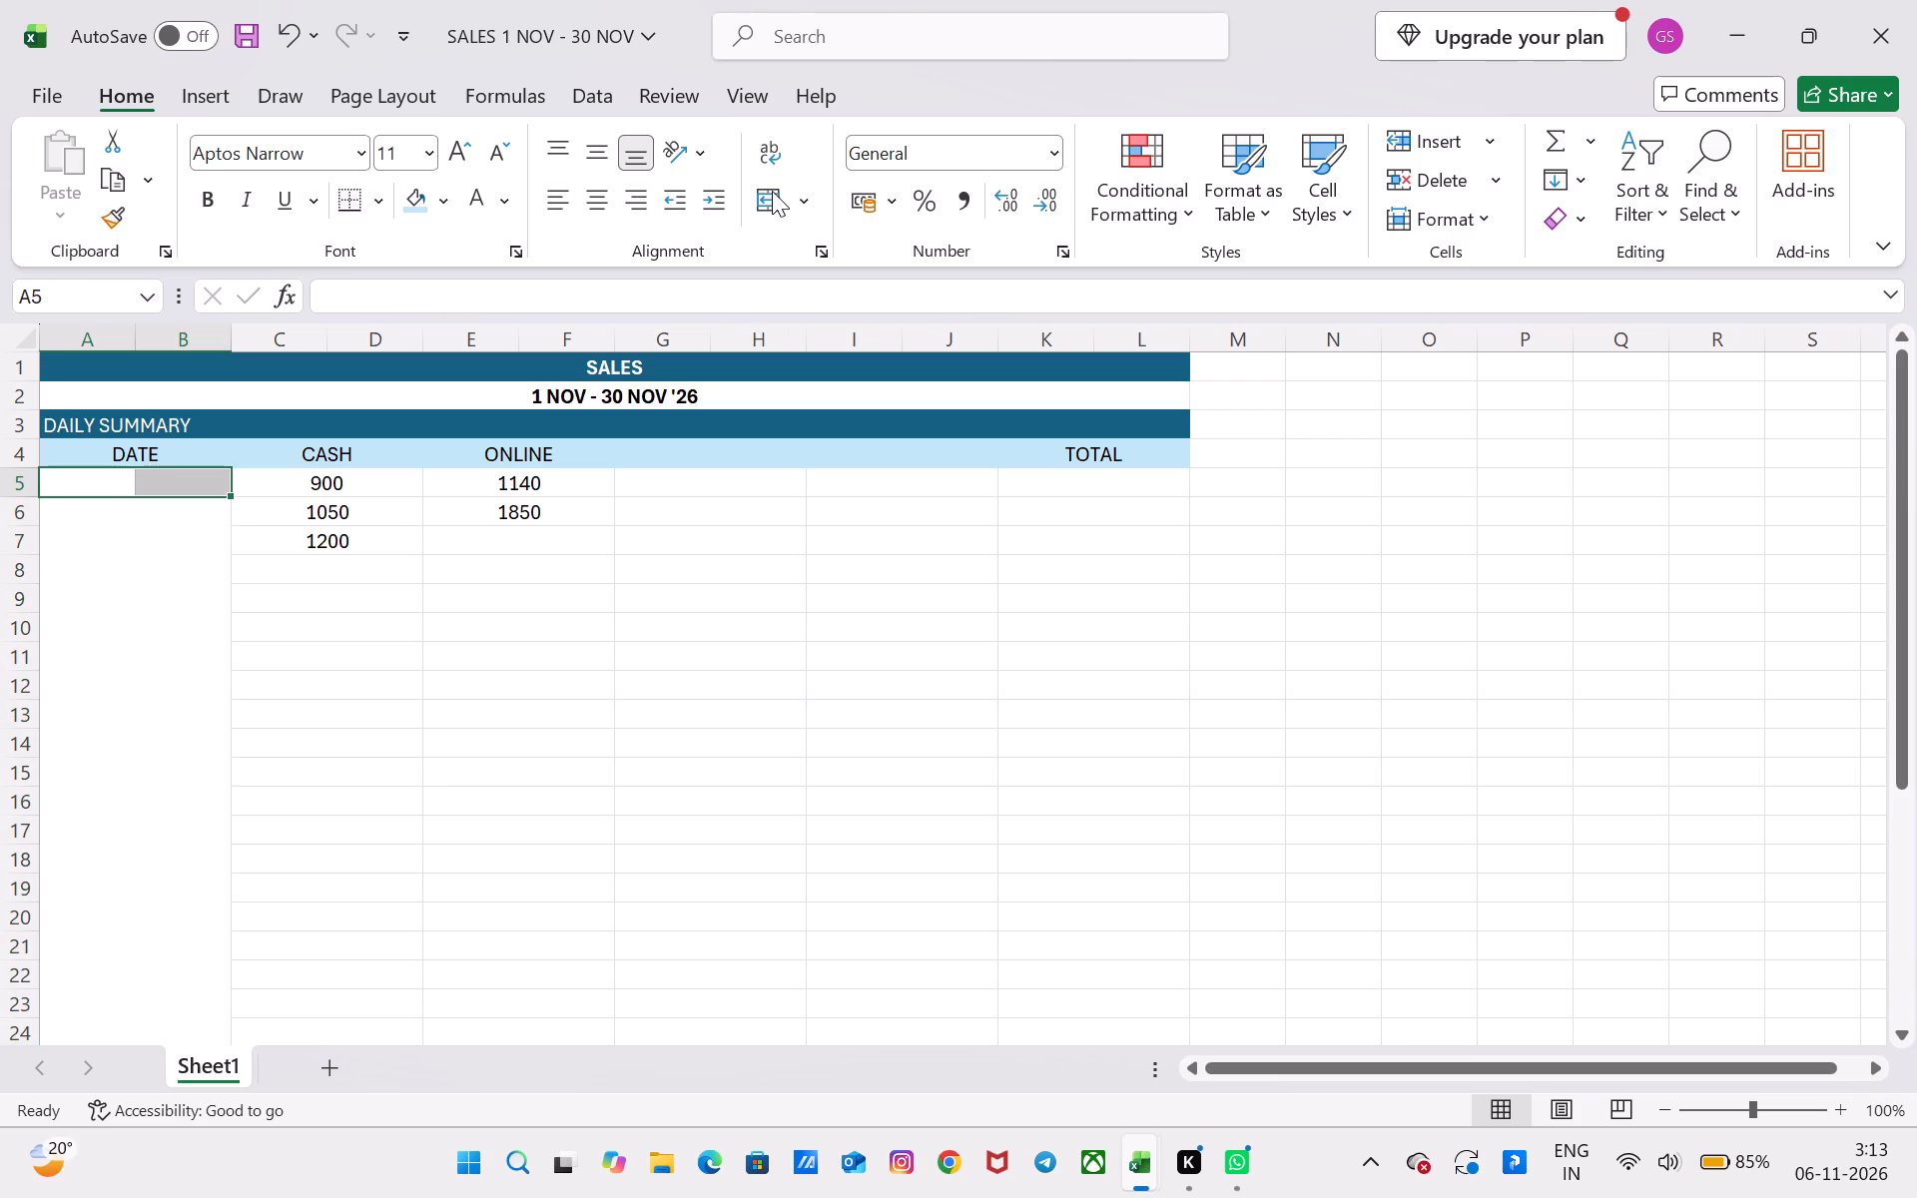
pyautogui.click(772, 192)
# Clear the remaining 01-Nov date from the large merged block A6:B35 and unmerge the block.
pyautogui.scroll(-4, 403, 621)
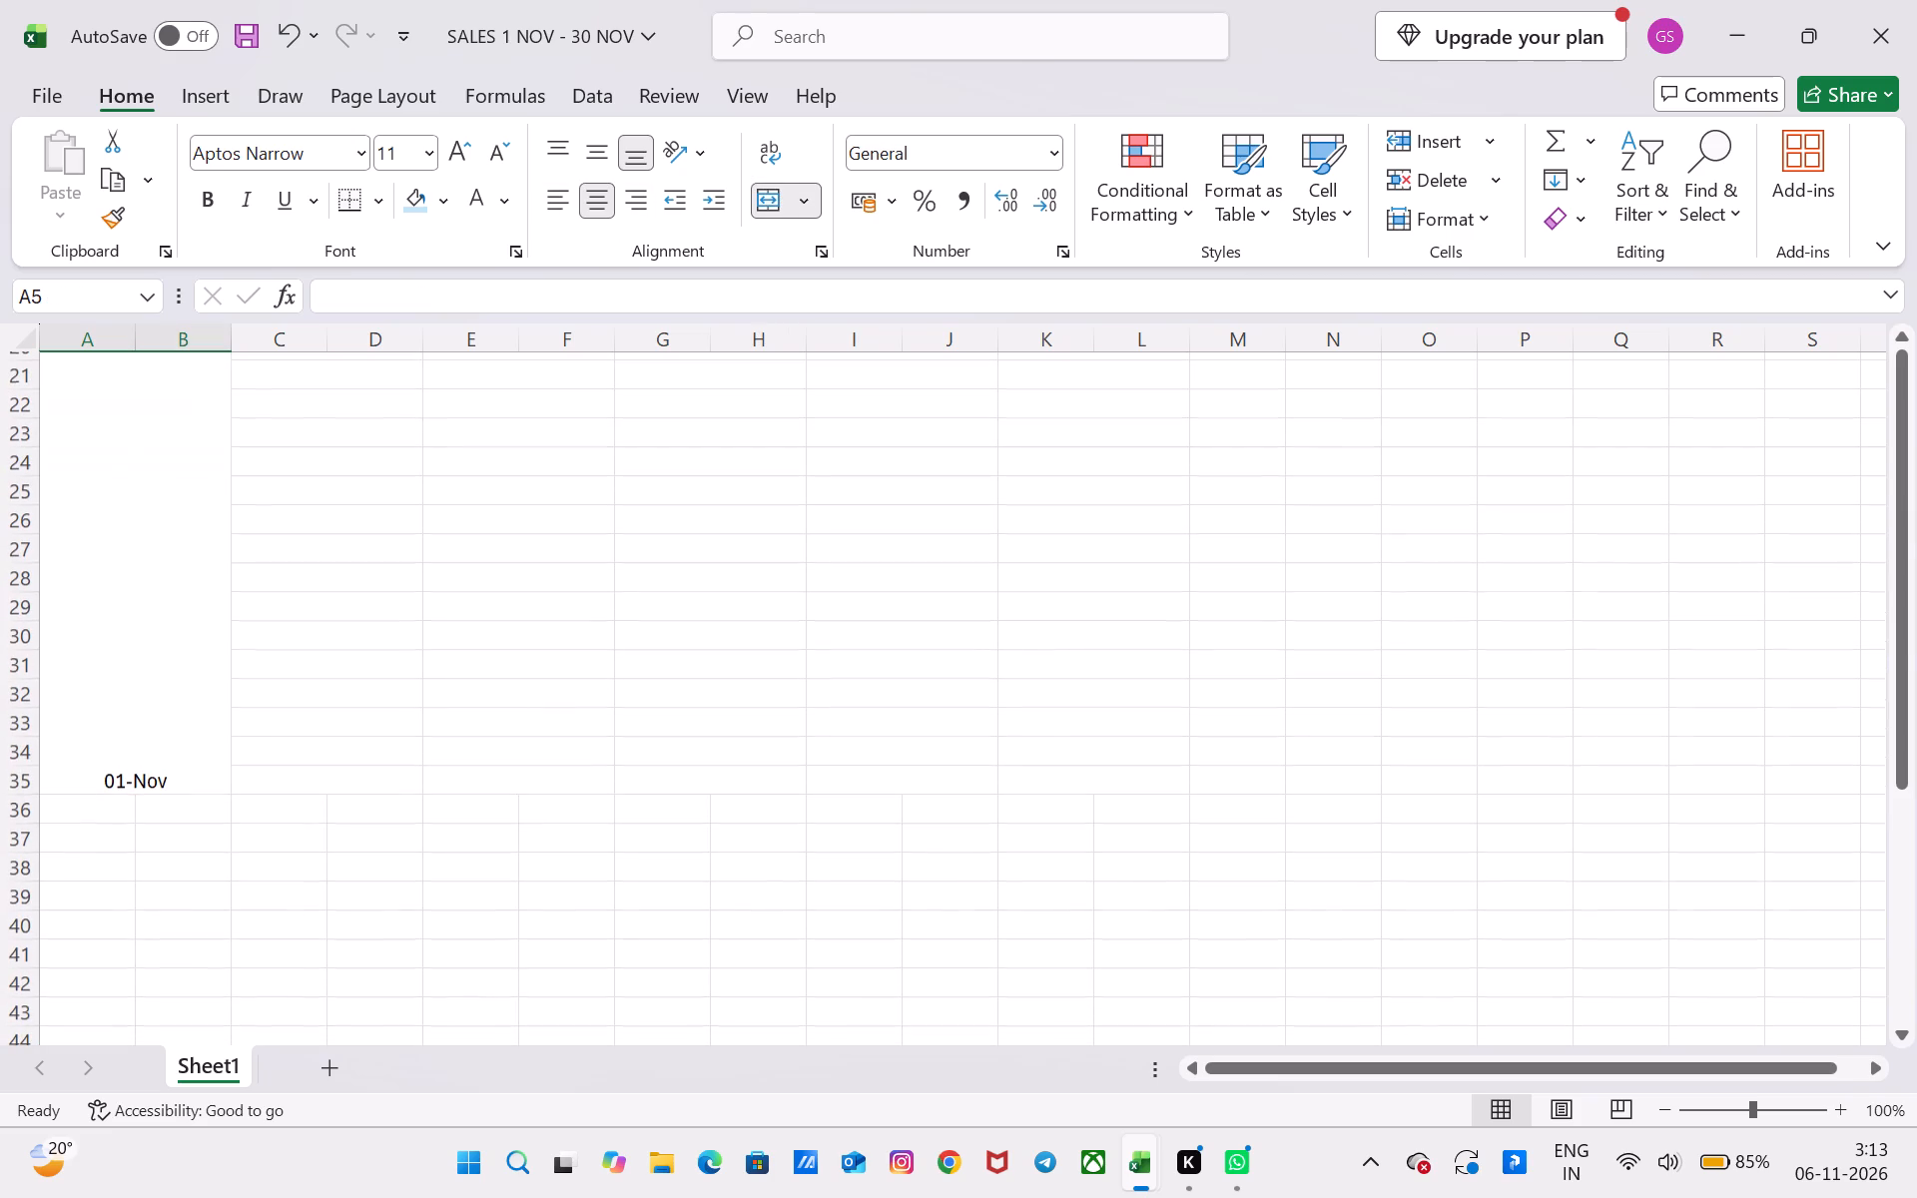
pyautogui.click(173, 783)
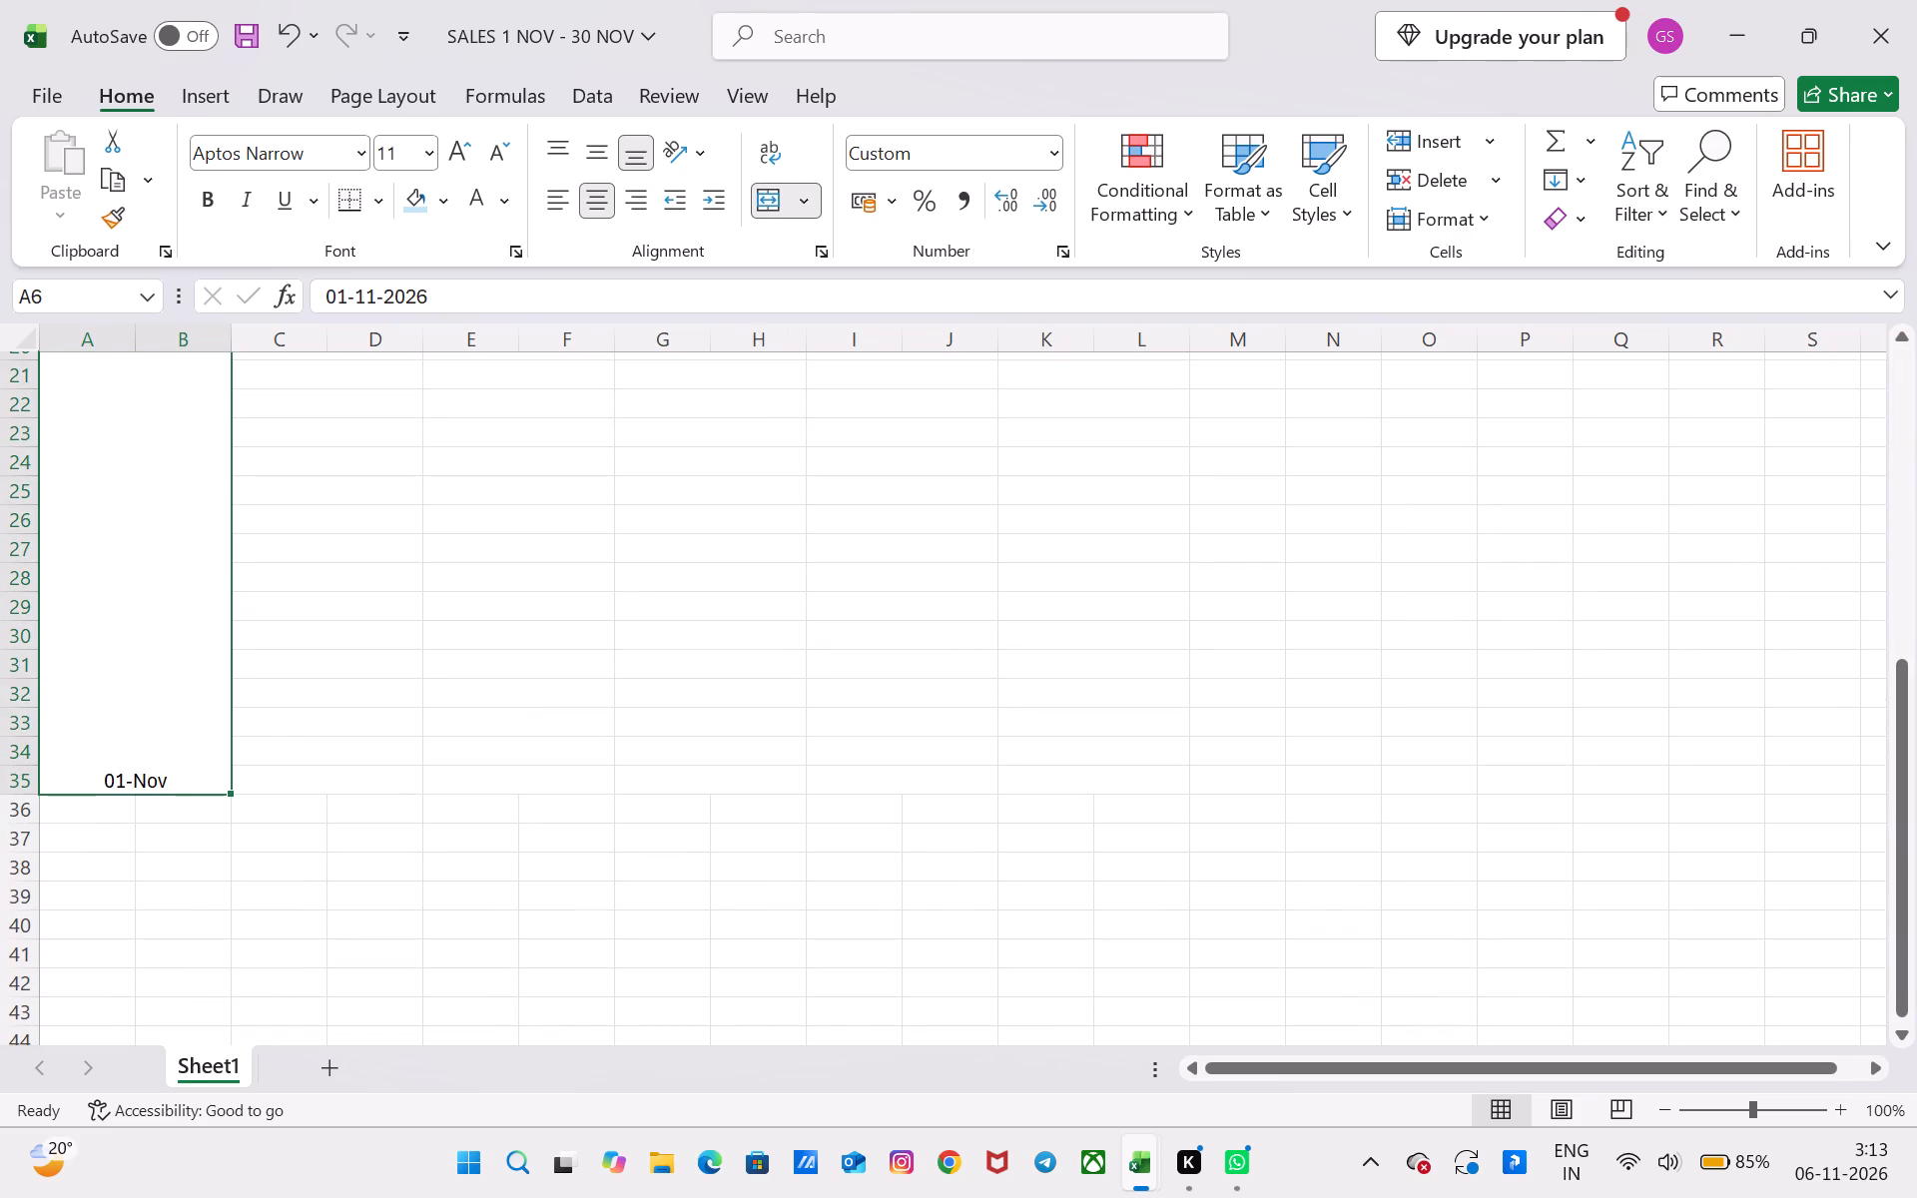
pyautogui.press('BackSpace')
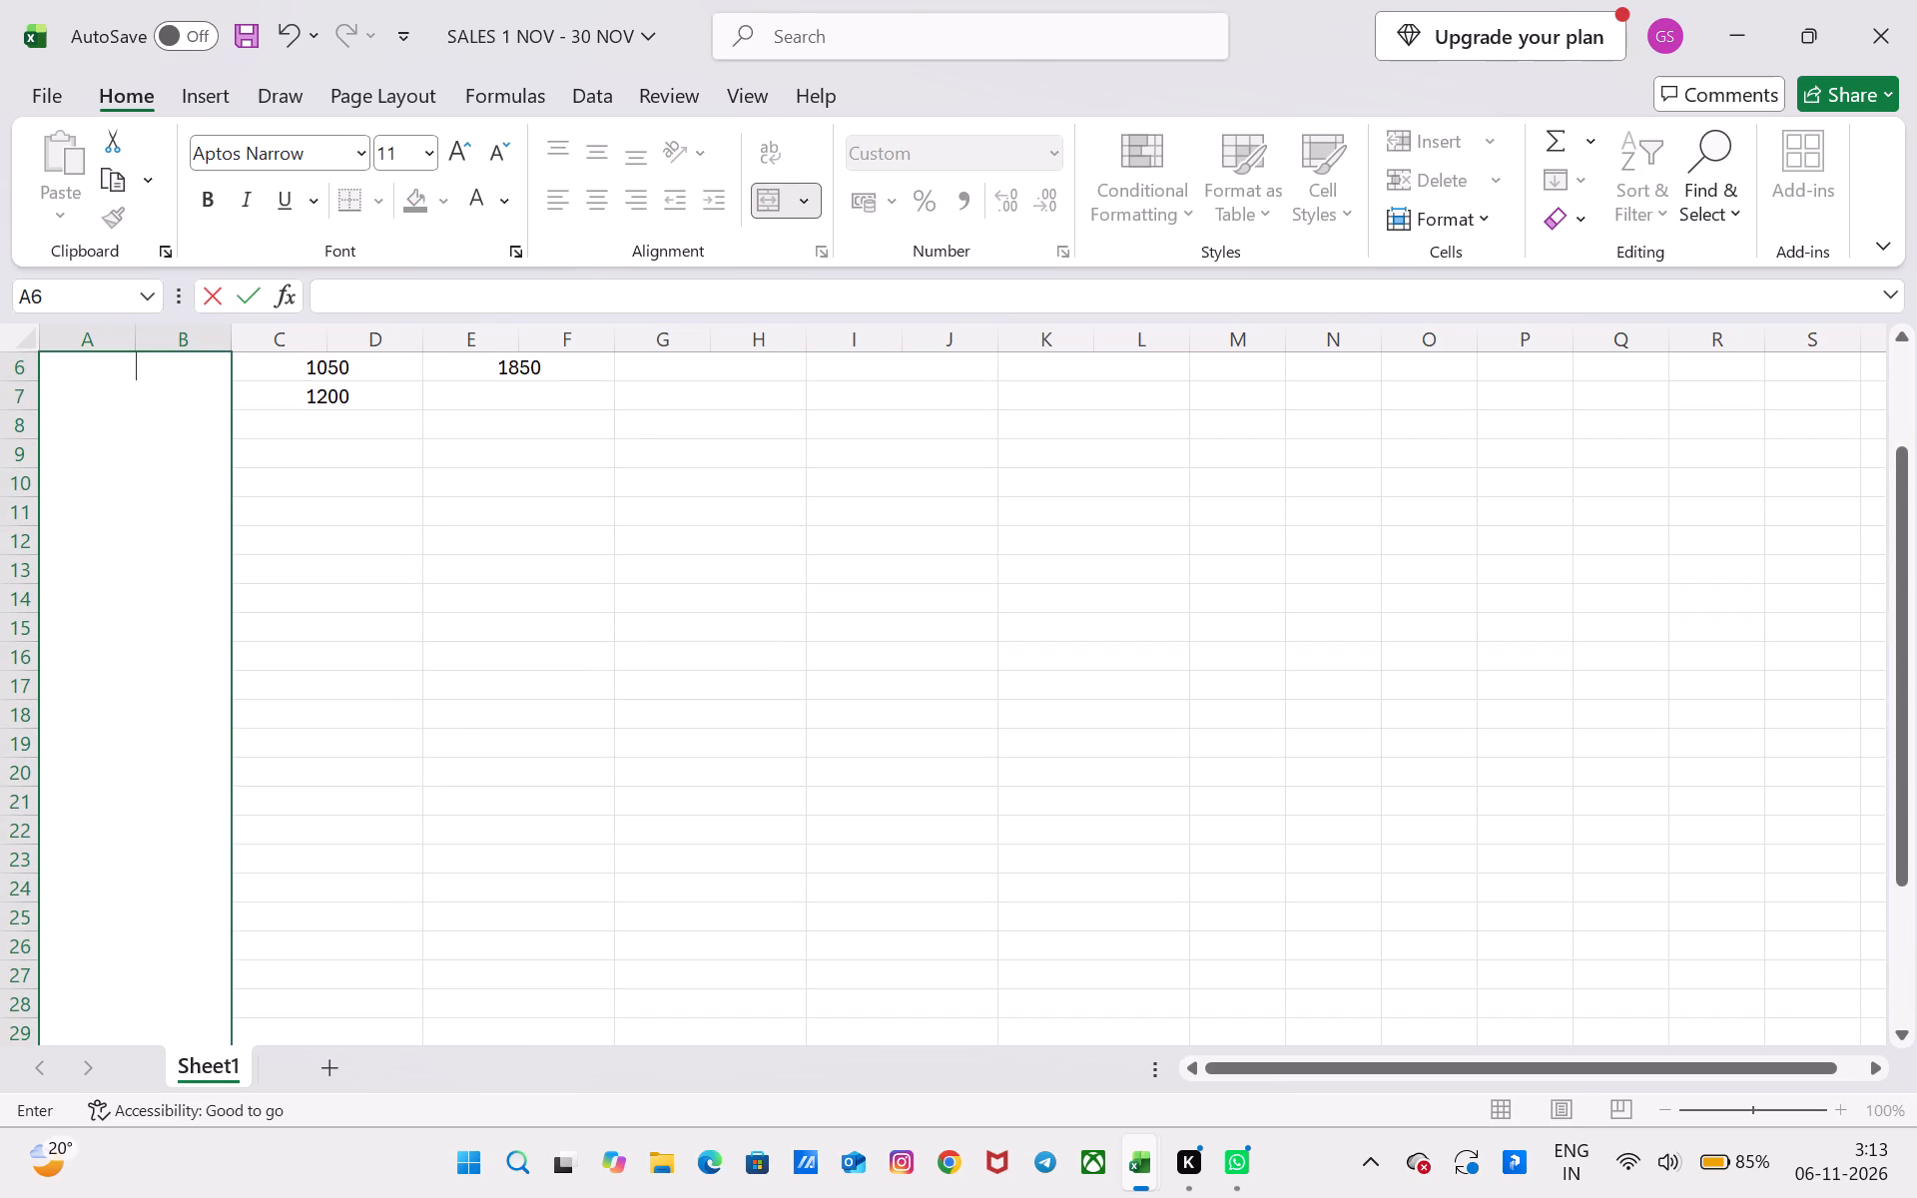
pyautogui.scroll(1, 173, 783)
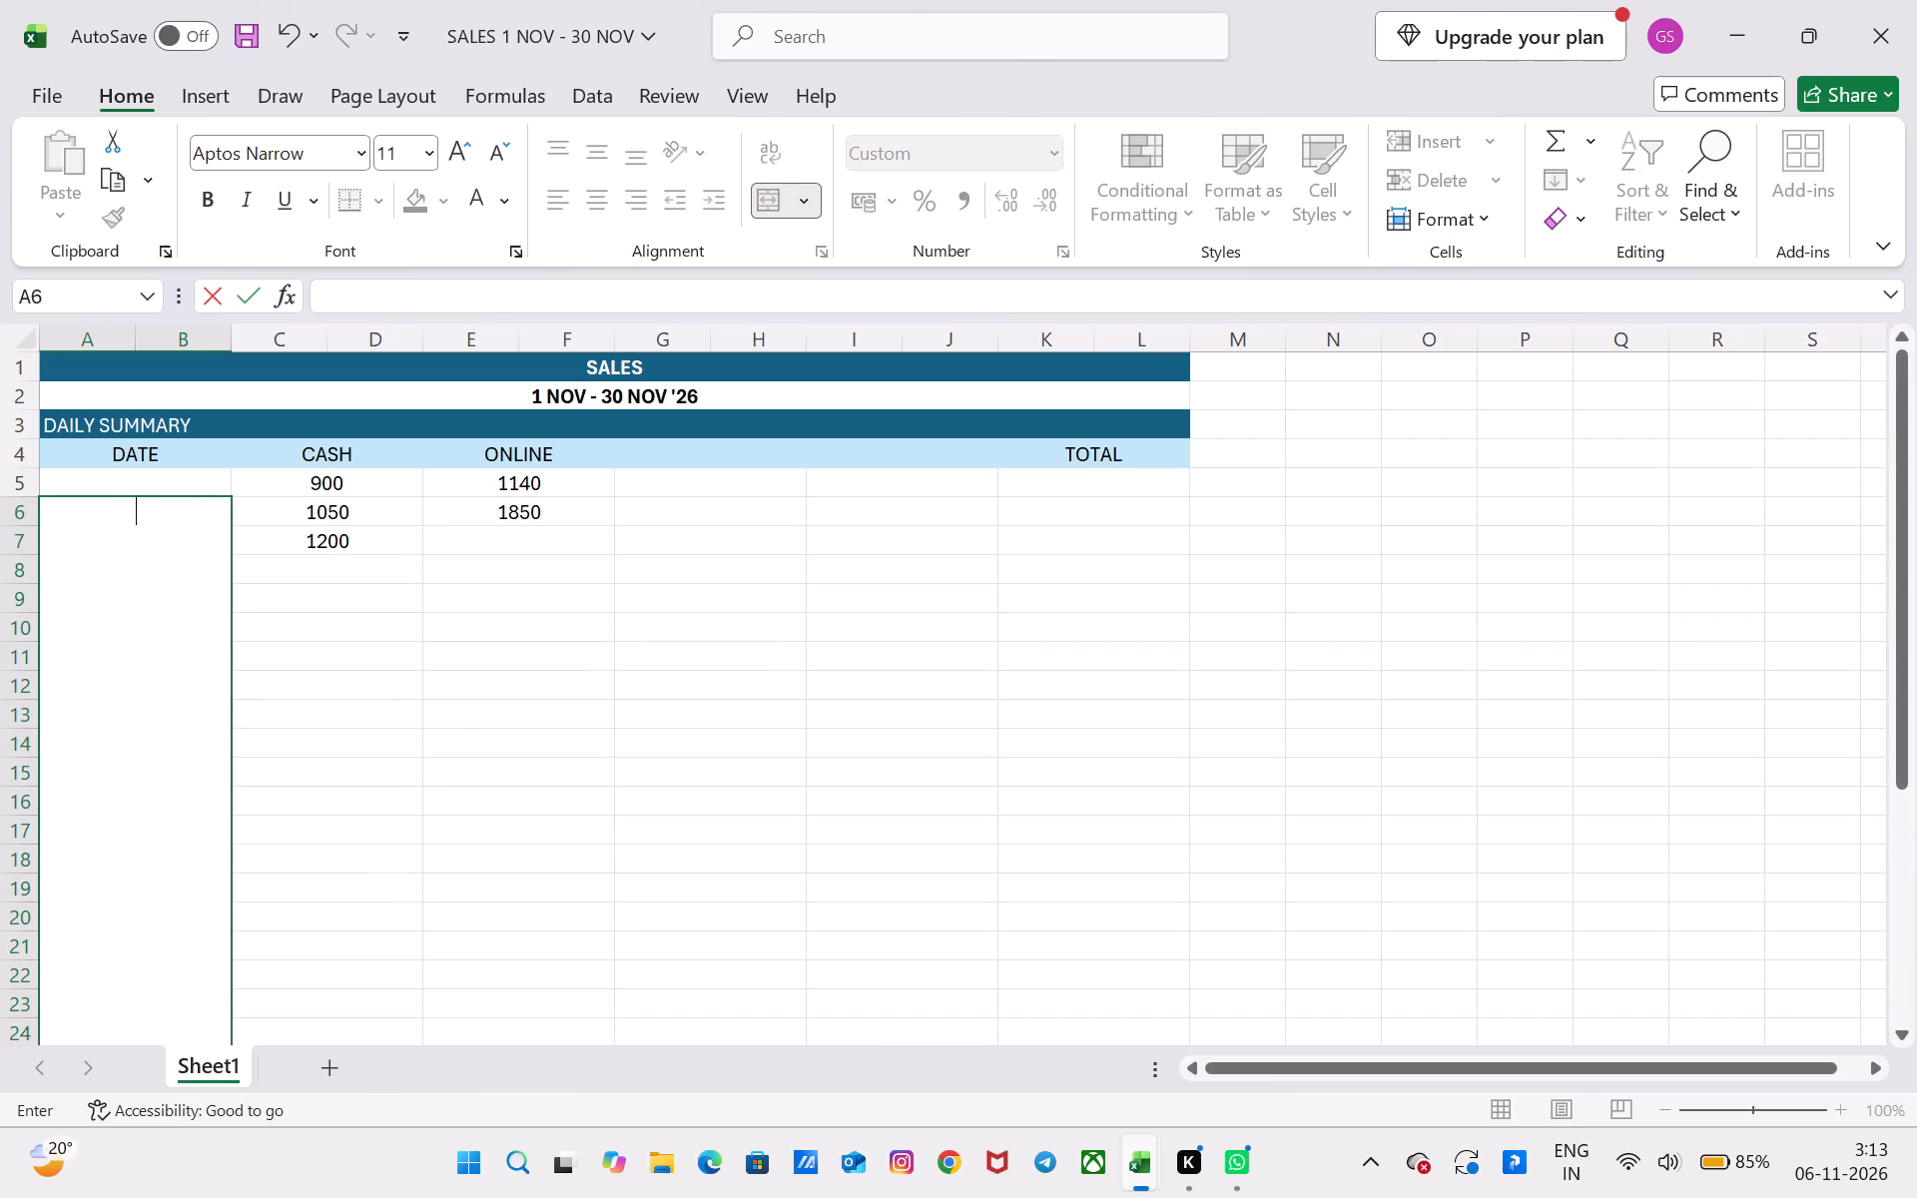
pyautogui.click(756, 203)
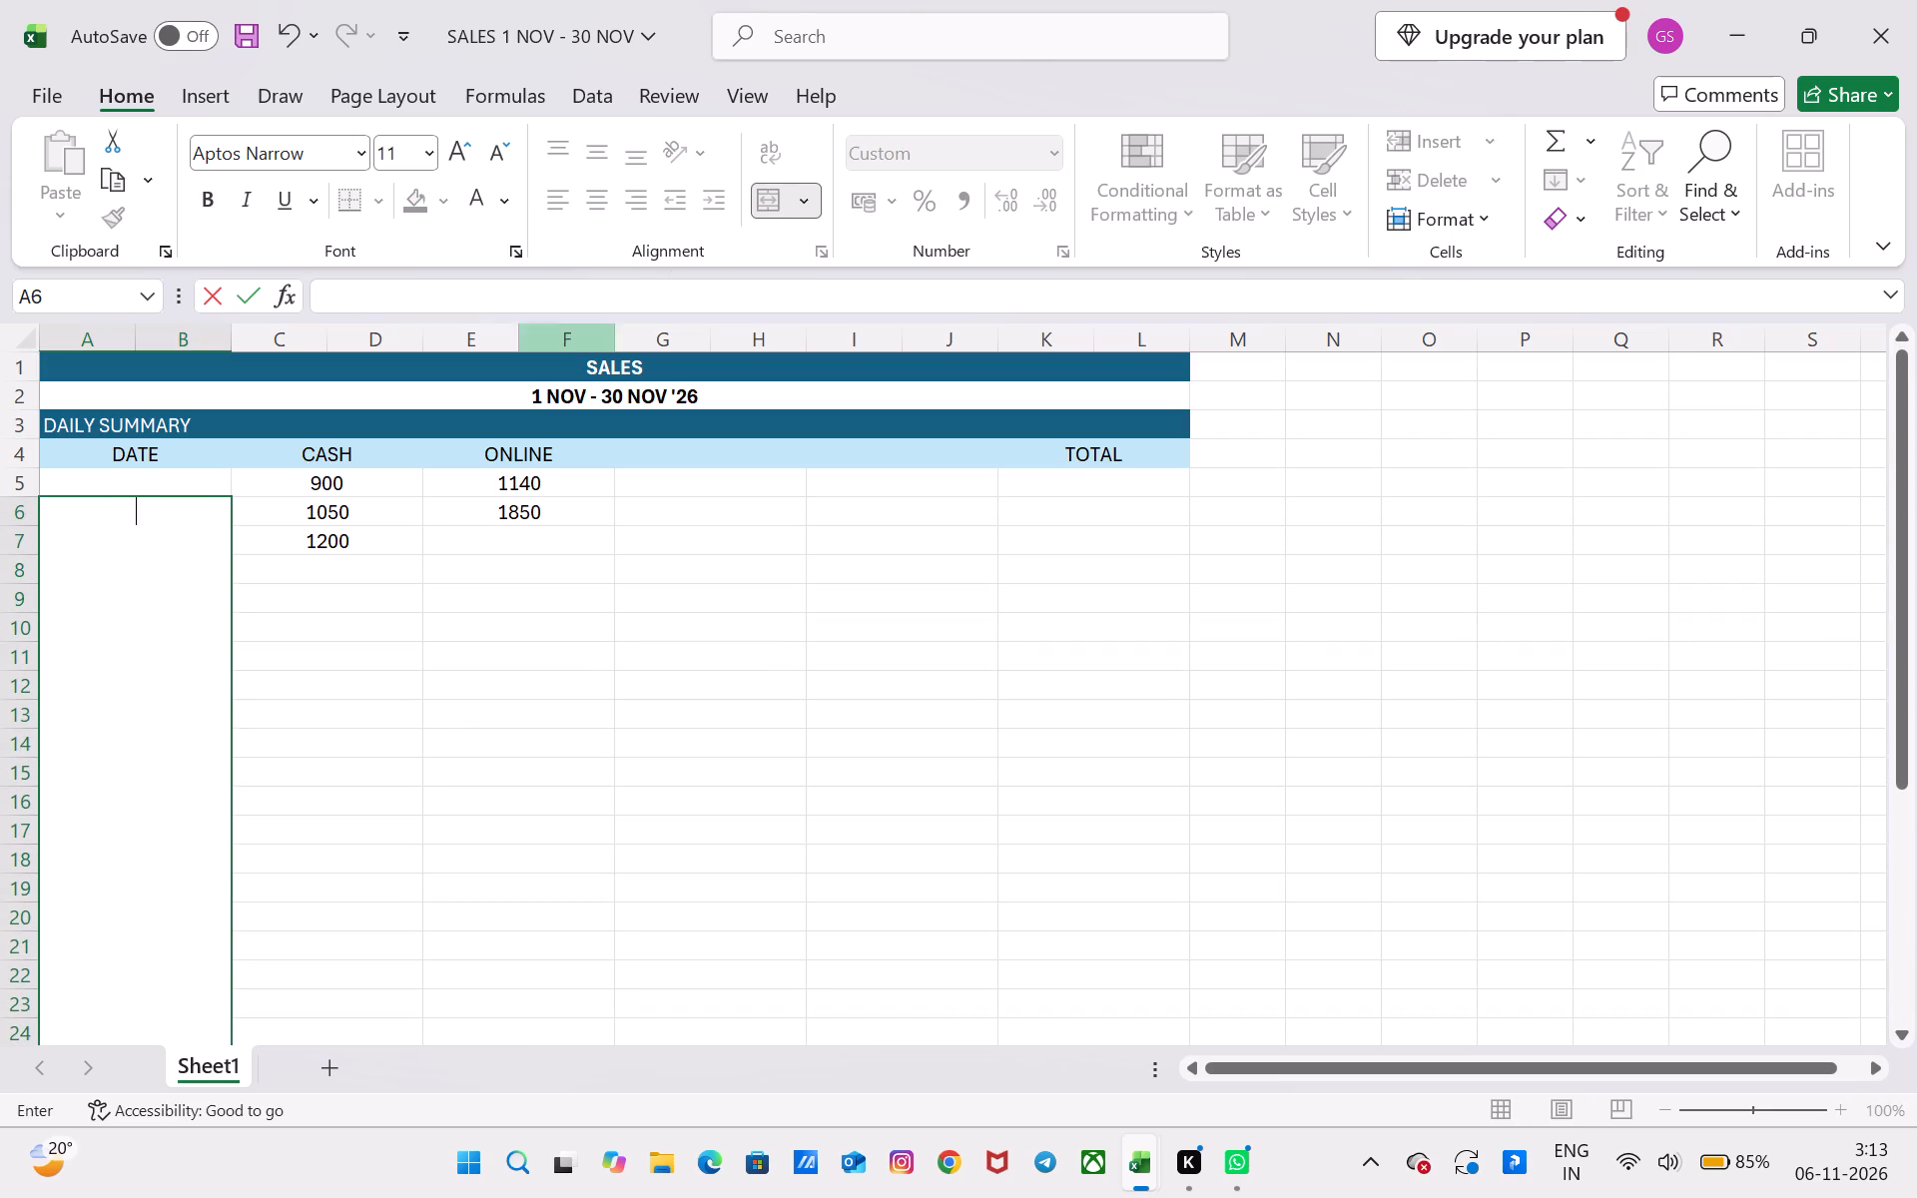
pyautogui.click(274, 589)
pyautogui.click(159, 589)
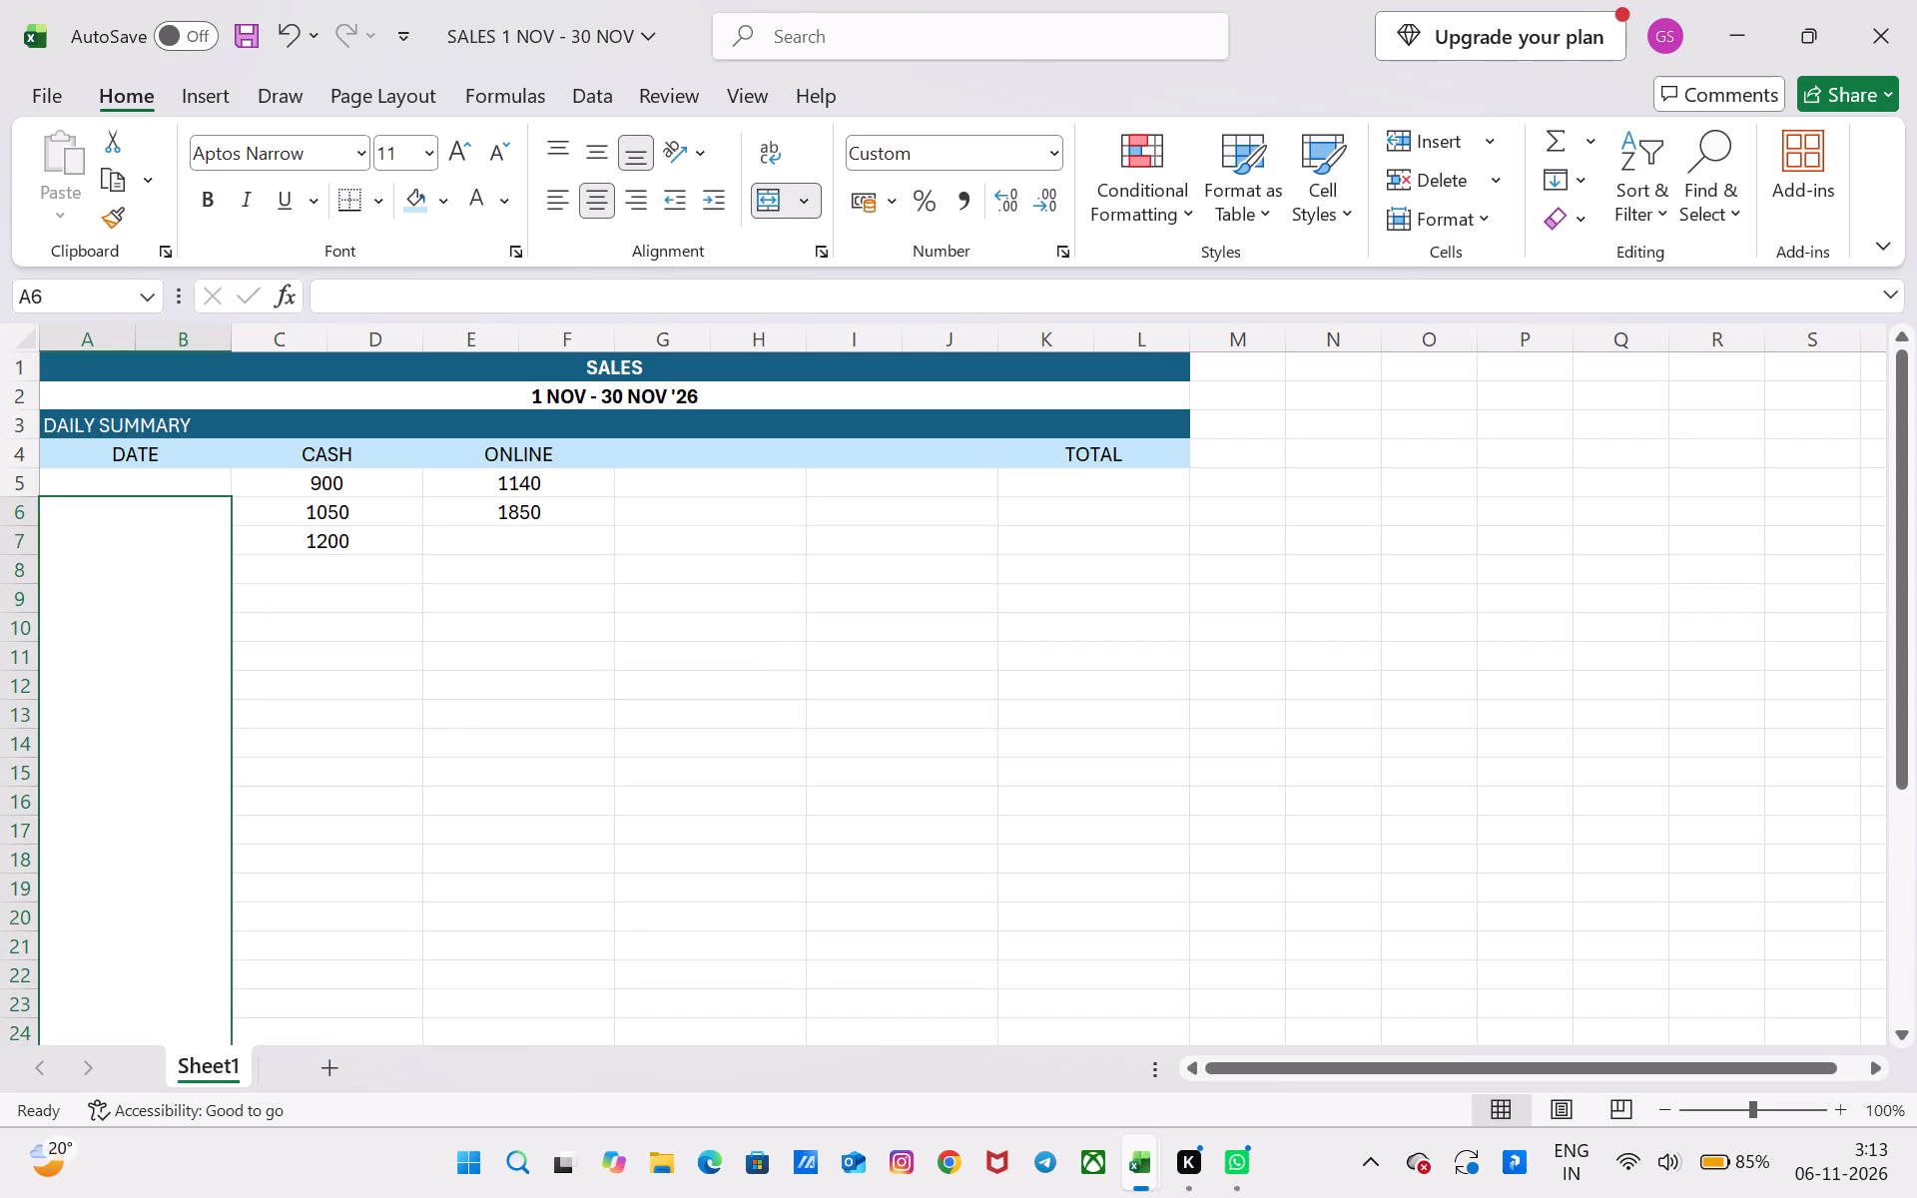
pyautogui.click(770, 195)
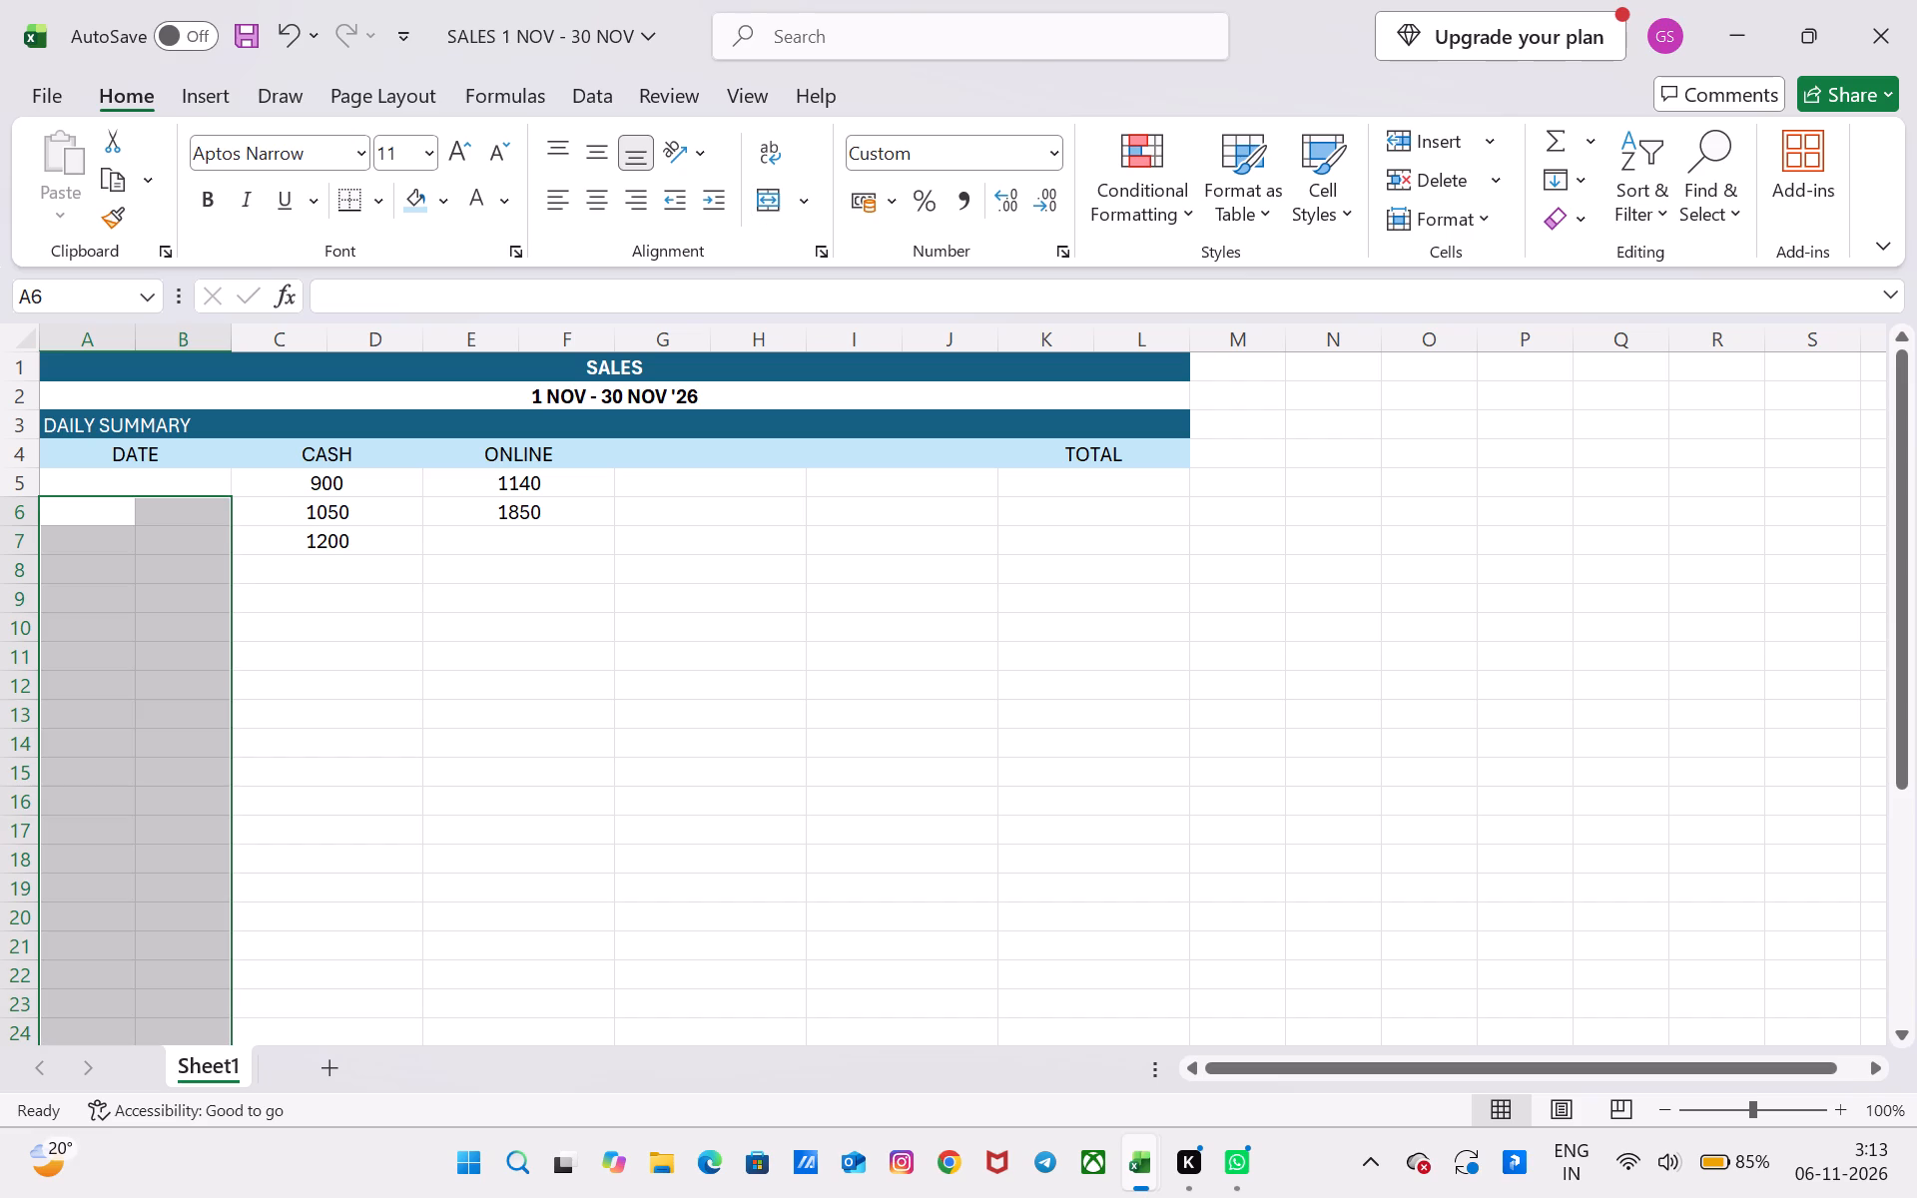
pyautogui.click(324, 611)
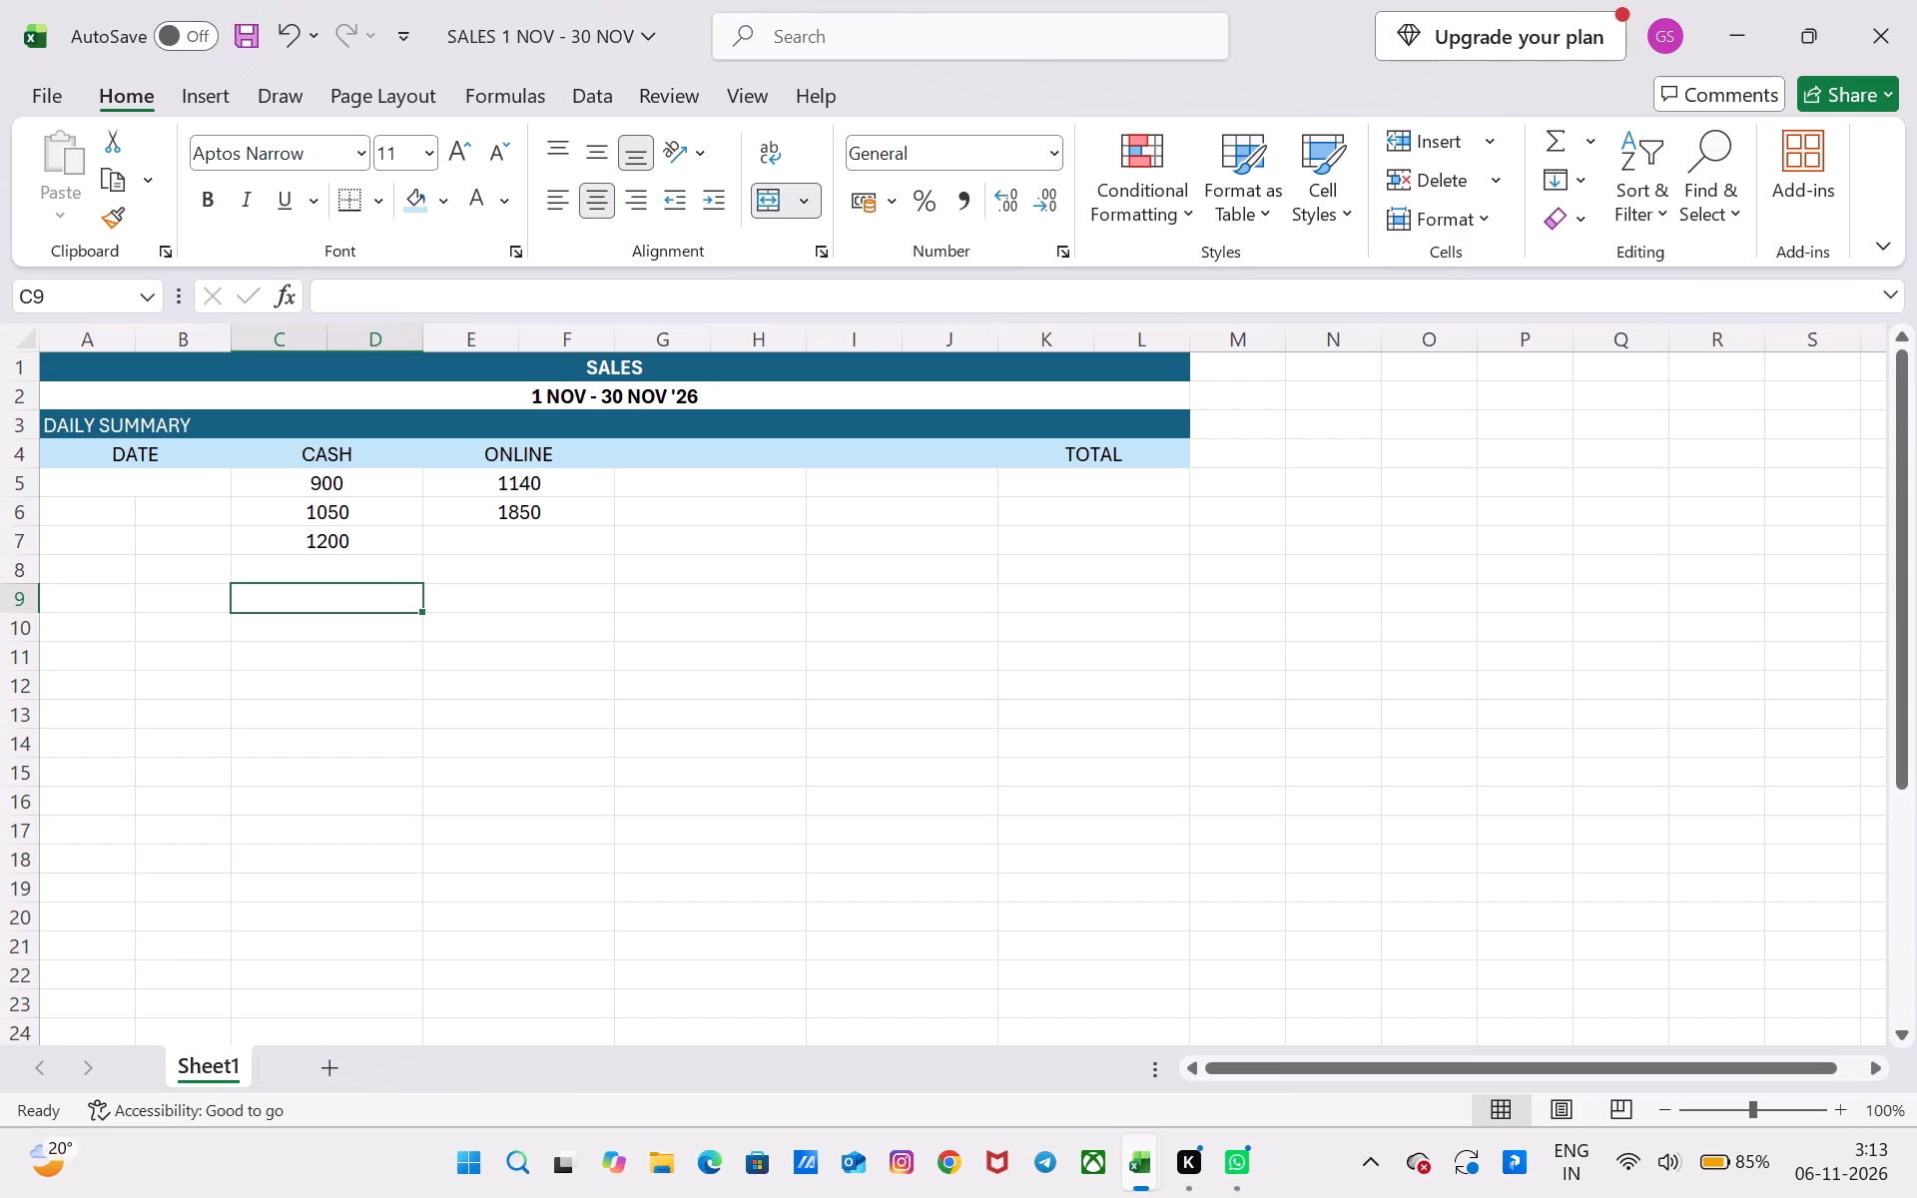
# Fill the merged A5:B5 format down columns A and B through row 36.
pyautogui.click(191, 485)
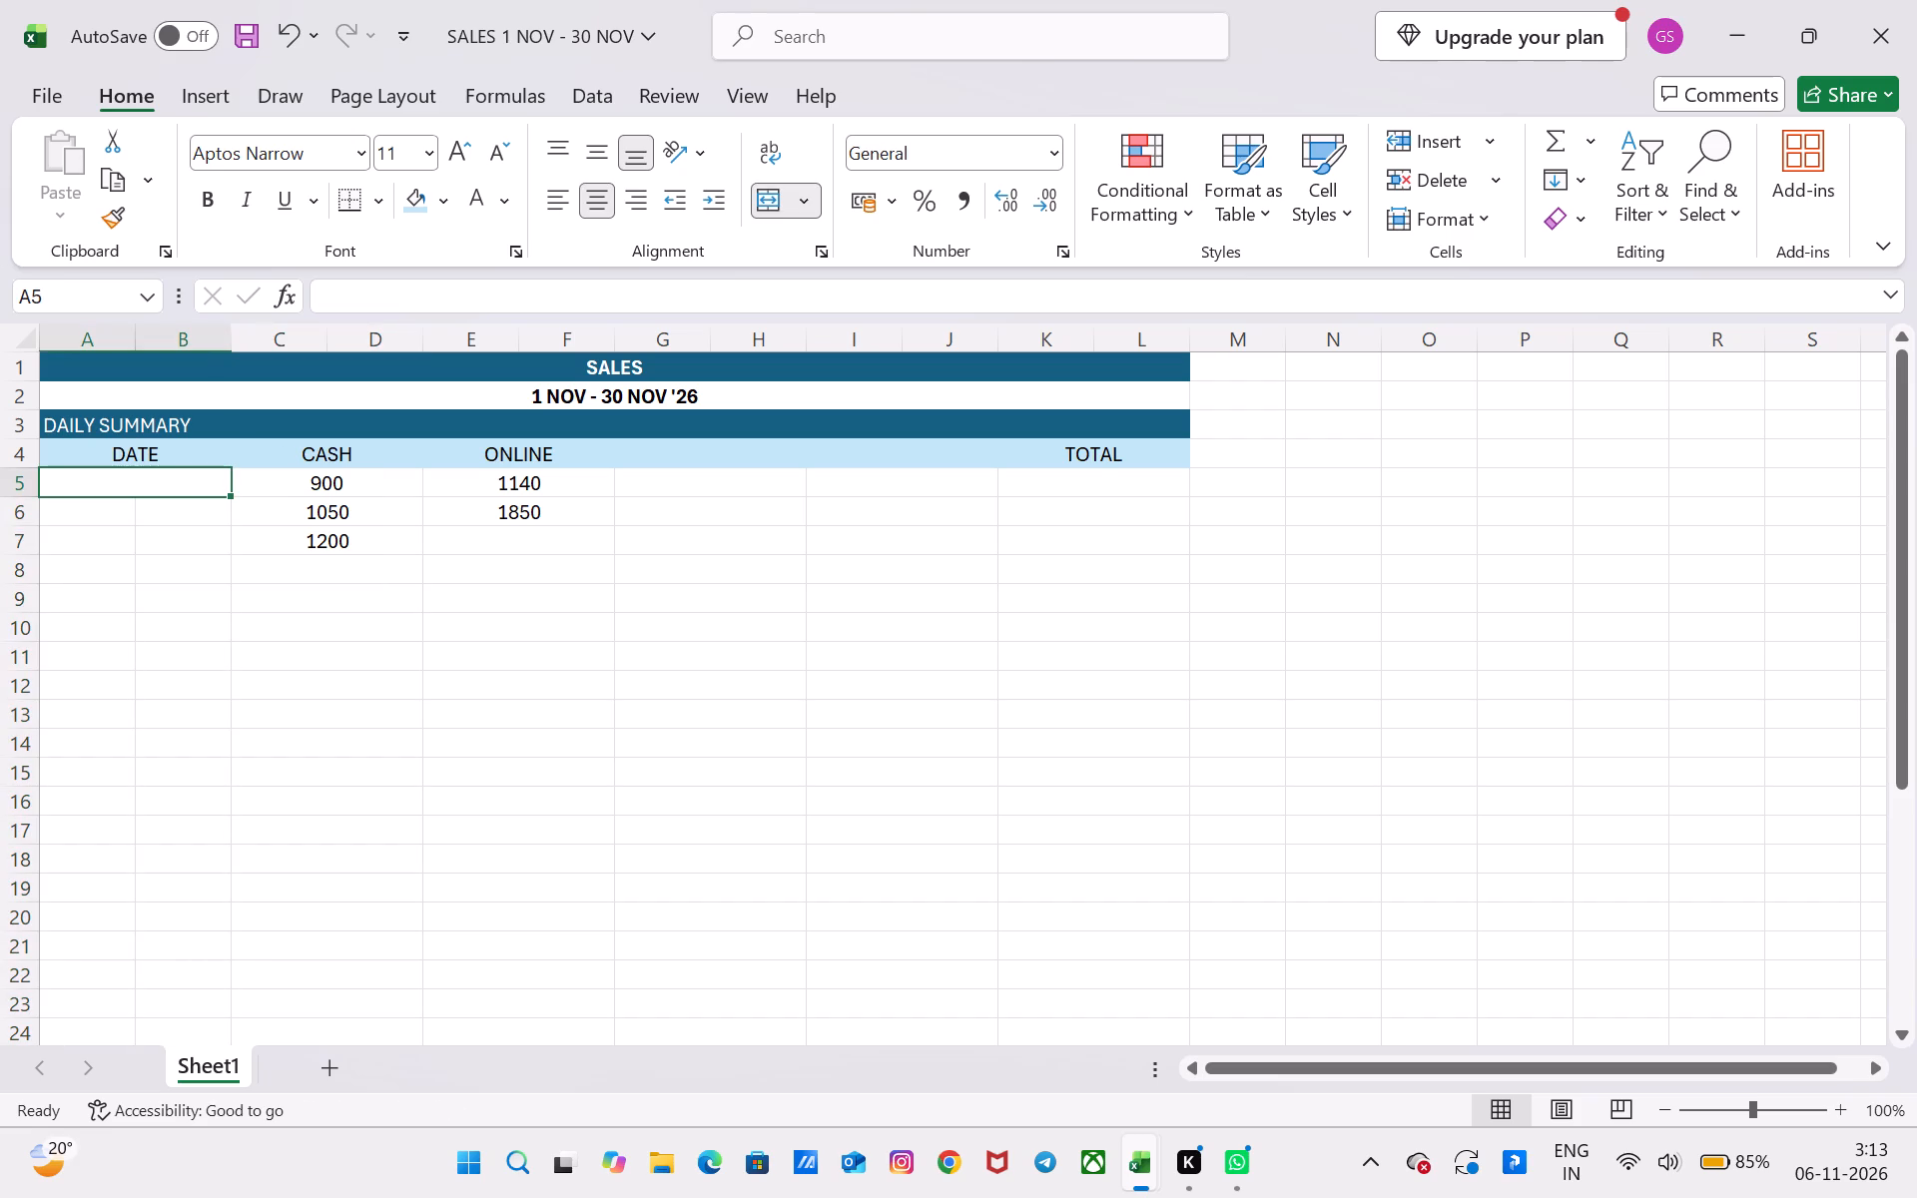
pyautogui.moveTo(226, 495); pyautogui.dragTo(269, 1127)
pyautogui.scroll(1, 259, 1005)
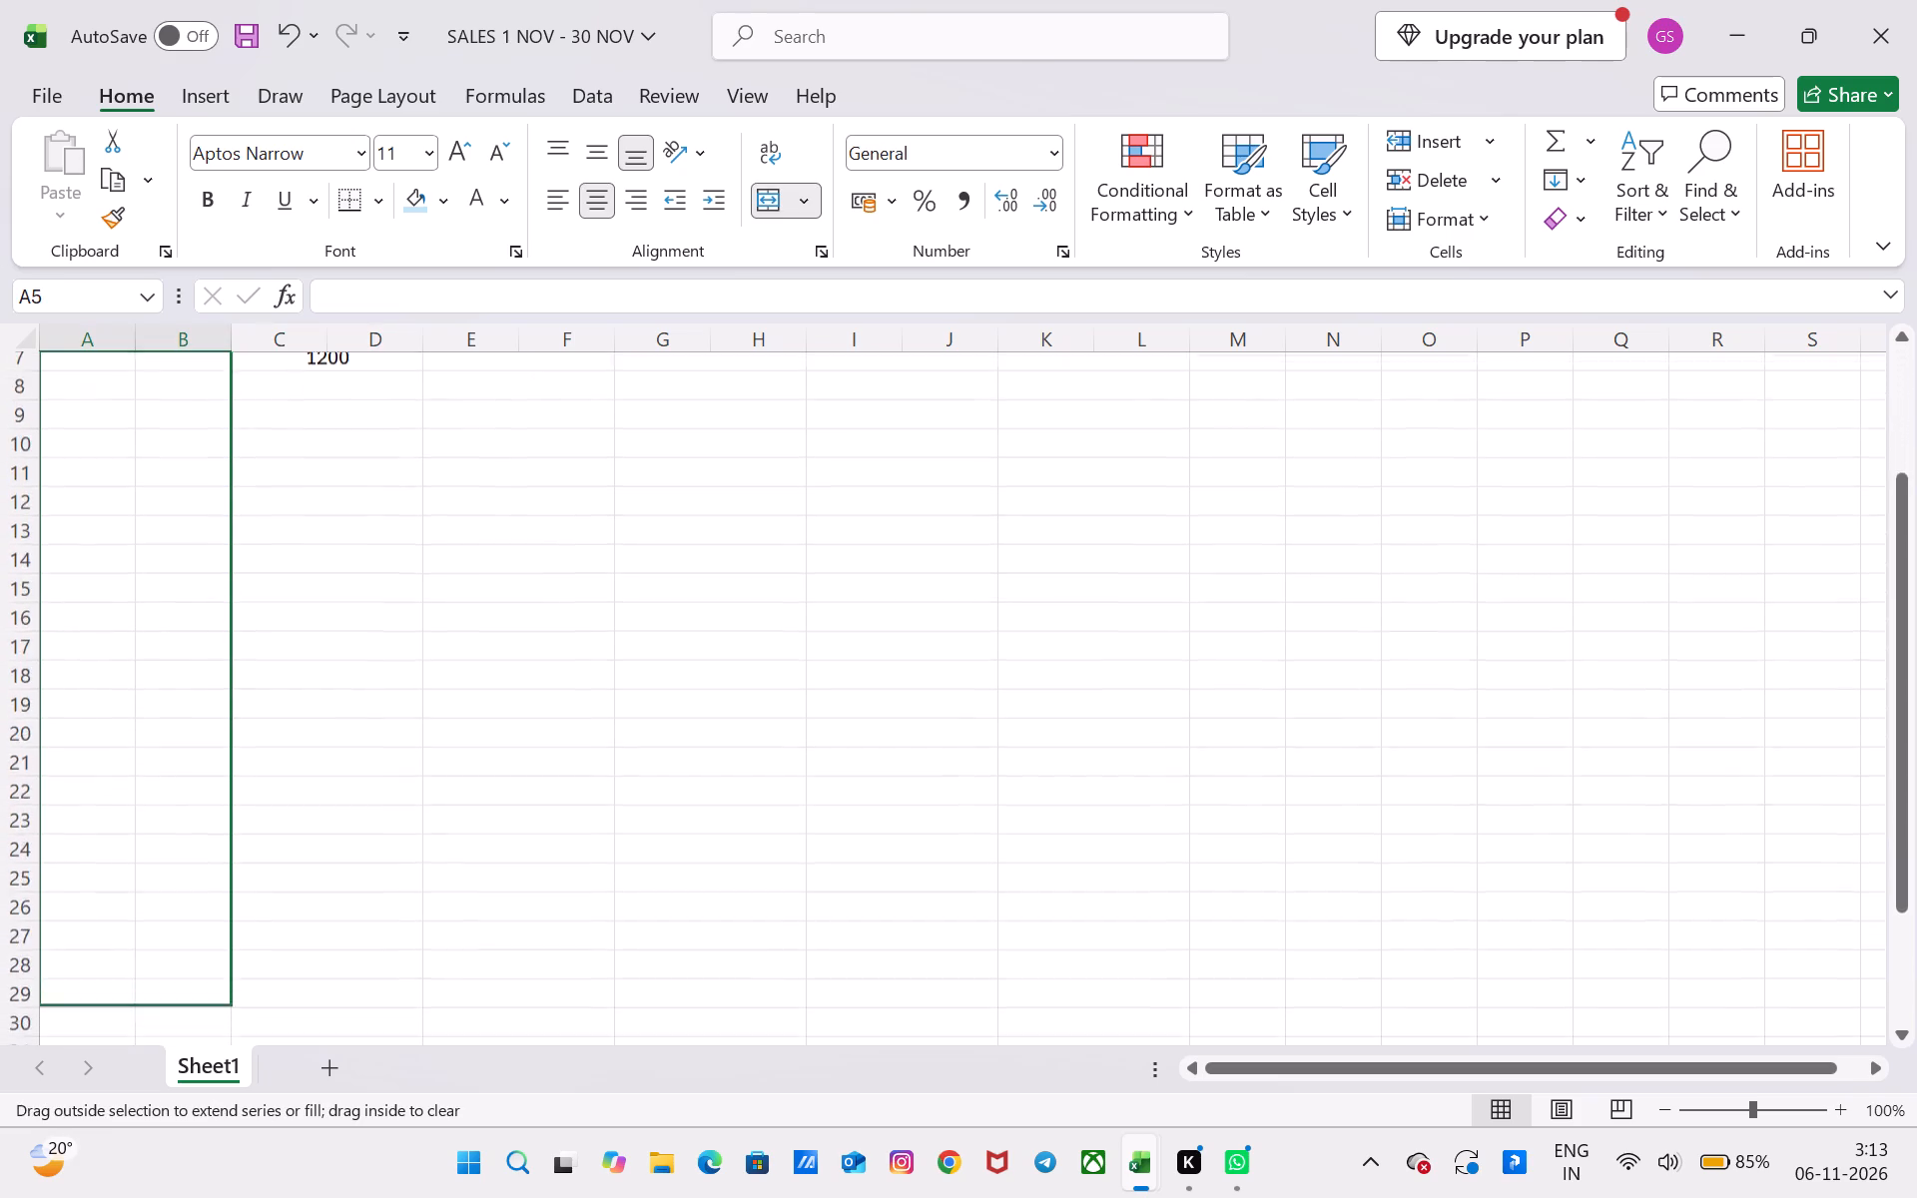
pyautogui.moveTo(269, 1127); pyautogui.dragTo(286, 1015)
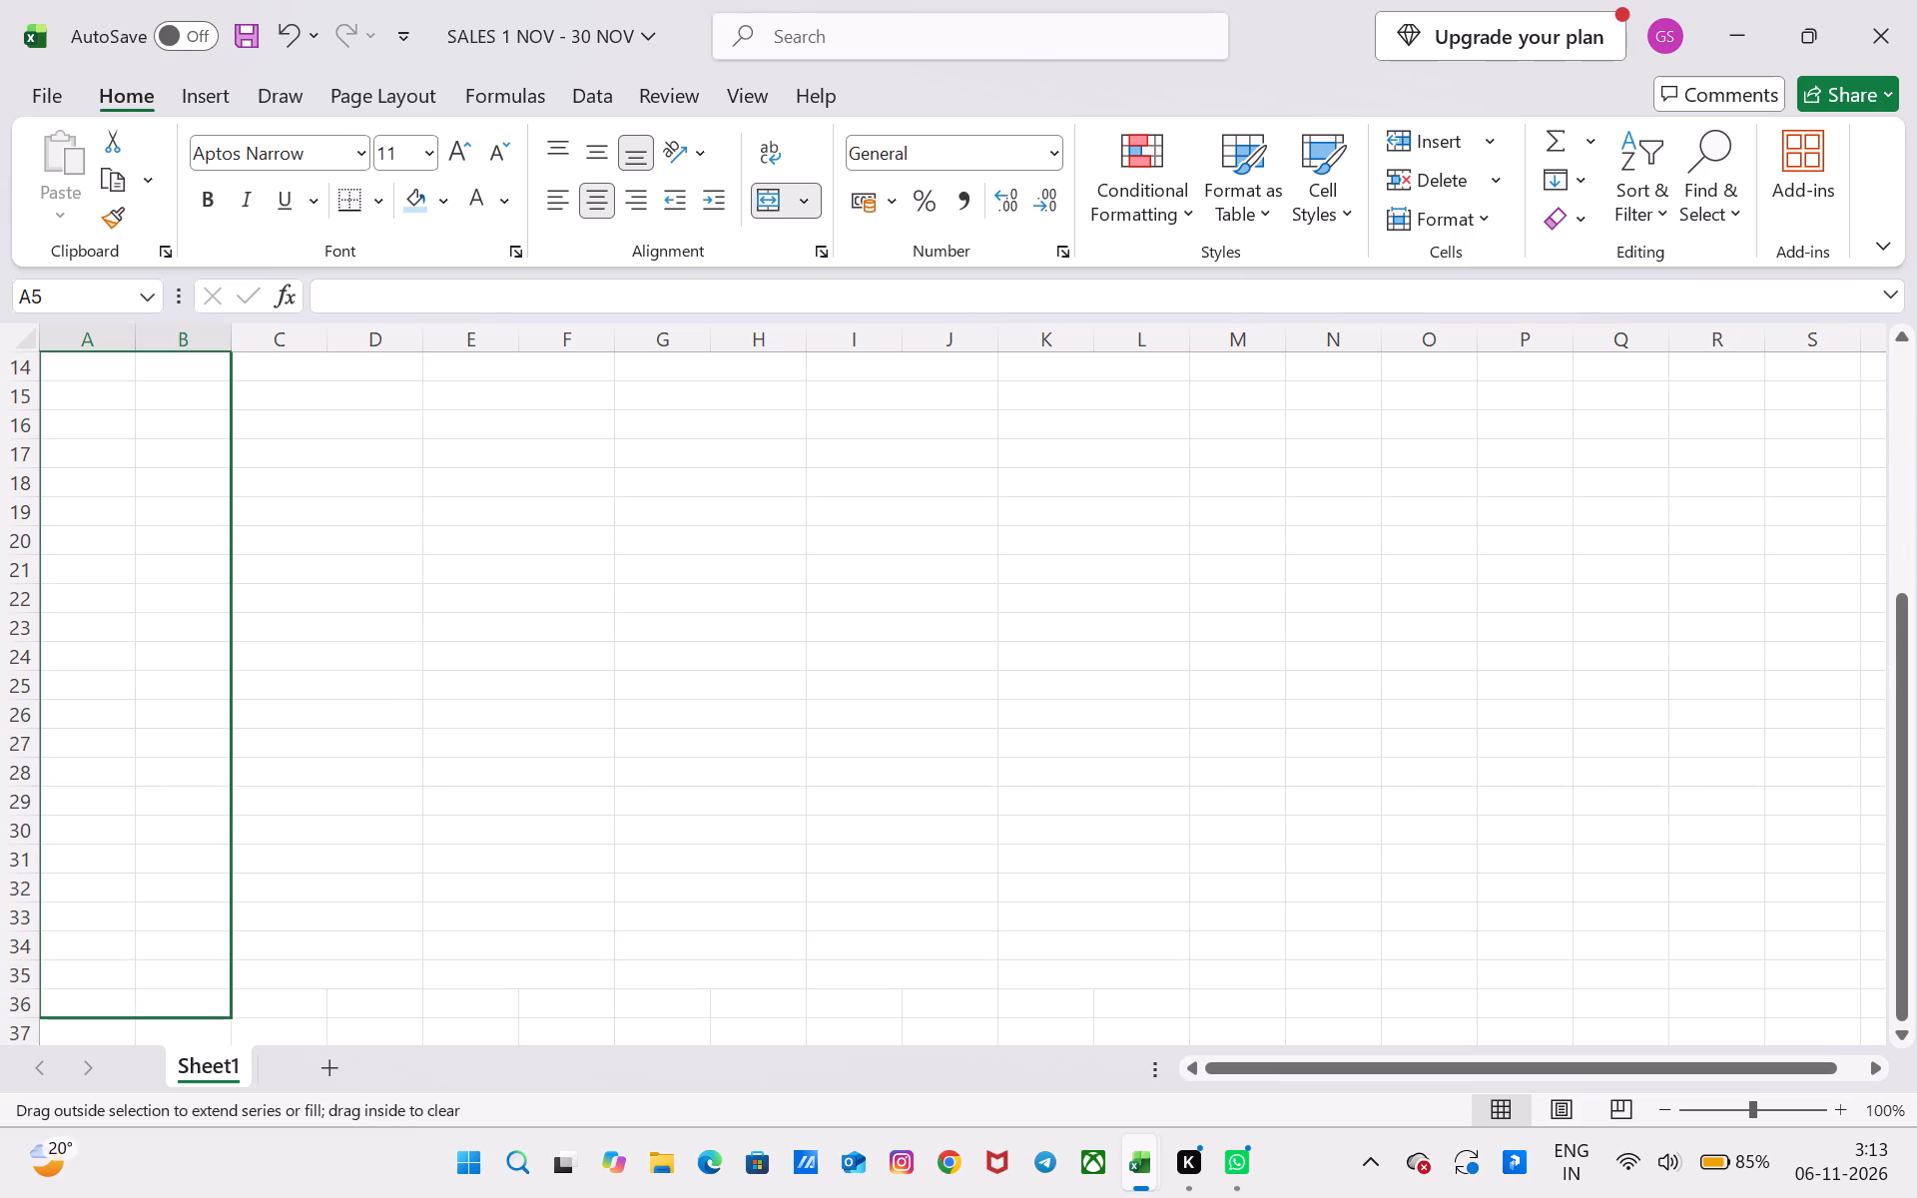
pyautogui.moveTo(286, 1015); pyautogui.dragTo(285, 1014)
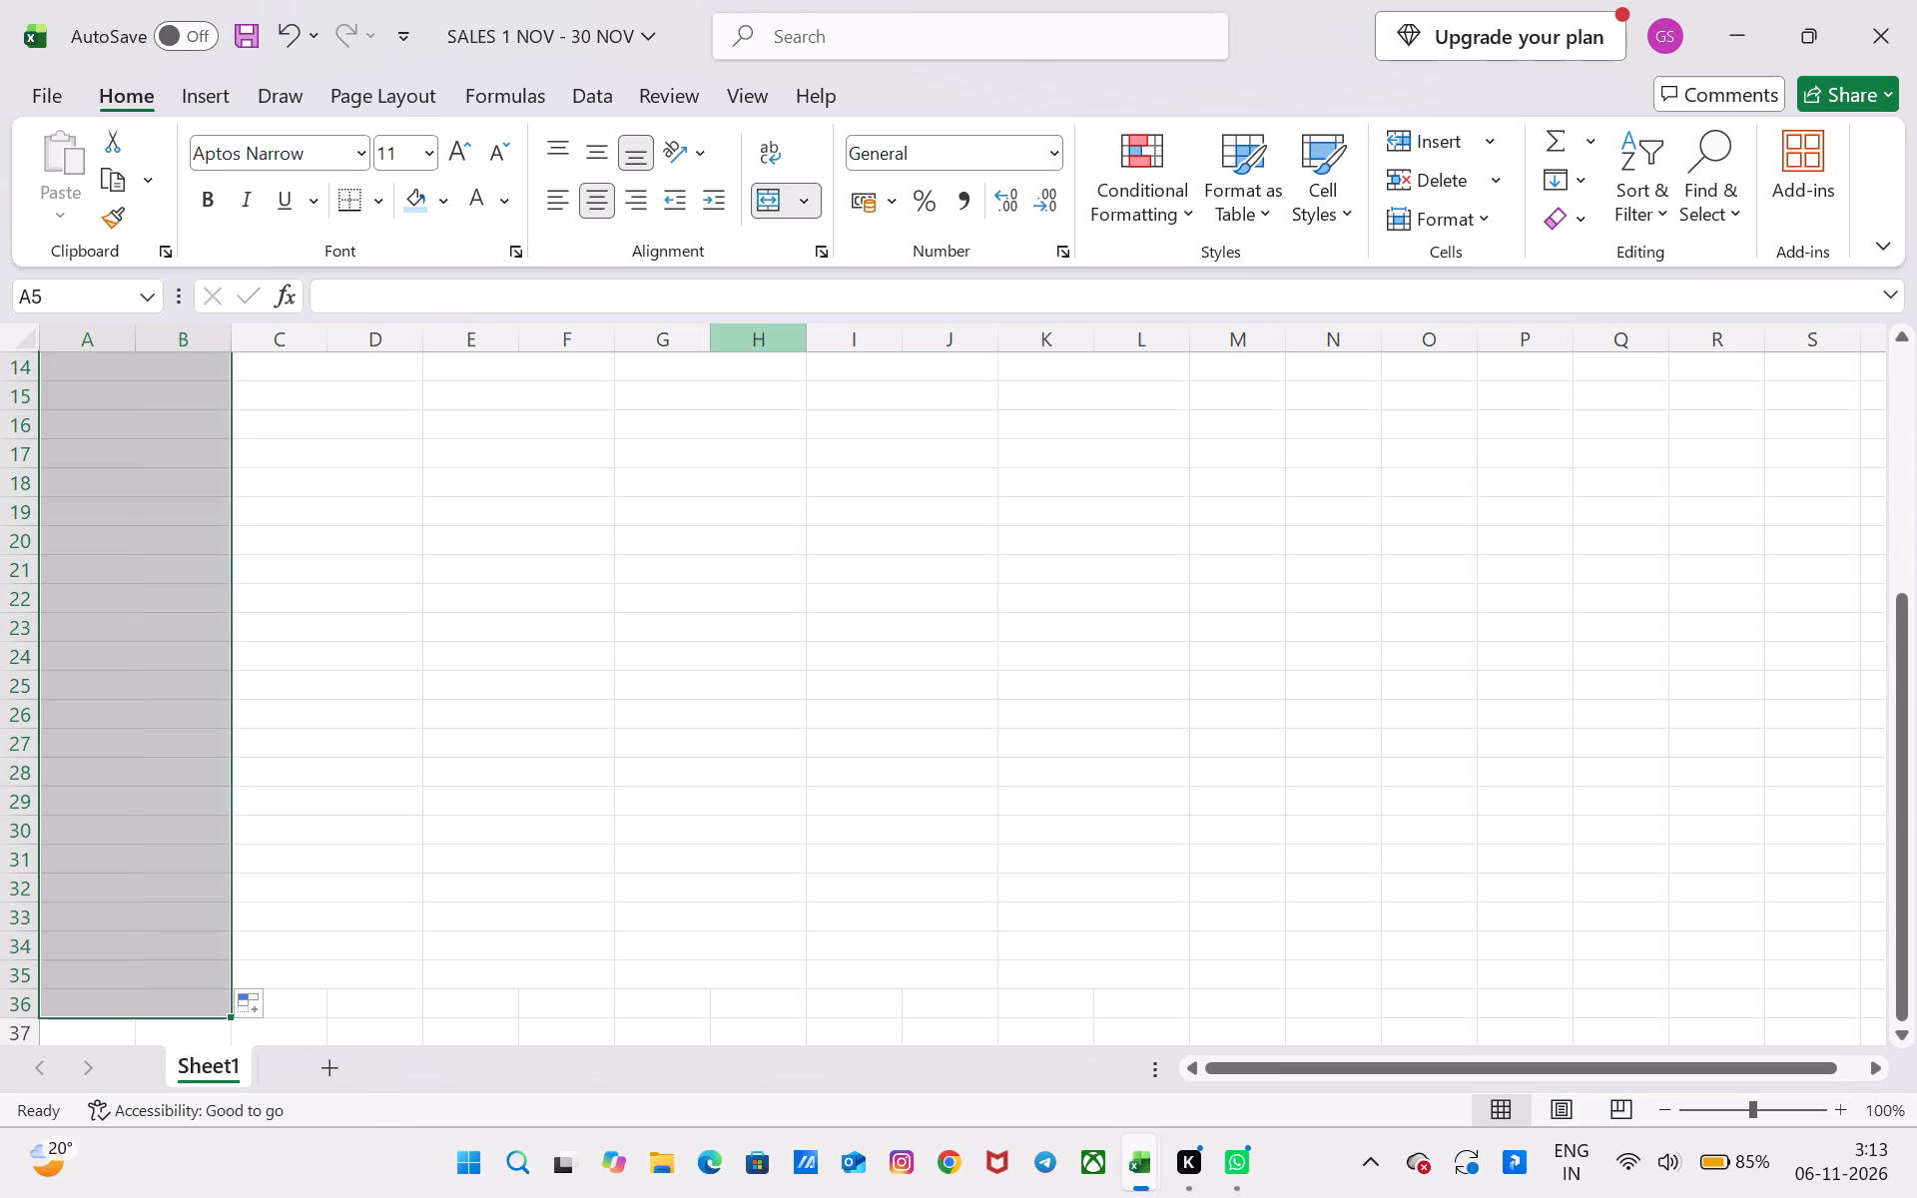
pyautogui.click(542, 650)
pyautogui.scroll(2, 542, 650)
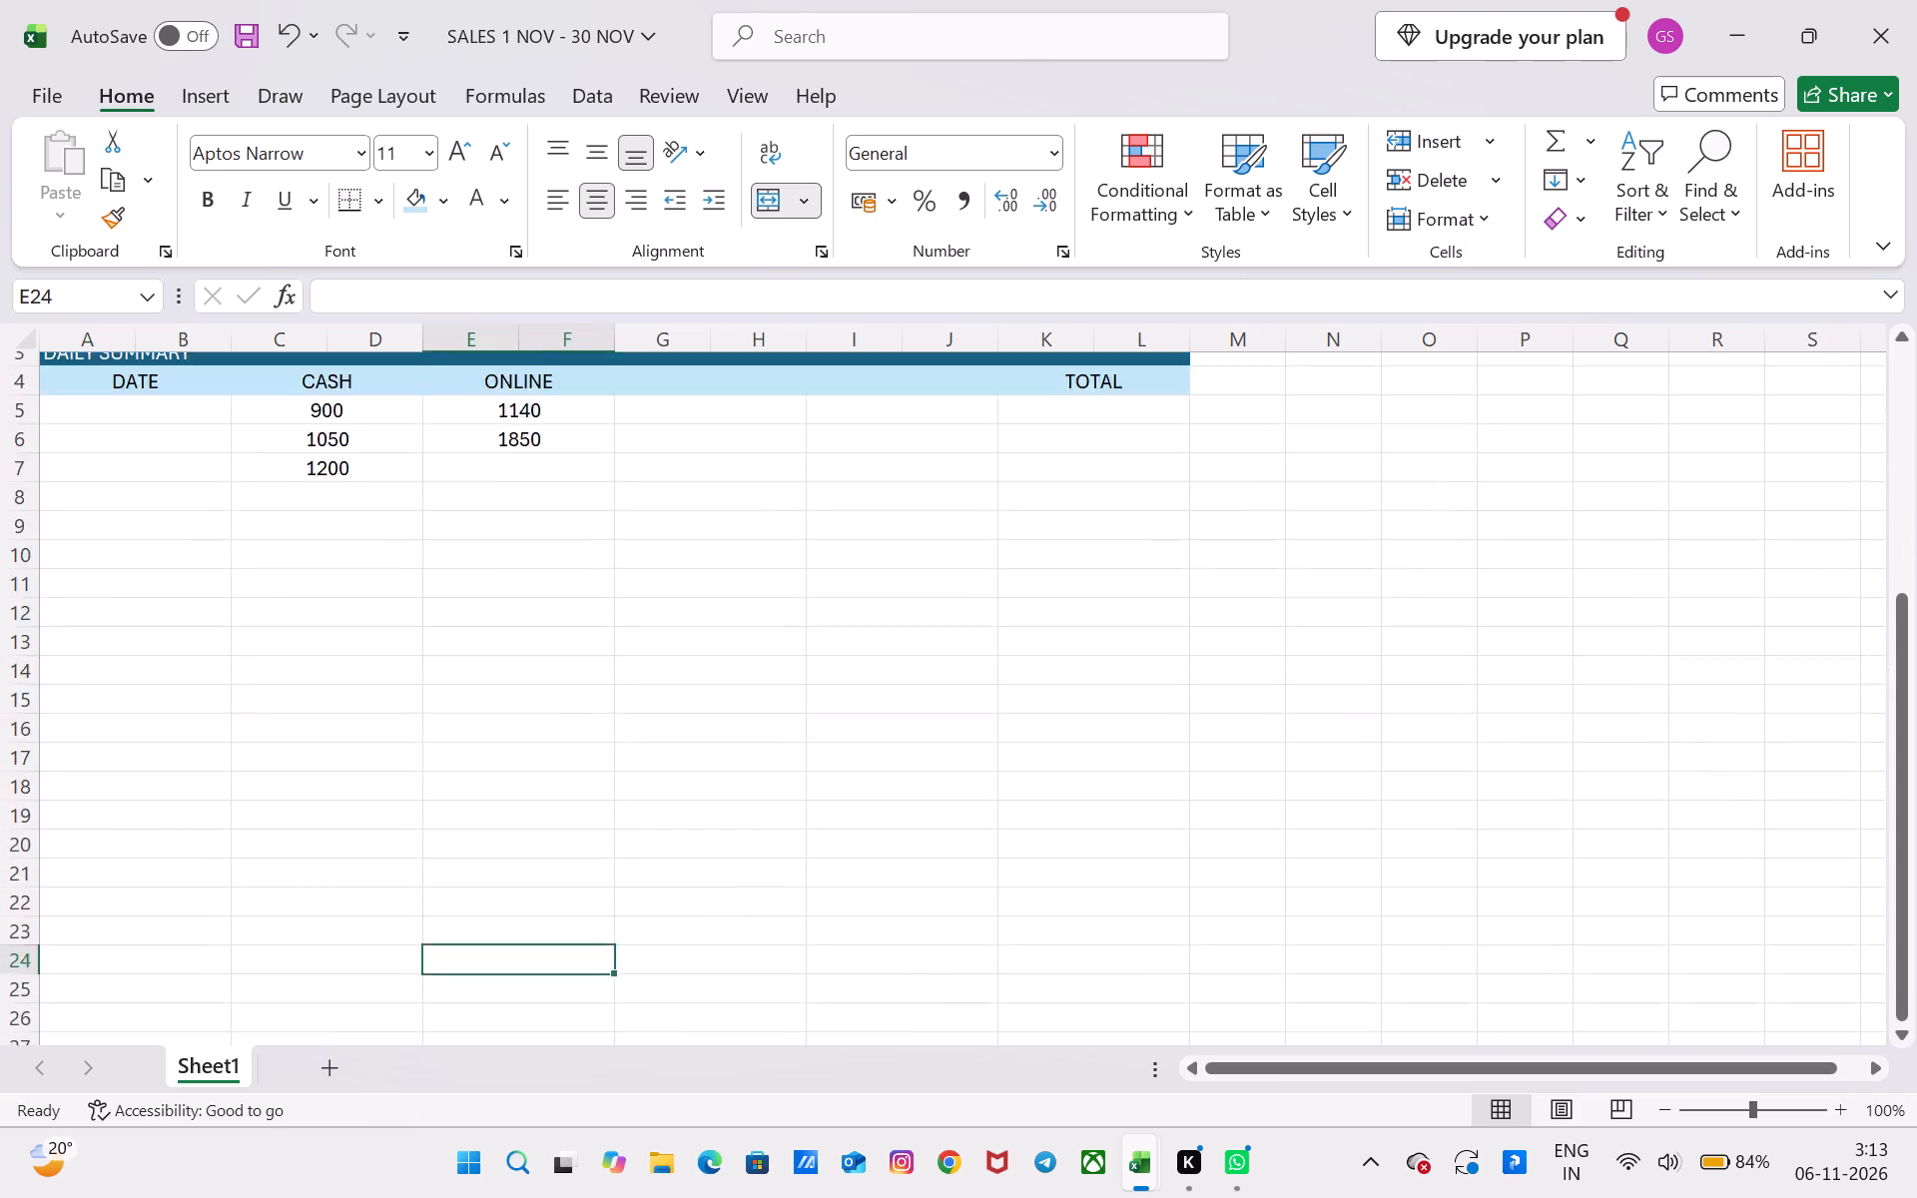
pyautogui.scroll(2, 542, 650)
# Enter the date 1-NOV in the merged cell A6.
pyautogui.click(142, 522)
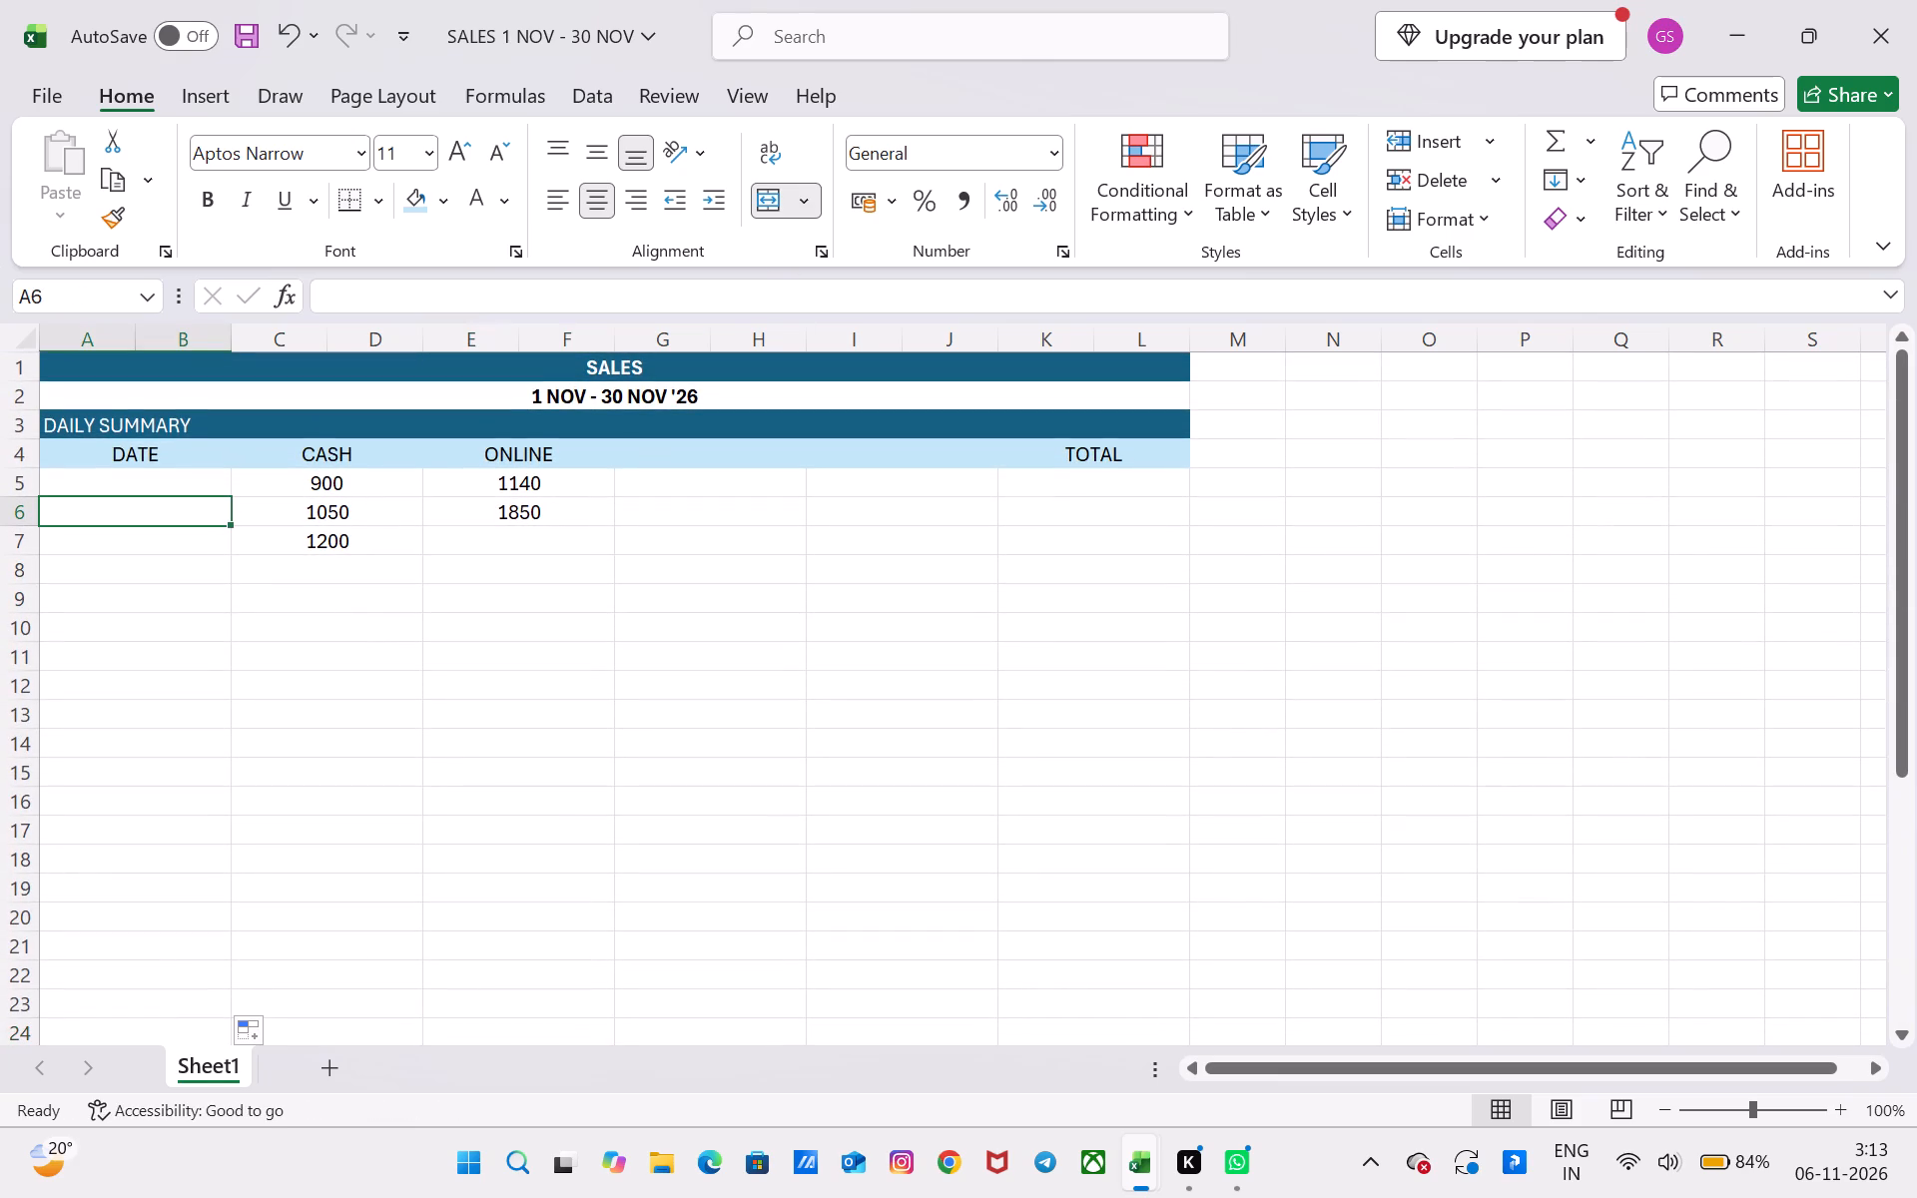
pyautogui.press('1')
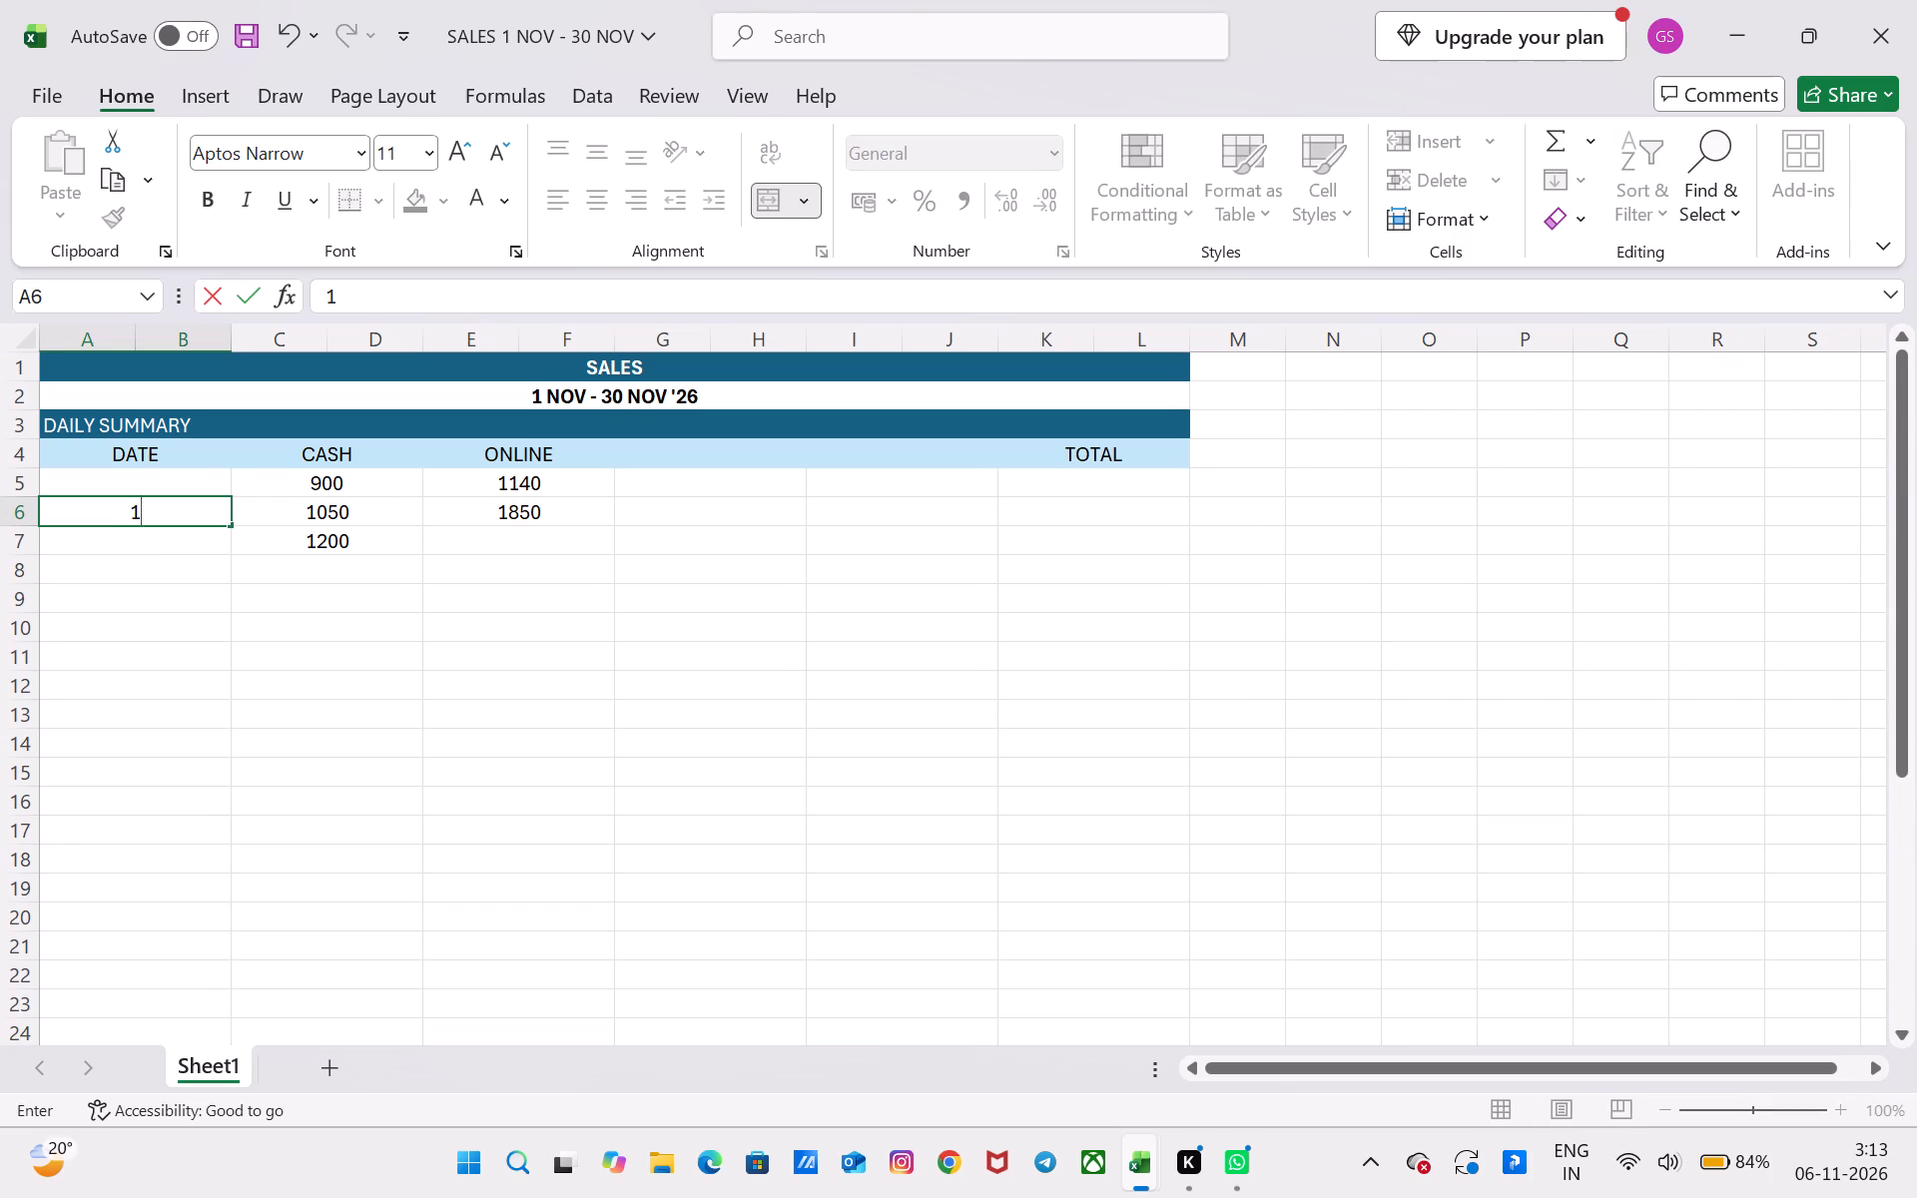
pyautogui.write('-NOV')
pyautogui.press('Return')
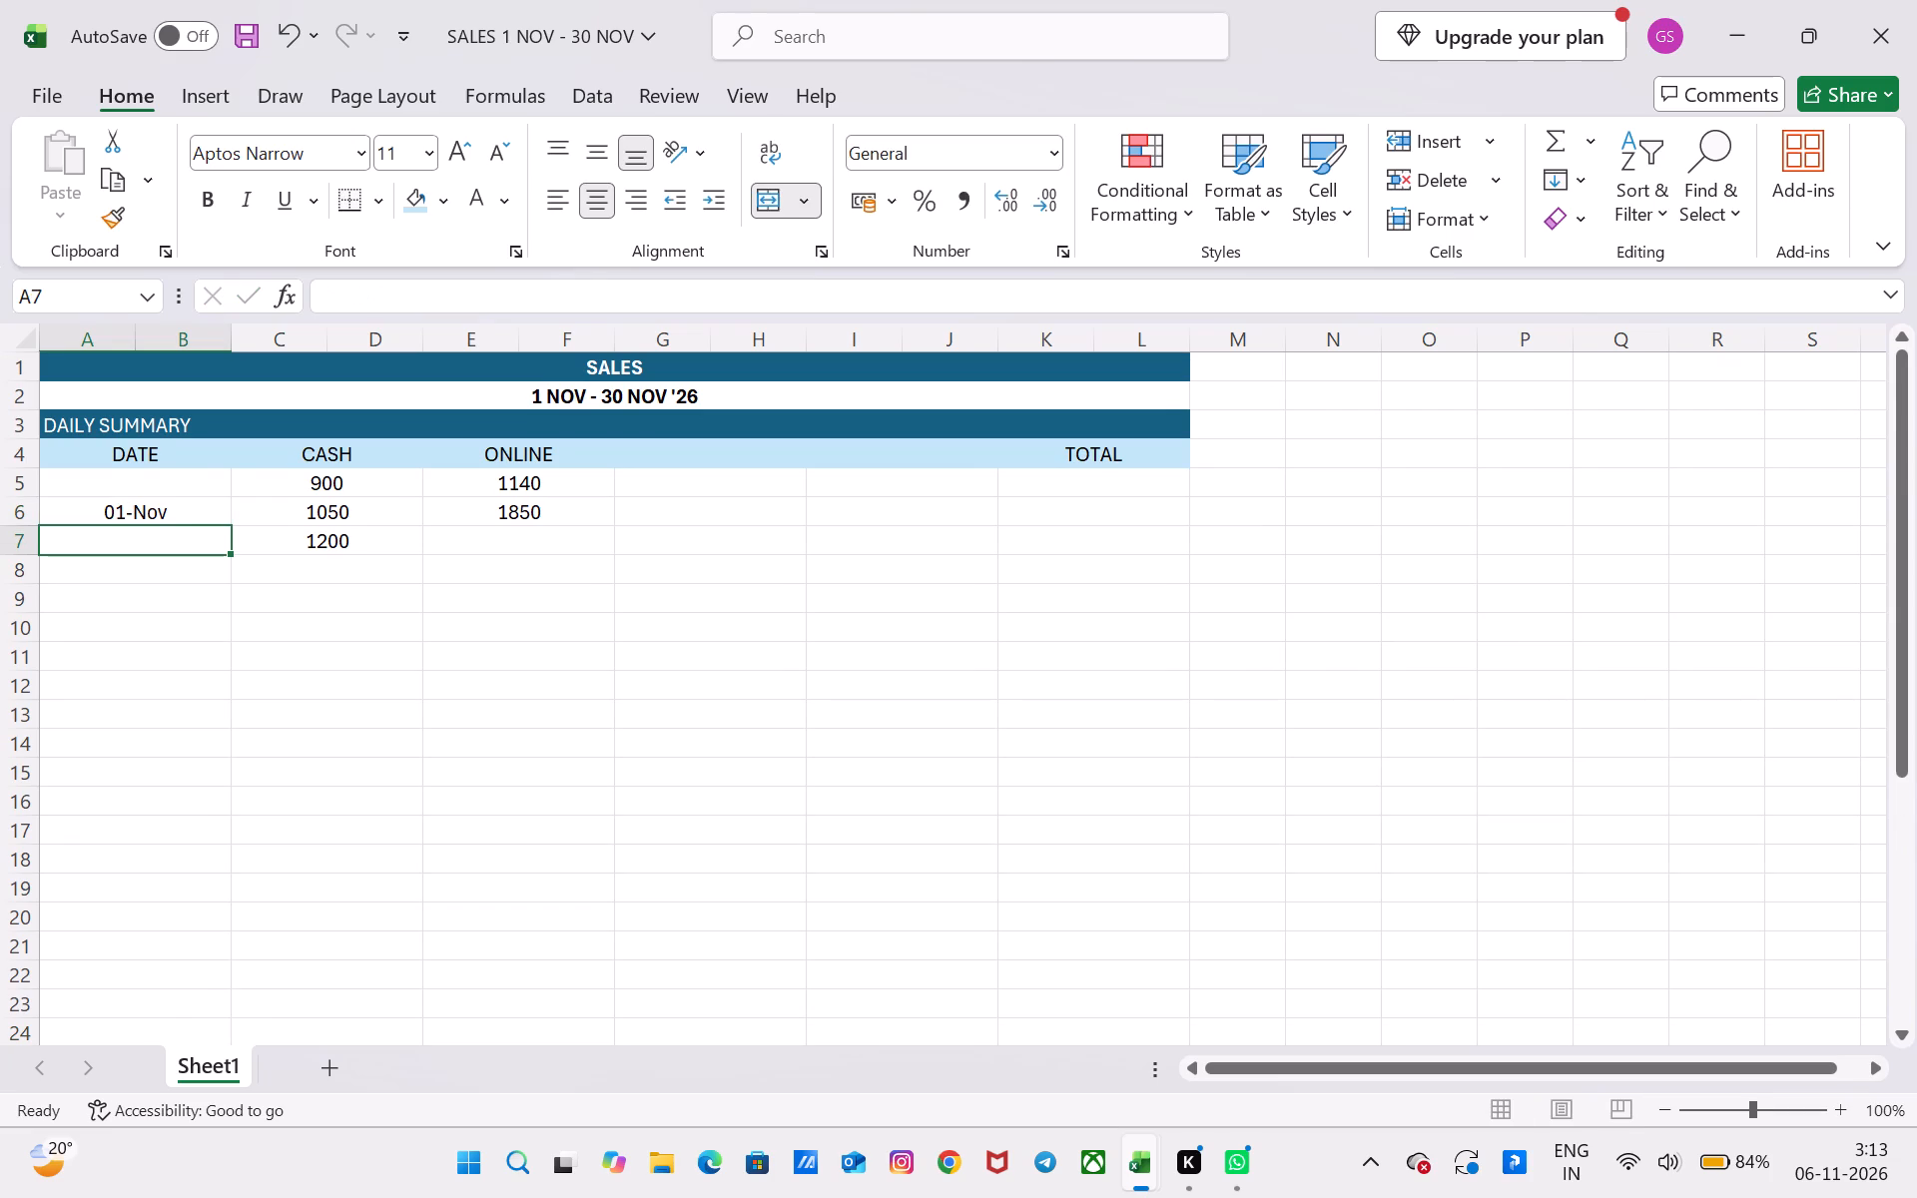
# Fill the date series from A6 down through row 35, ending at 30-Nov.
pyautogui.moveTo(200, 513); pyautogui.dragTo(226, 521)
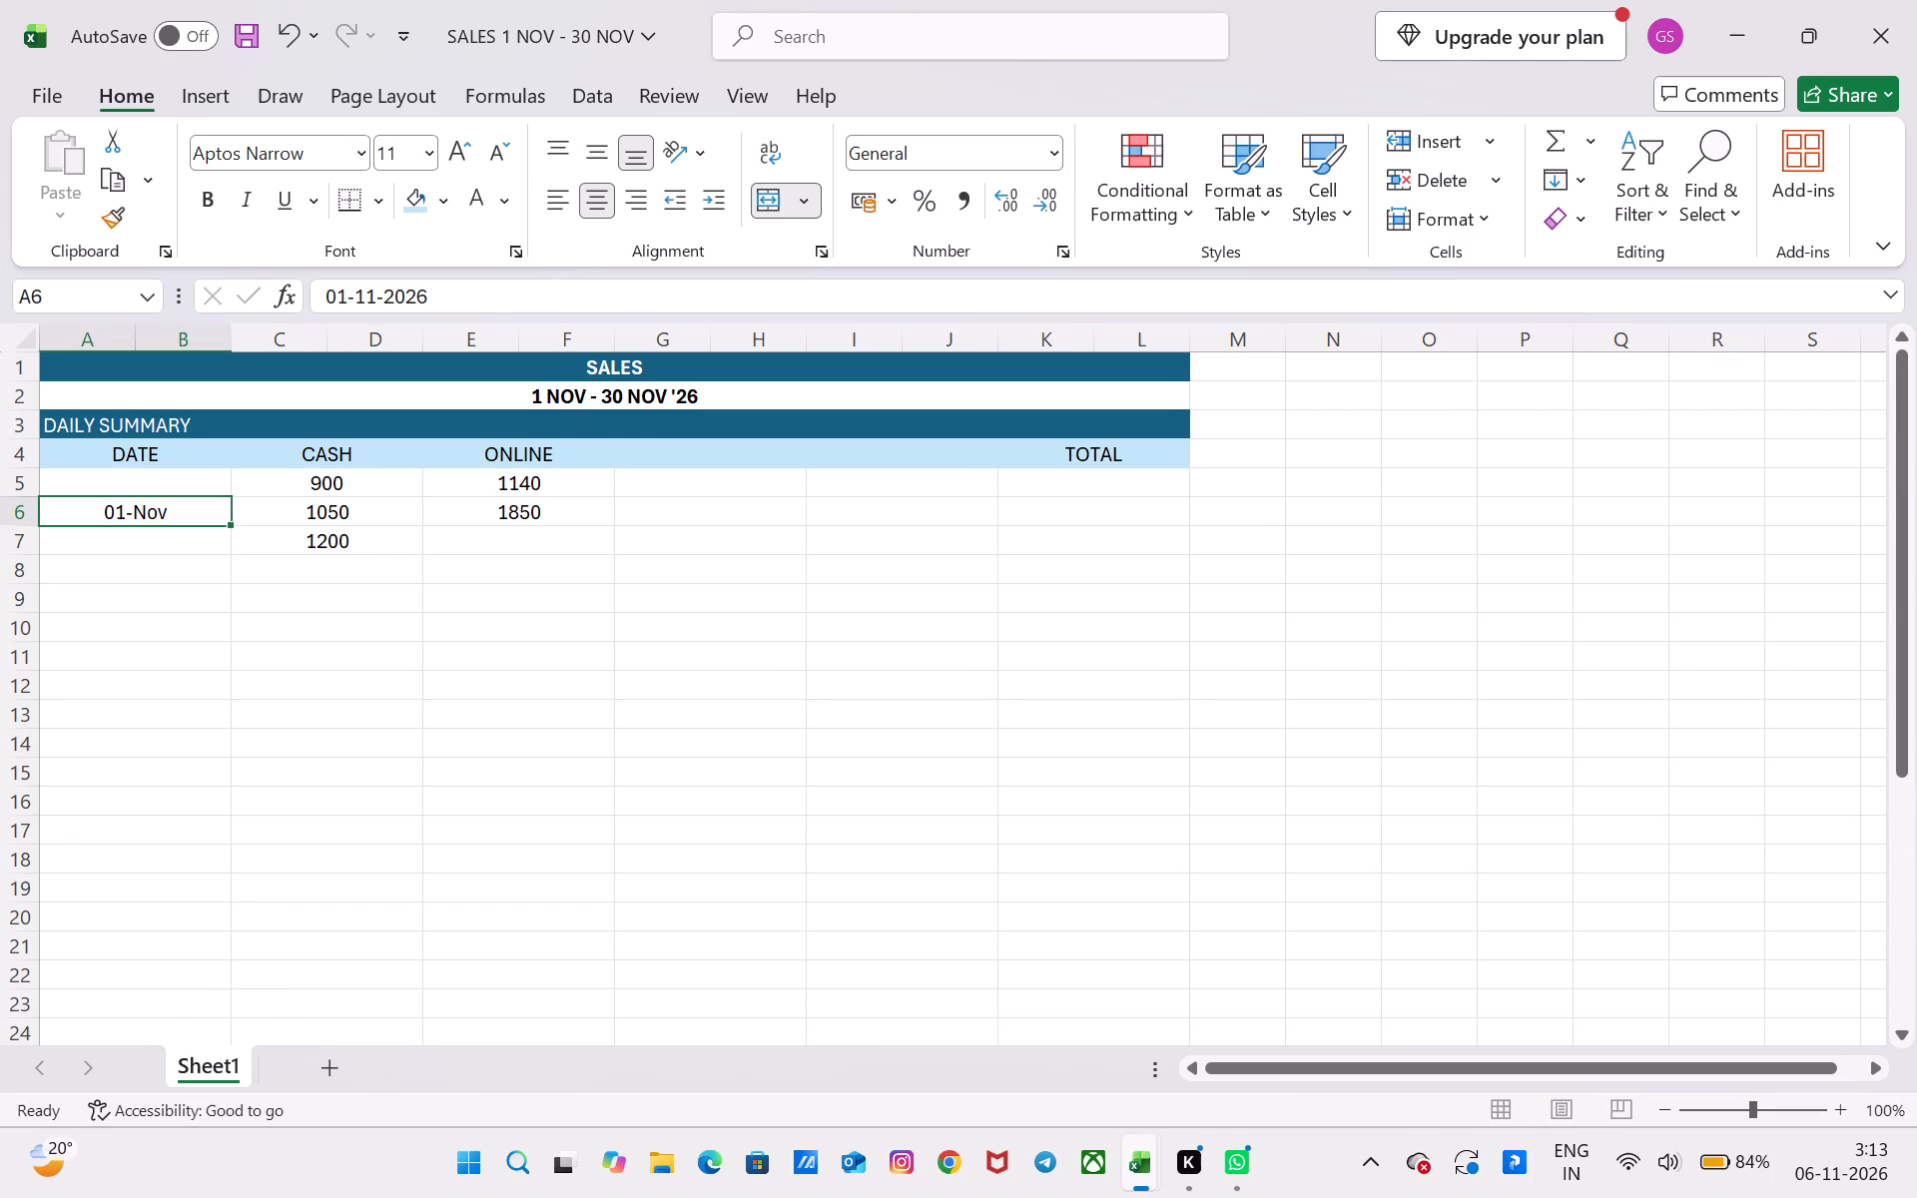
pyautogui.moveTo(226, 521); pyautogui.dragTo(226, 520)
pyautogui.moveTo(226, 520); pyautogui.dragTo(363, 977)
pyautogui.scroll(1, 270, 848)
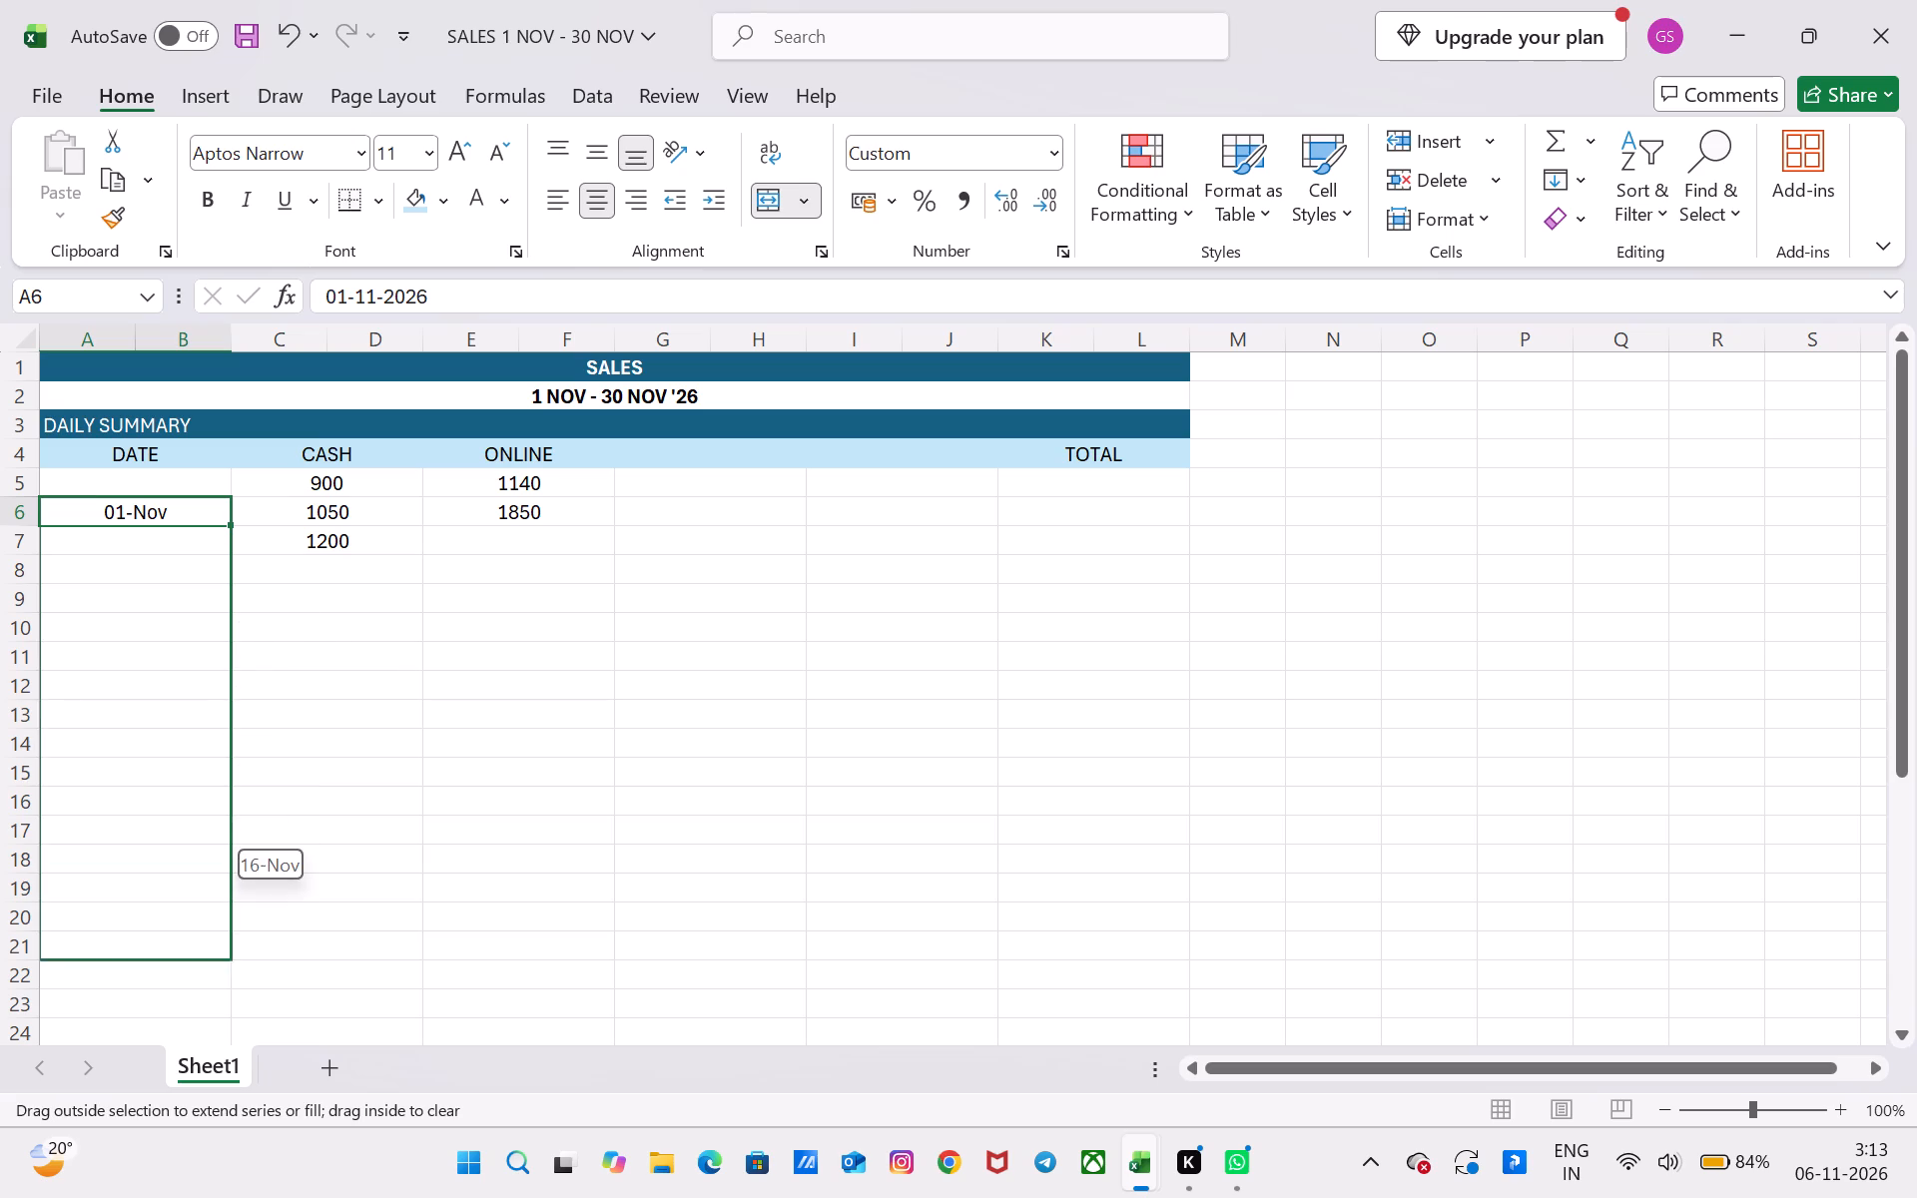
pyautogui.scroll(1, 363, 977)
pyautogui.moveTo(363, 977); pyautogui.dragTo(402, 1073)
pyautogui.scroll(1, 368, 1112)
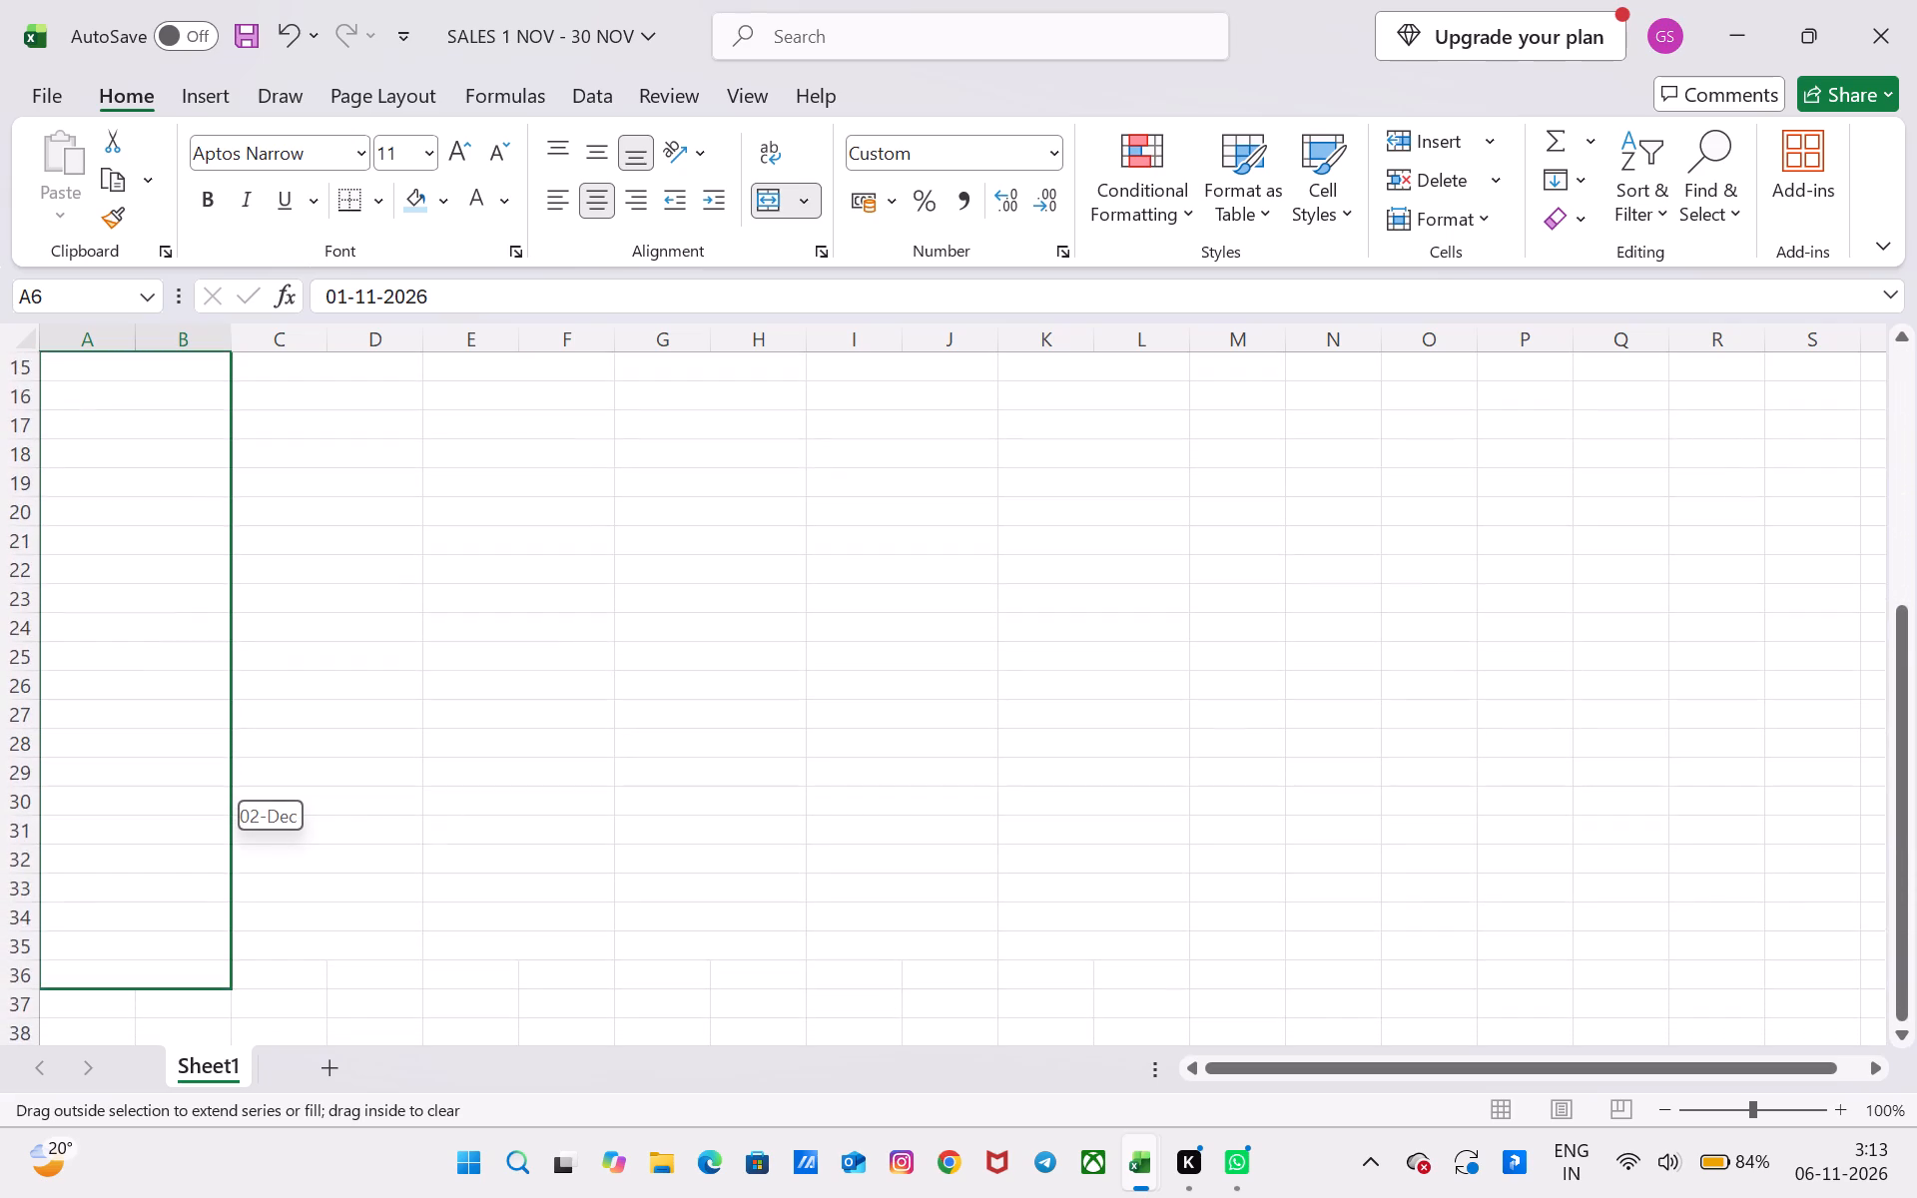
pyautogui.moveTo(402, 1073); pyautogui.dragTo(386, 860)
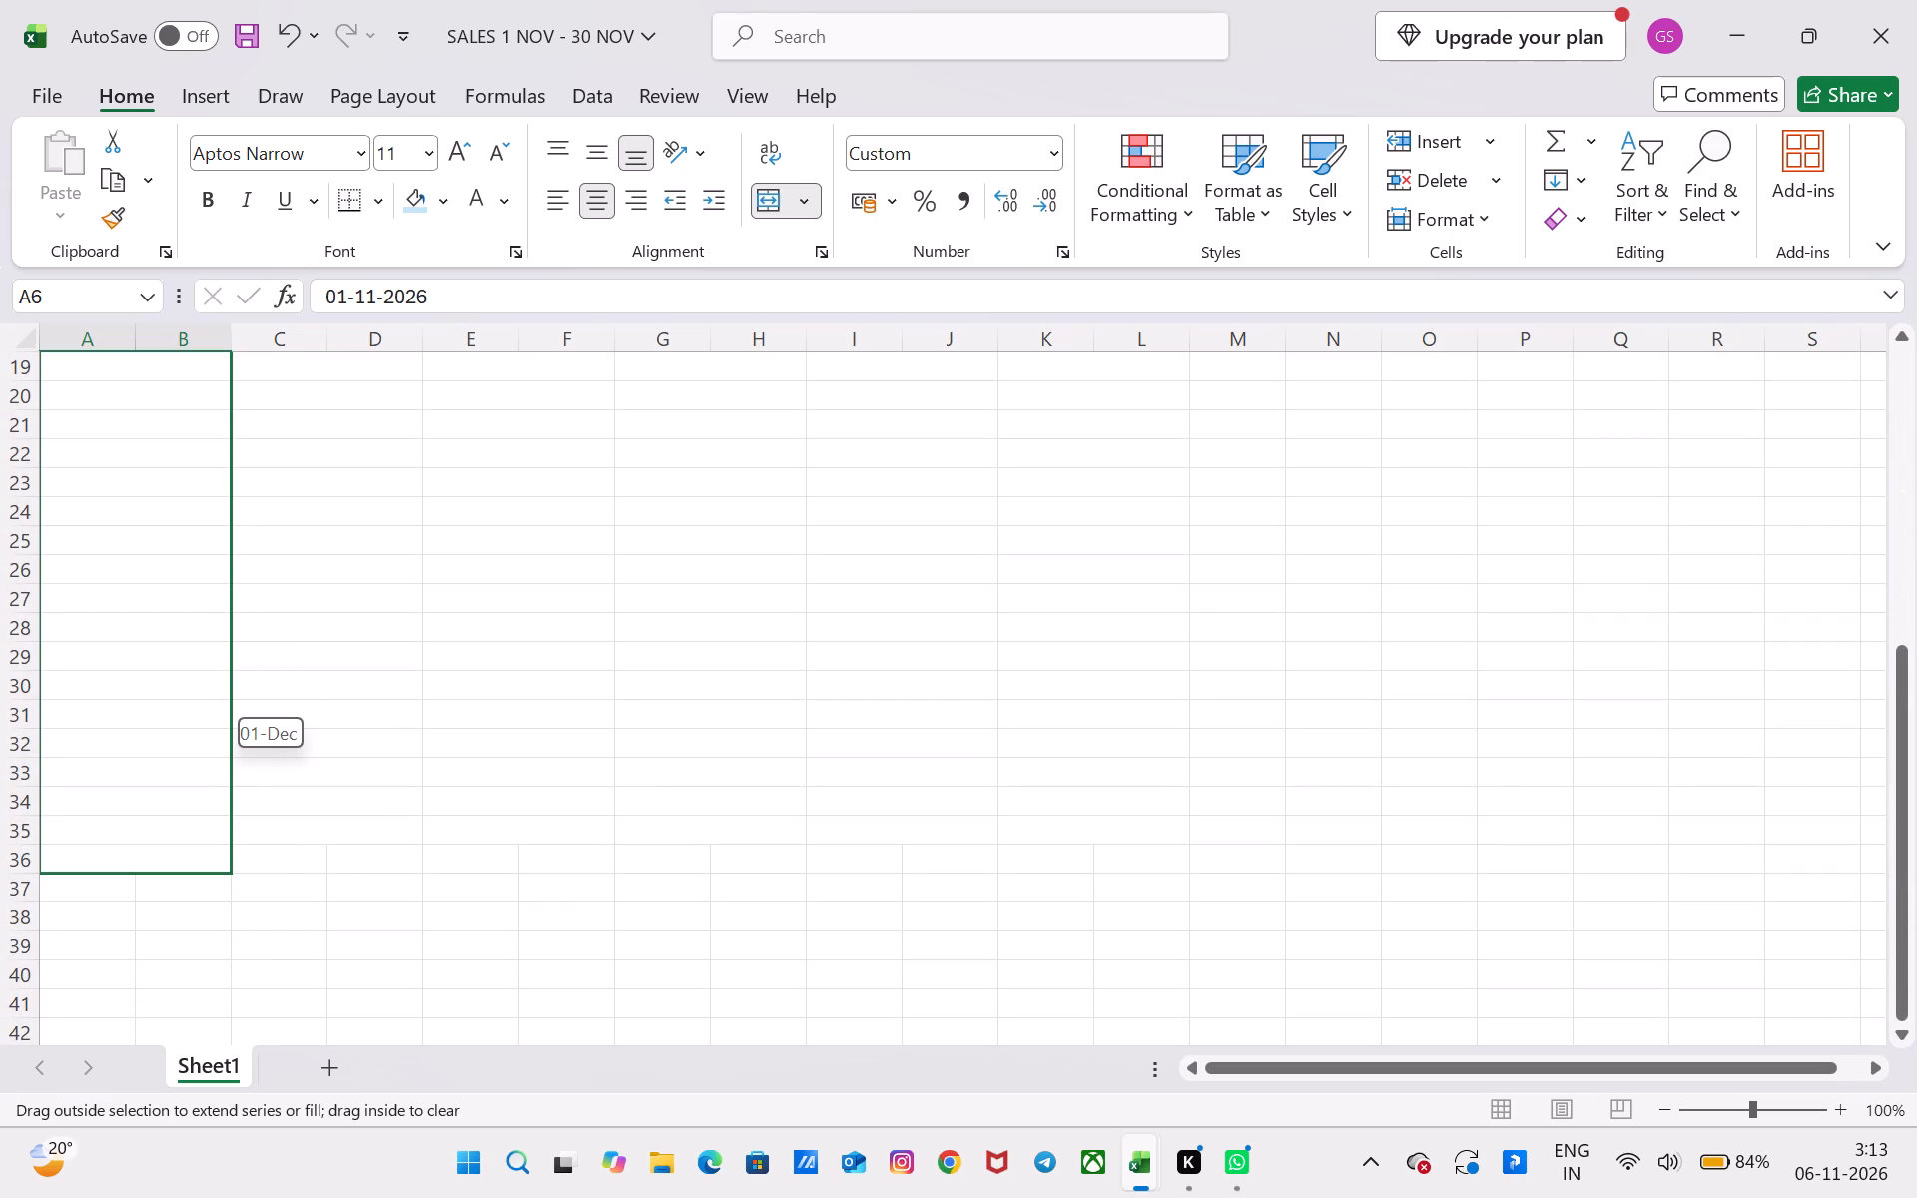
pyautogui.moveTo(386, 860); pyautogui.dragTo(390, 846)
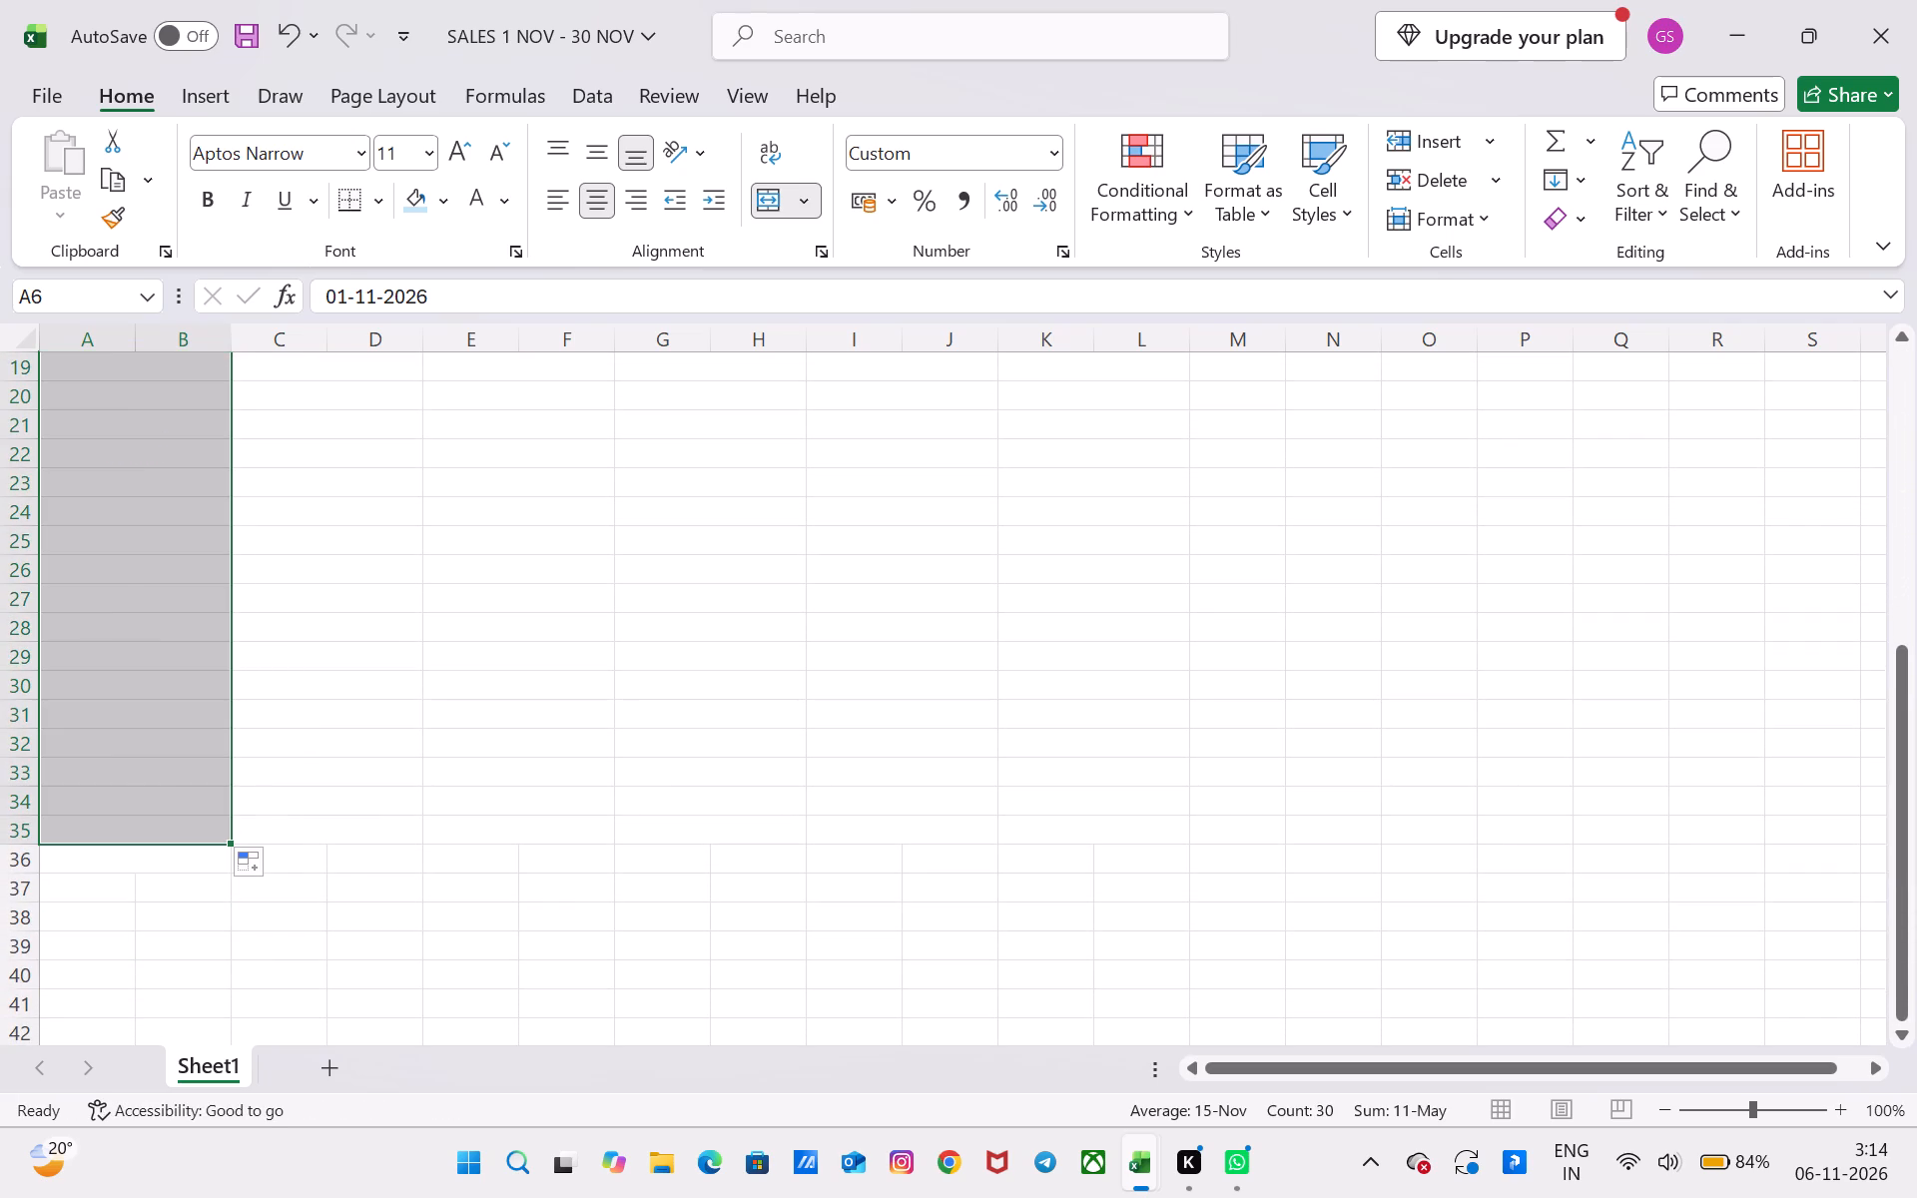
pyautogui.click(415, 721)
pyautogui.scroll(1, 415, 721)
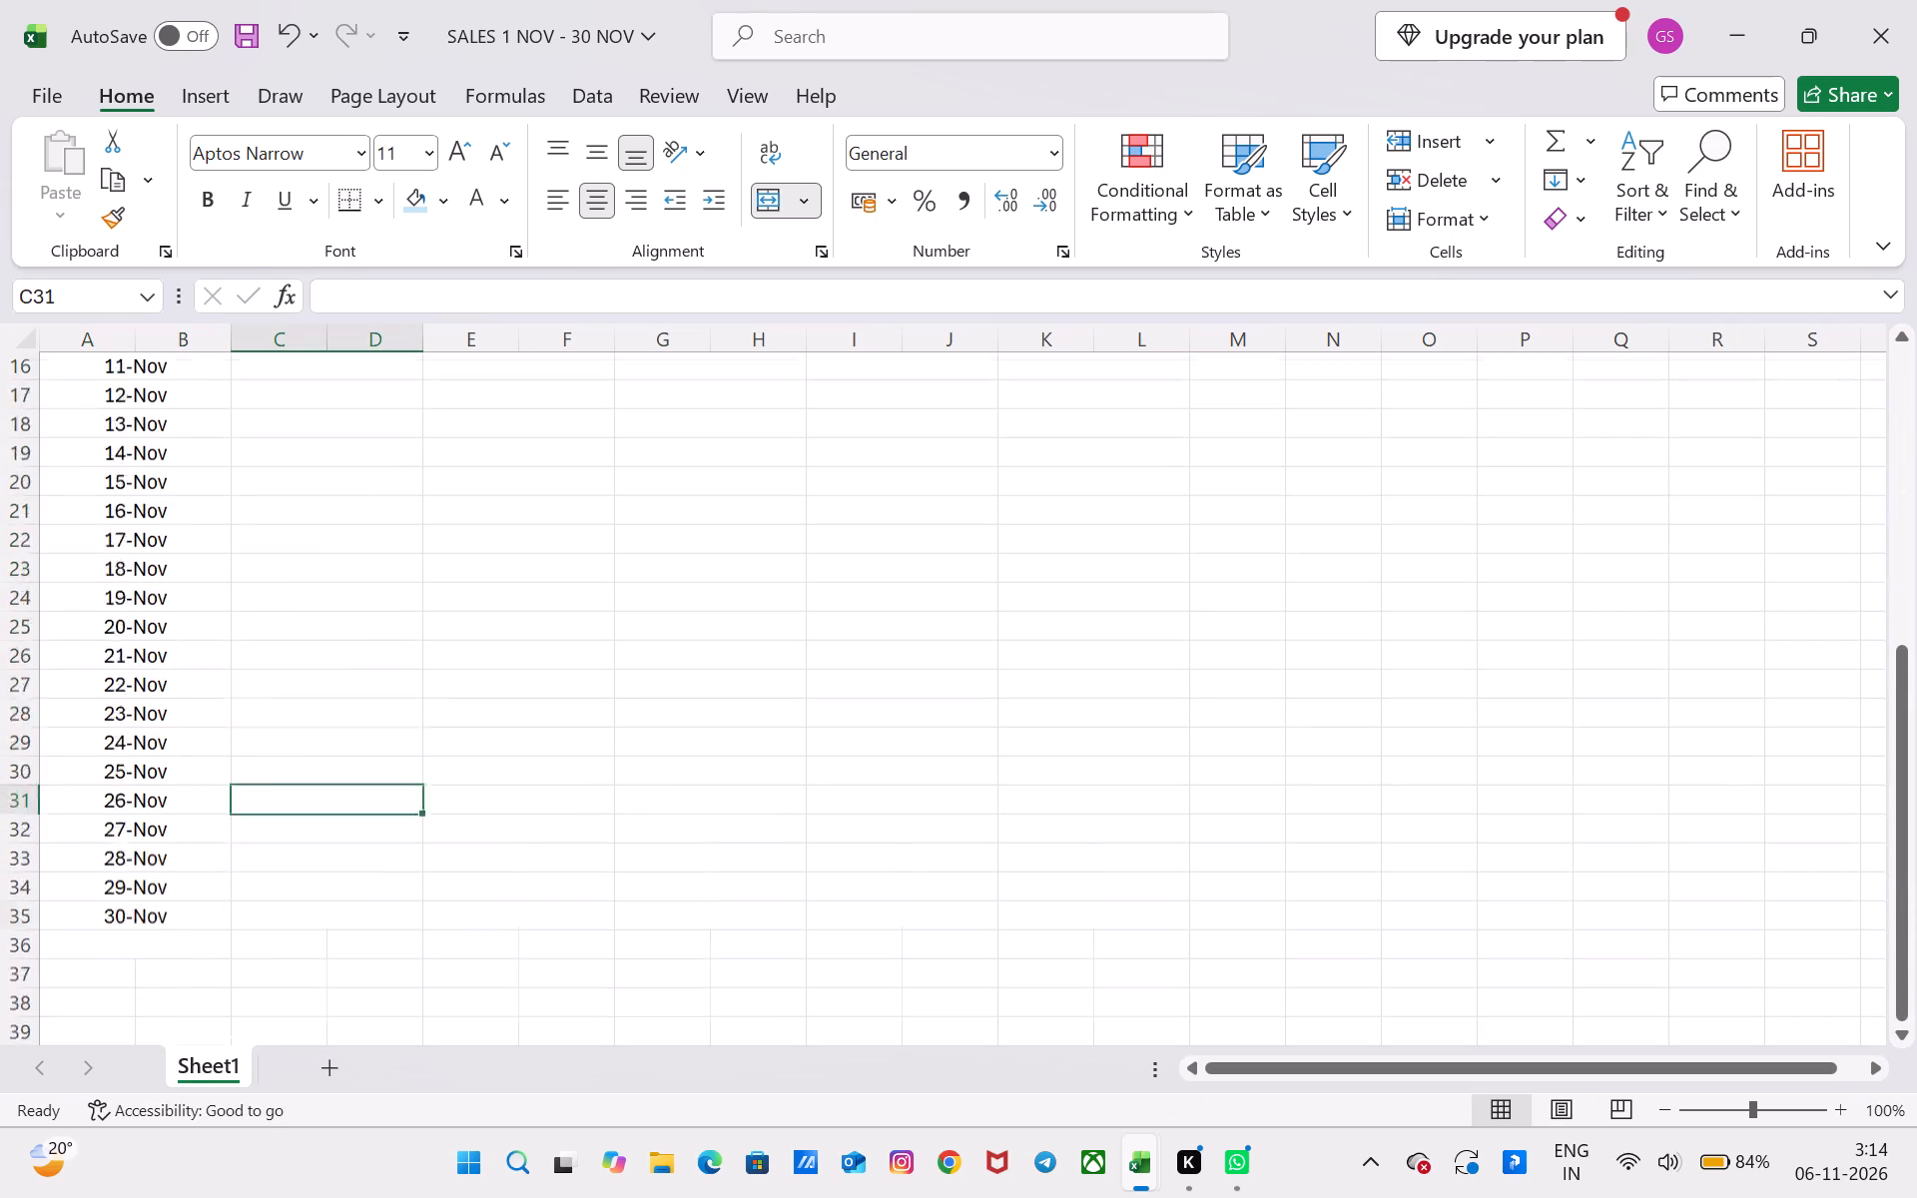
pyautogui.scroll(4, 415, 721)
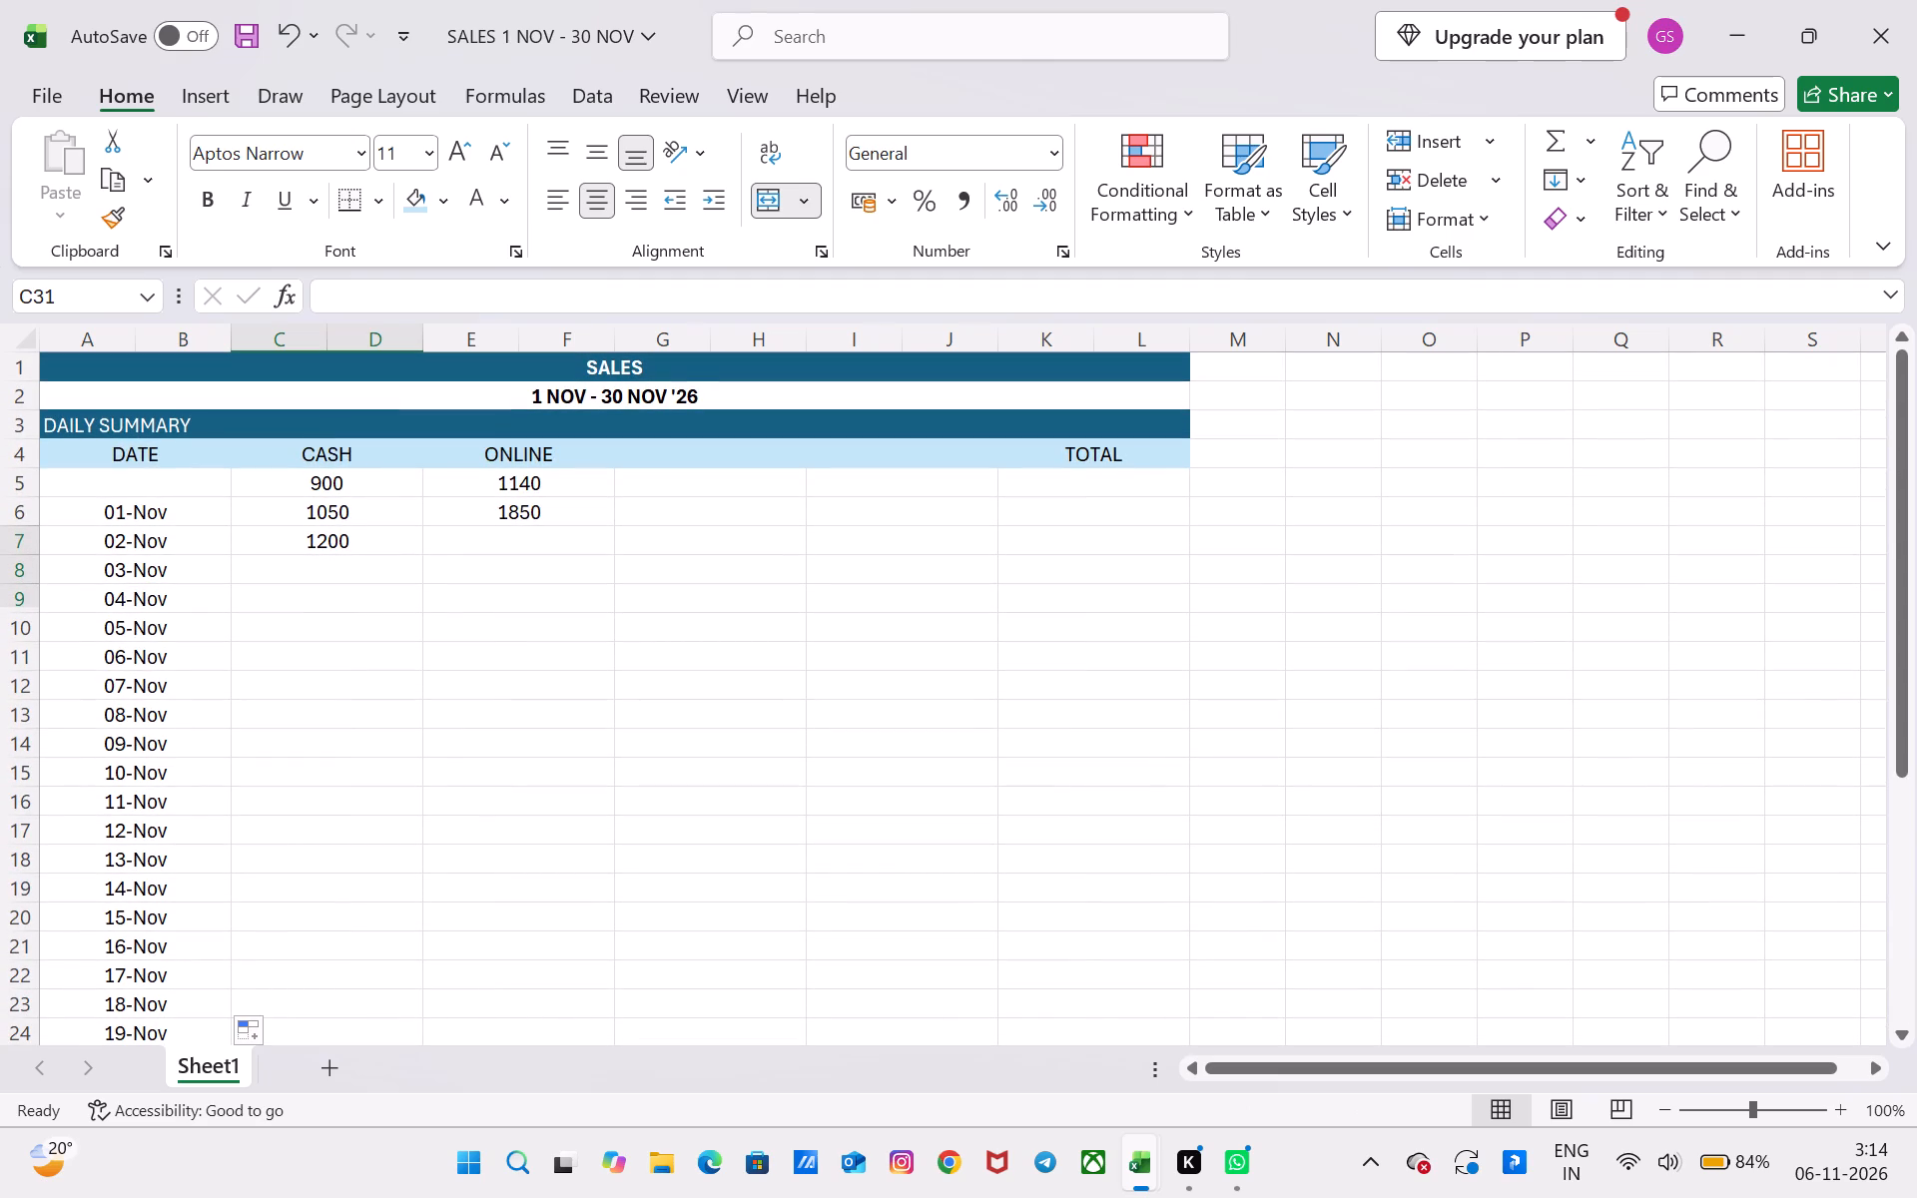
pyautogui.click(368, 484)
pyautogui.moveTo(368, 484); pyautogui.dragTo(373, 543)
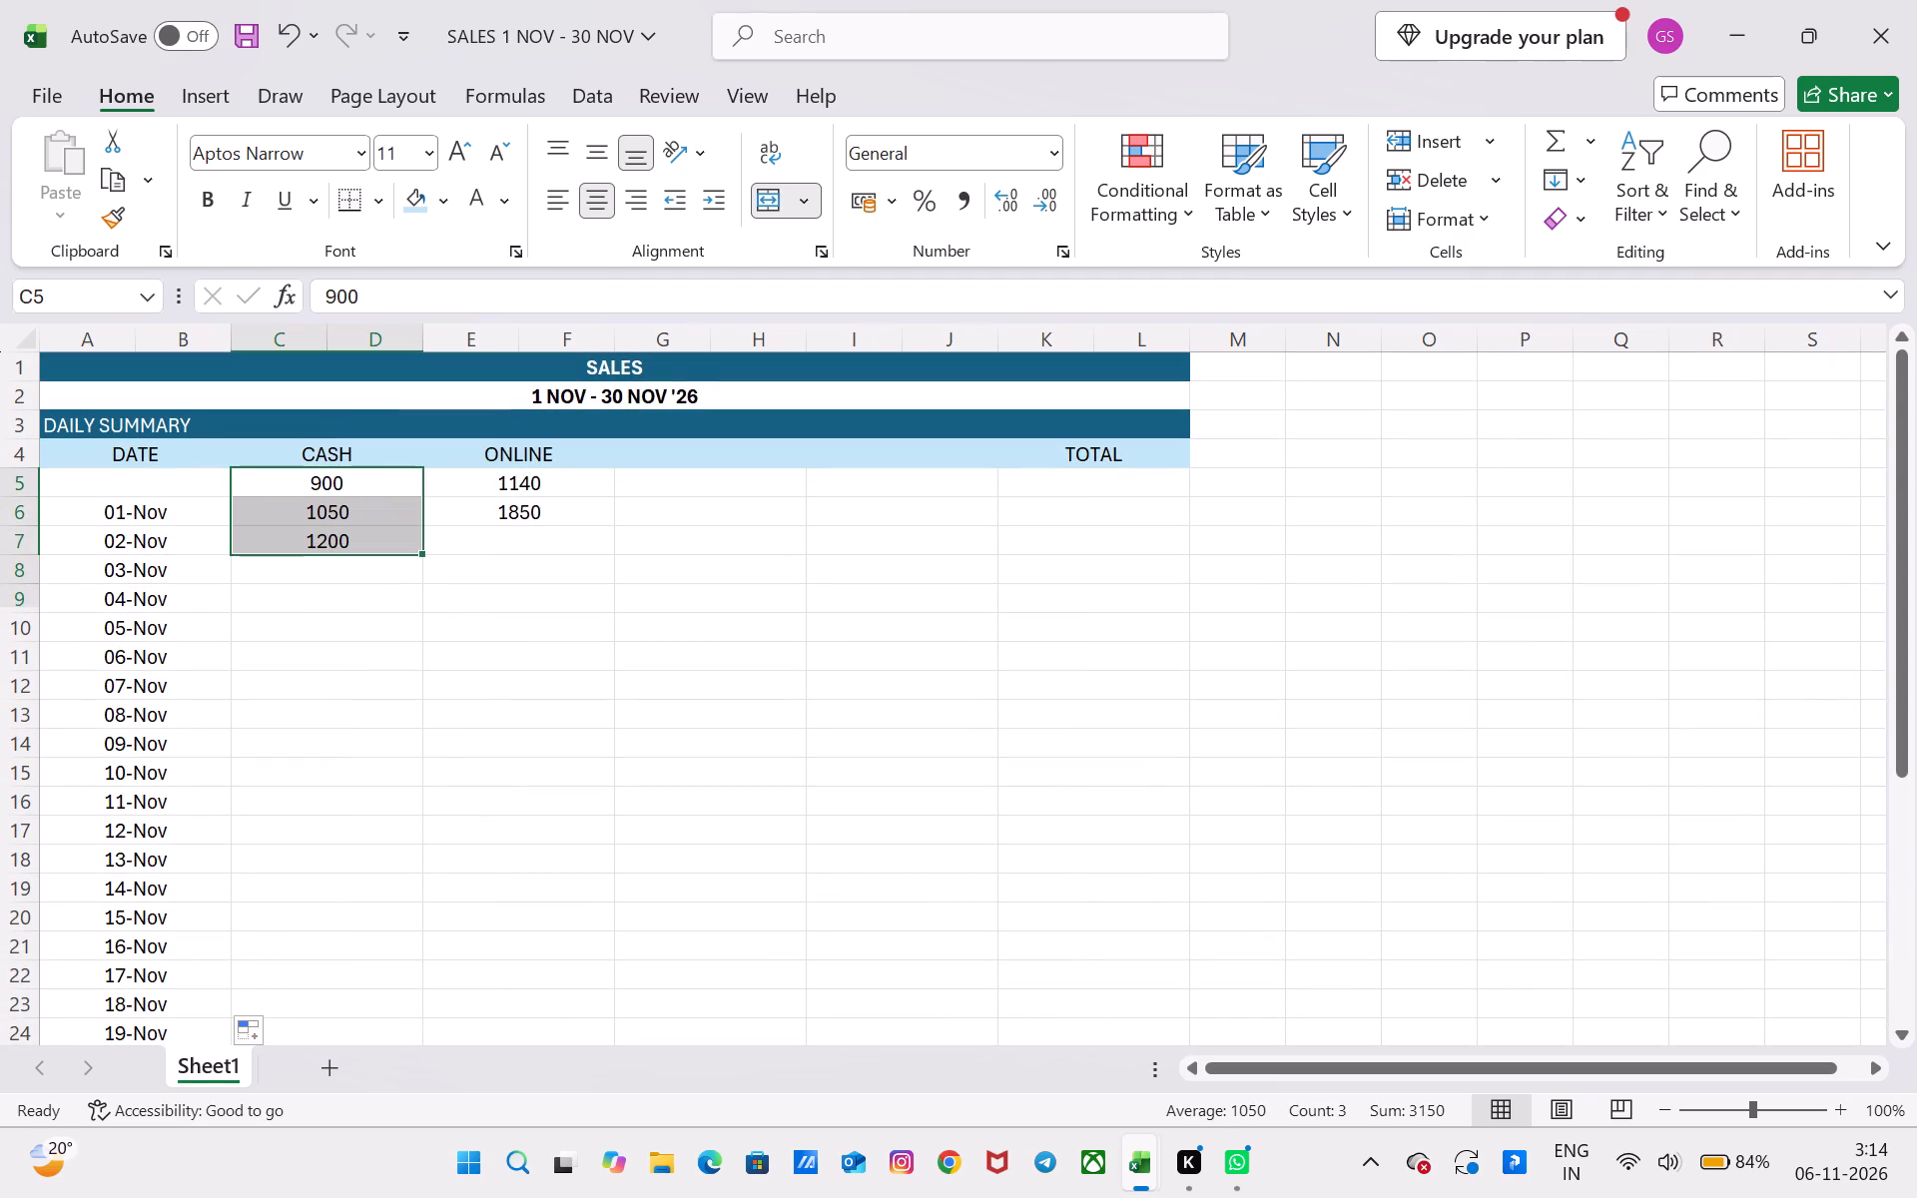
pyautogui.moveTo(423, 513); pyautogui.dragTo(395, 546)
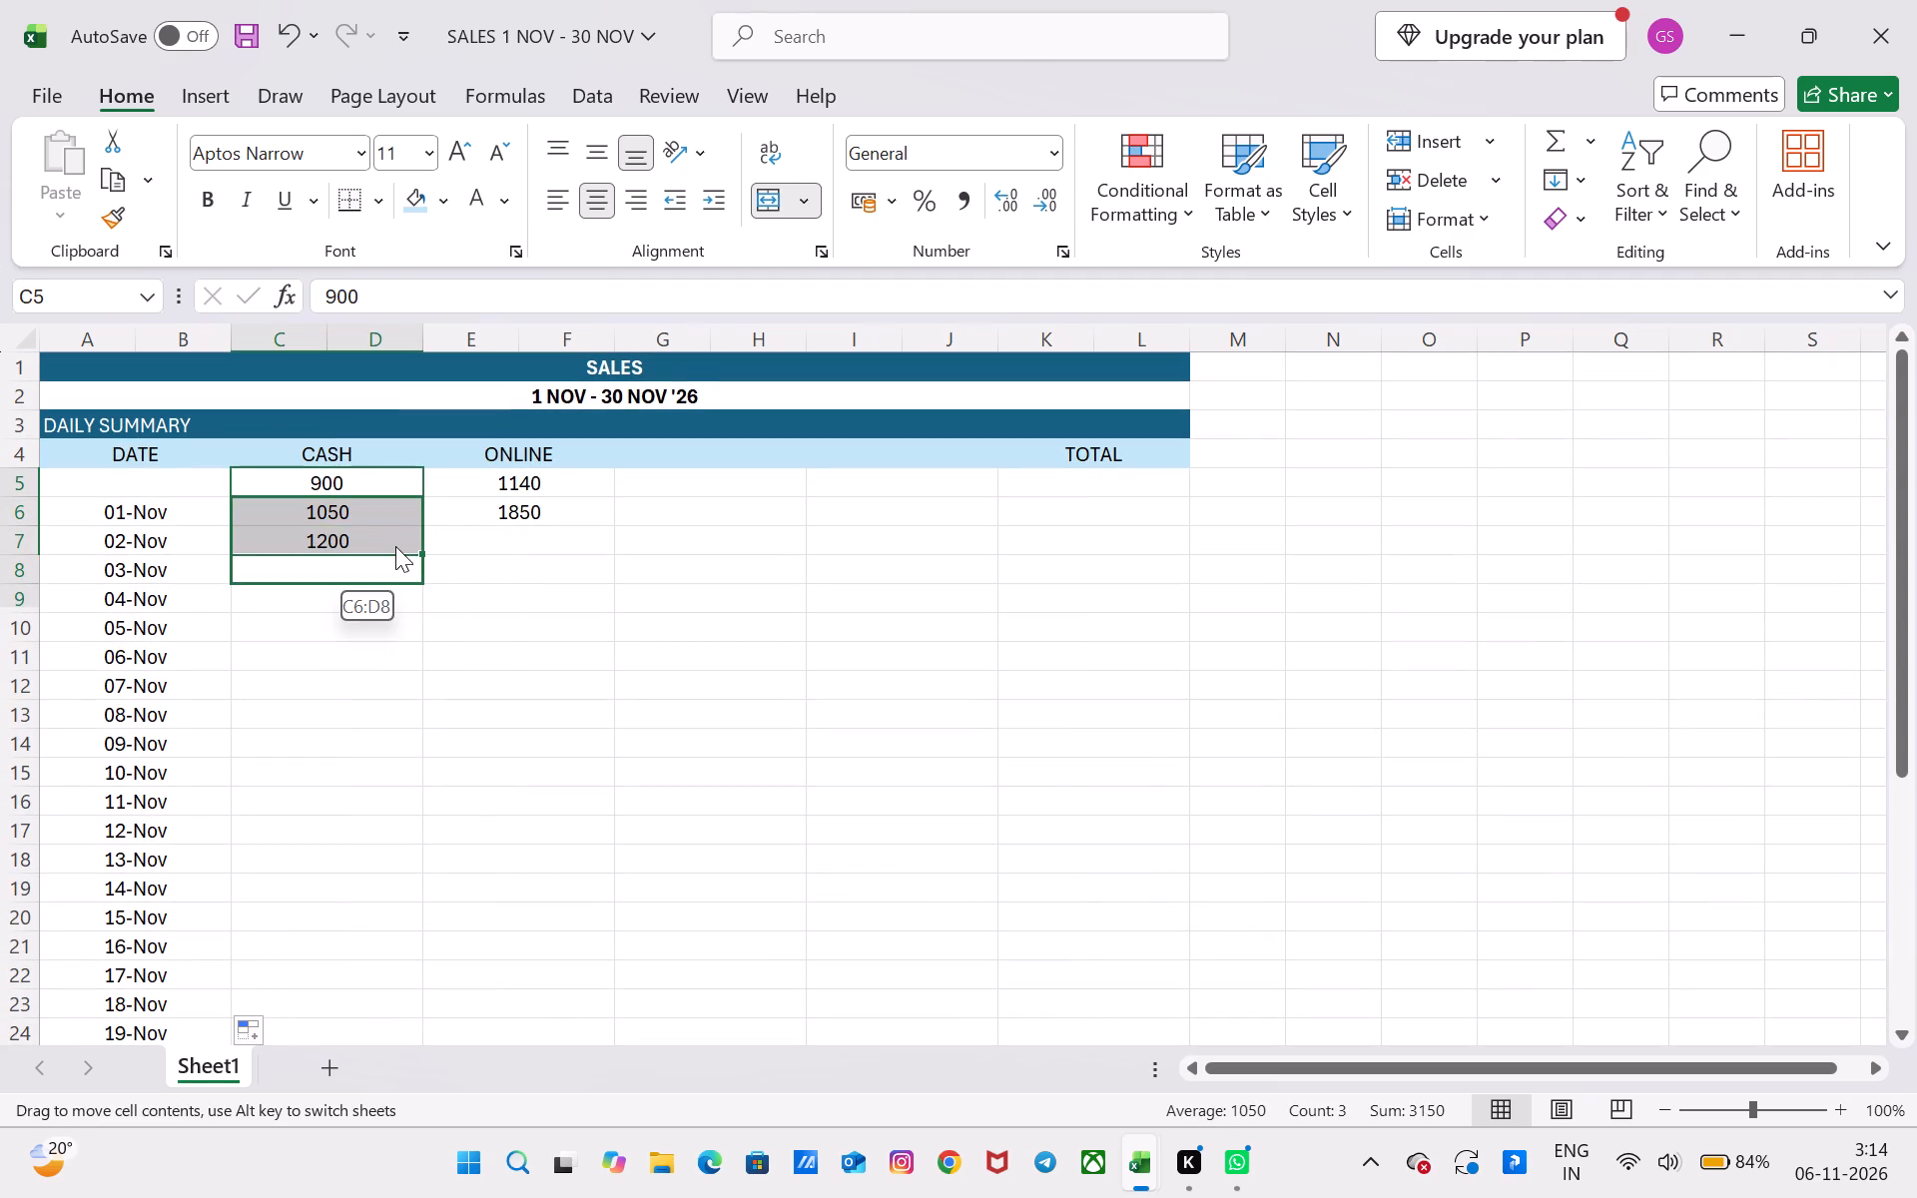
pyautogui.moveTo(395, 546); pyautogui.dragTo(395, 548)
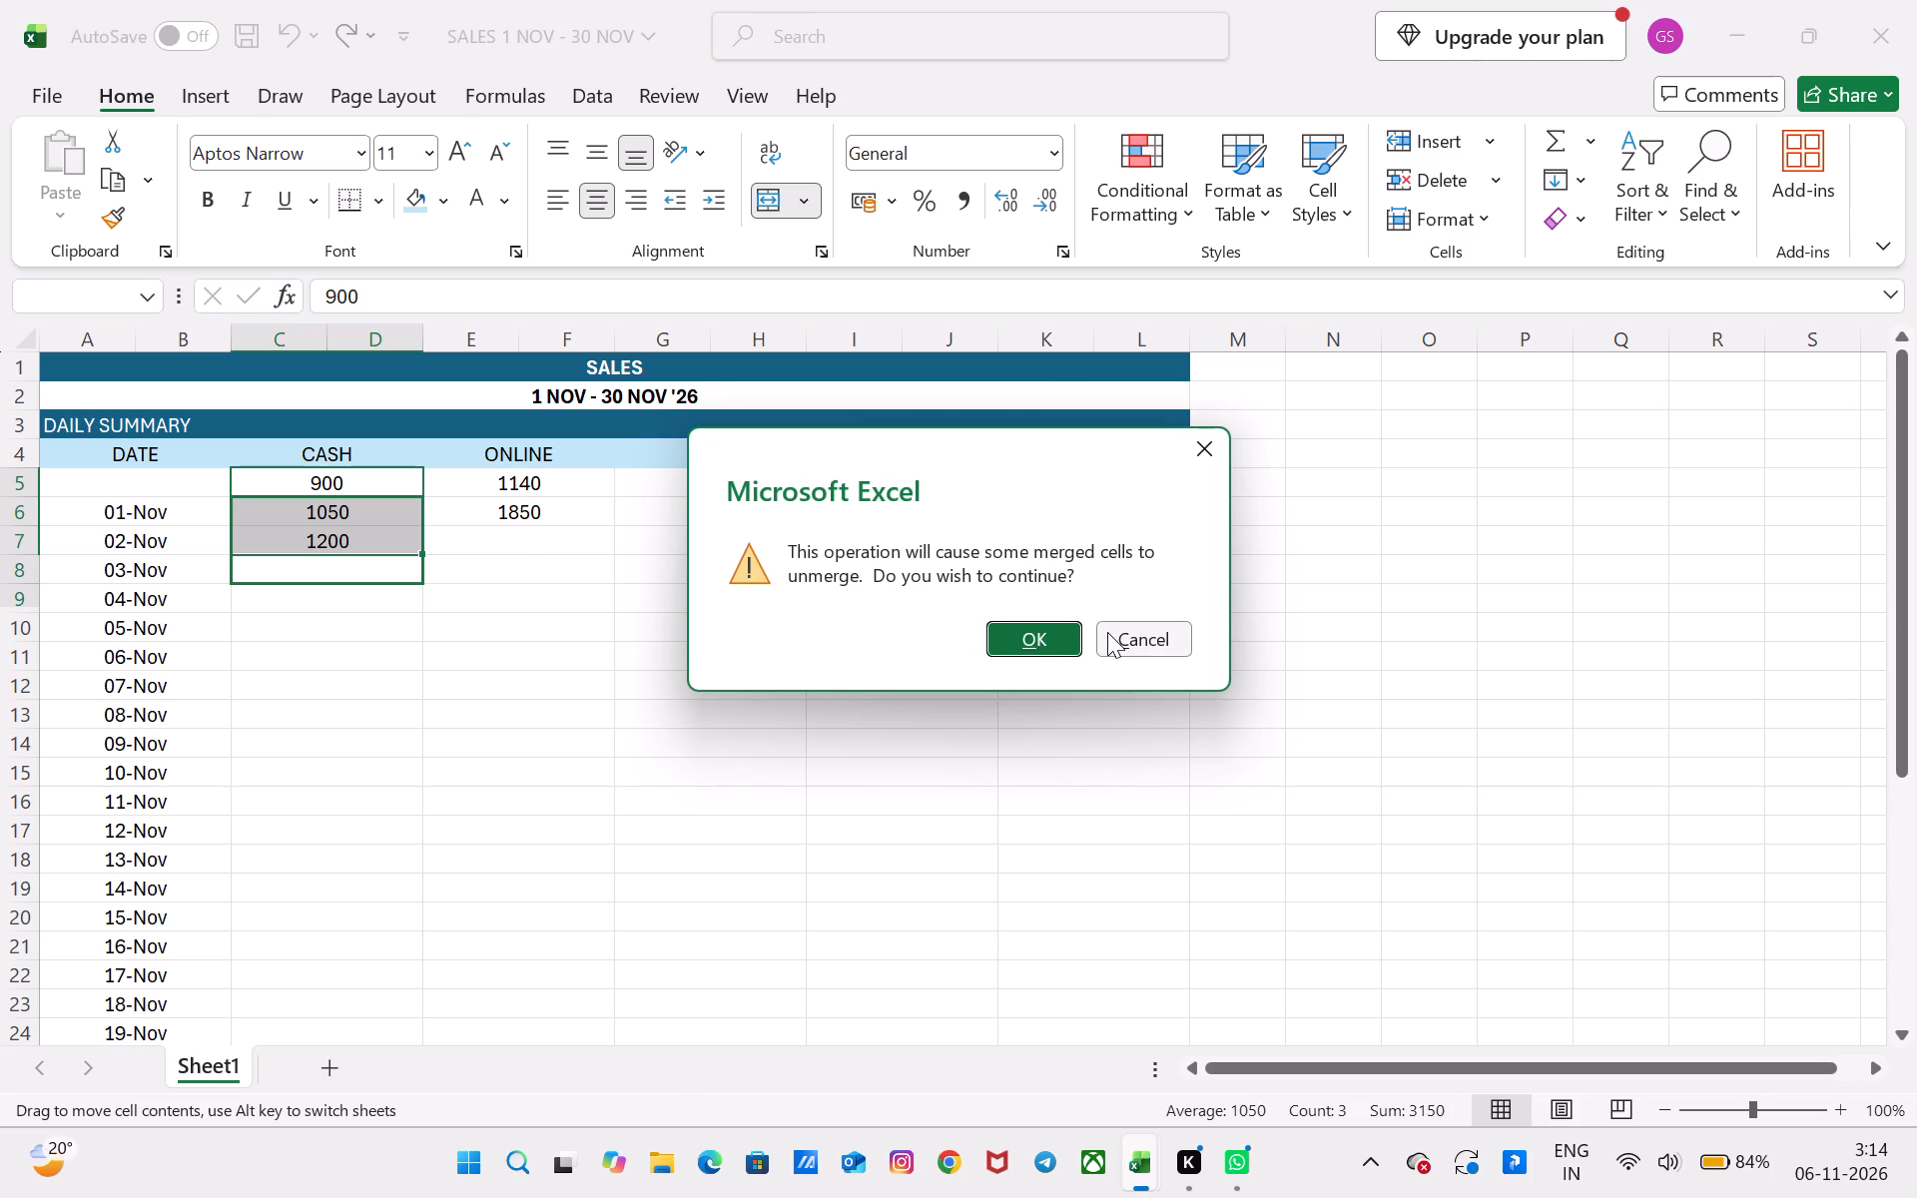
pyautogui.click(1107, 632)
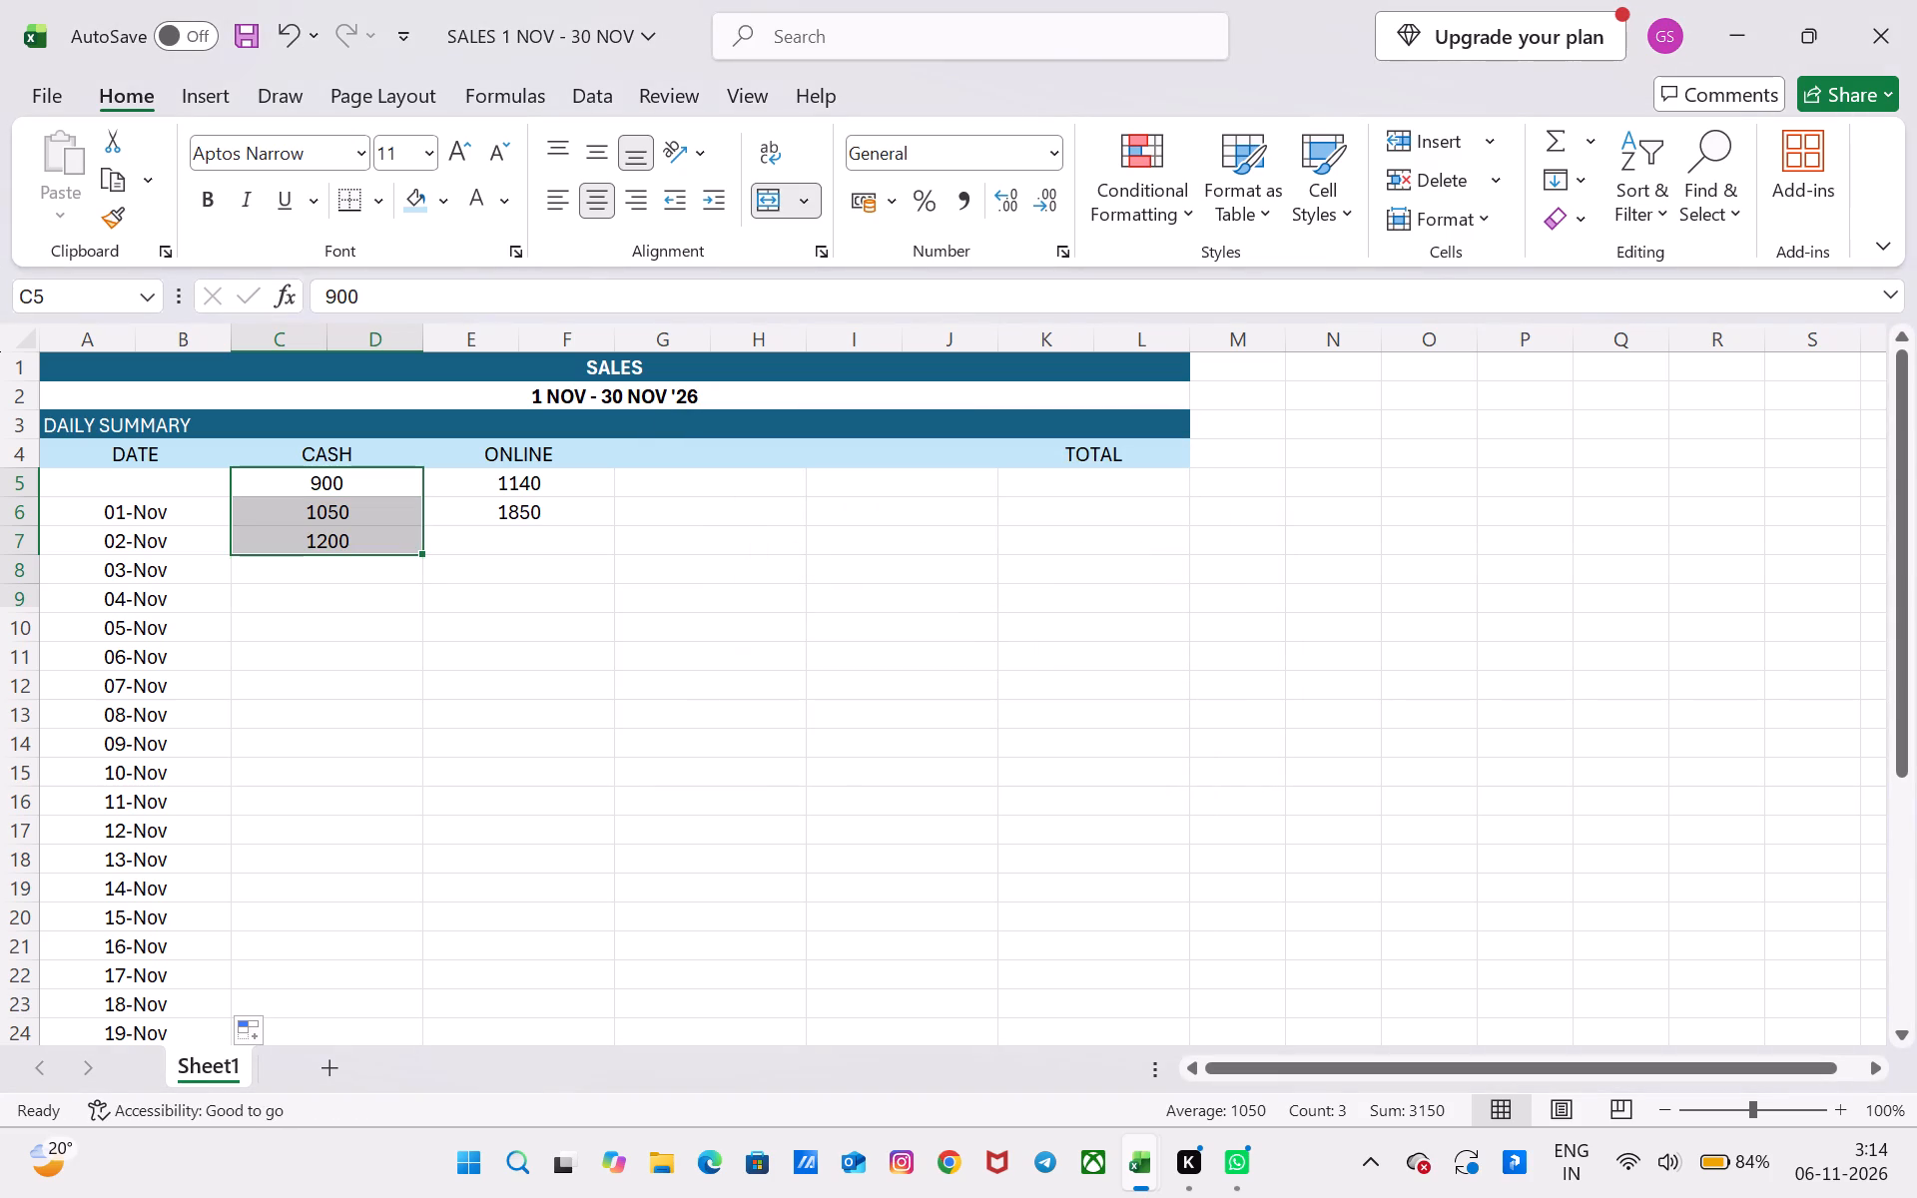
# Clear the cash amounts in C5, C6 and C7 and the online amounts in E5 and E6.
pyautogui.click(372, 481)
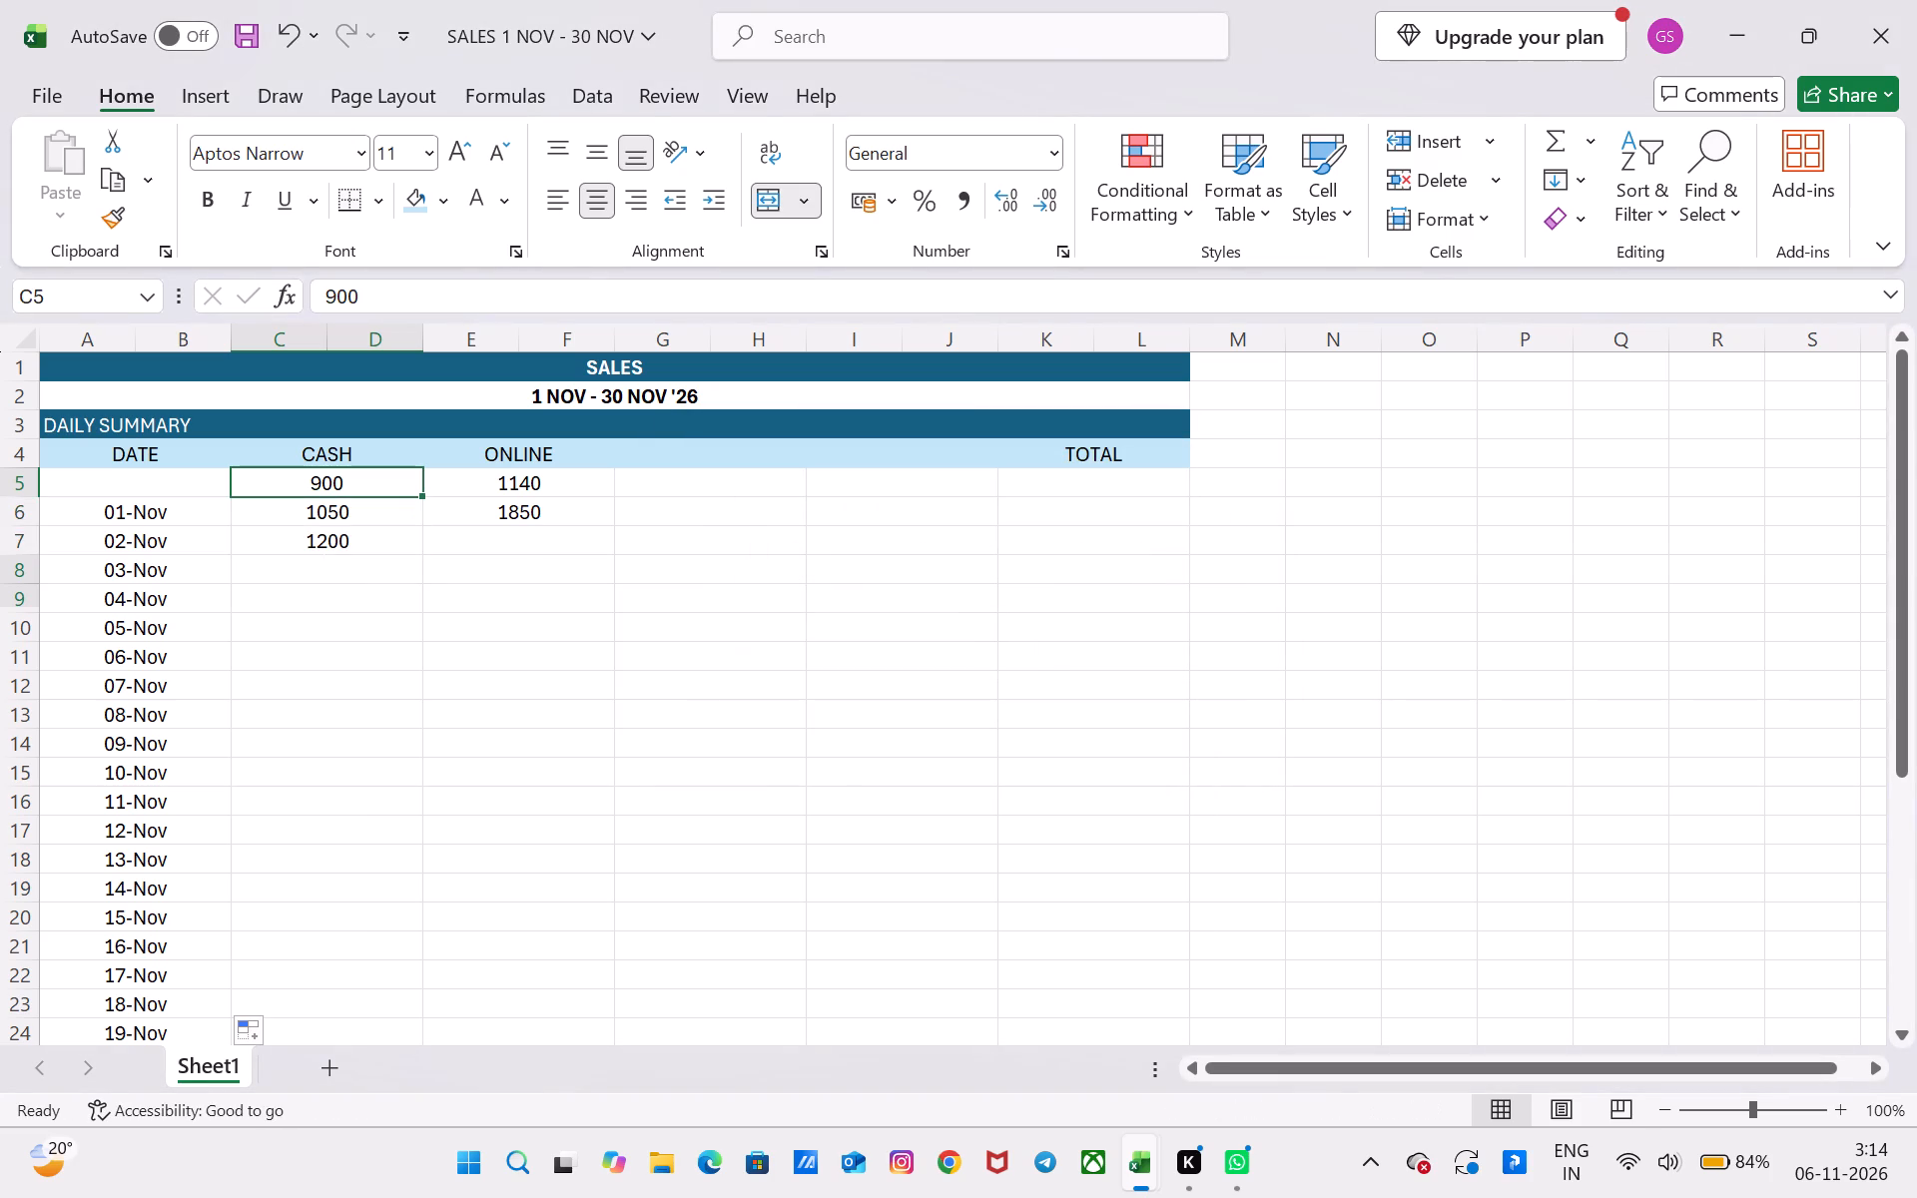
pyautogui.press('BackSpace')
pyautogui.click(357, 510)
pyautogui.press('BackSpace')
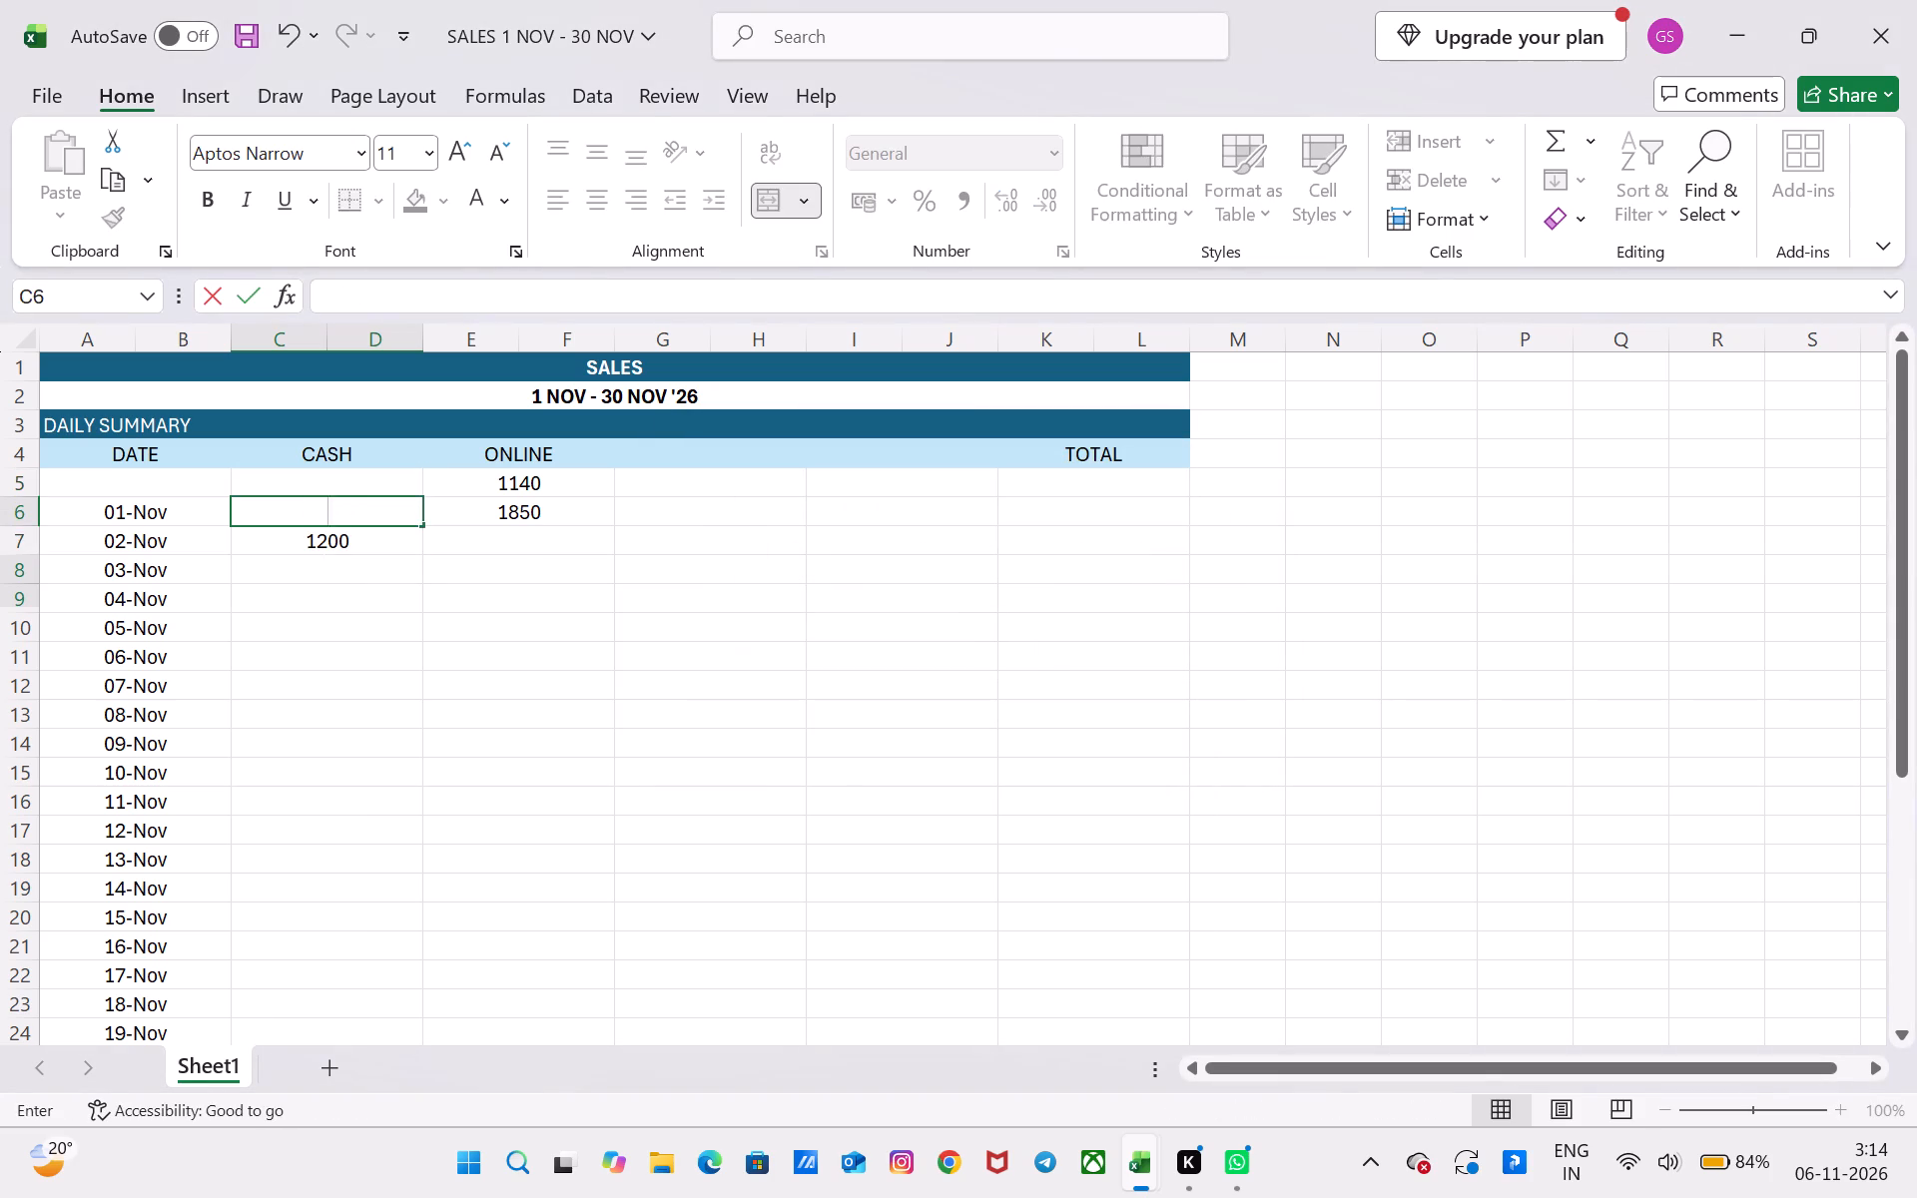
pyautogui.click(363, 530)
pyautogui.press('BackSpace')
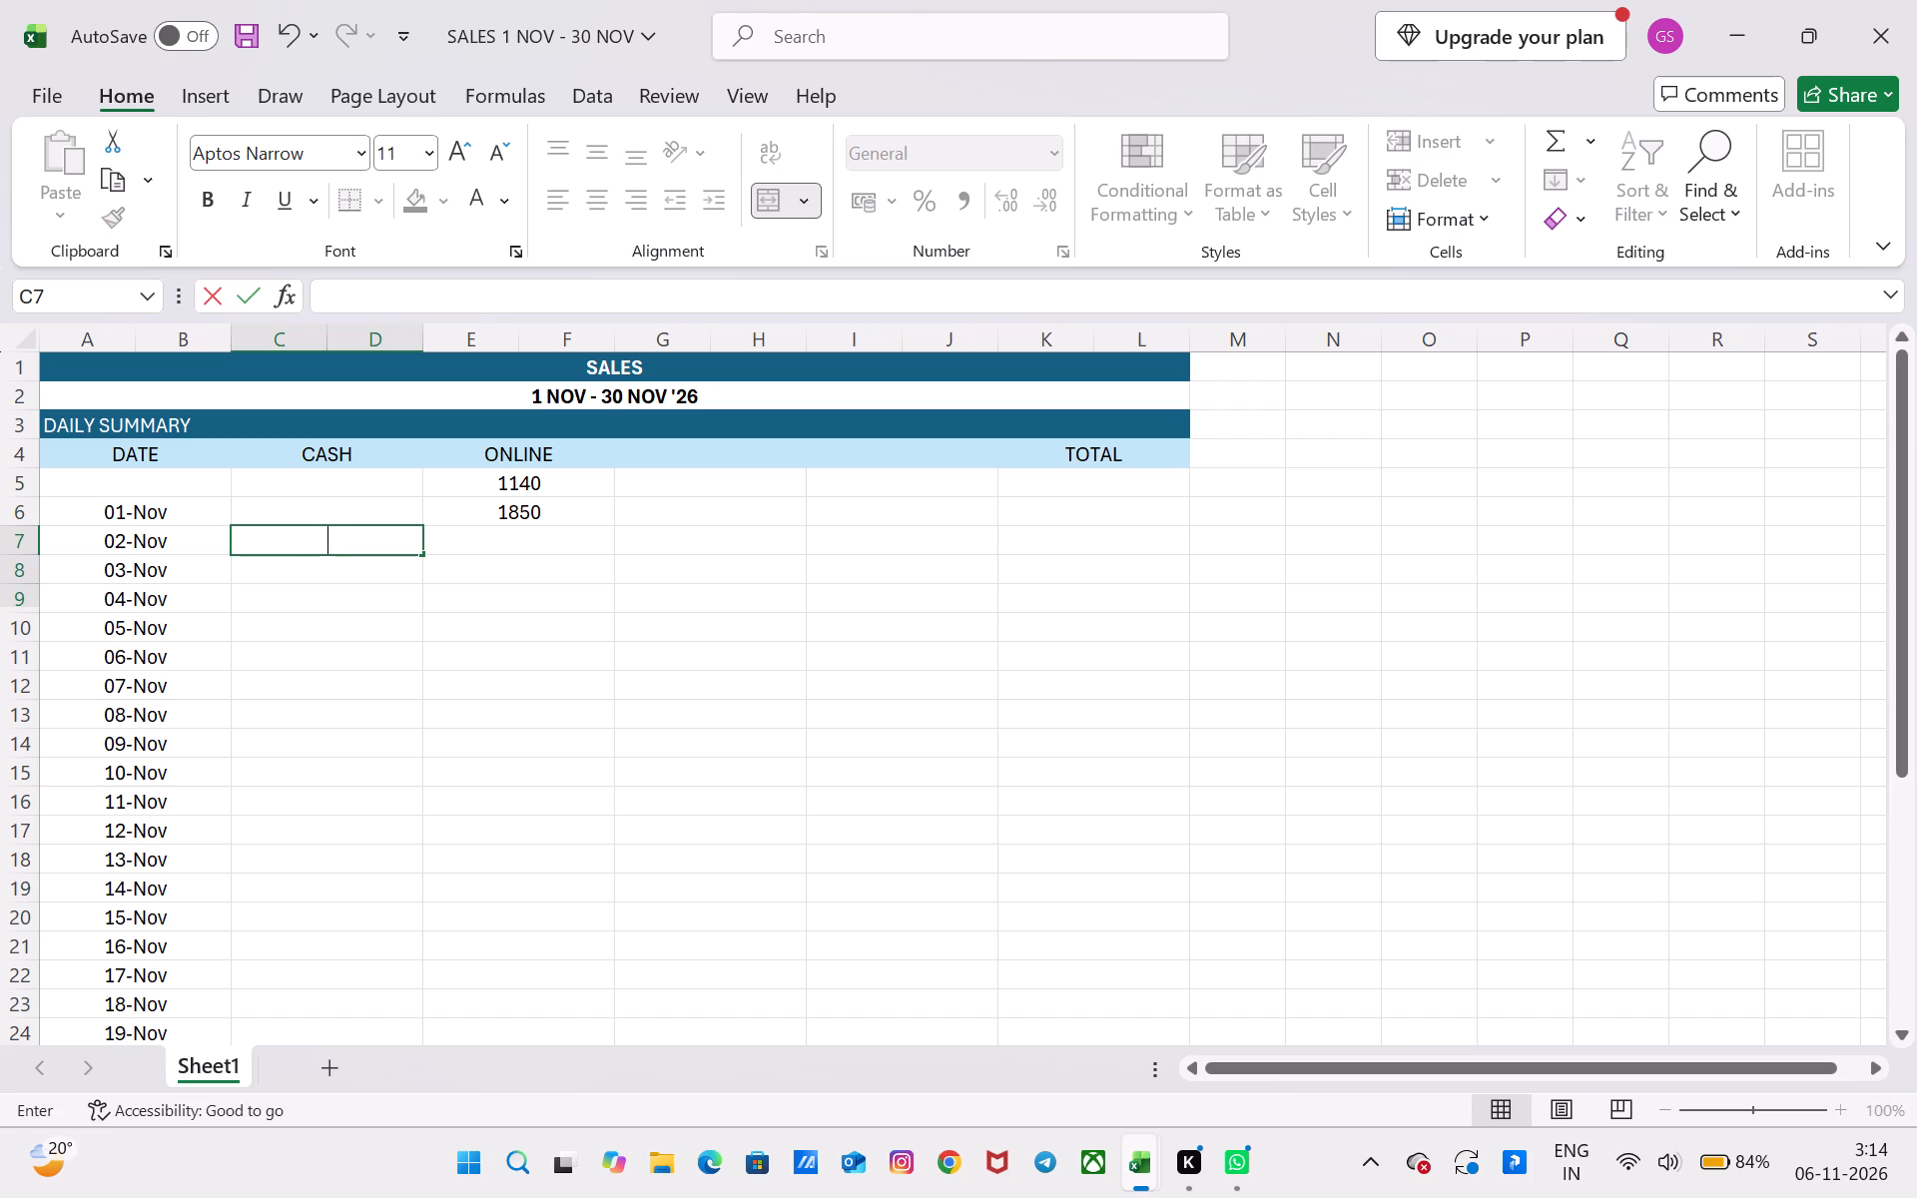
pyautogui.press('BackSpace')
pyautogui.click(547, 481)
pyautogui.press('BackSpace')
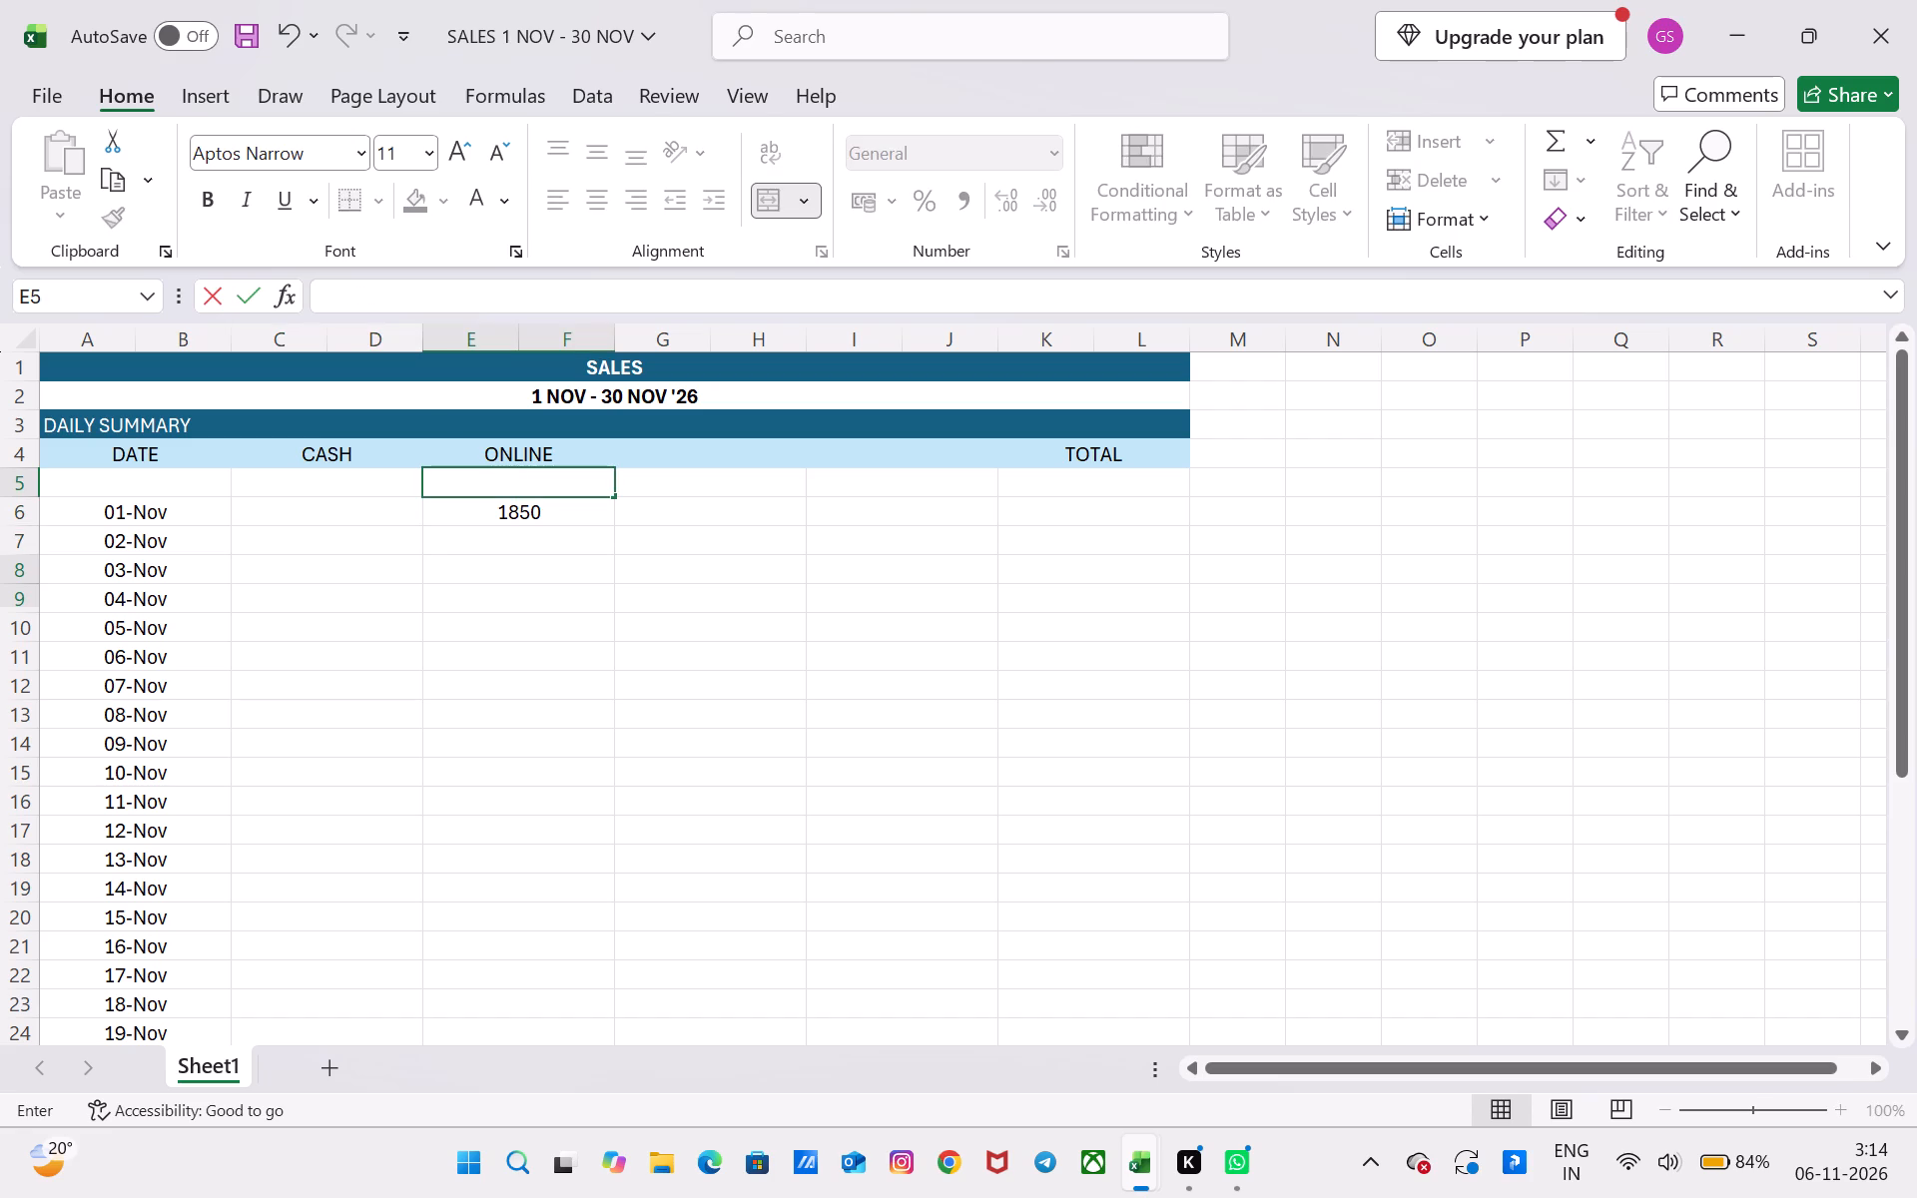
pyautogui.click(553, 506)
pyautogui.press('BackSpace')
pyautogui.click(541, 536)
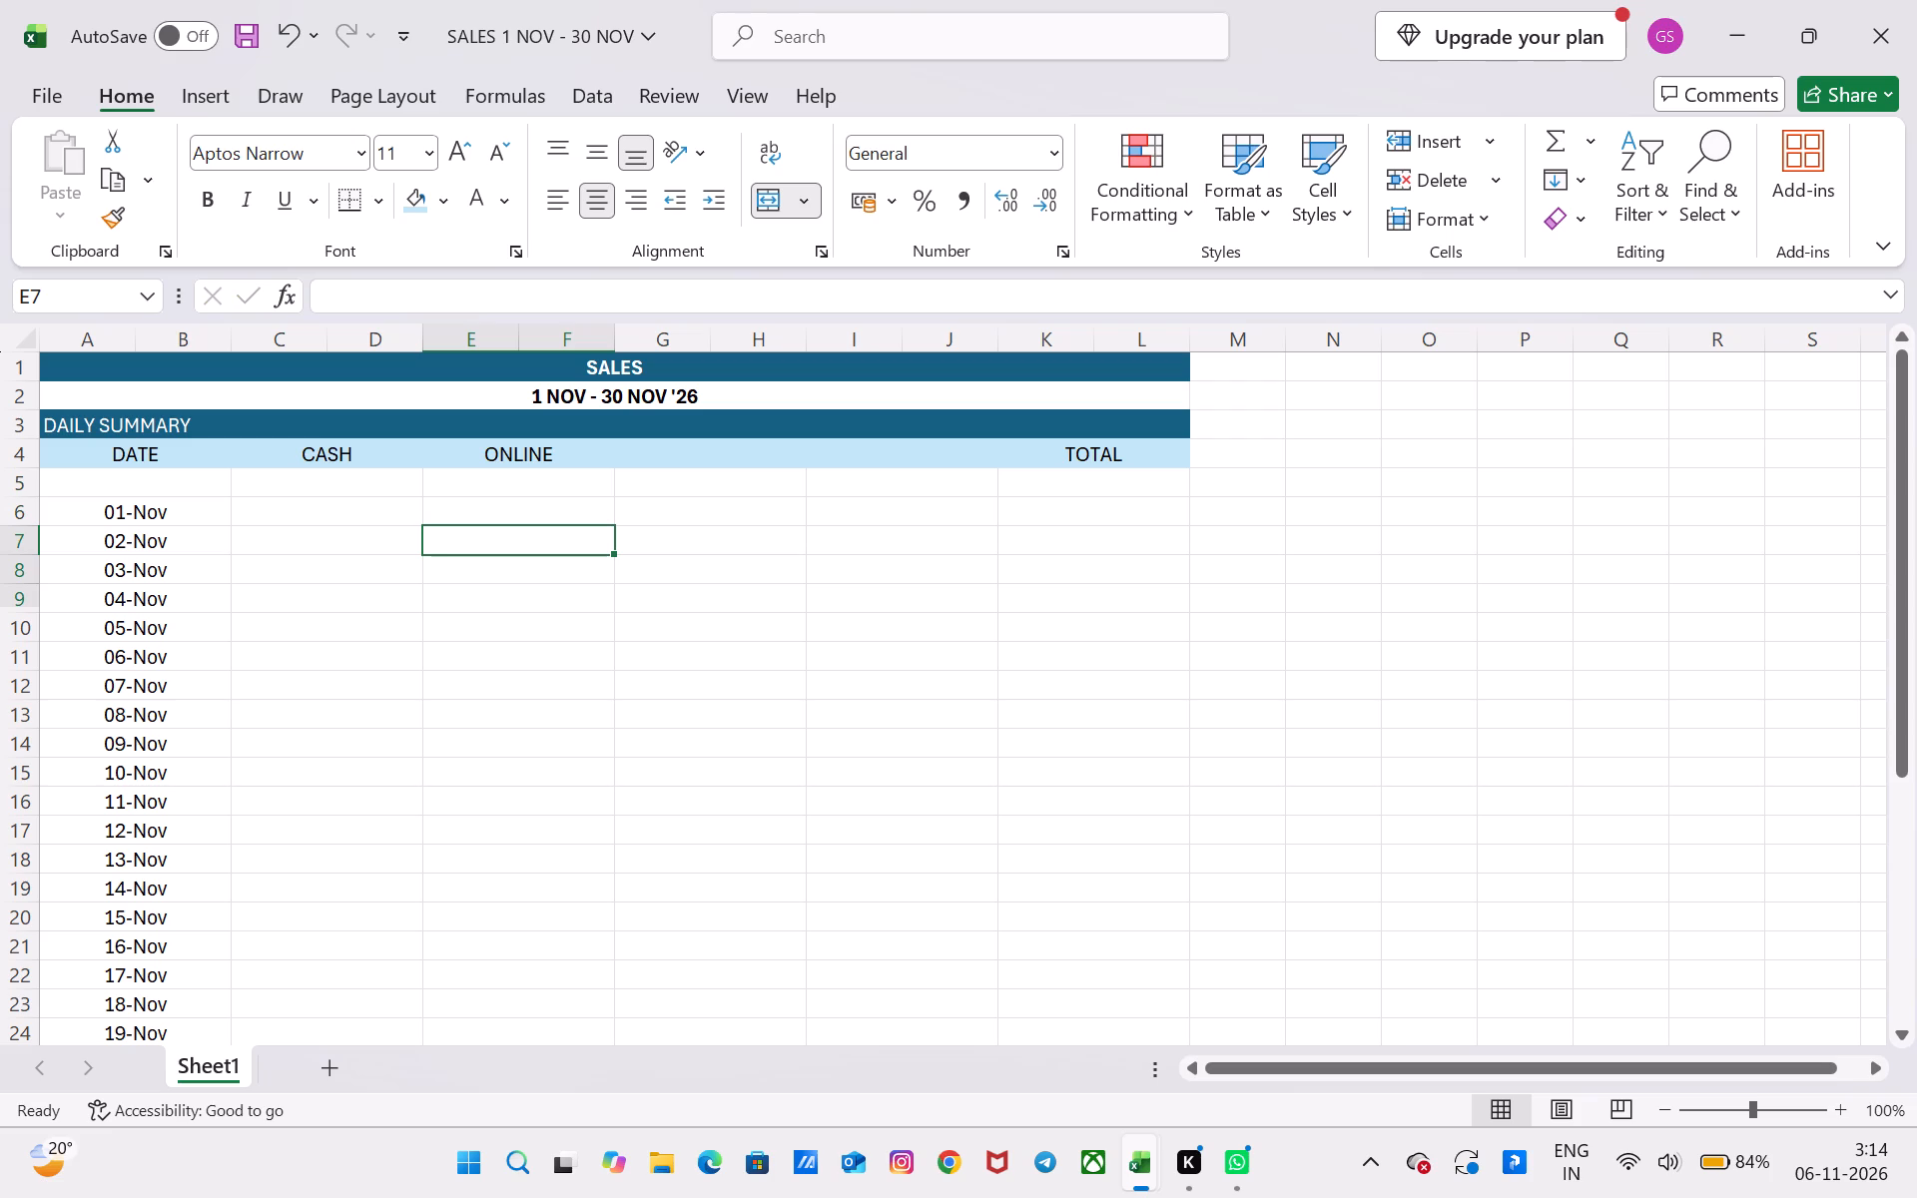
# Move the ONLINE header from E4:F4 to I4:J4, beside TOTAL.
pyautogui.click(473, 457)
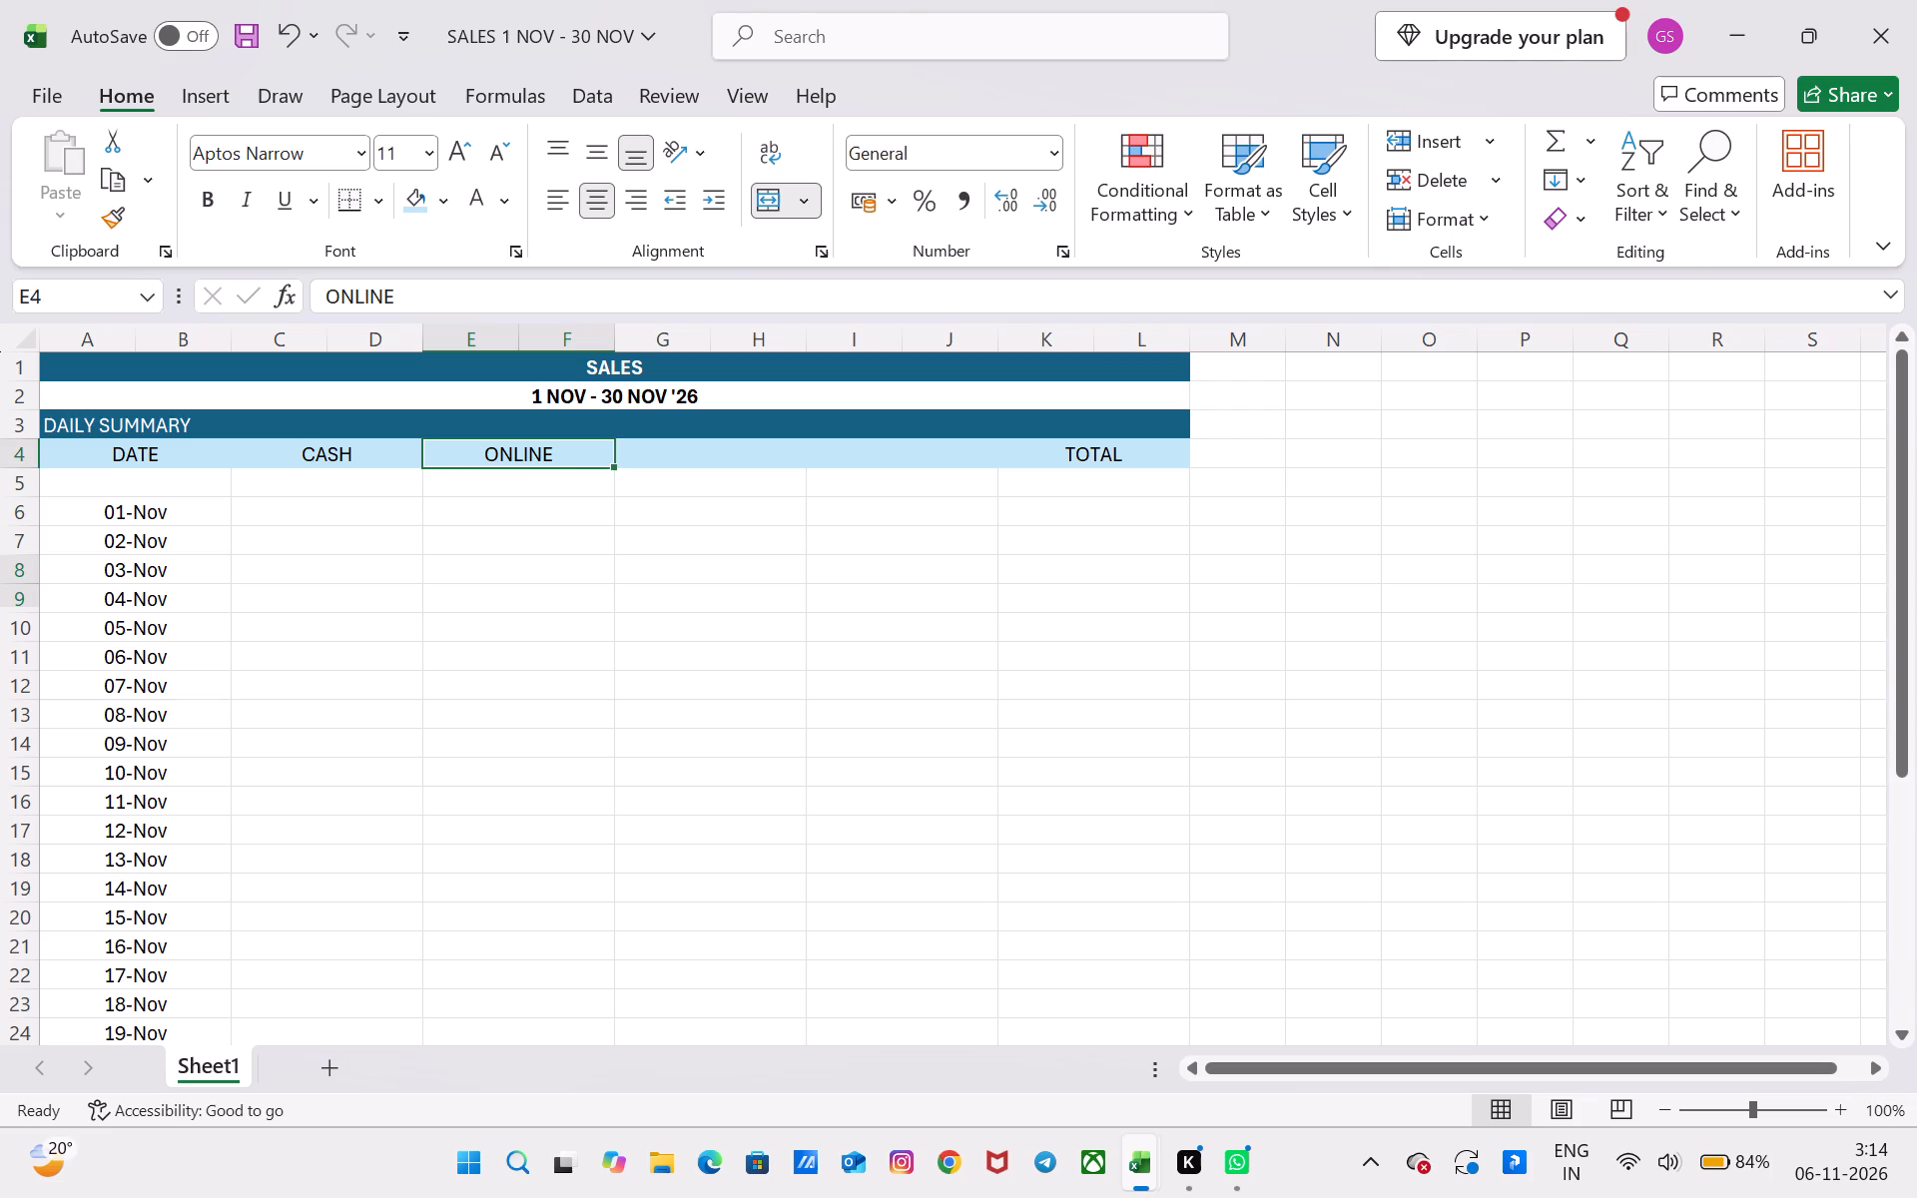
pyautogui.moveTo(613, 450); pyautogui.dragTo(916, 444)
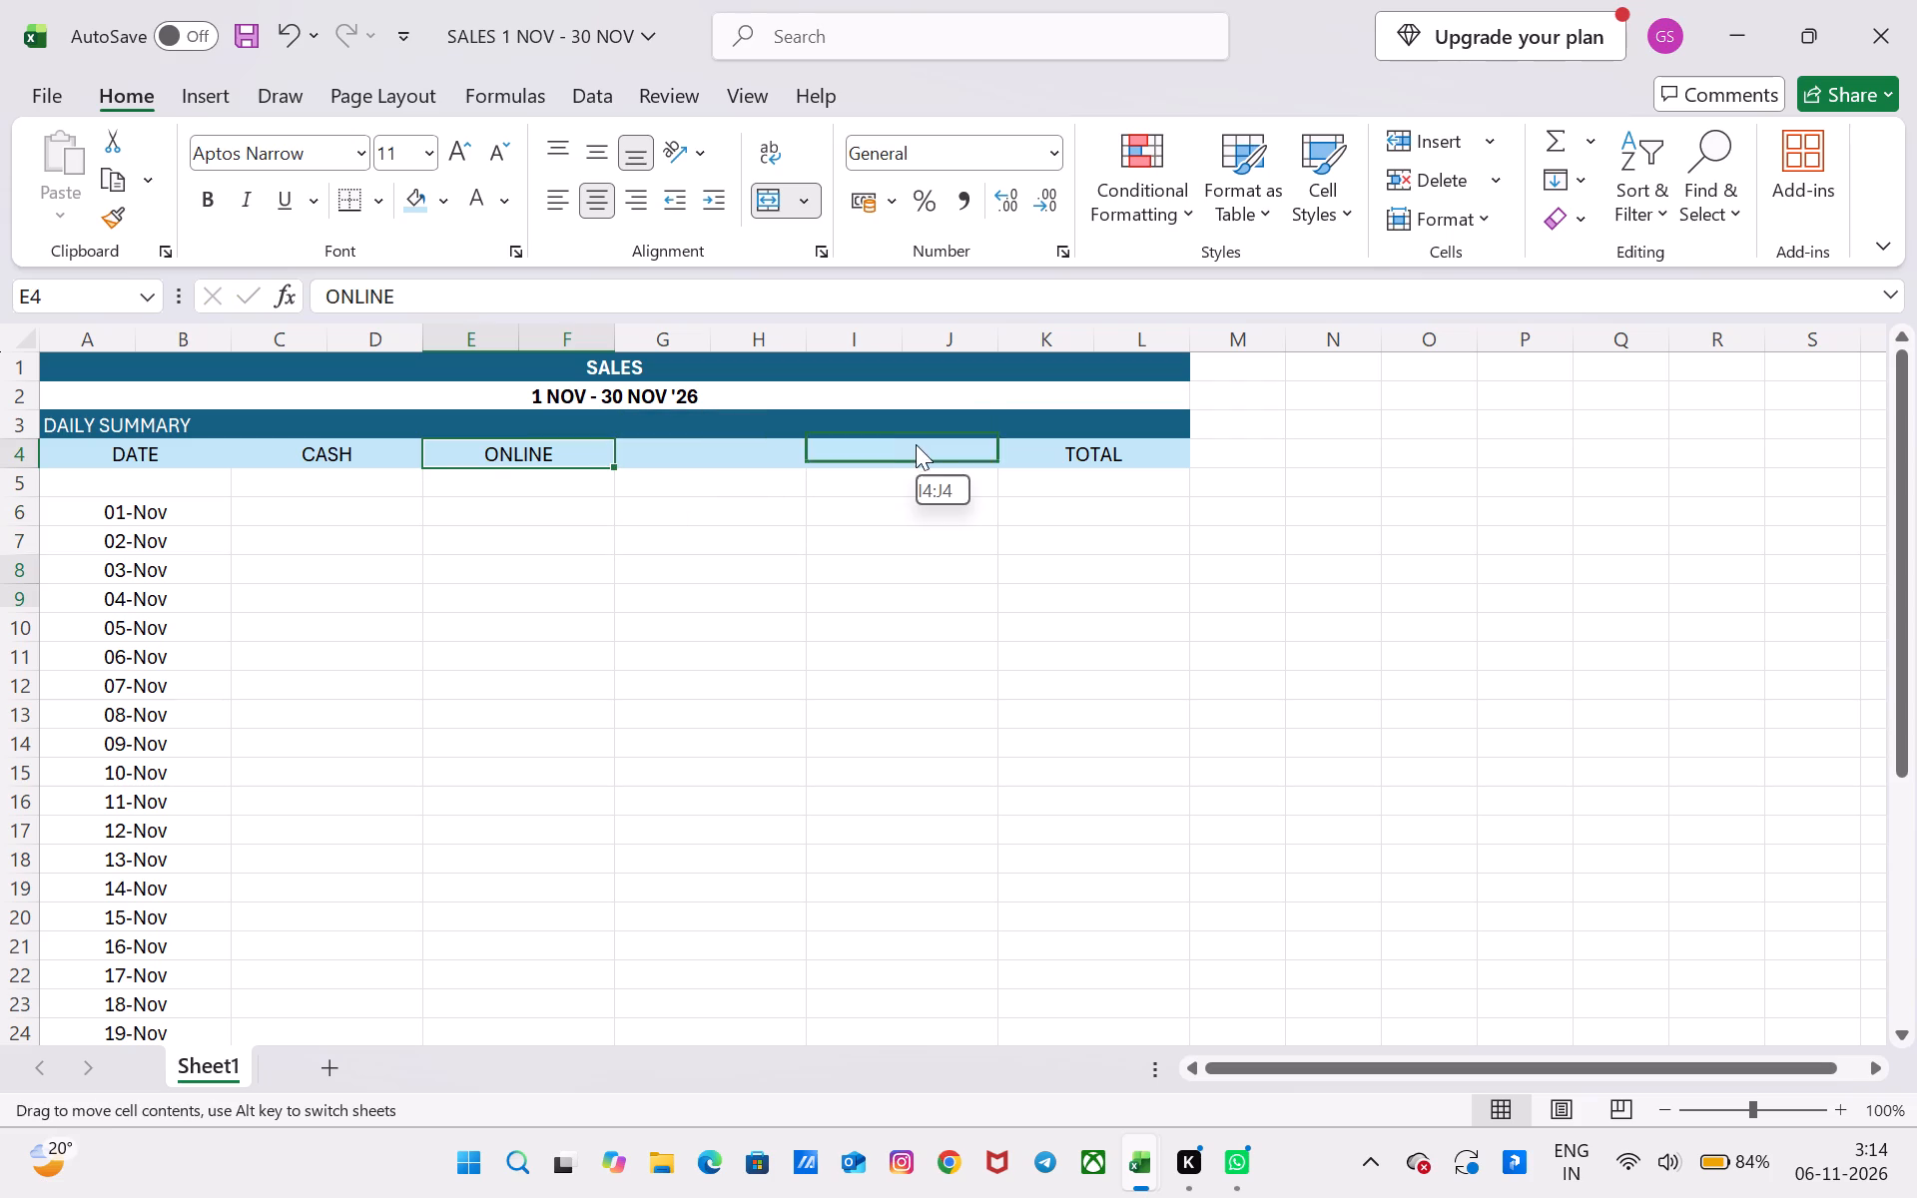
pyautogui.moveTo(916, 444); pyautogui.dragTo(925, 454)
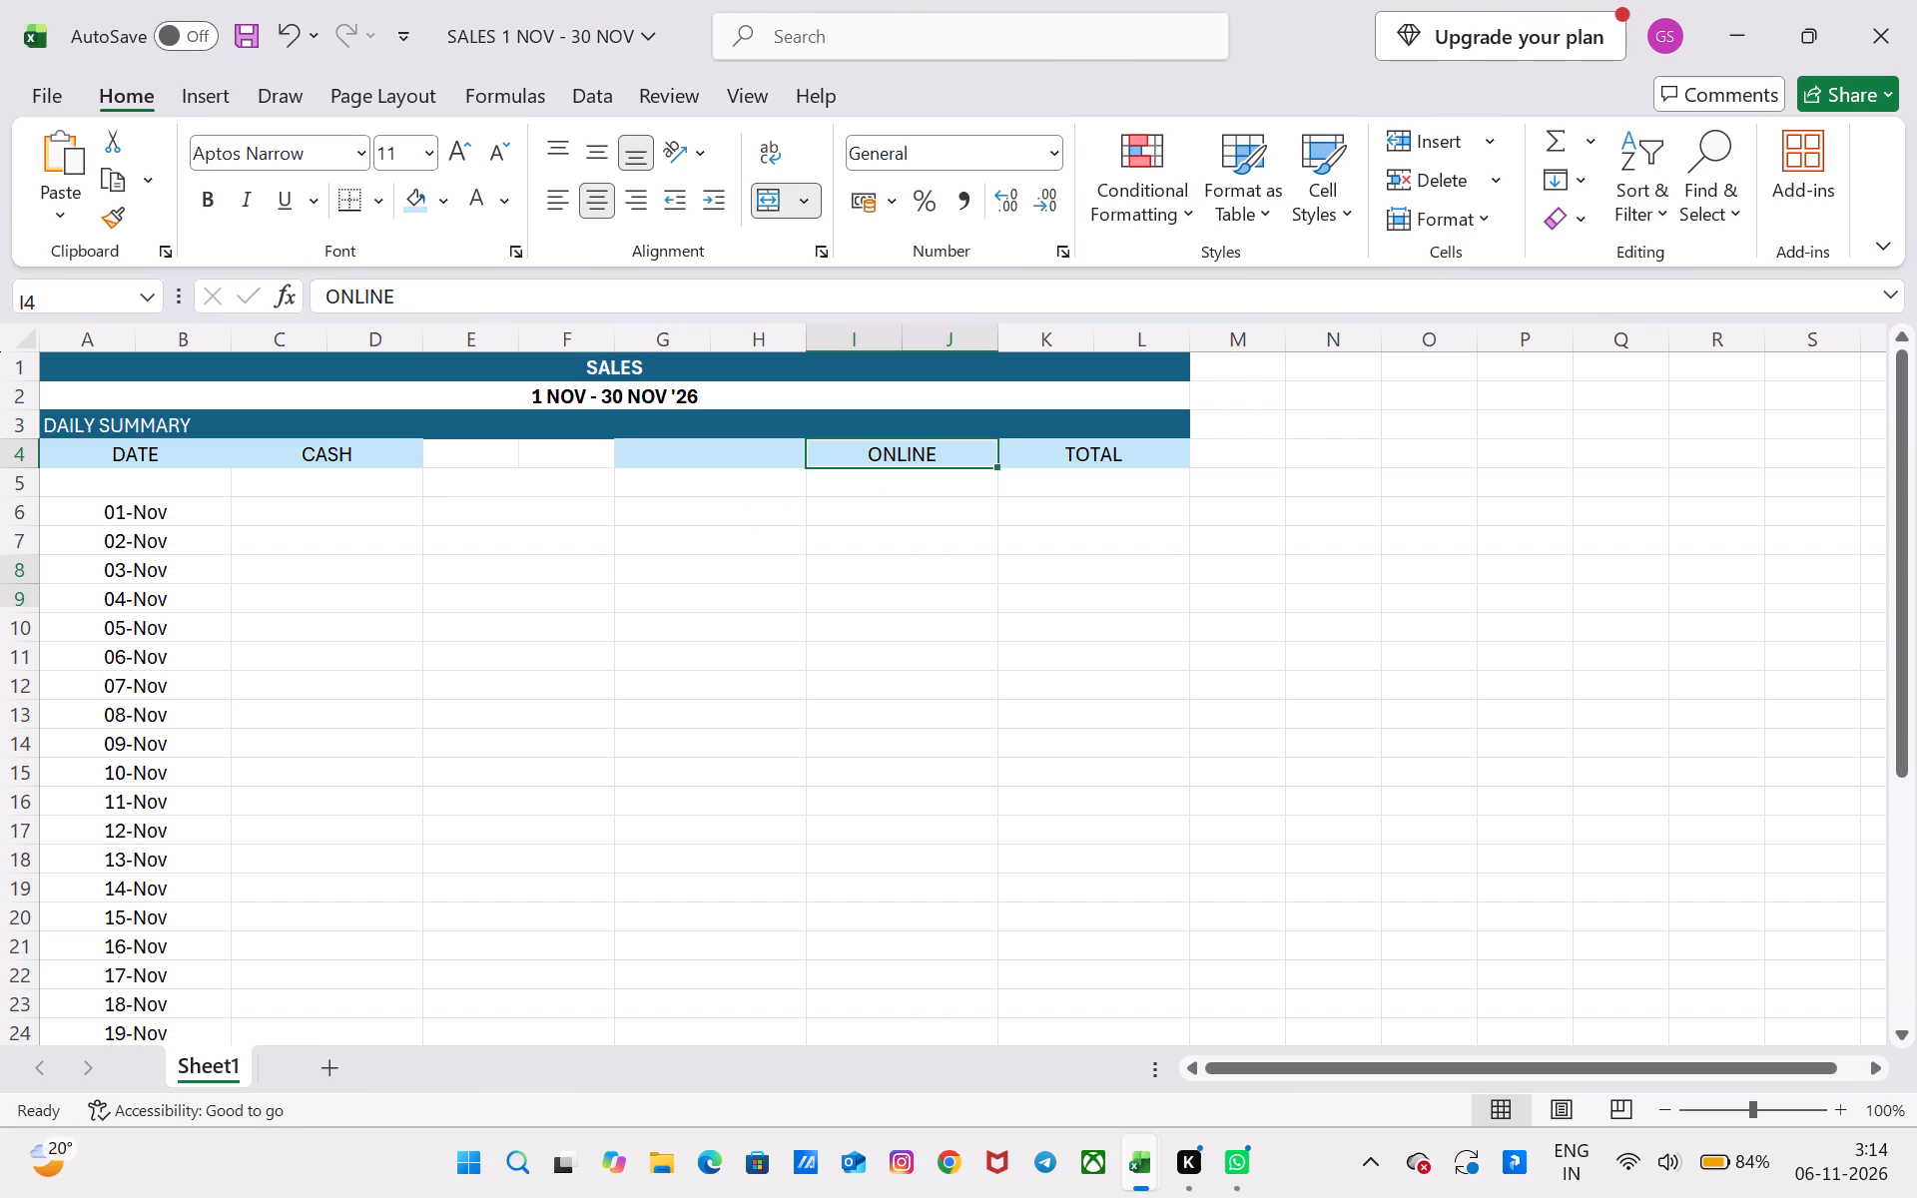
# Merge and center the vacated header cells E4:F4 and fill them with the header row's light blue.
pyautogui.moveTo(472, 458); pyautogui.dragTo(532, 457)
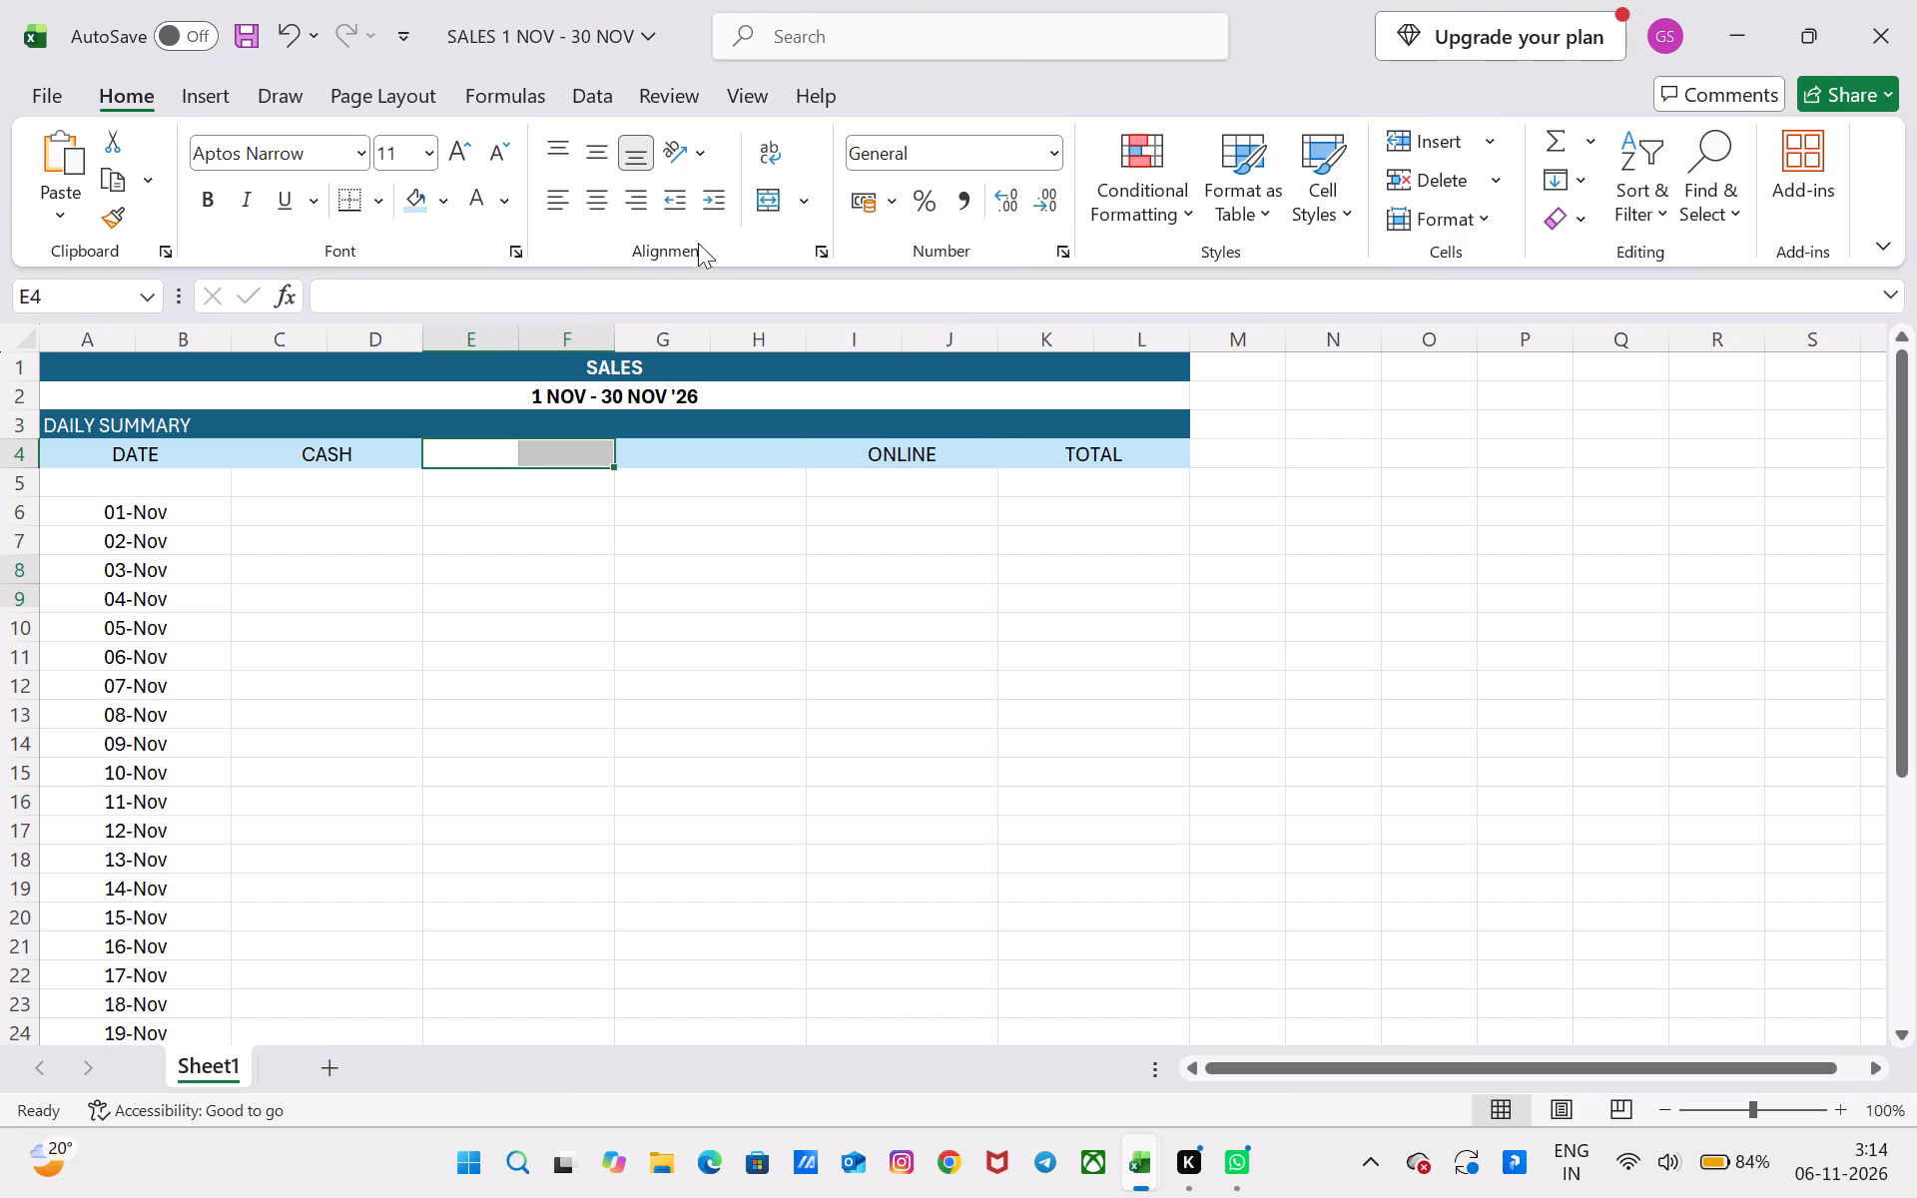
pyautogui.click(772, 191)
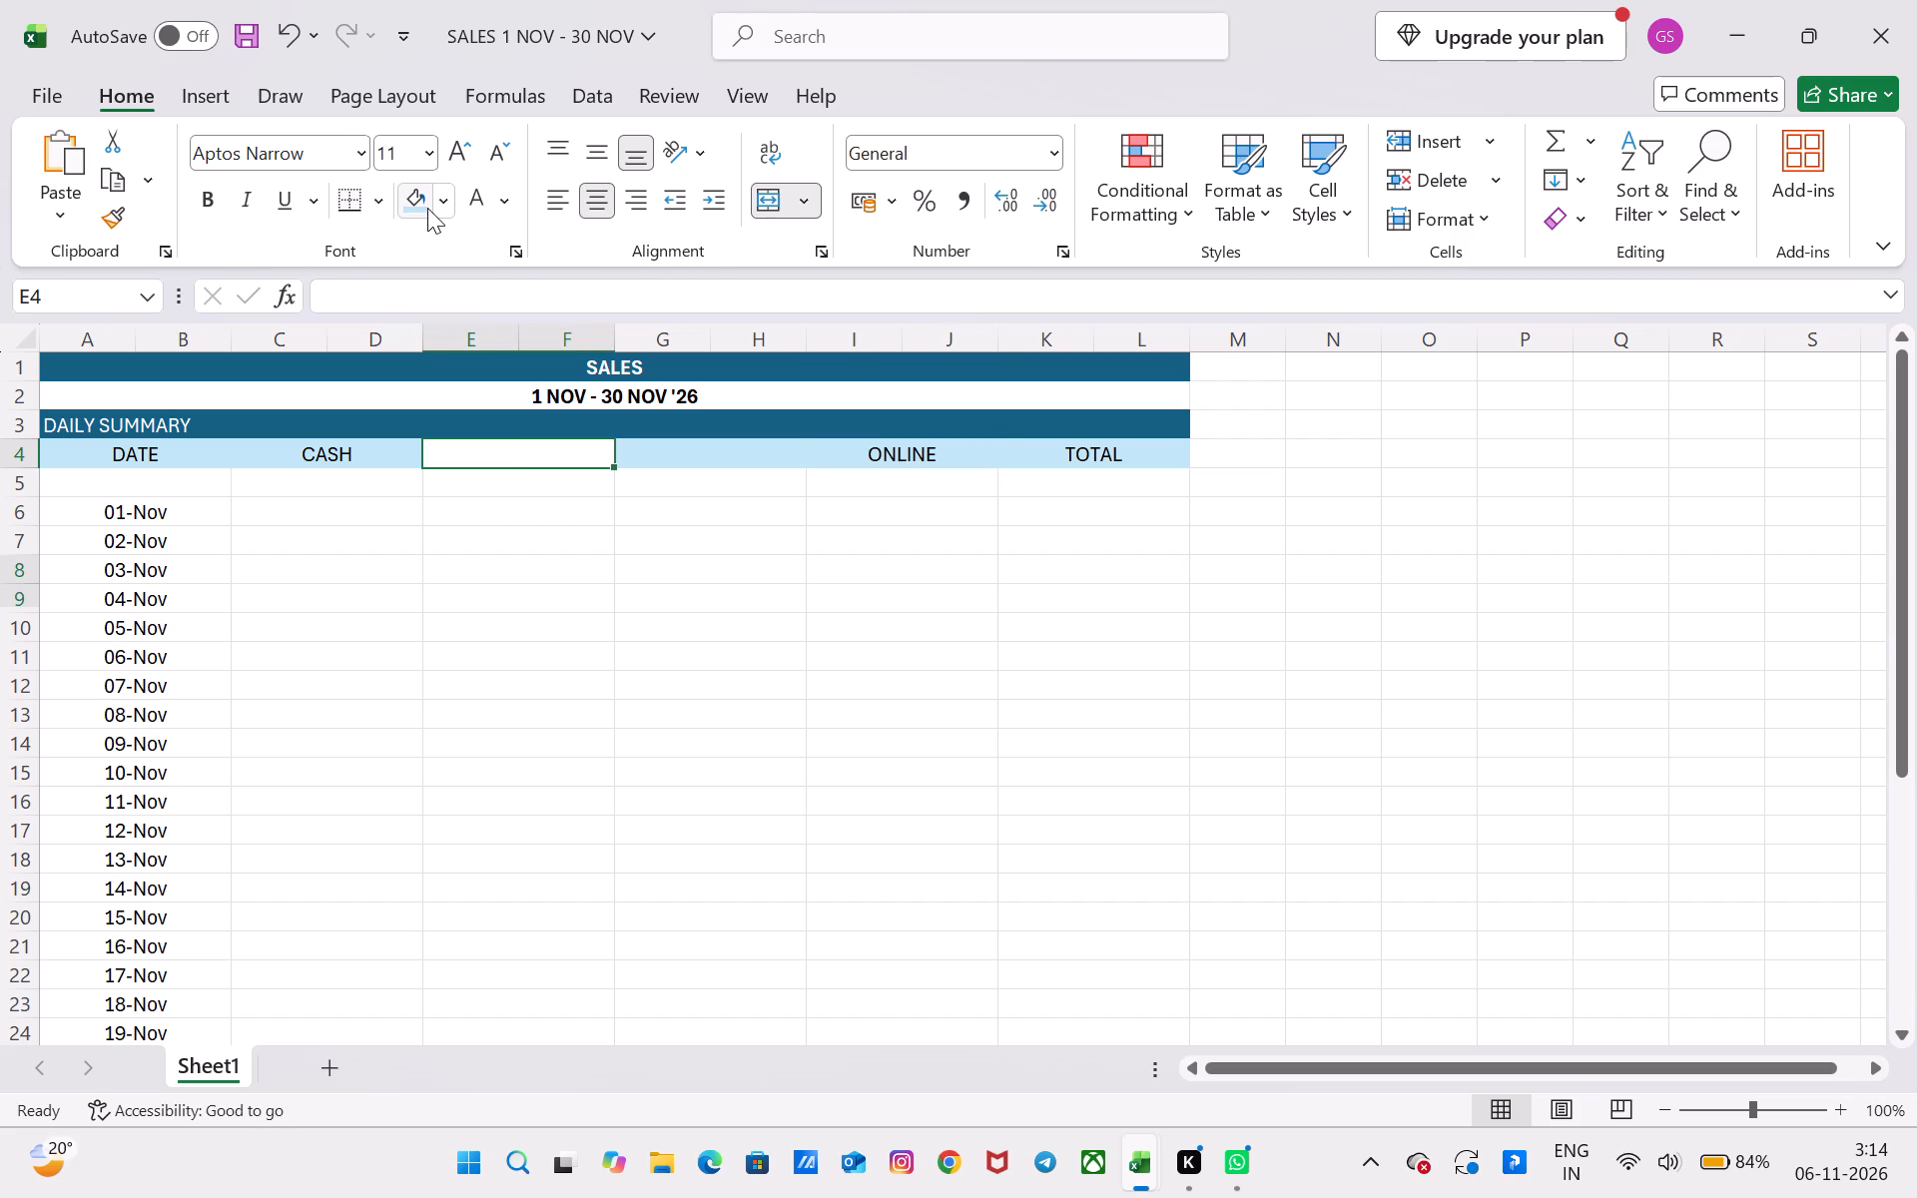
pyautogui.click(410, 207)
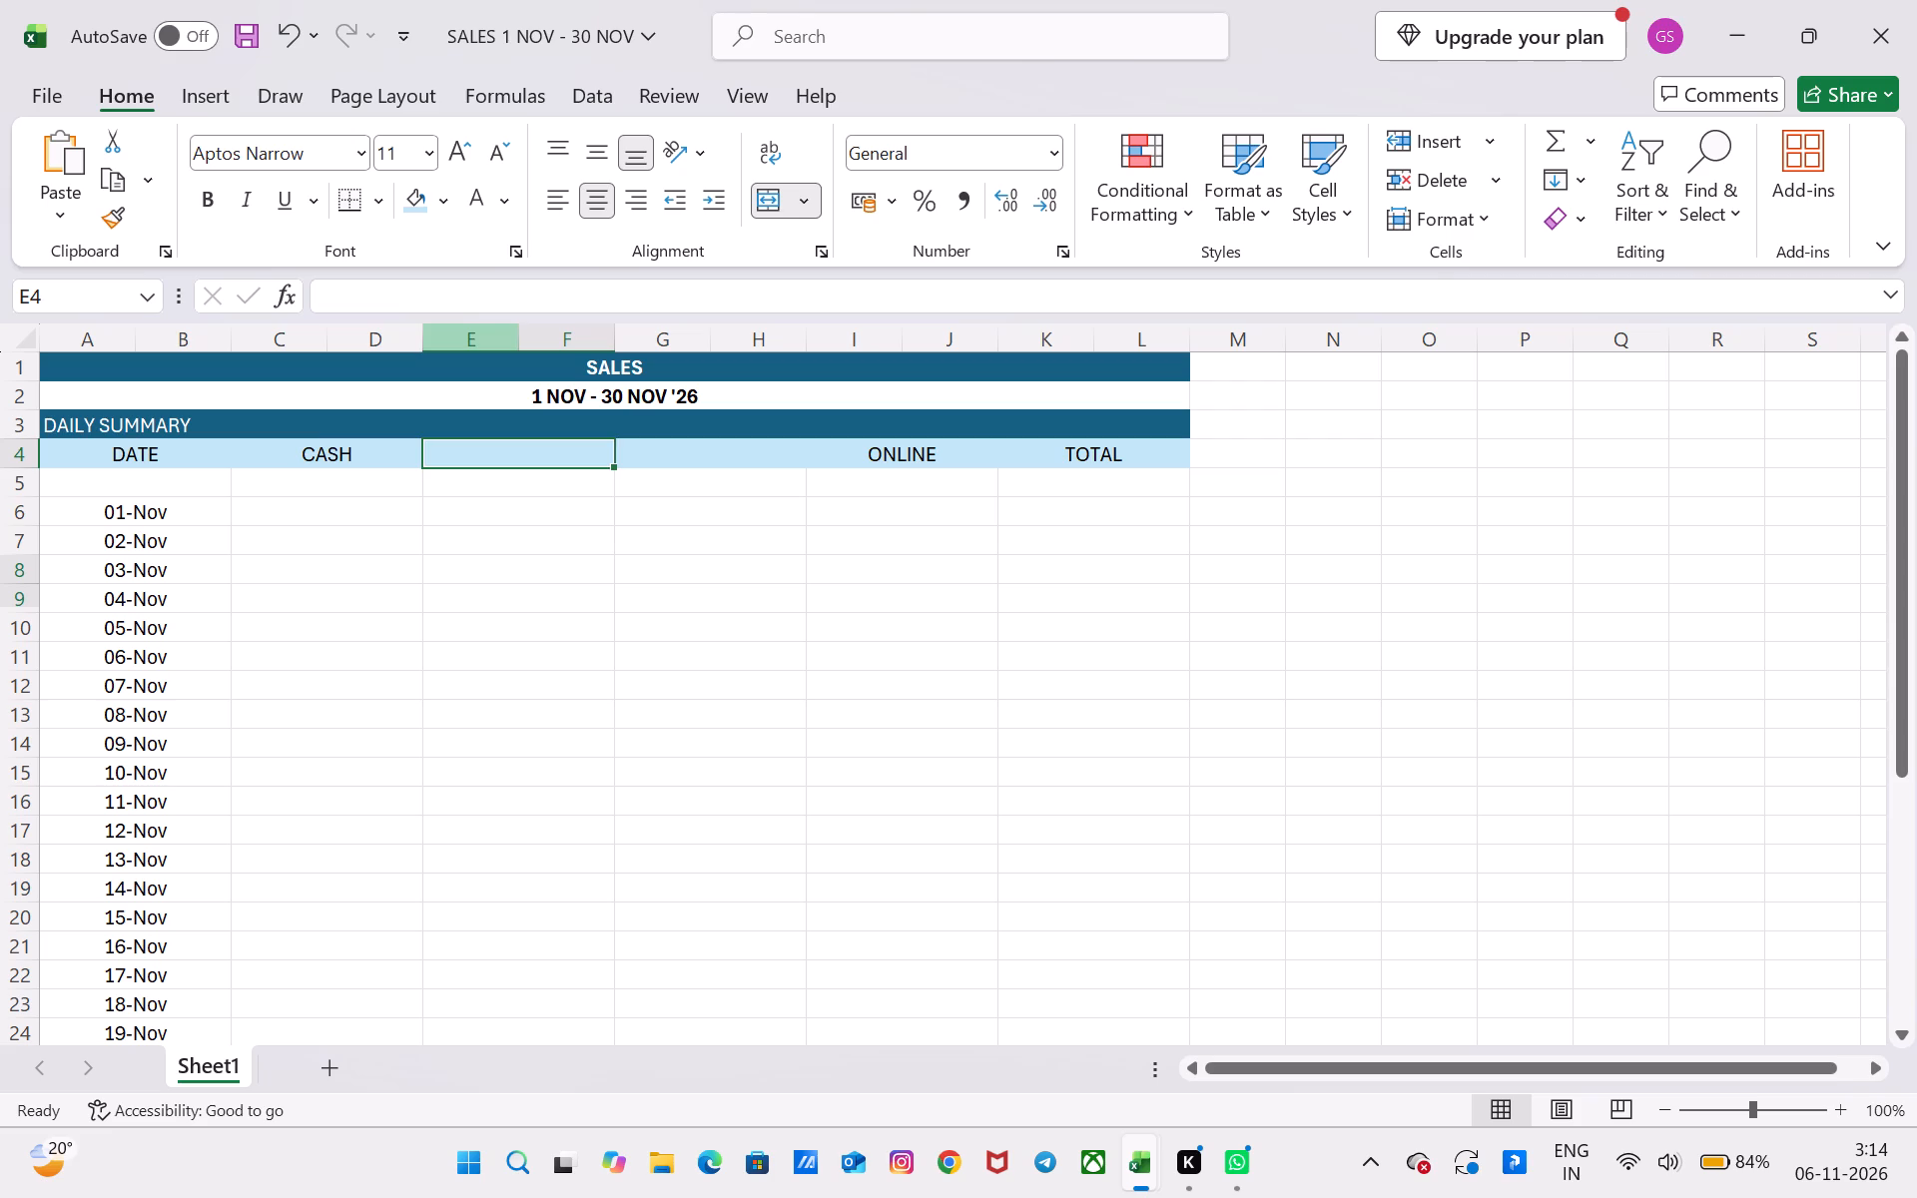
pyautogui.click(490, 493)
# Extend the CASH header by merging and centering it across C4:H4.
pyautogui.moveTo(373, 456); pyautogui.dragTo(396, 456)
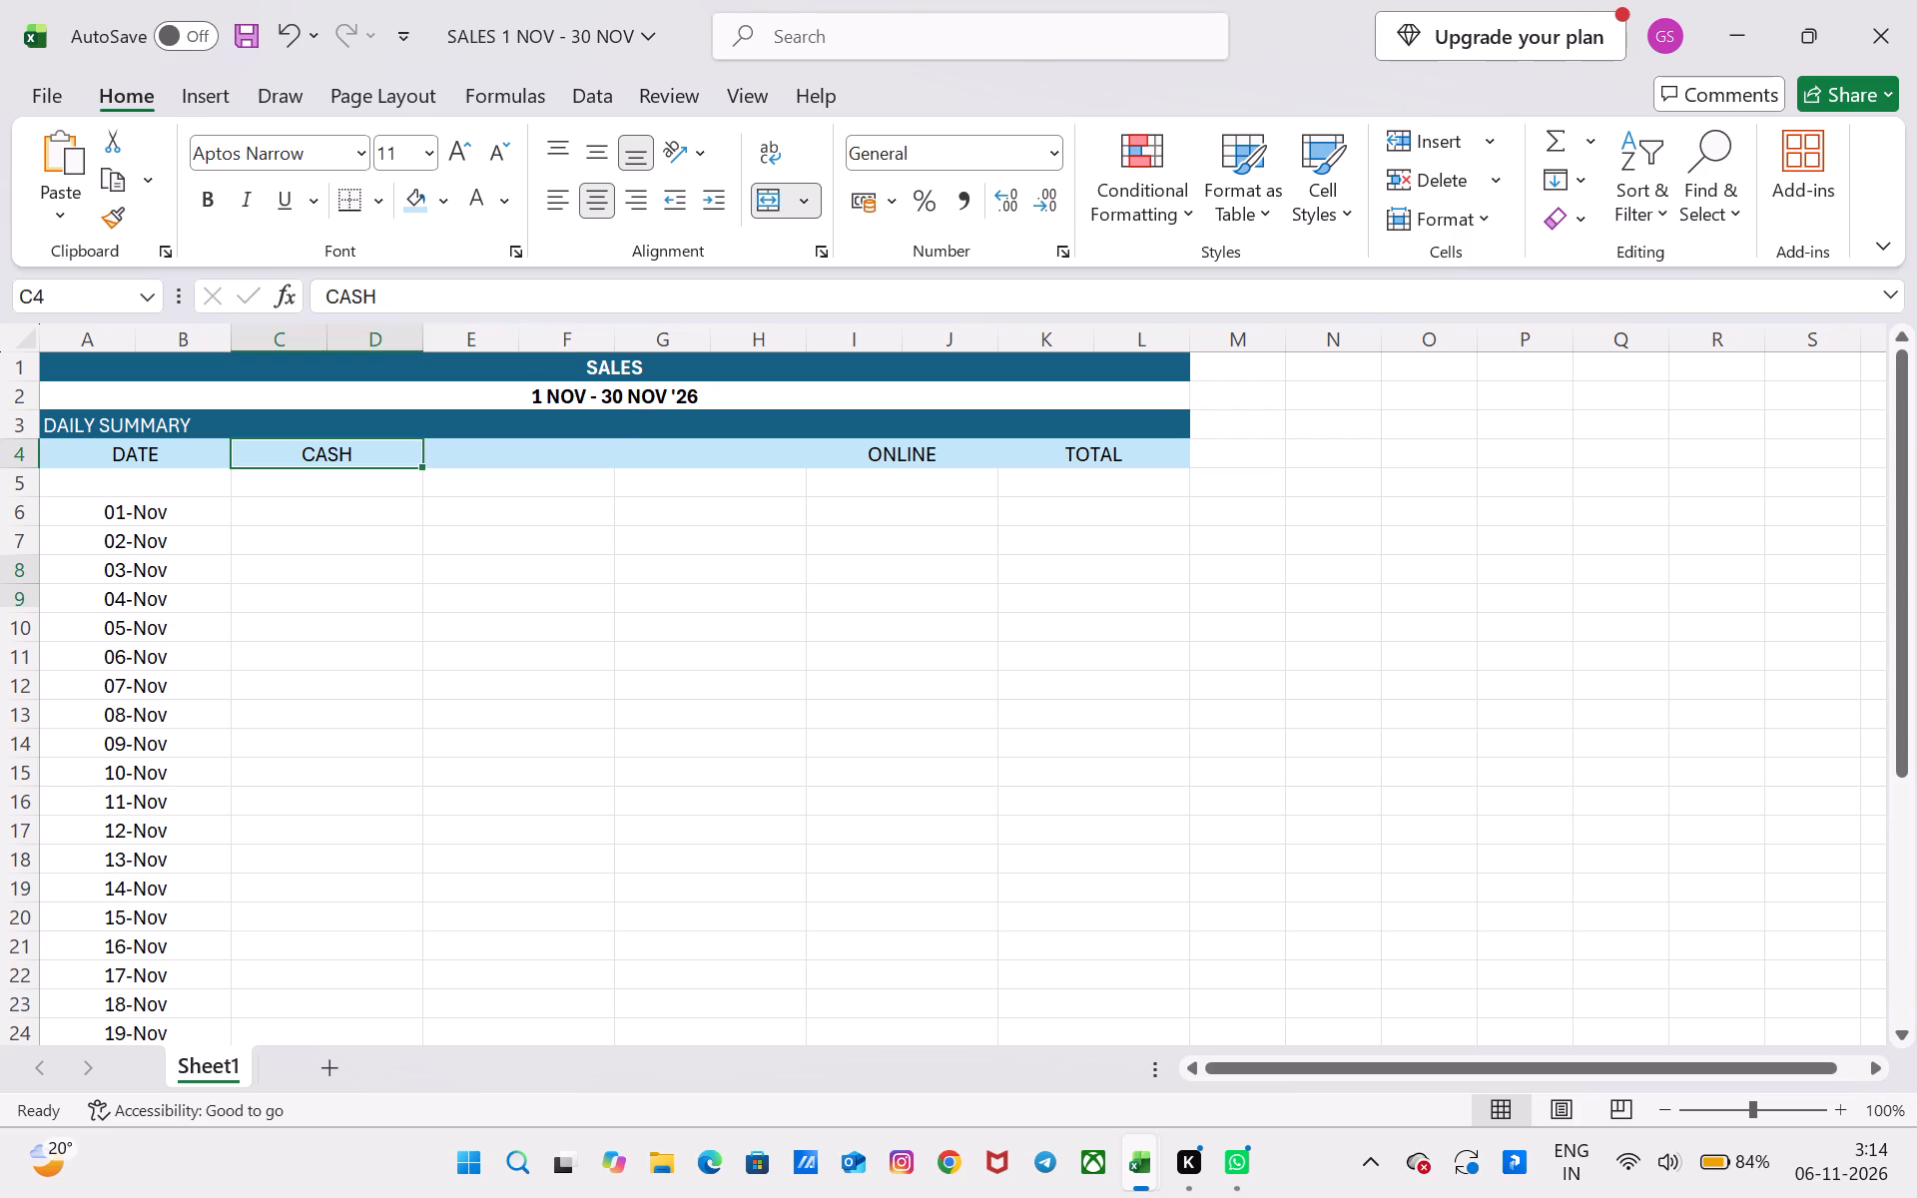
pyautogui.moveTo(396, 456); pyautogui.dragTo(650, 451)
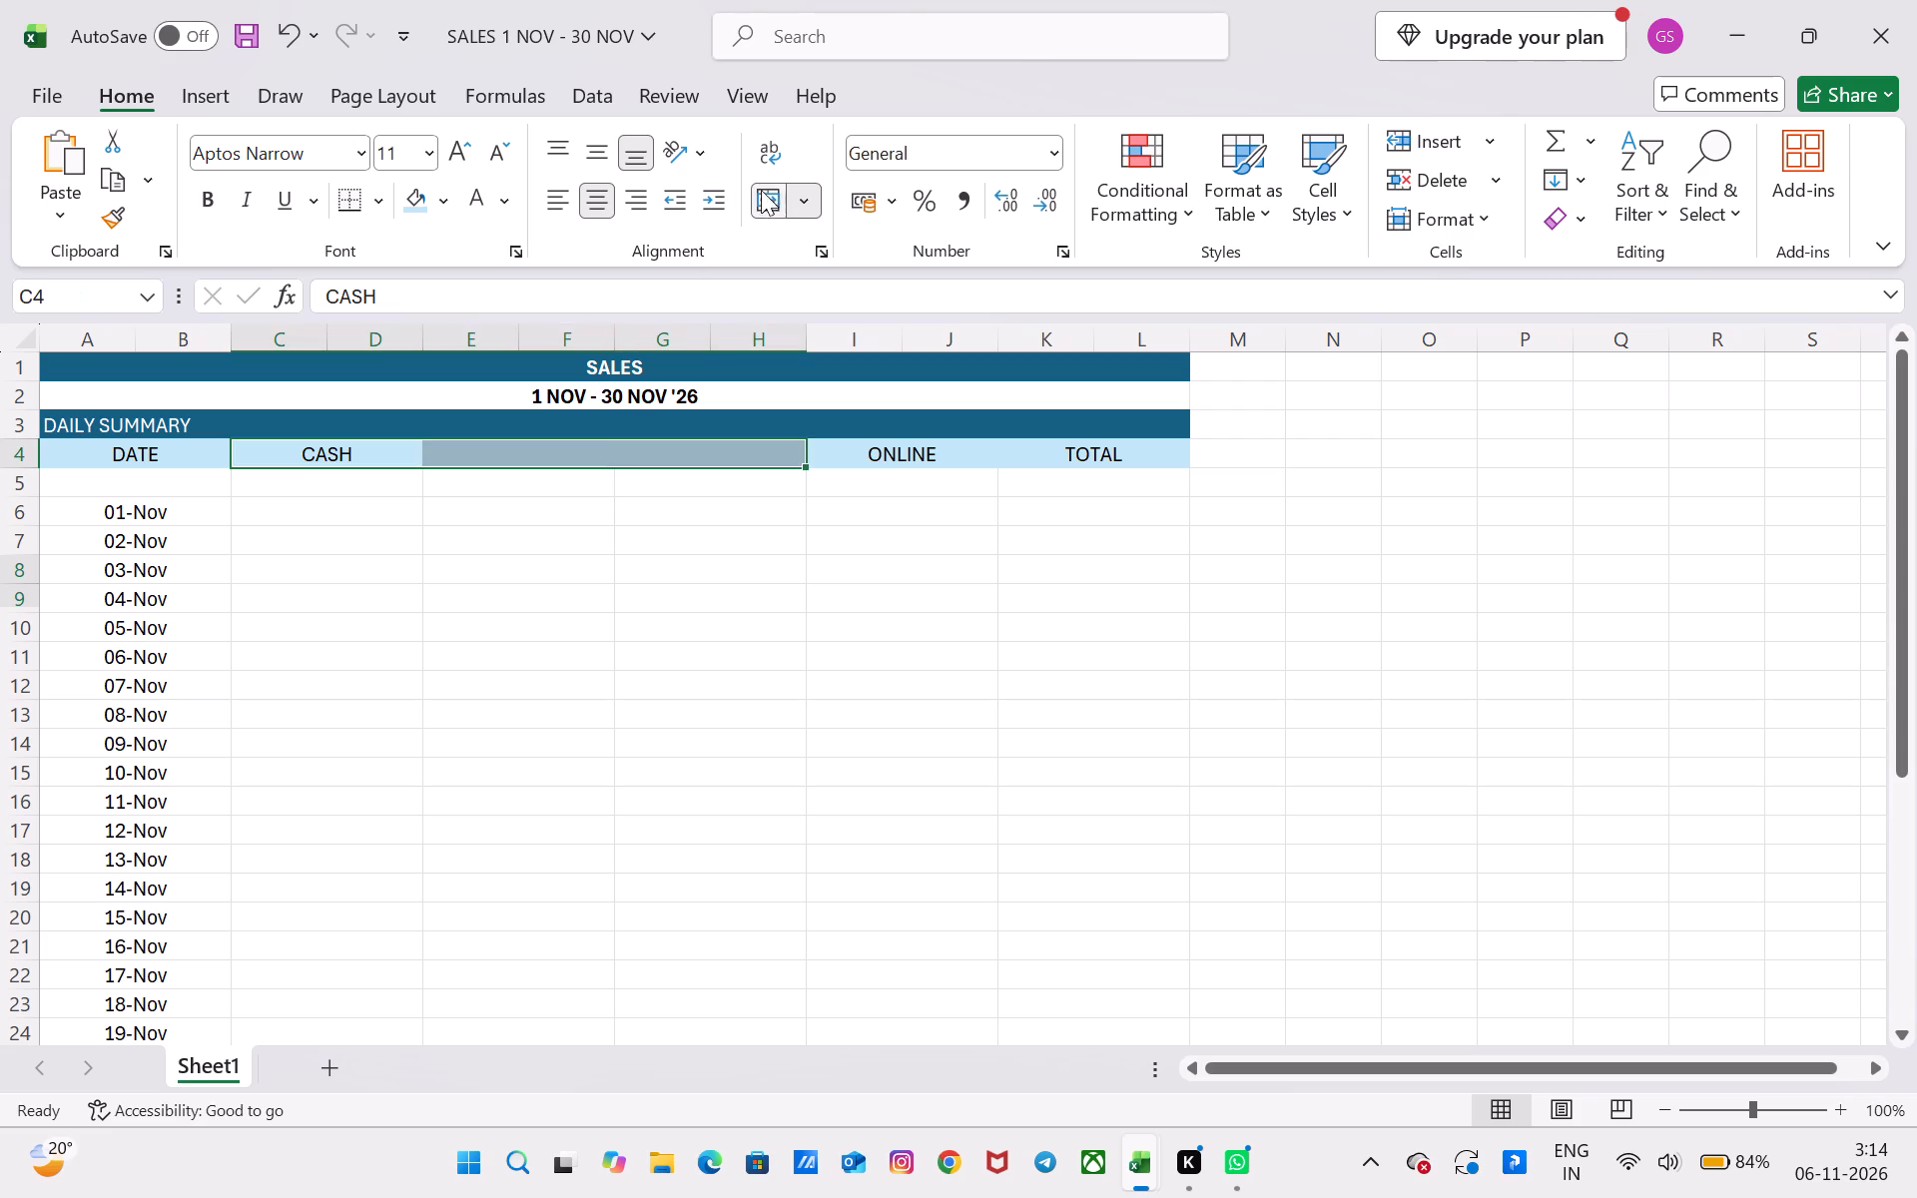
pyautogui.click(772, 189)
pyautogui.click(772, 189)
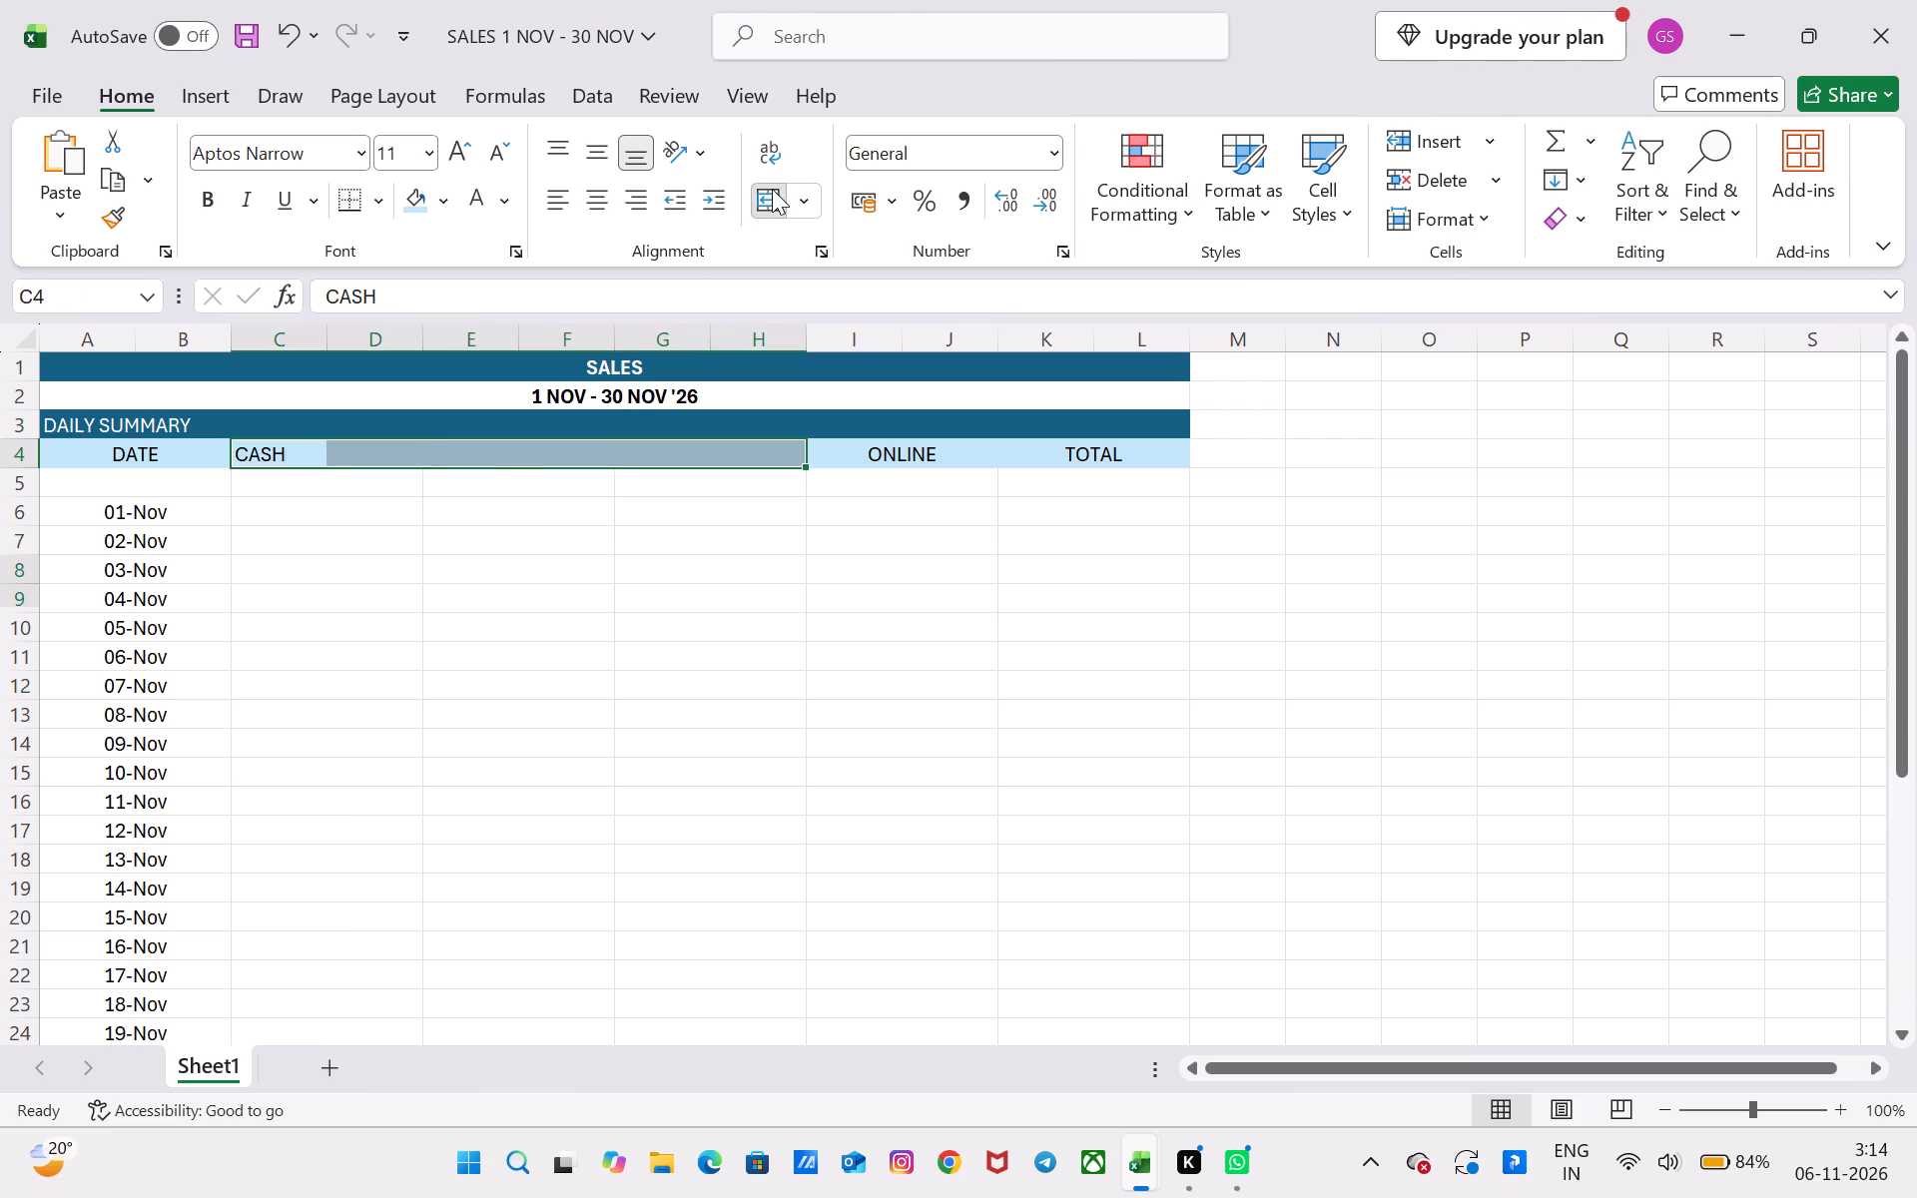
pyautogui.click(332, 499)
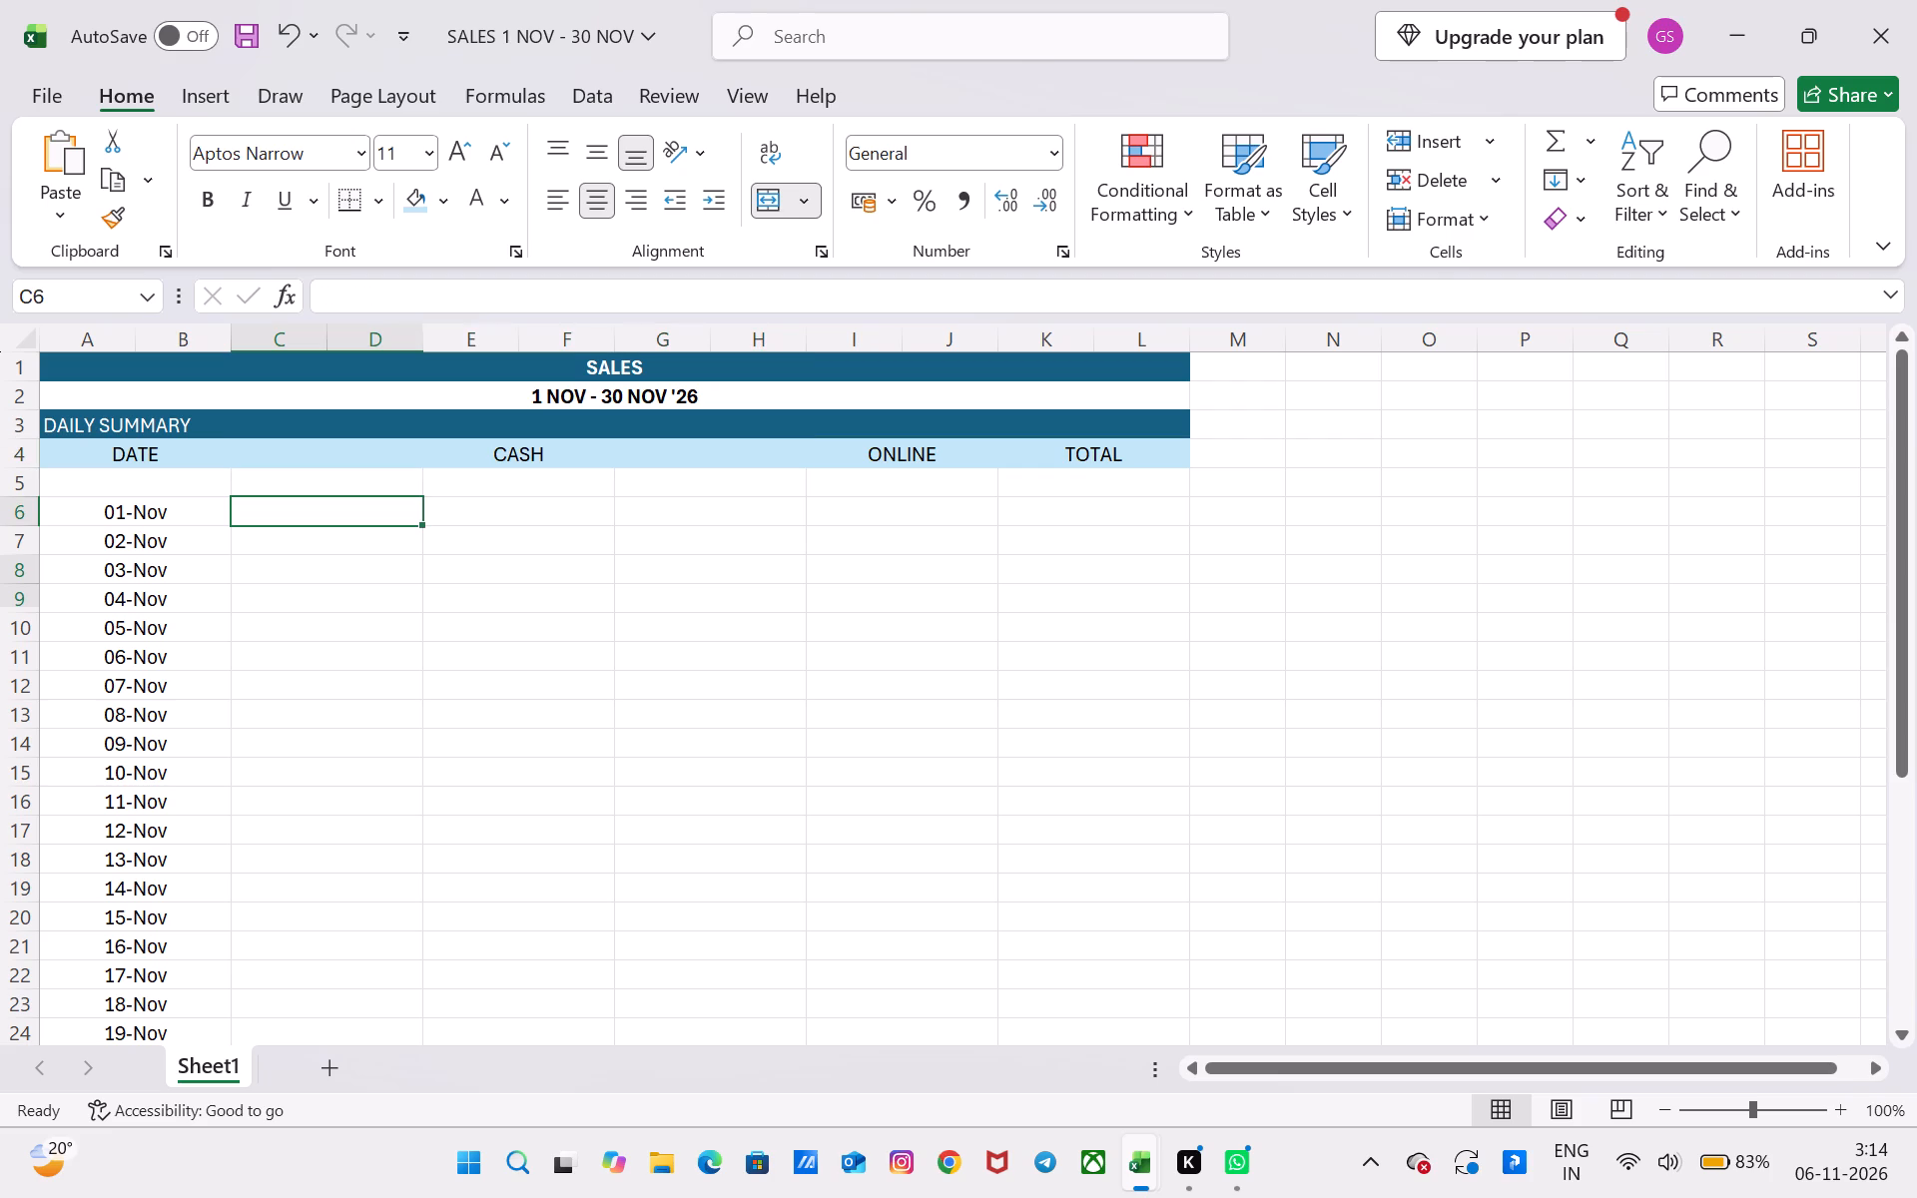
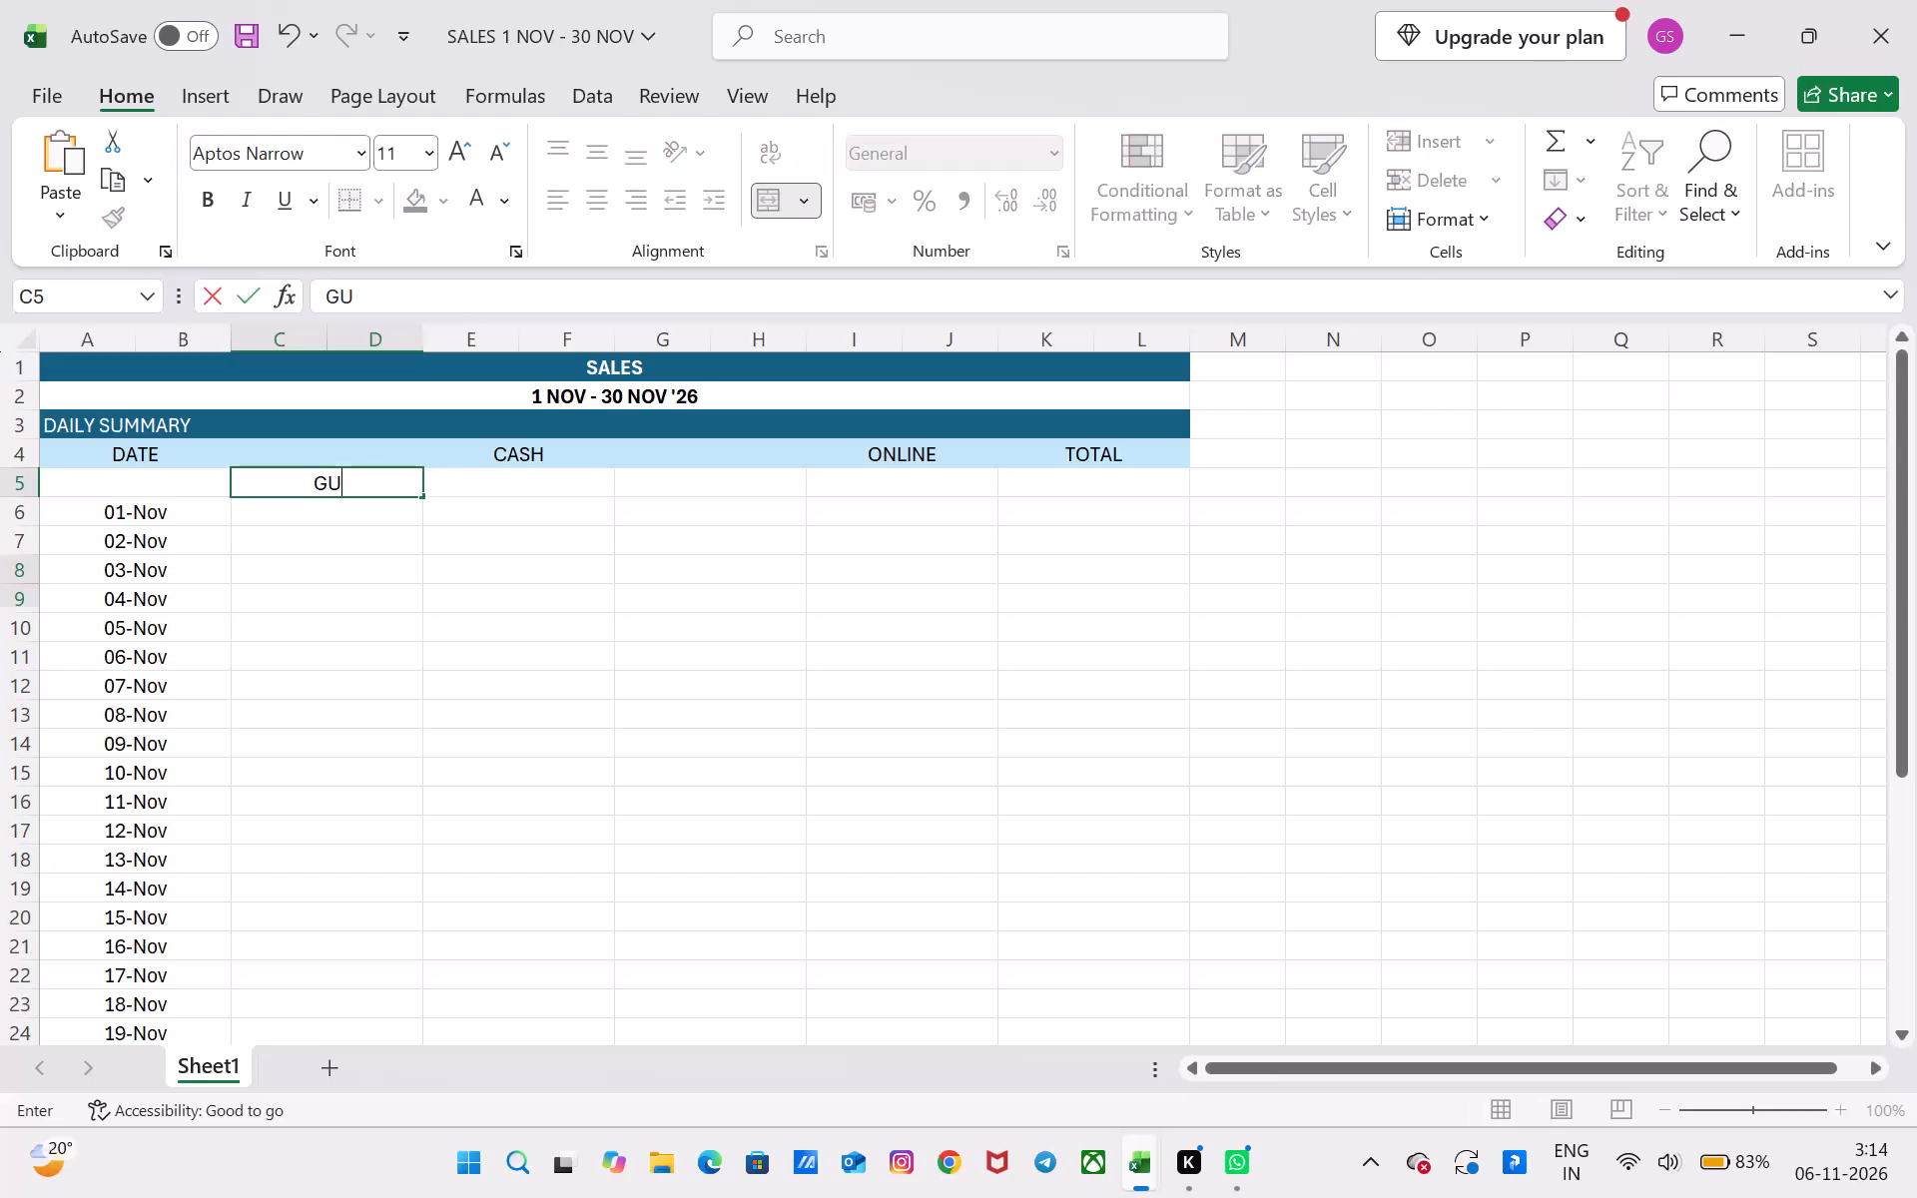
# Label the three cash columns under the CASH header GURJEET in C5, NEERAJ in E5 and KIRAT in G5.
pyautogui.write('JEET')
pyautogui.click(438, 477)
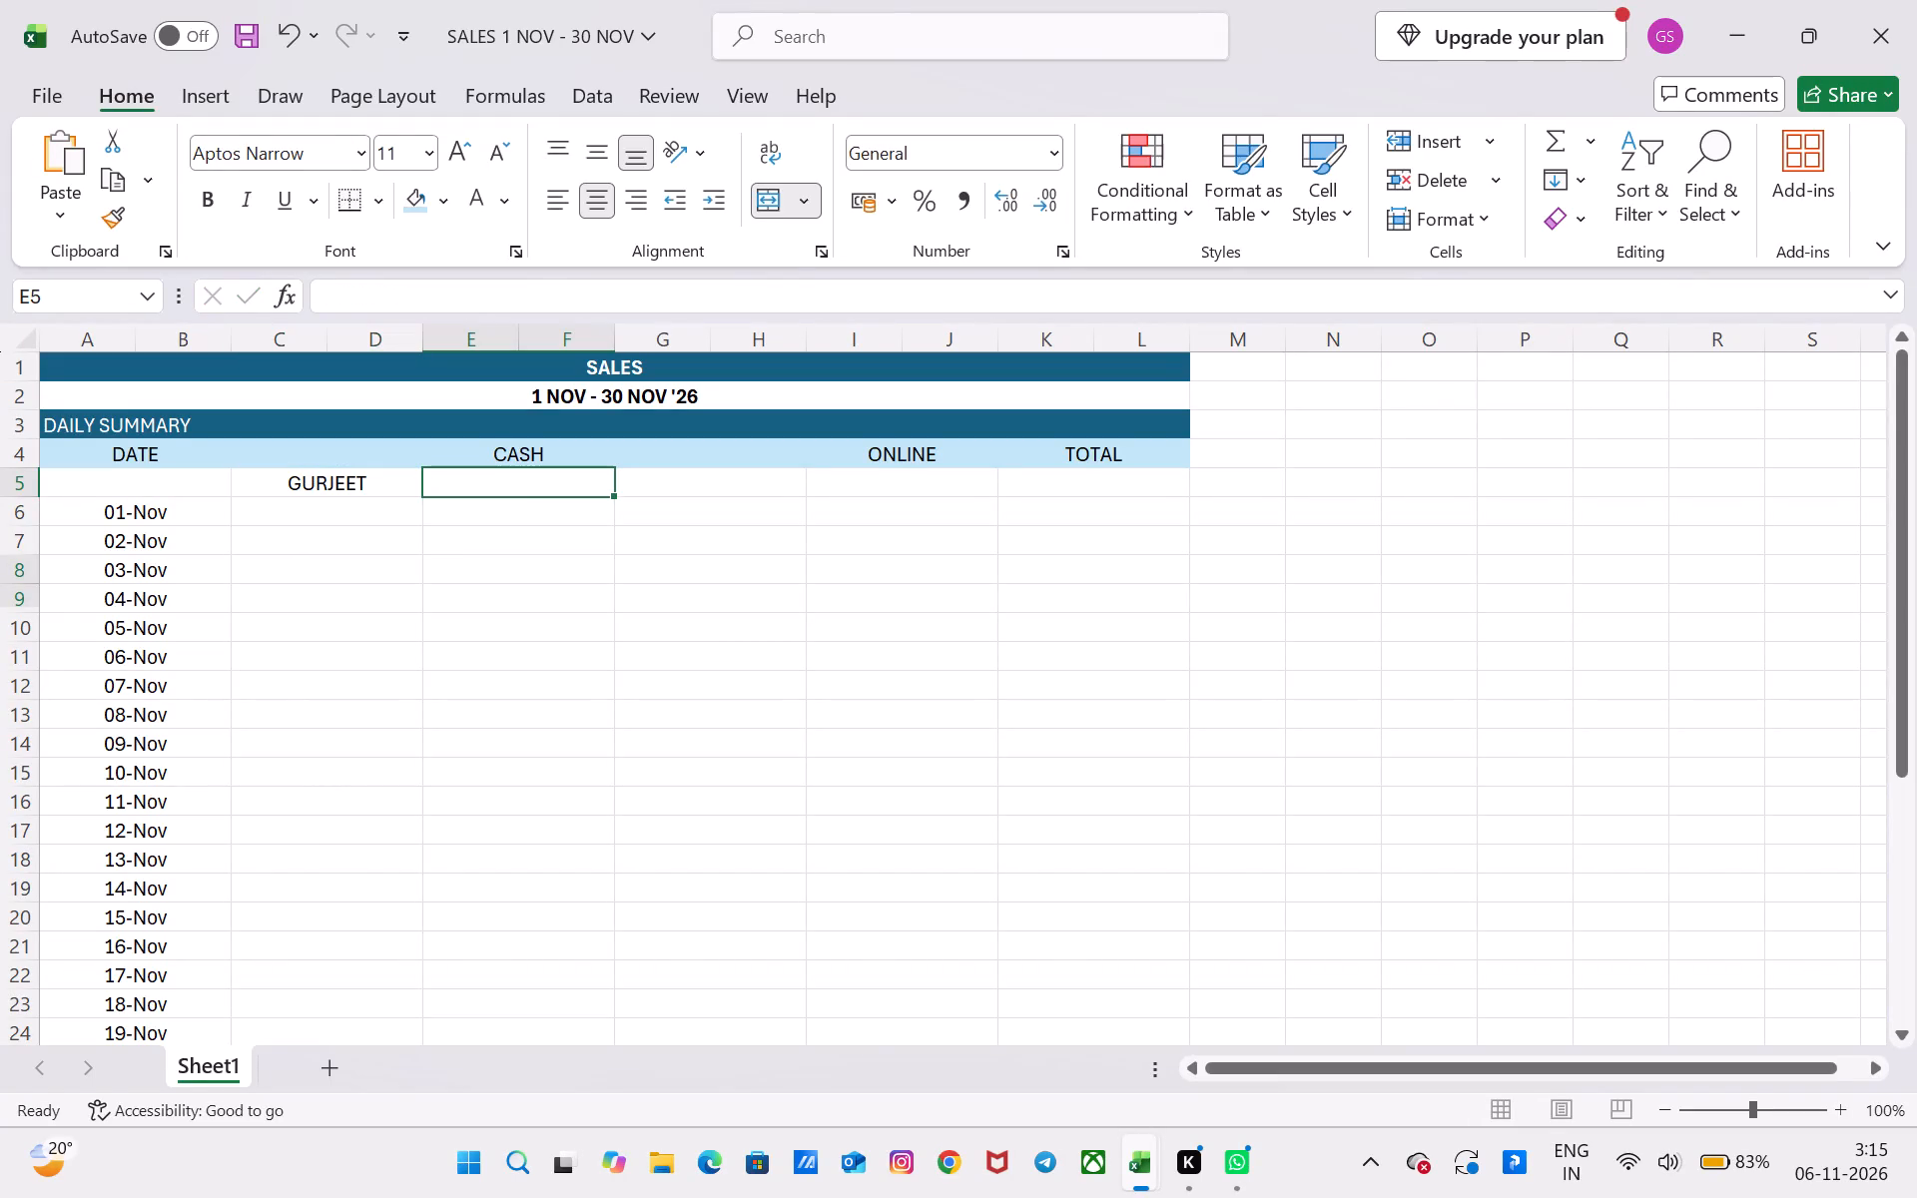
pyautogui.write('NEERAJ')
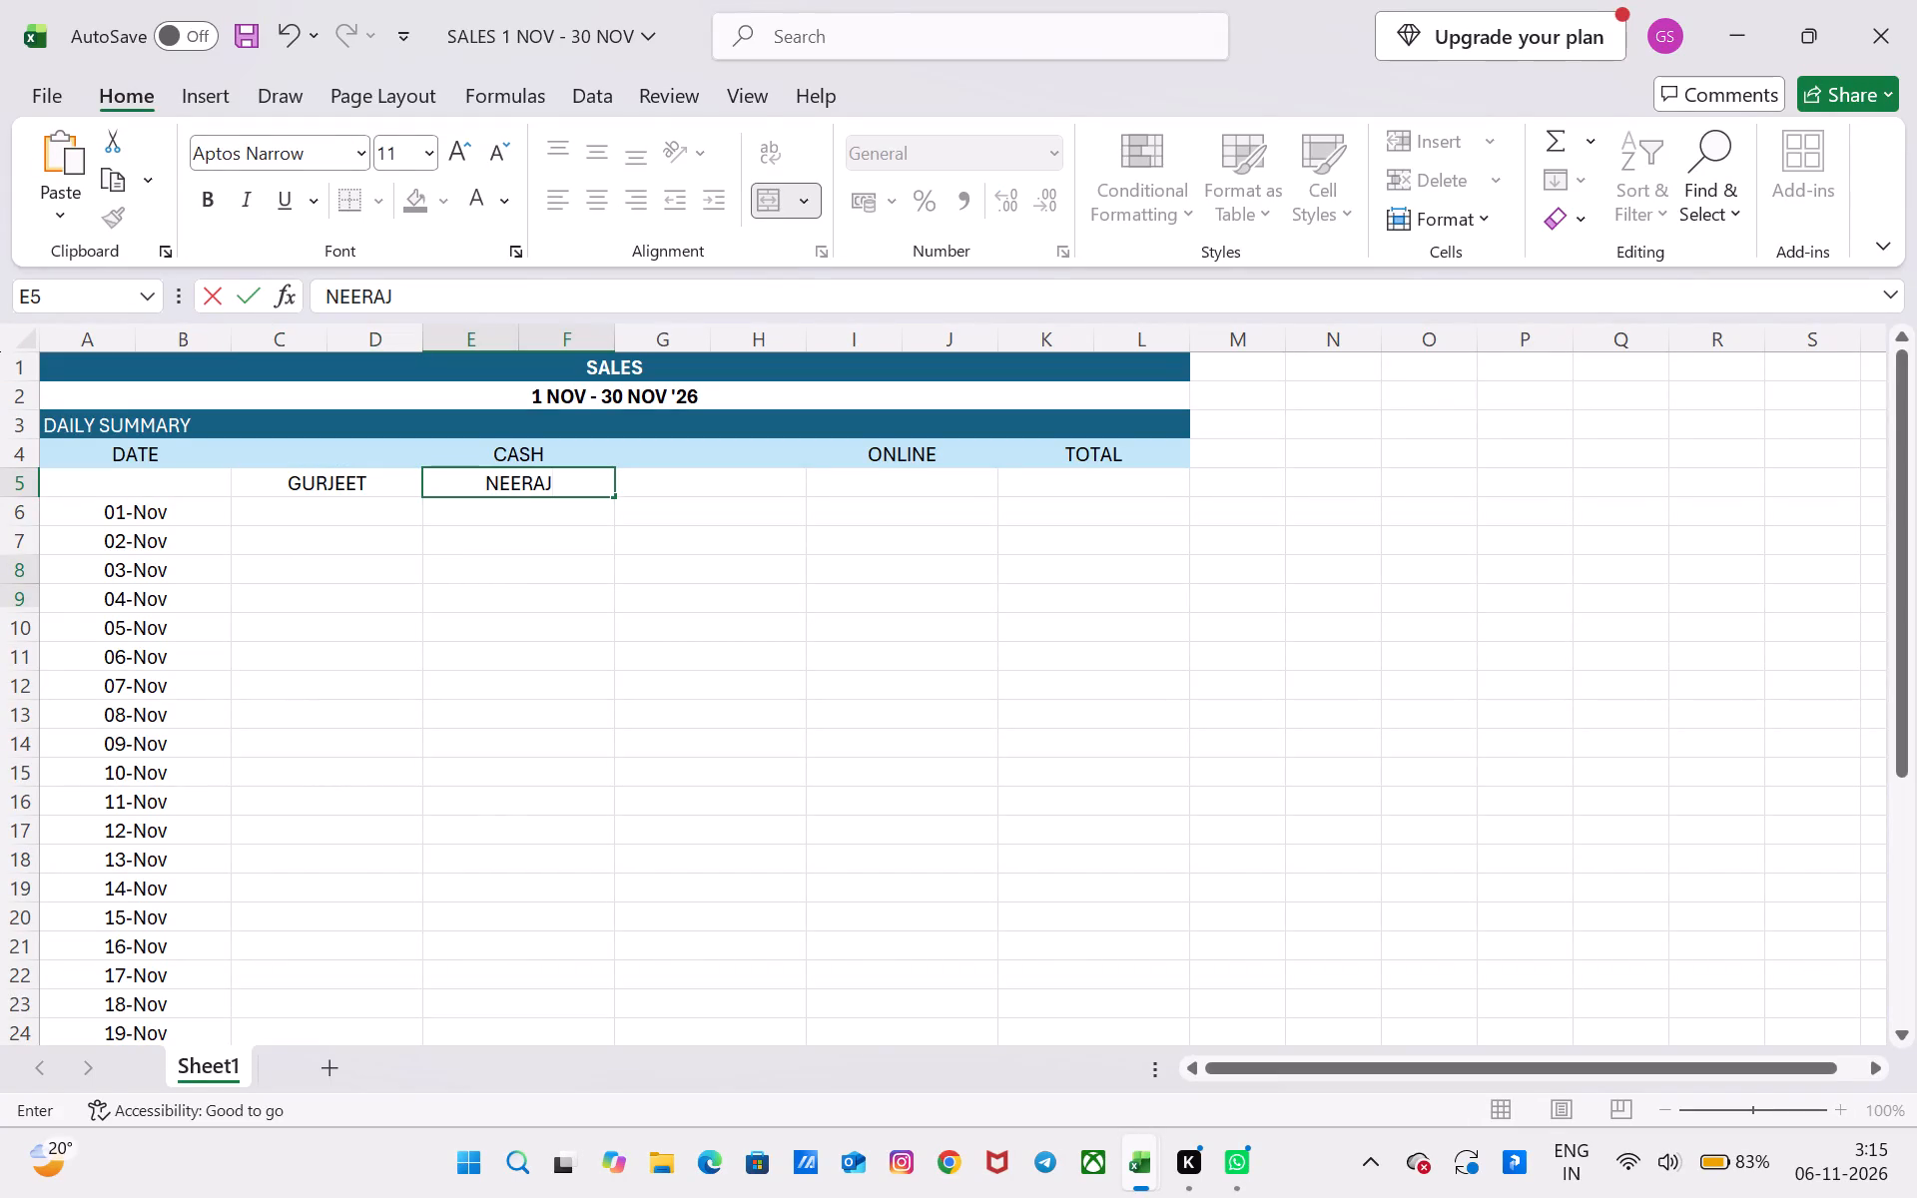
pyautogui.click(645, 481)
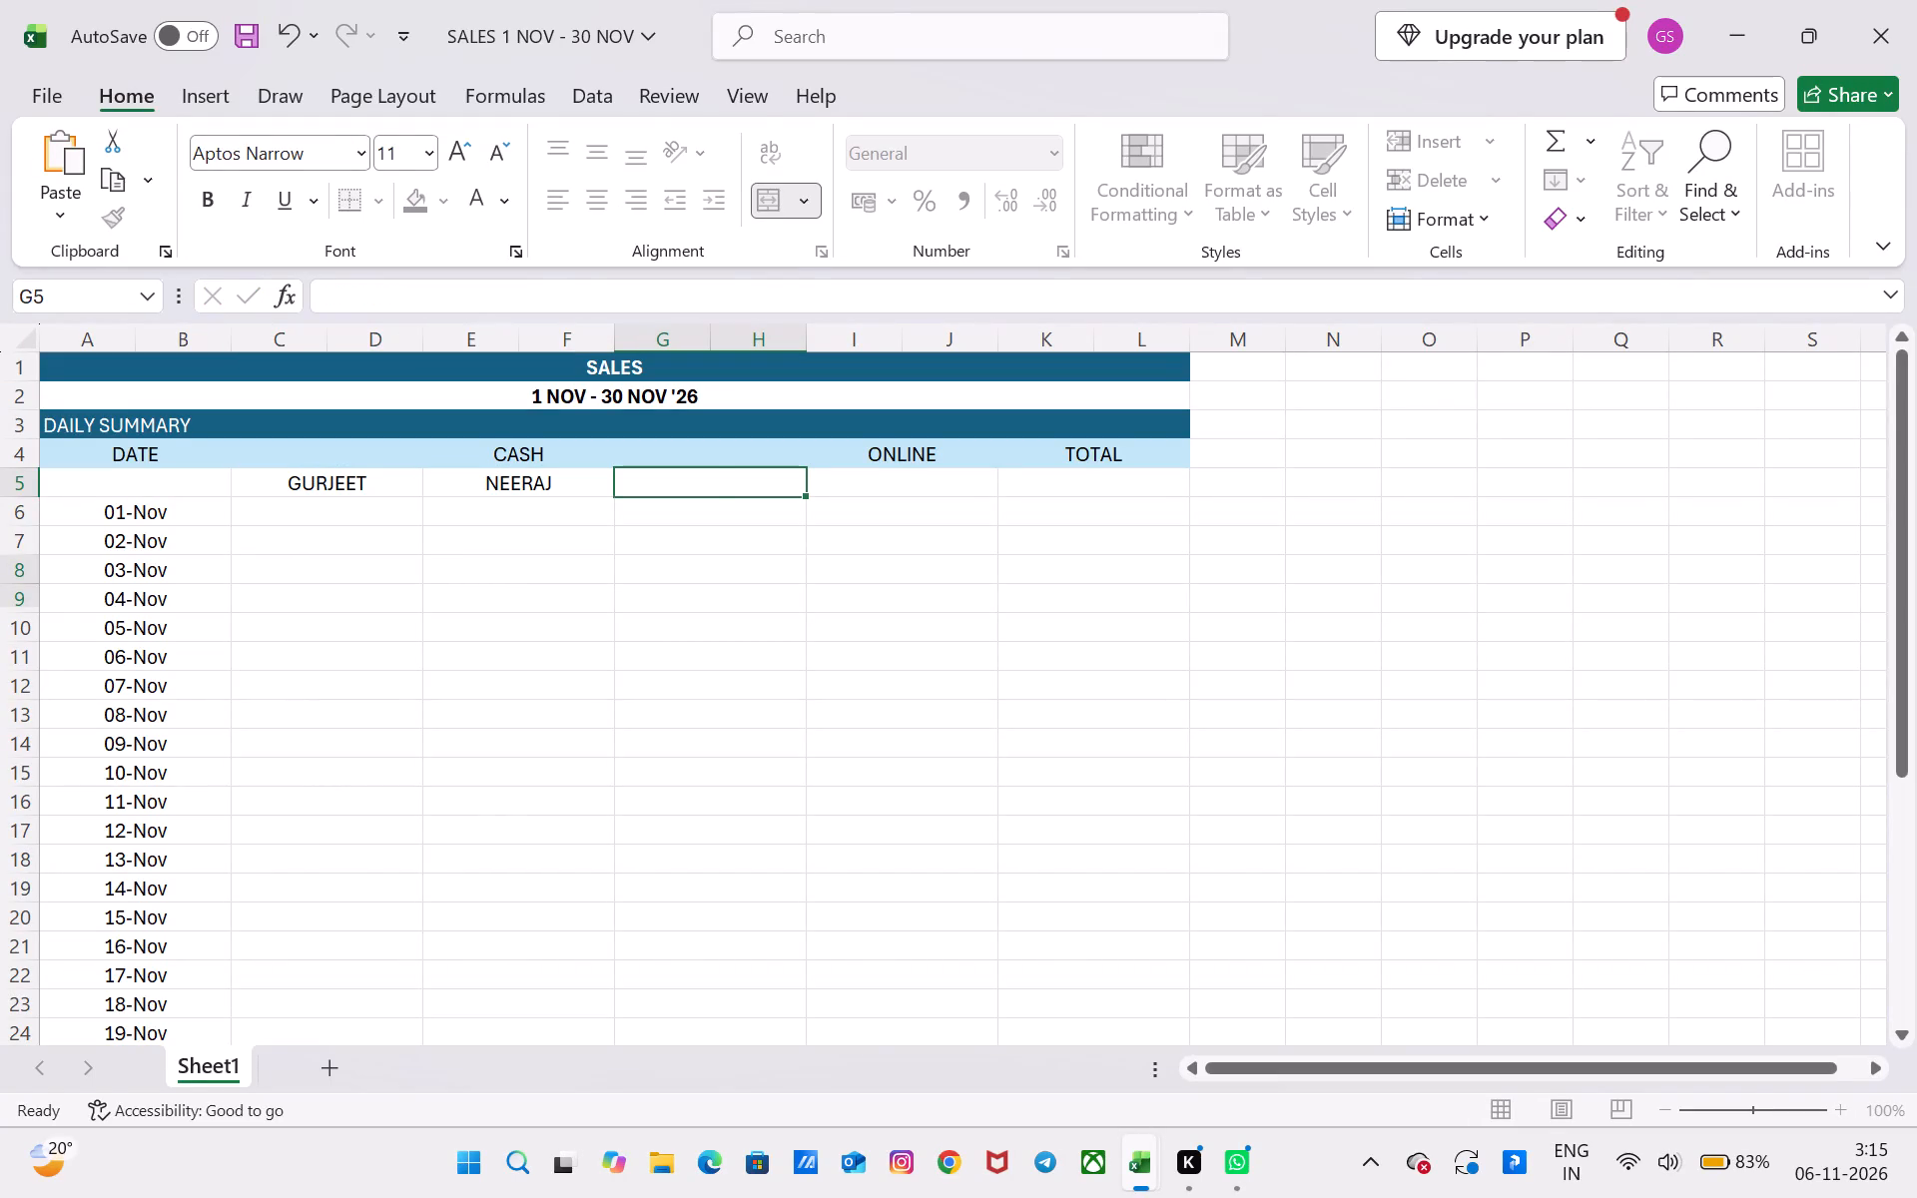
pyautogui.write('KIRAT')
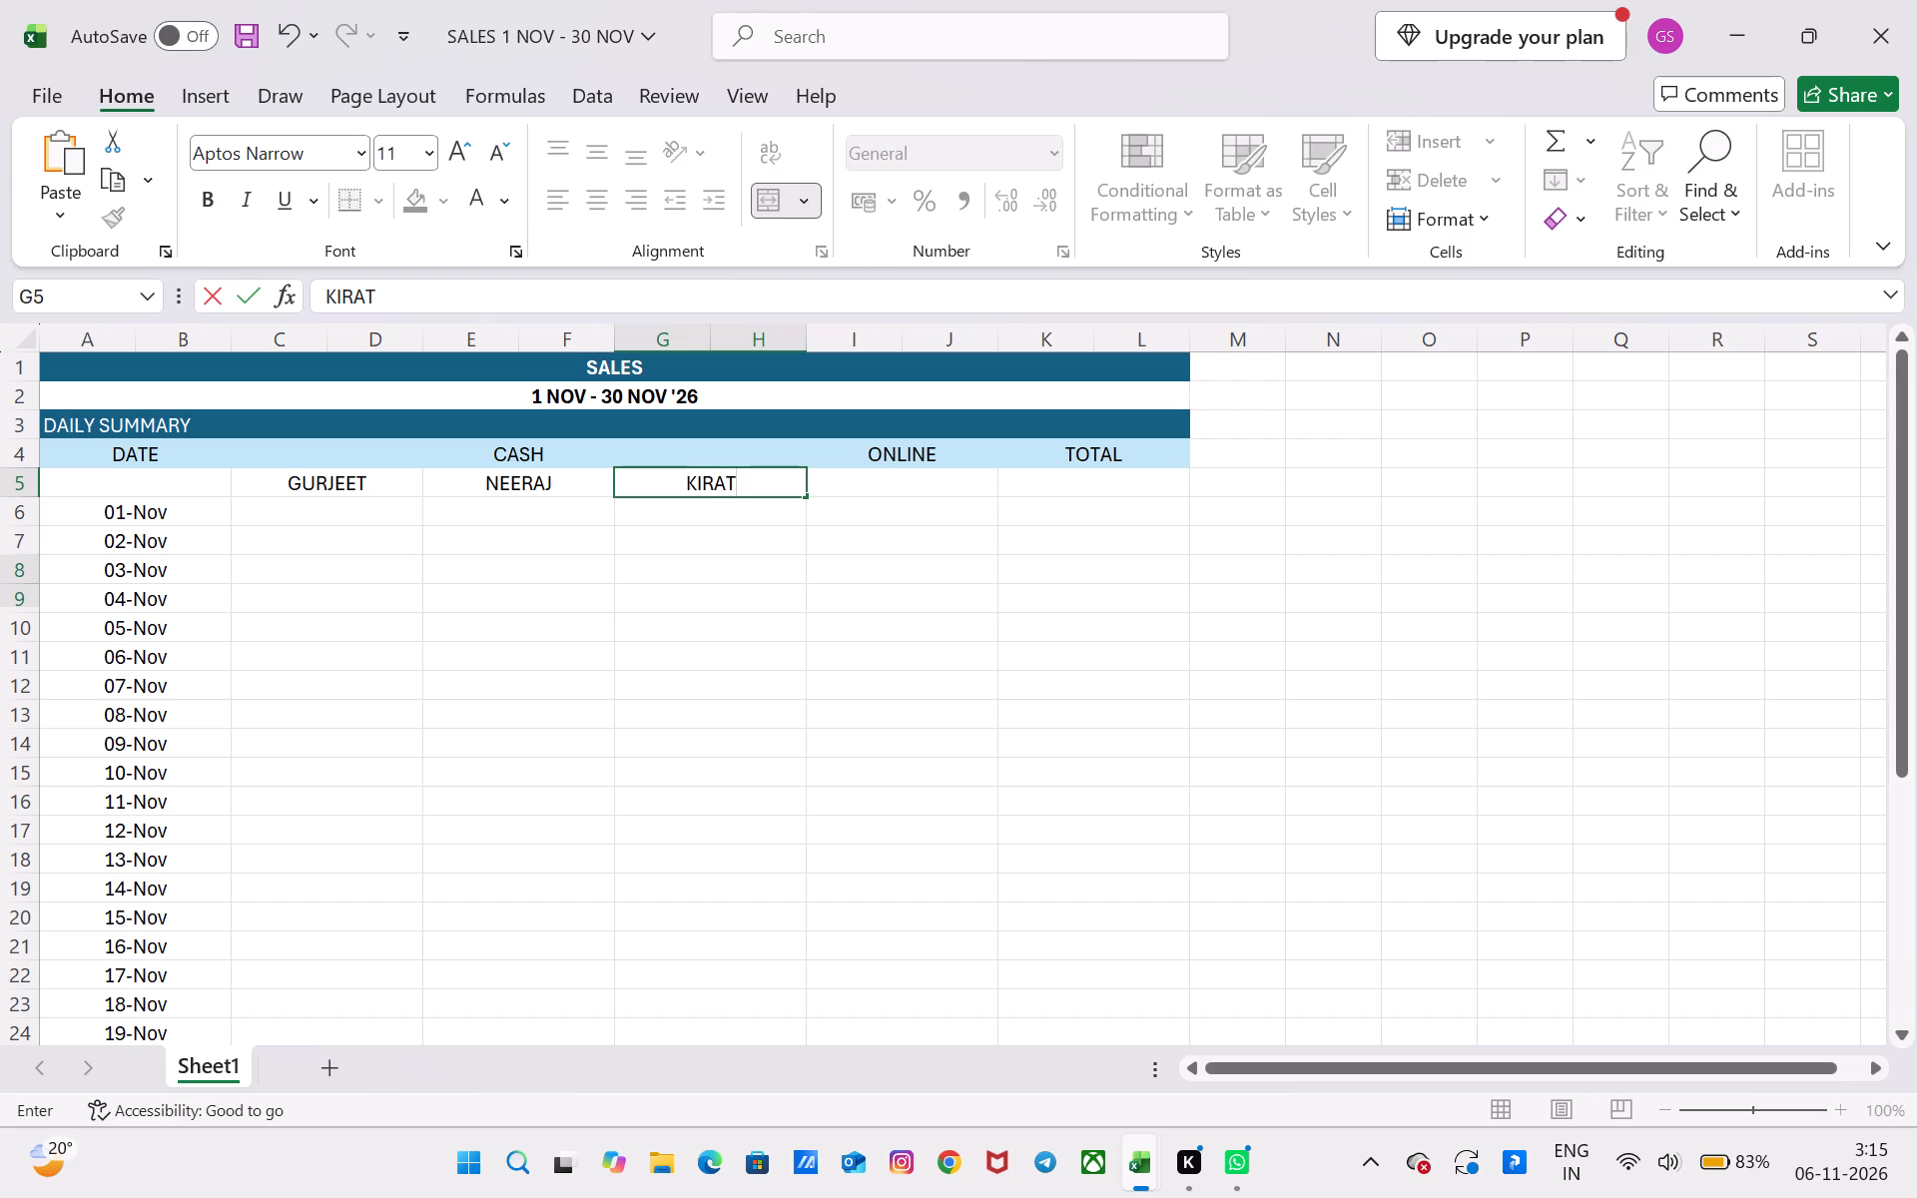
pyautogui.click(308, 508)
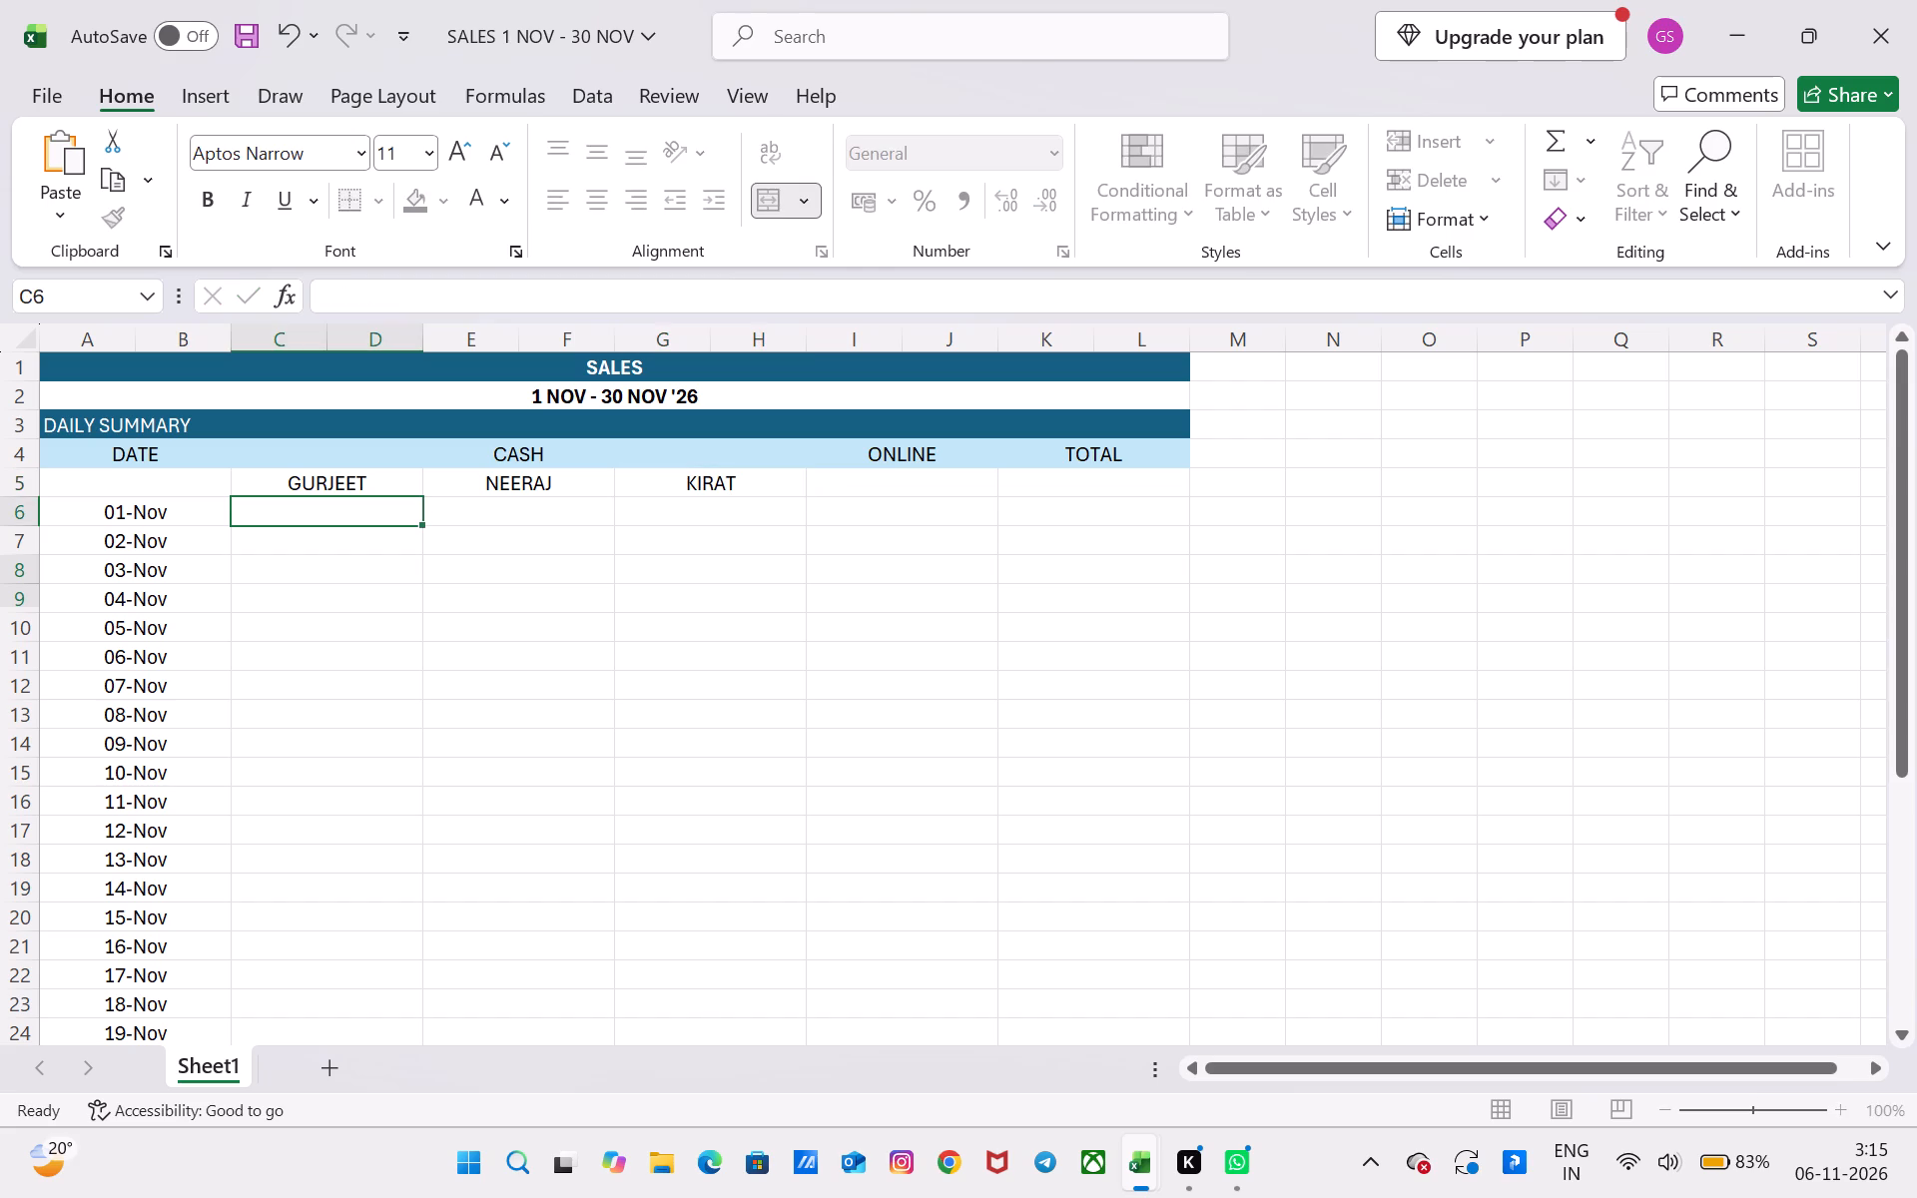
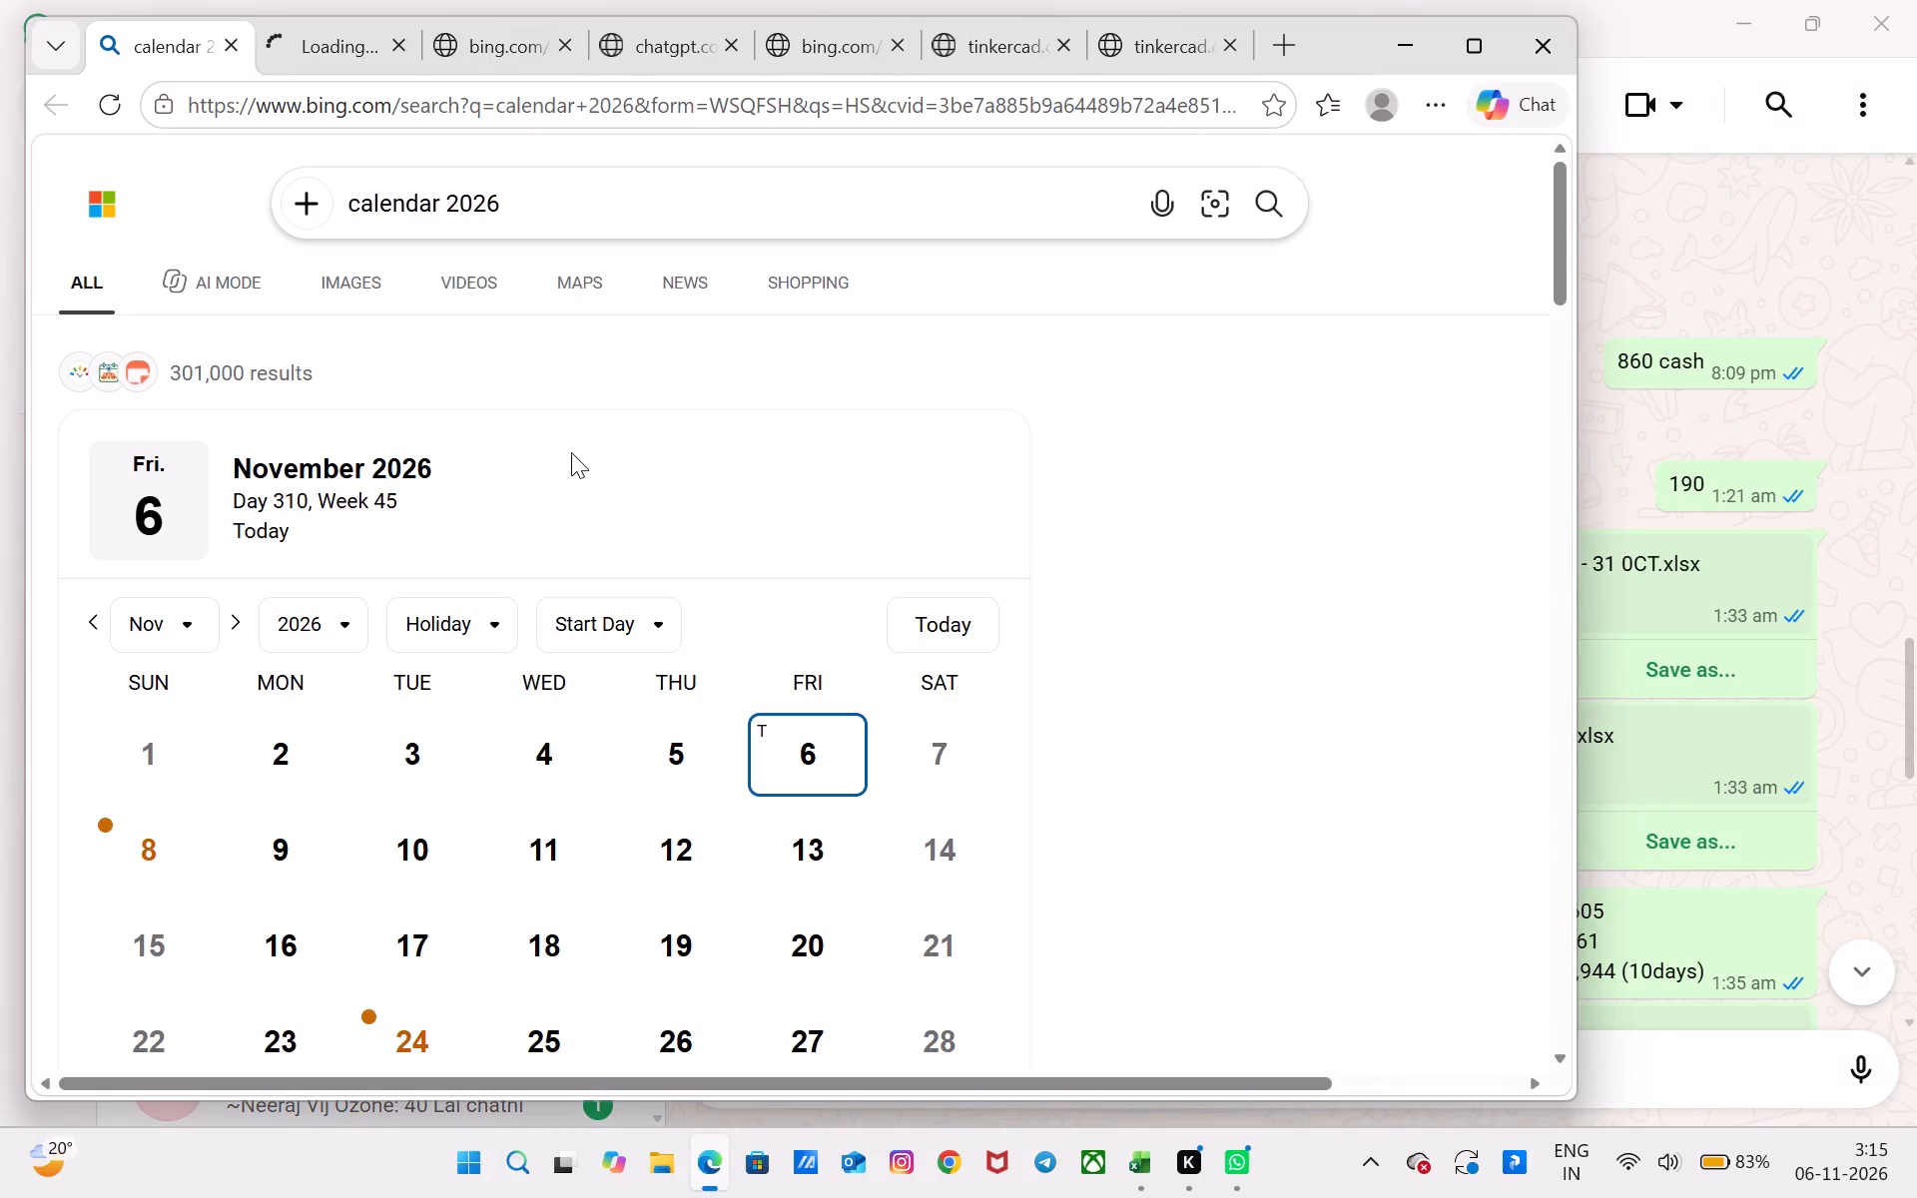
pyautogui.scroll(-2, 571, 452)
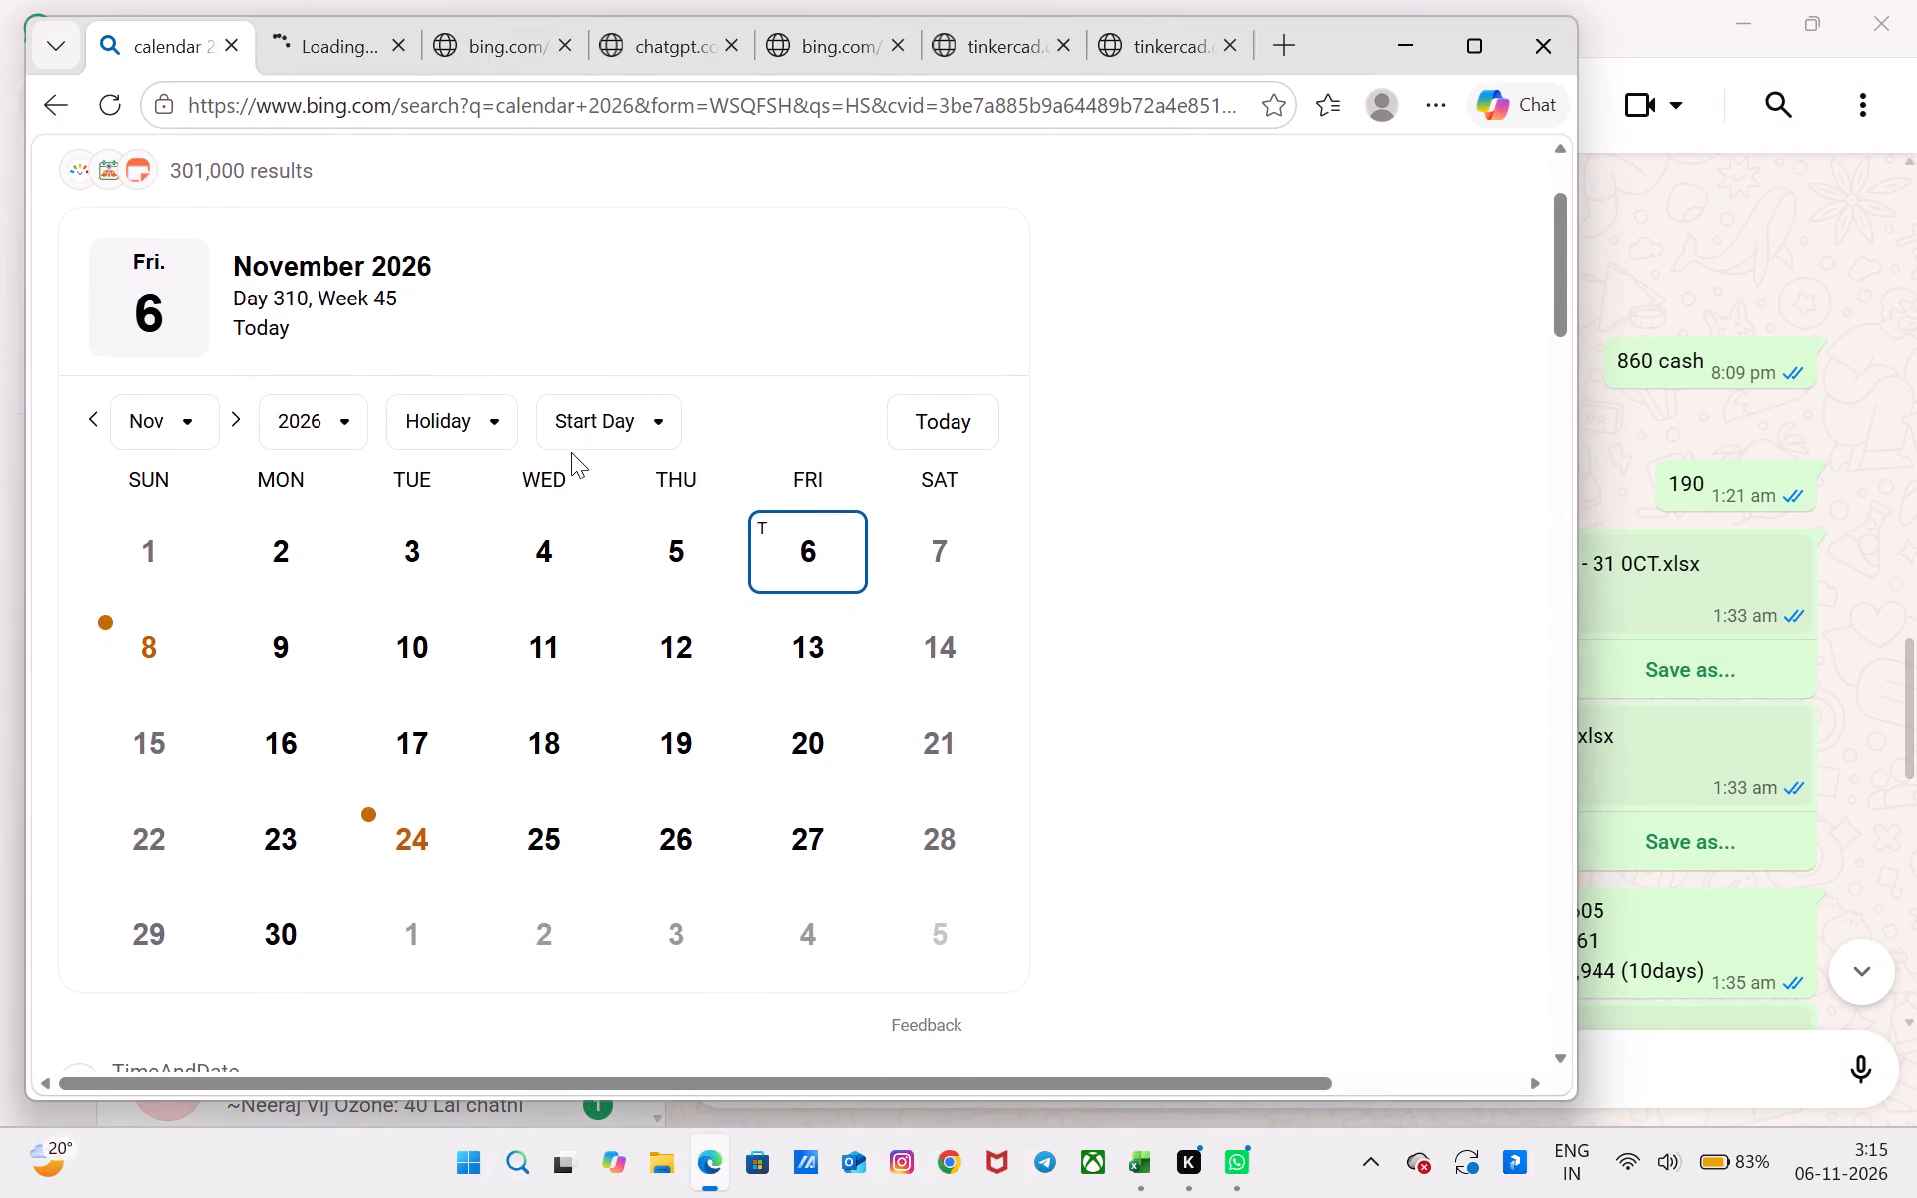
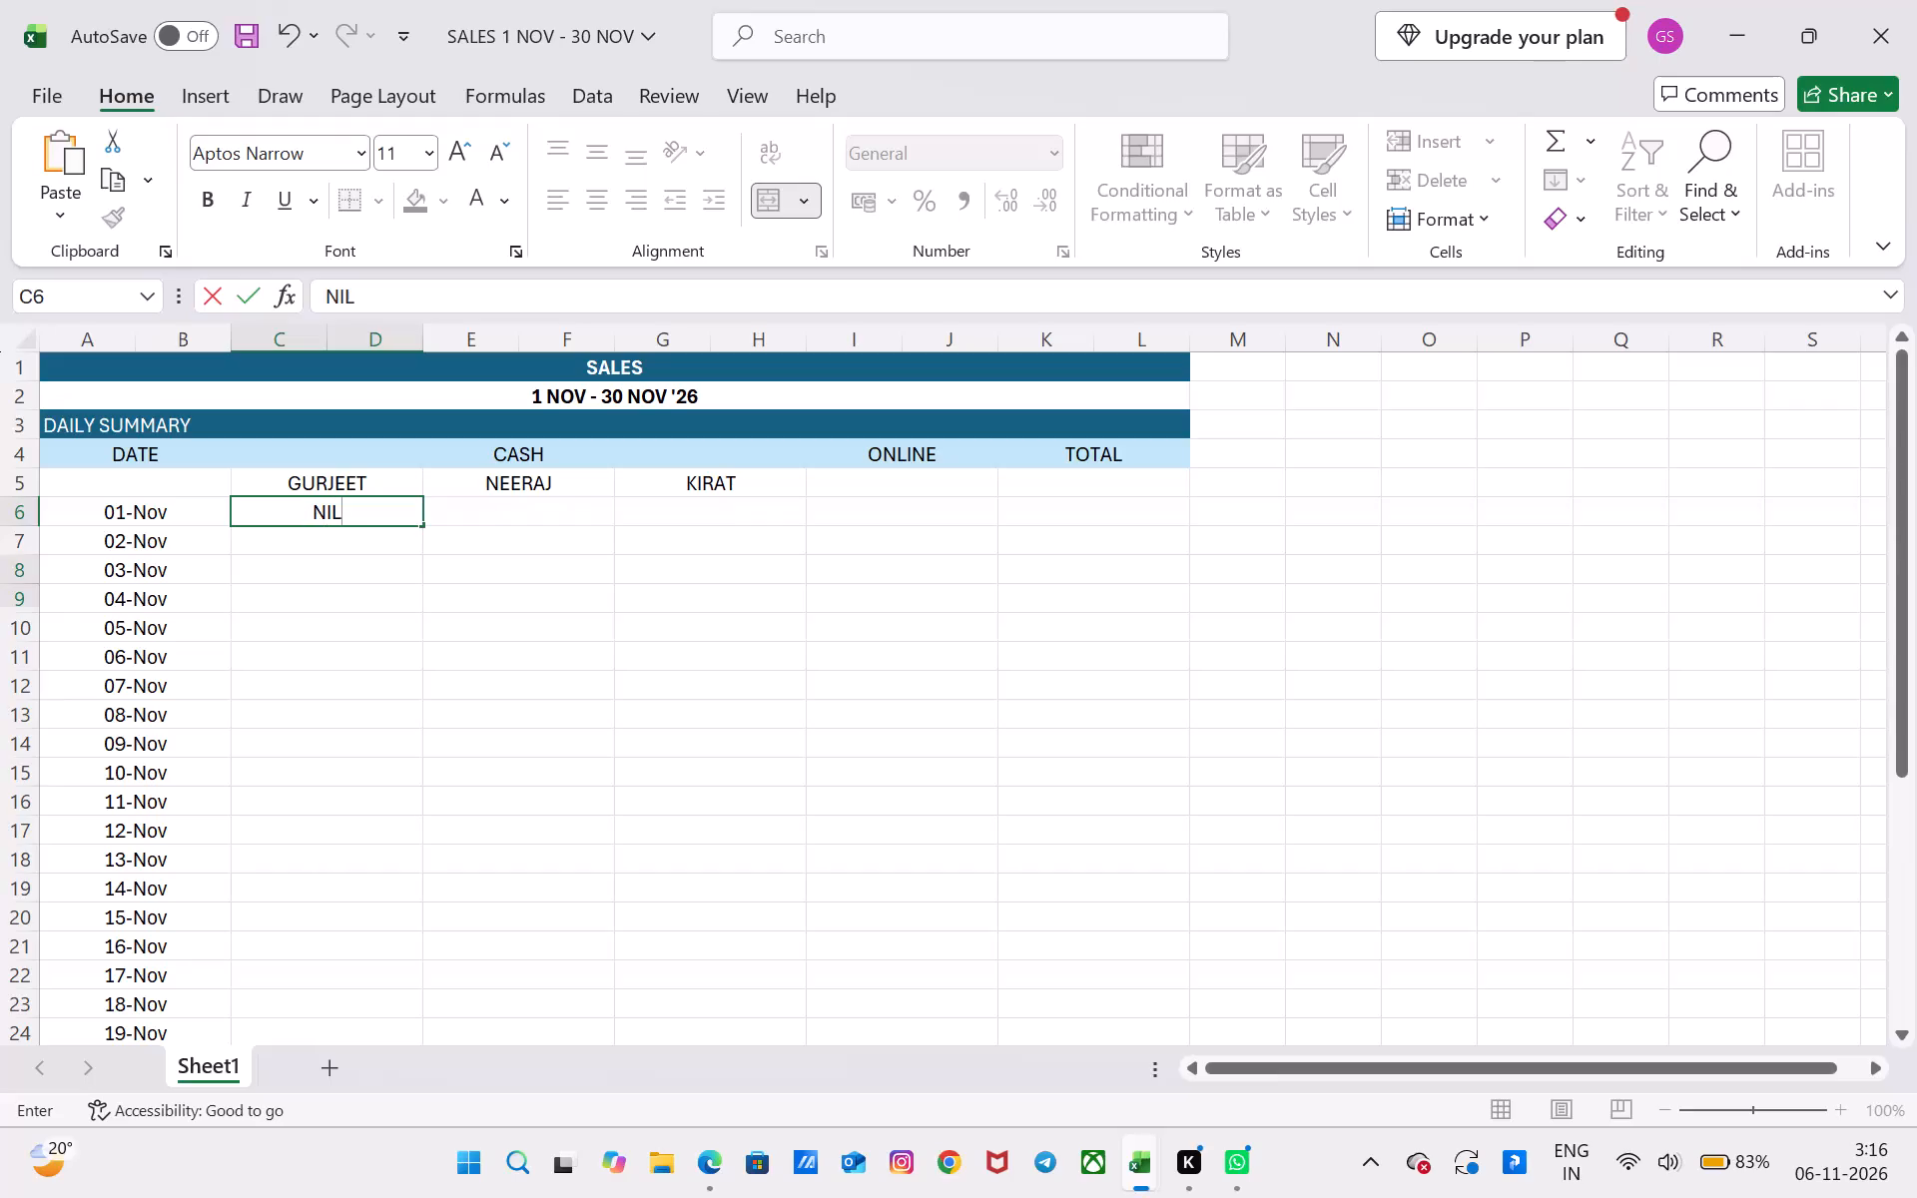
# Fill in the 01-Nov cash amounts in row 6: NIL for GURJEET, 300 for NEERAJ and 600 for KIRAT.
pyautogui.press('Return')
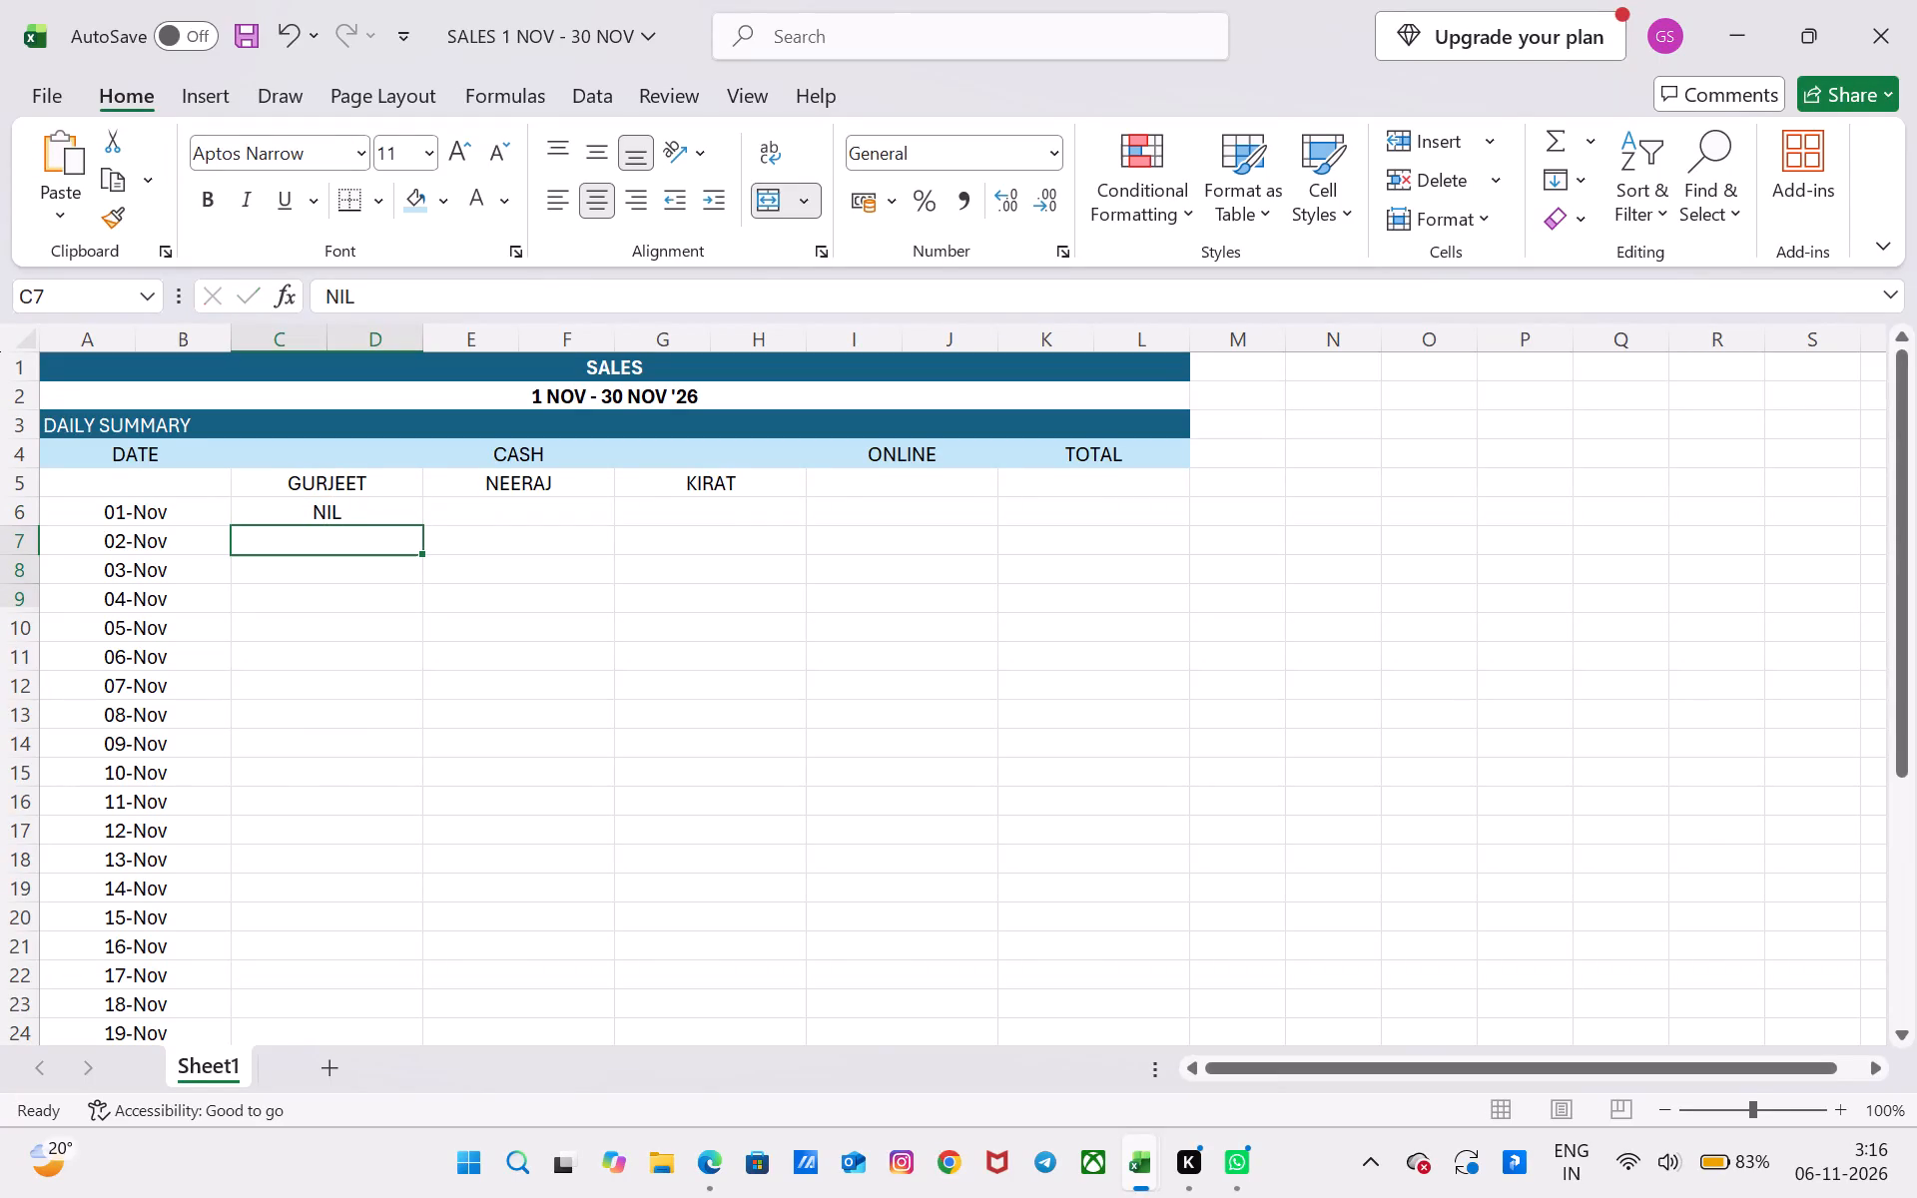
pyautogui.press('Right')
pyautogui.press('Up')
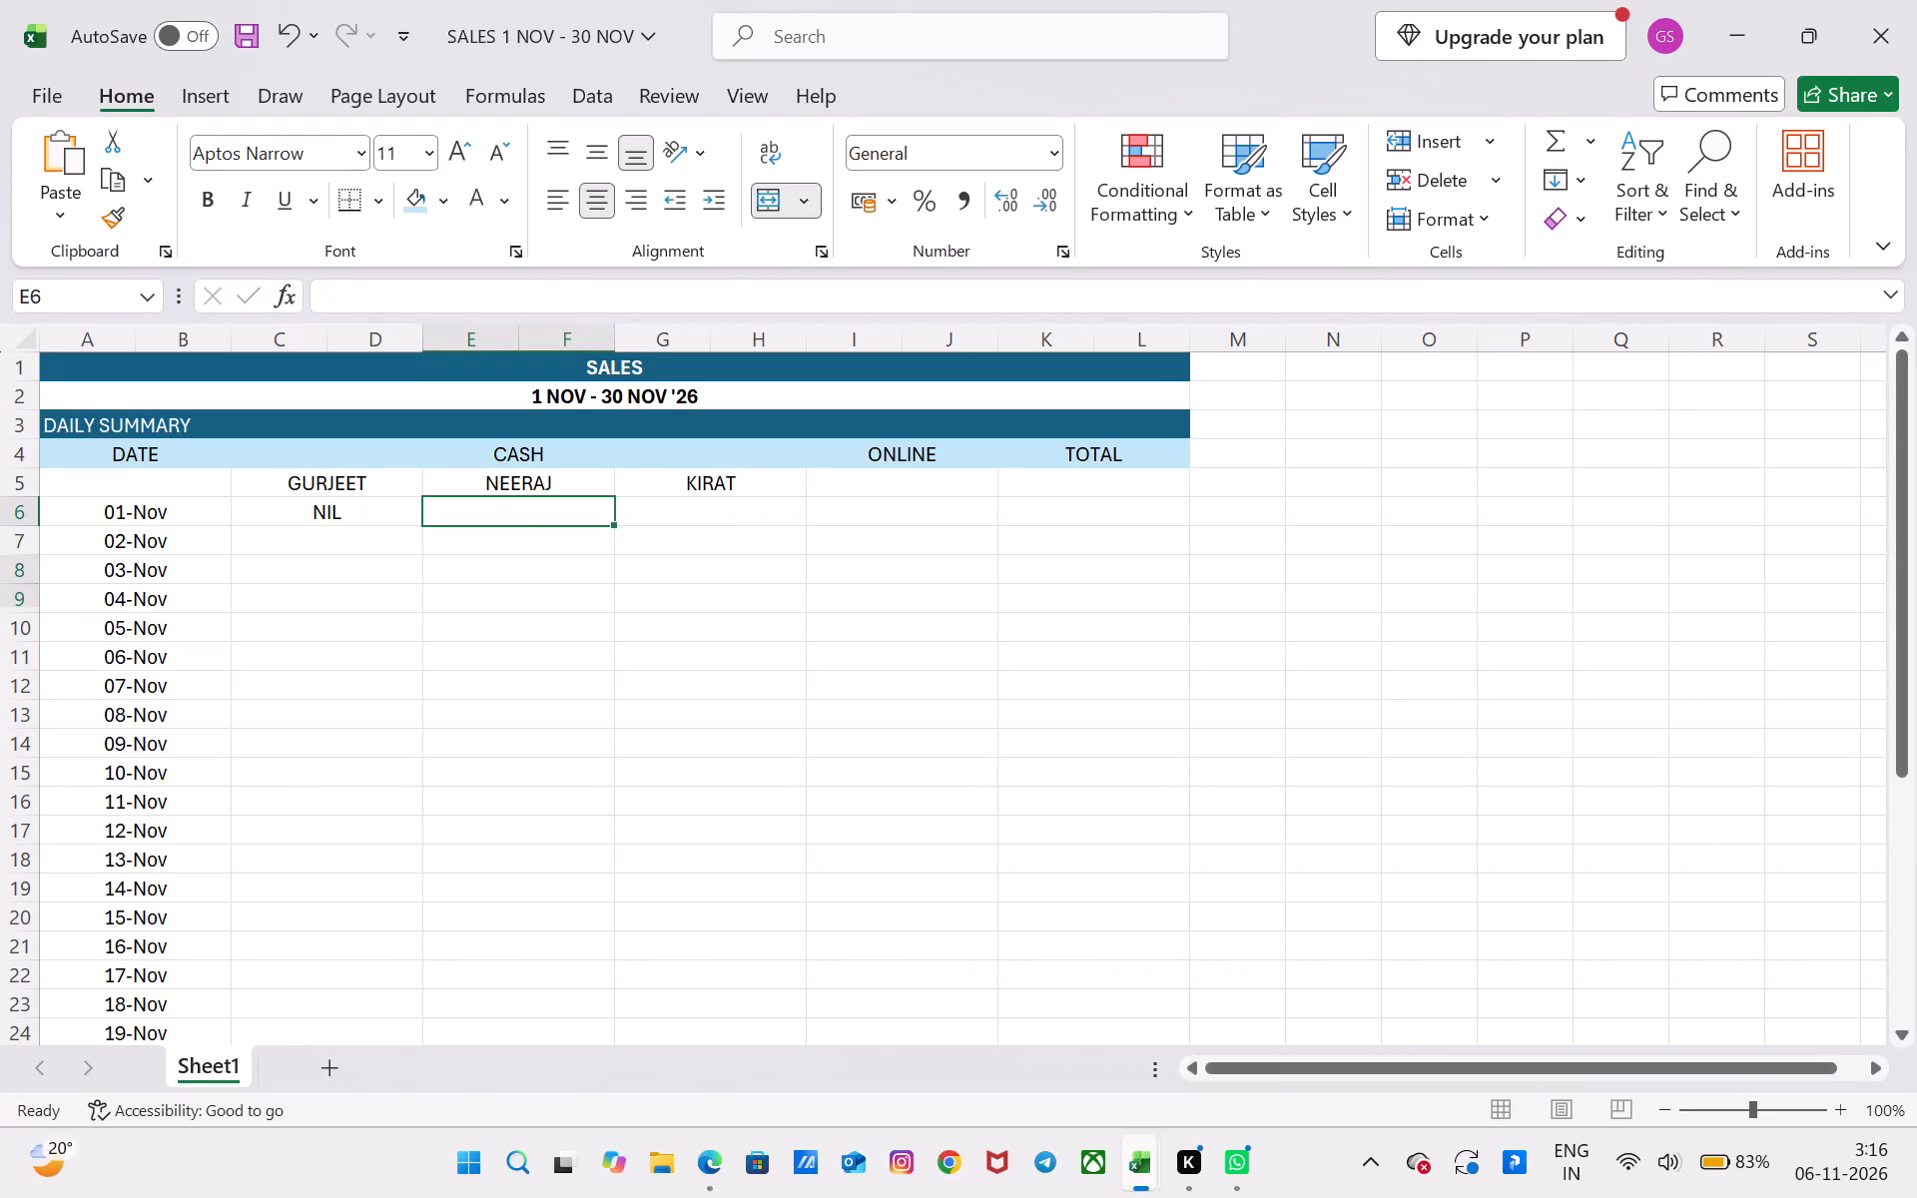
pyautogui.write('300')
pyautogui.press('Right')
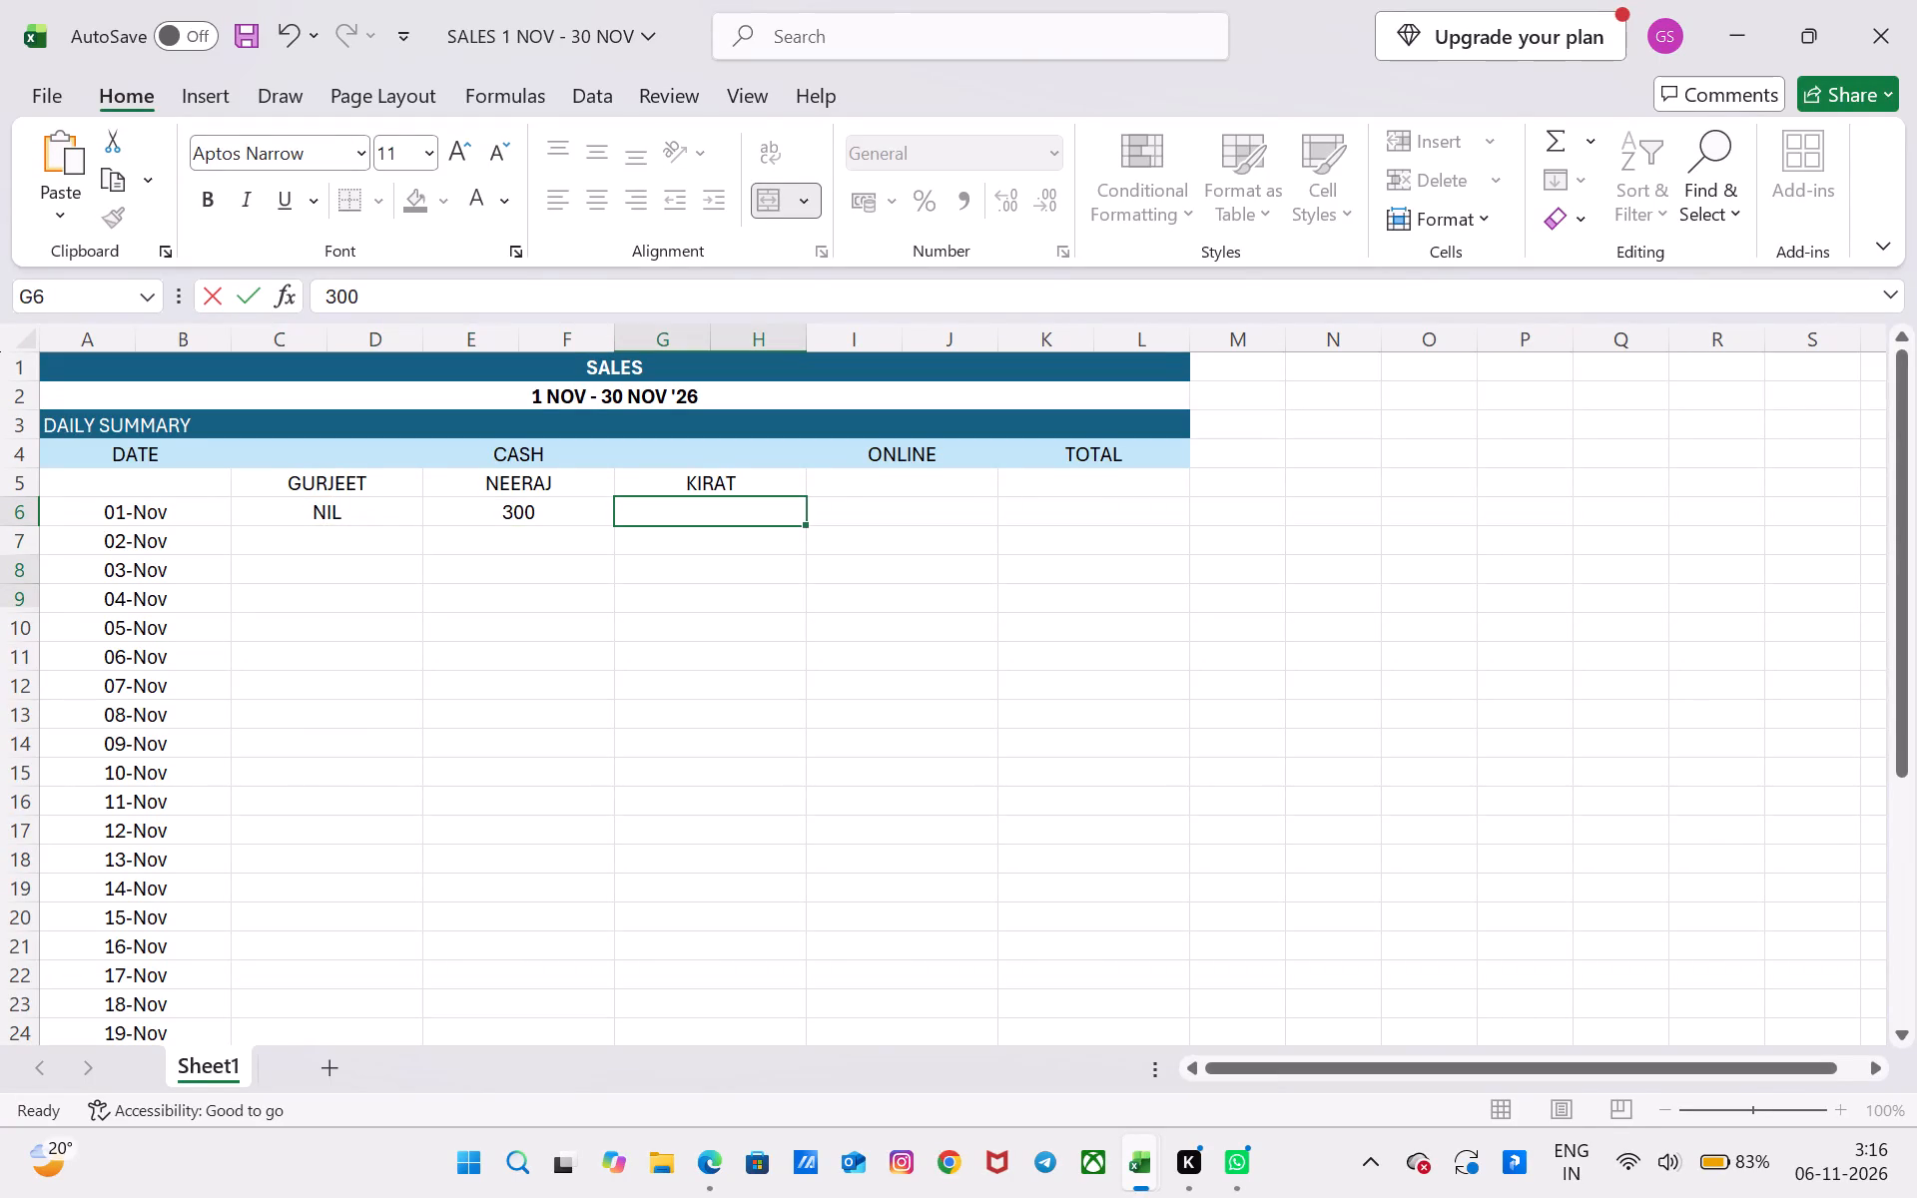
pyautogui.write('600')
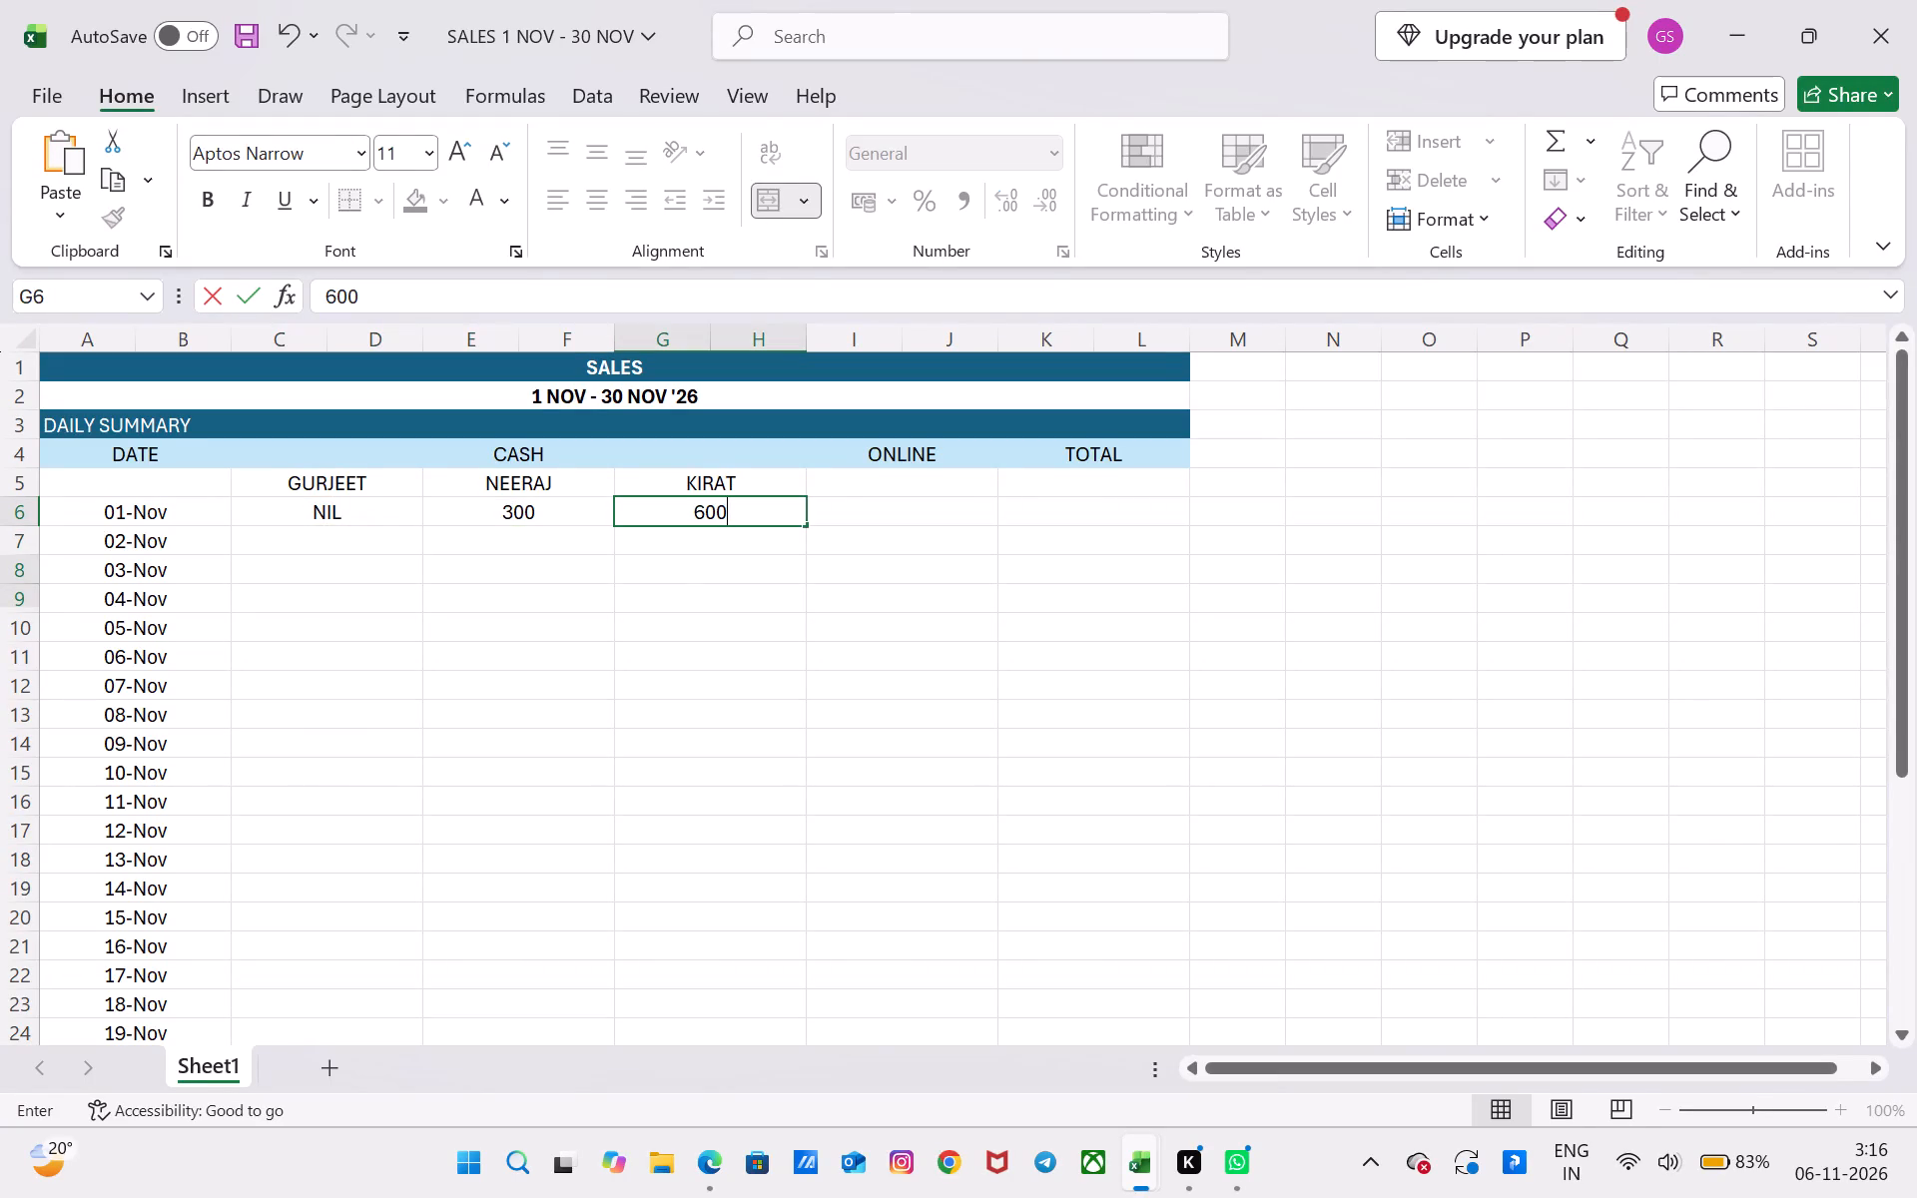
pyautogui.press('Right')
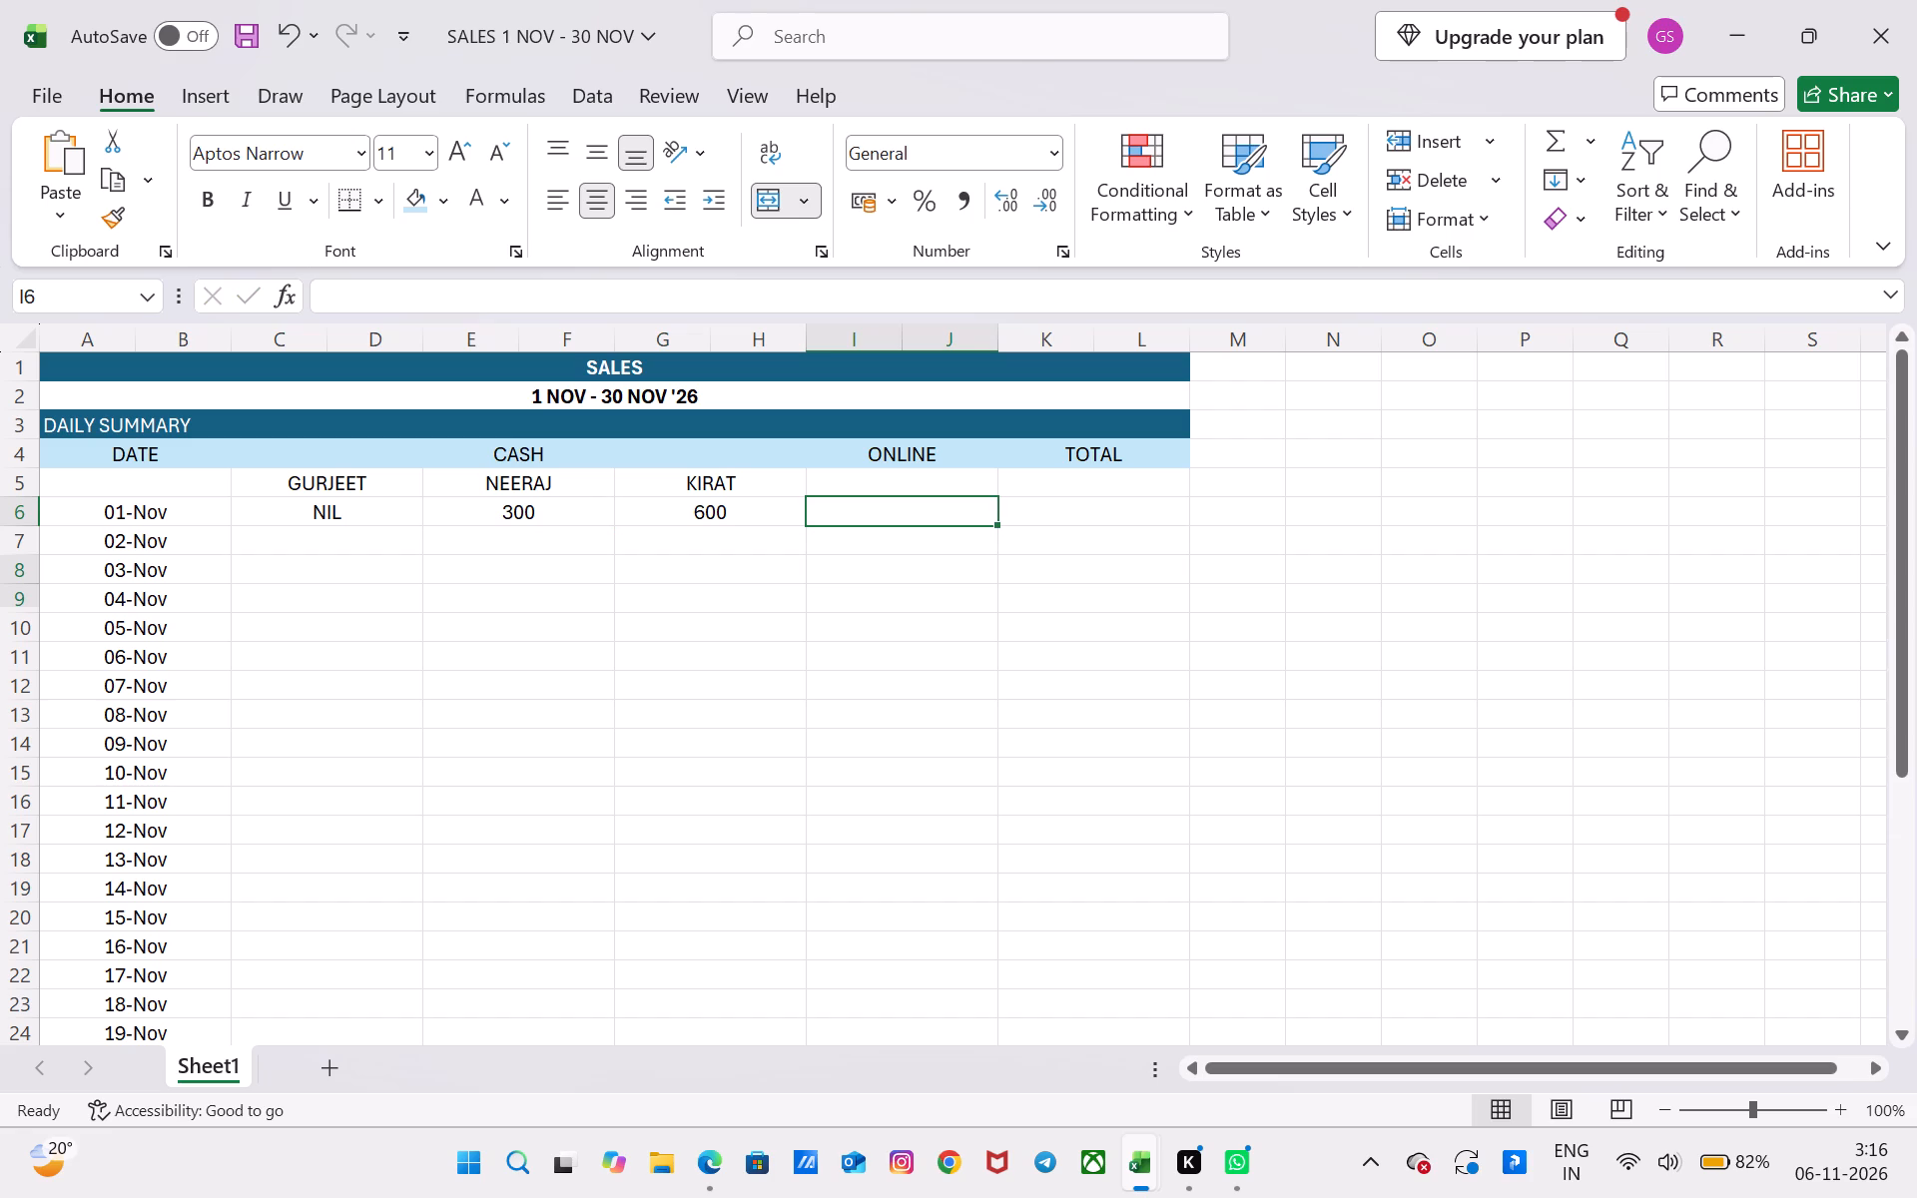
# Add the sub-header NEERAJ under ONLINE in I5 and enter 1140 as the 01-Nov online amount in I6.
pyautogui.press('Up')
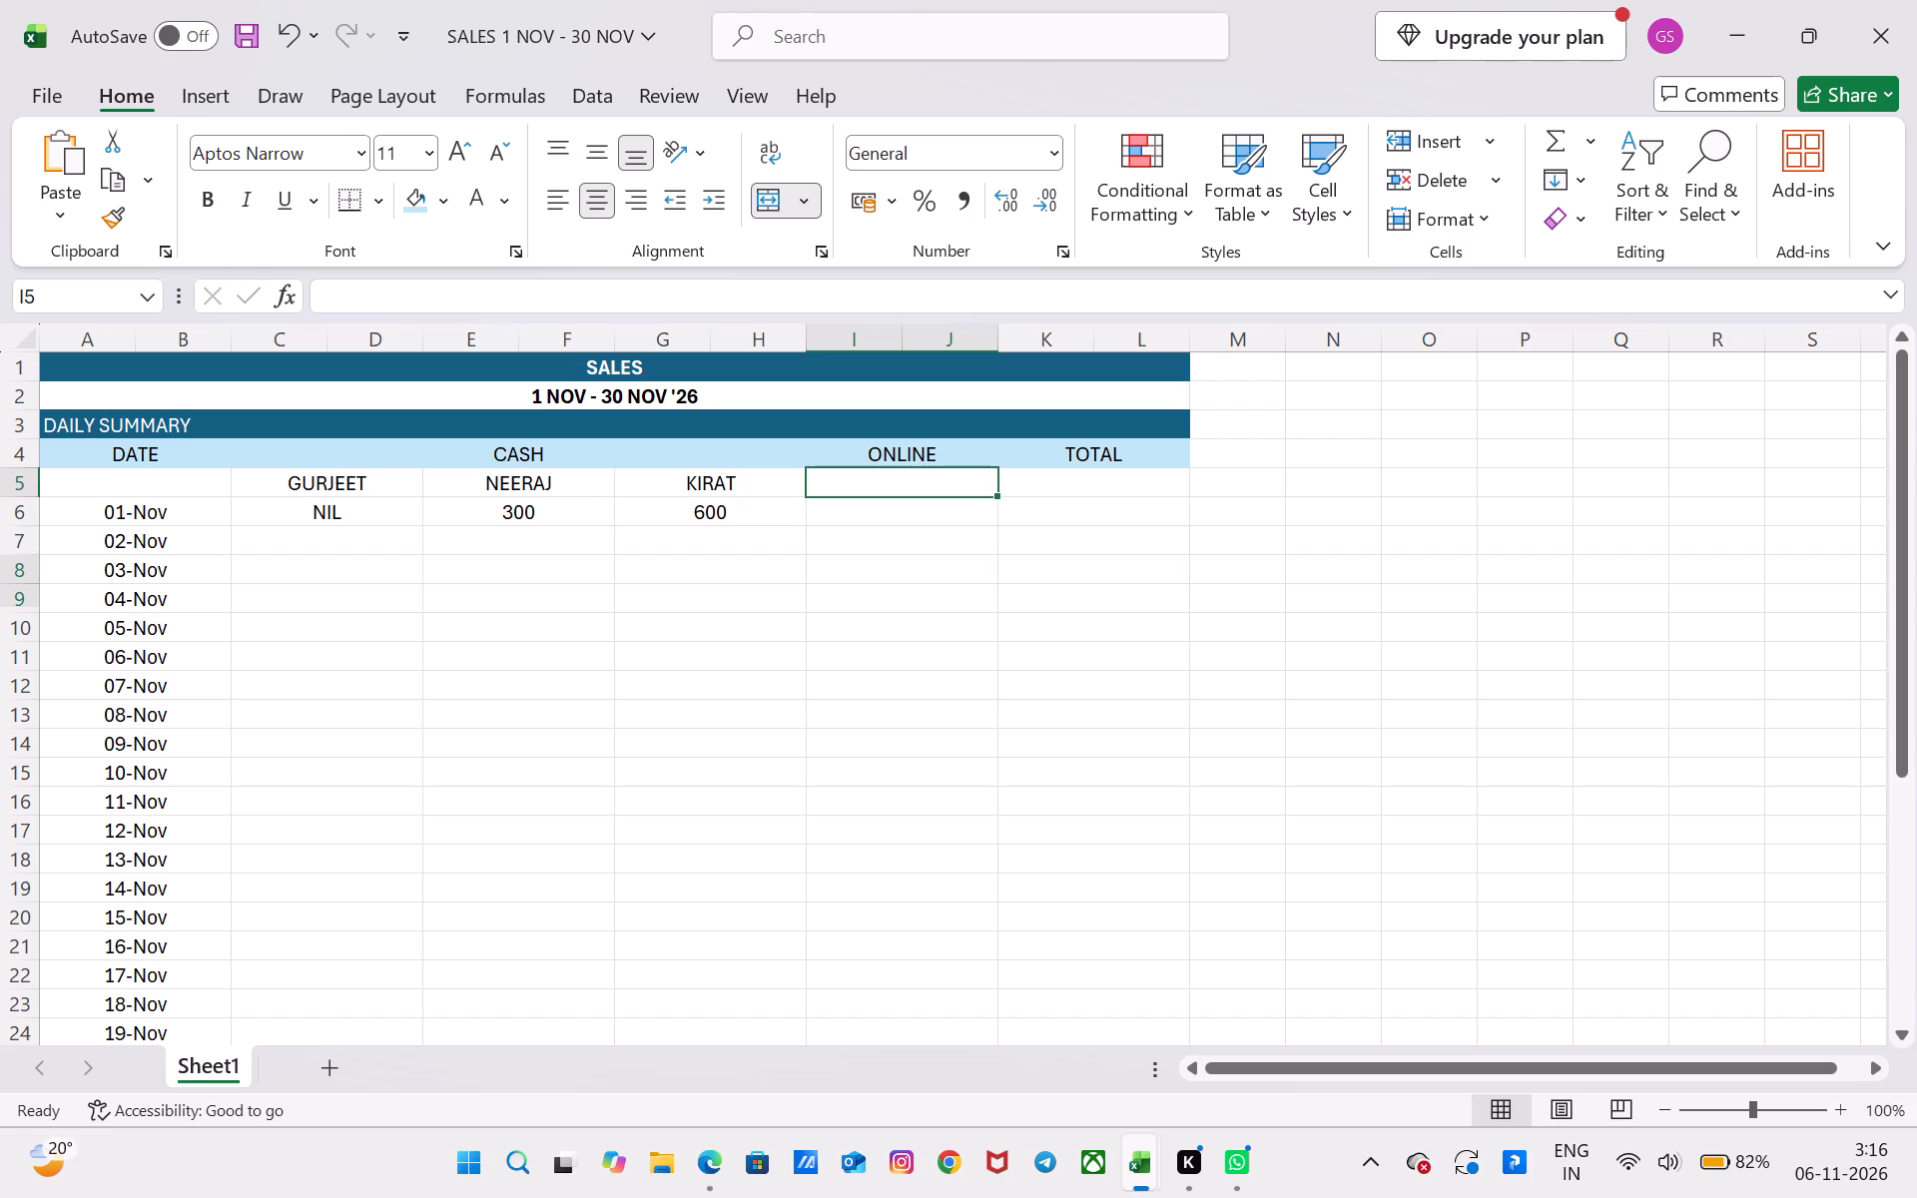
pyautogui.write('NEERAJ')
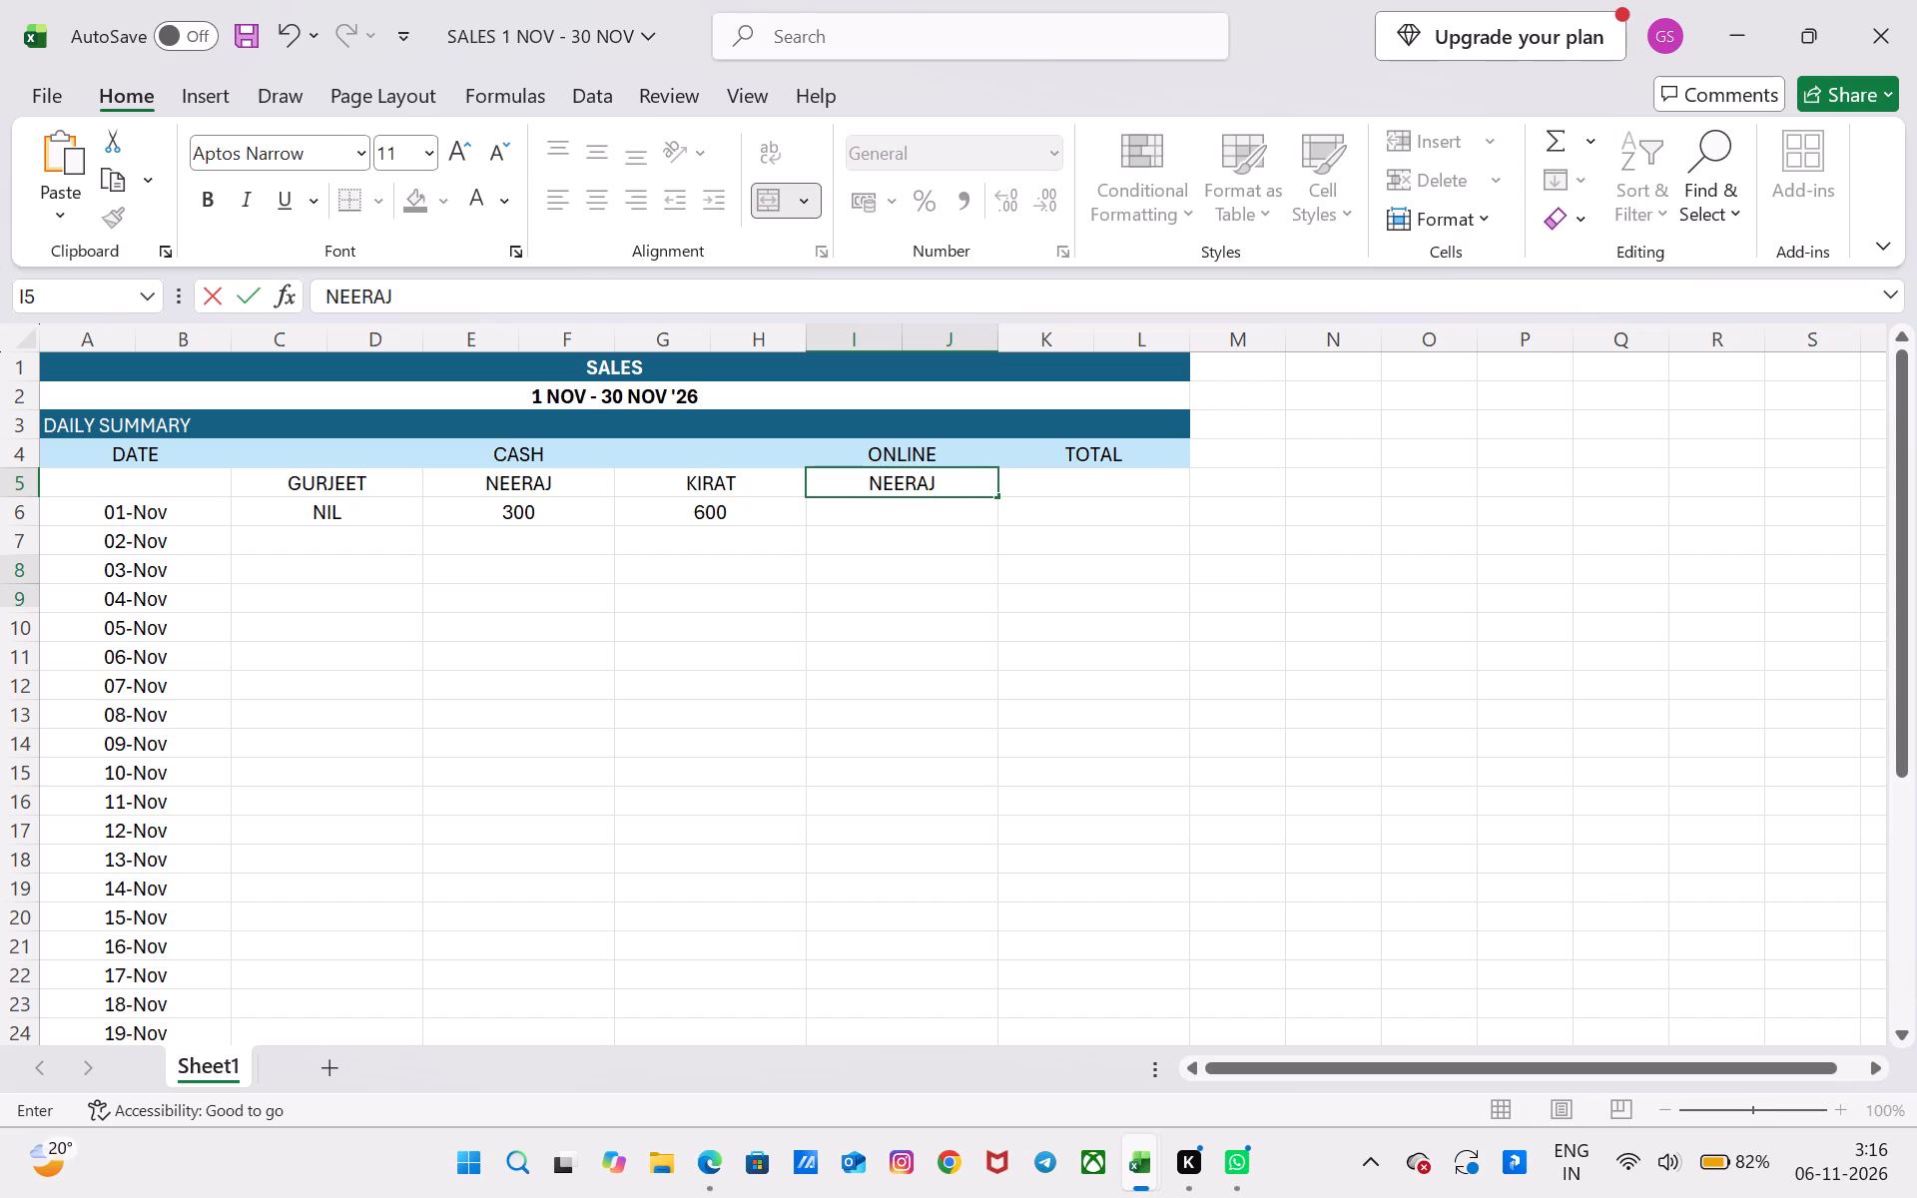
pyautogui.press('Down')
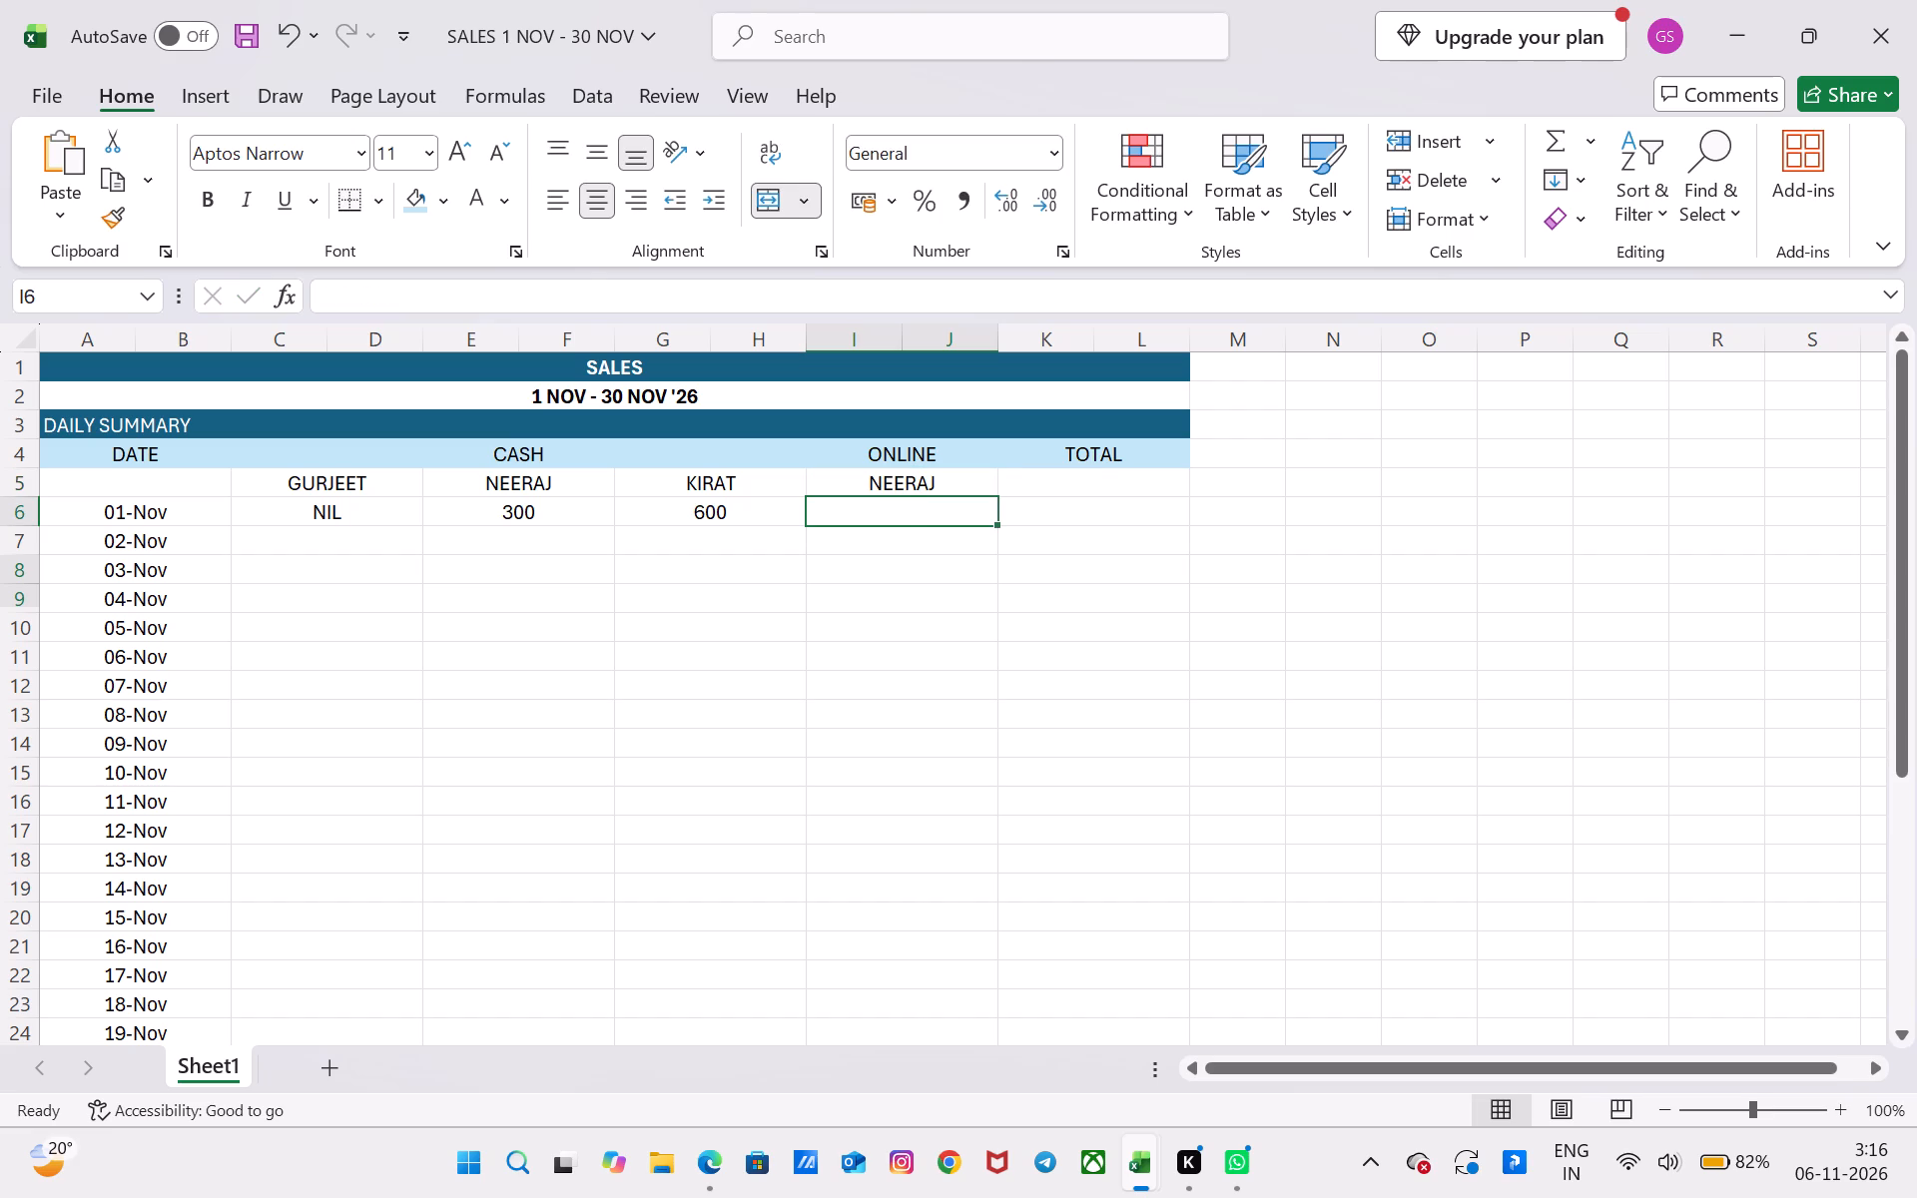
pyautogui.write('1140')
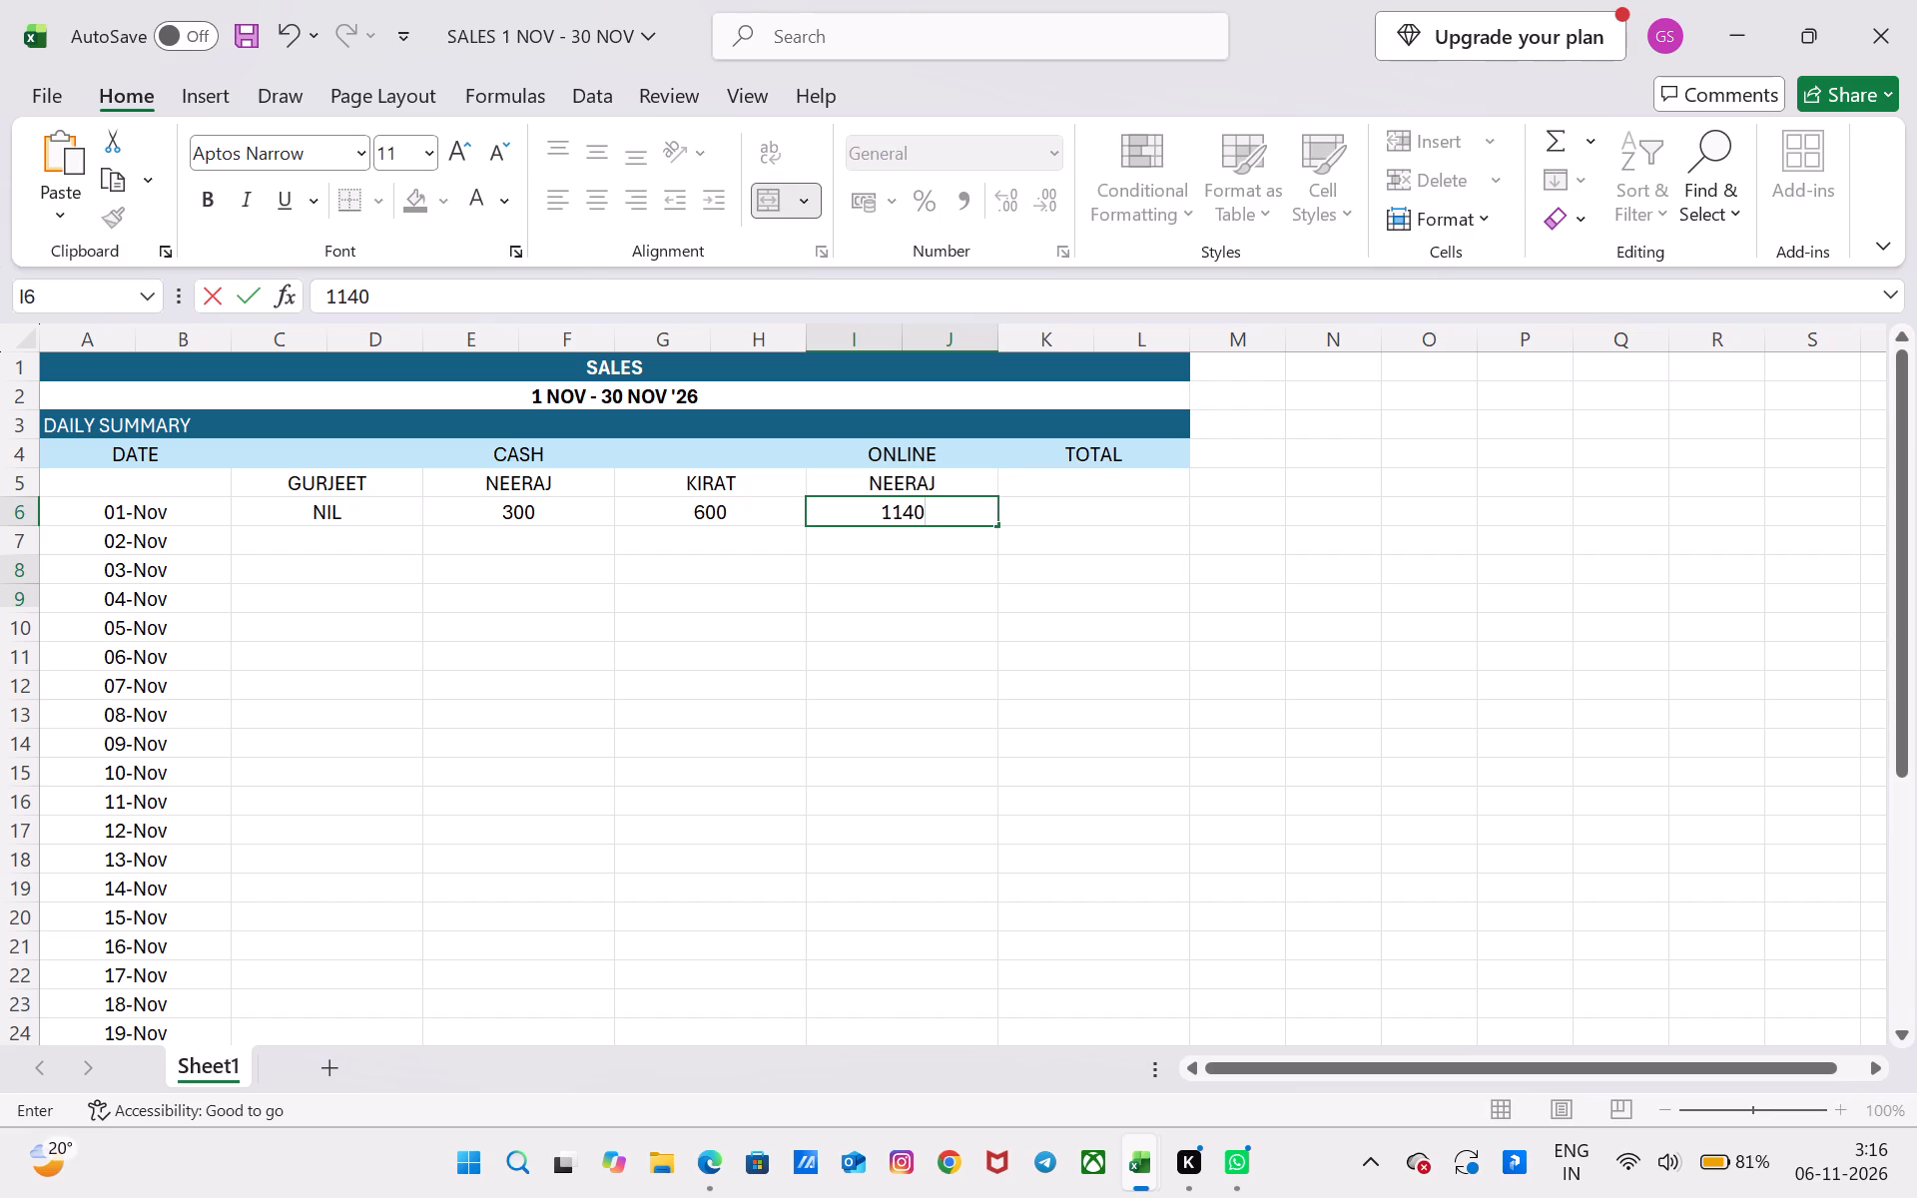
pyautogui.press('Down')
pyautogui.press('Left')
pyautogui.press('Left')
pyautogui.press('Left')
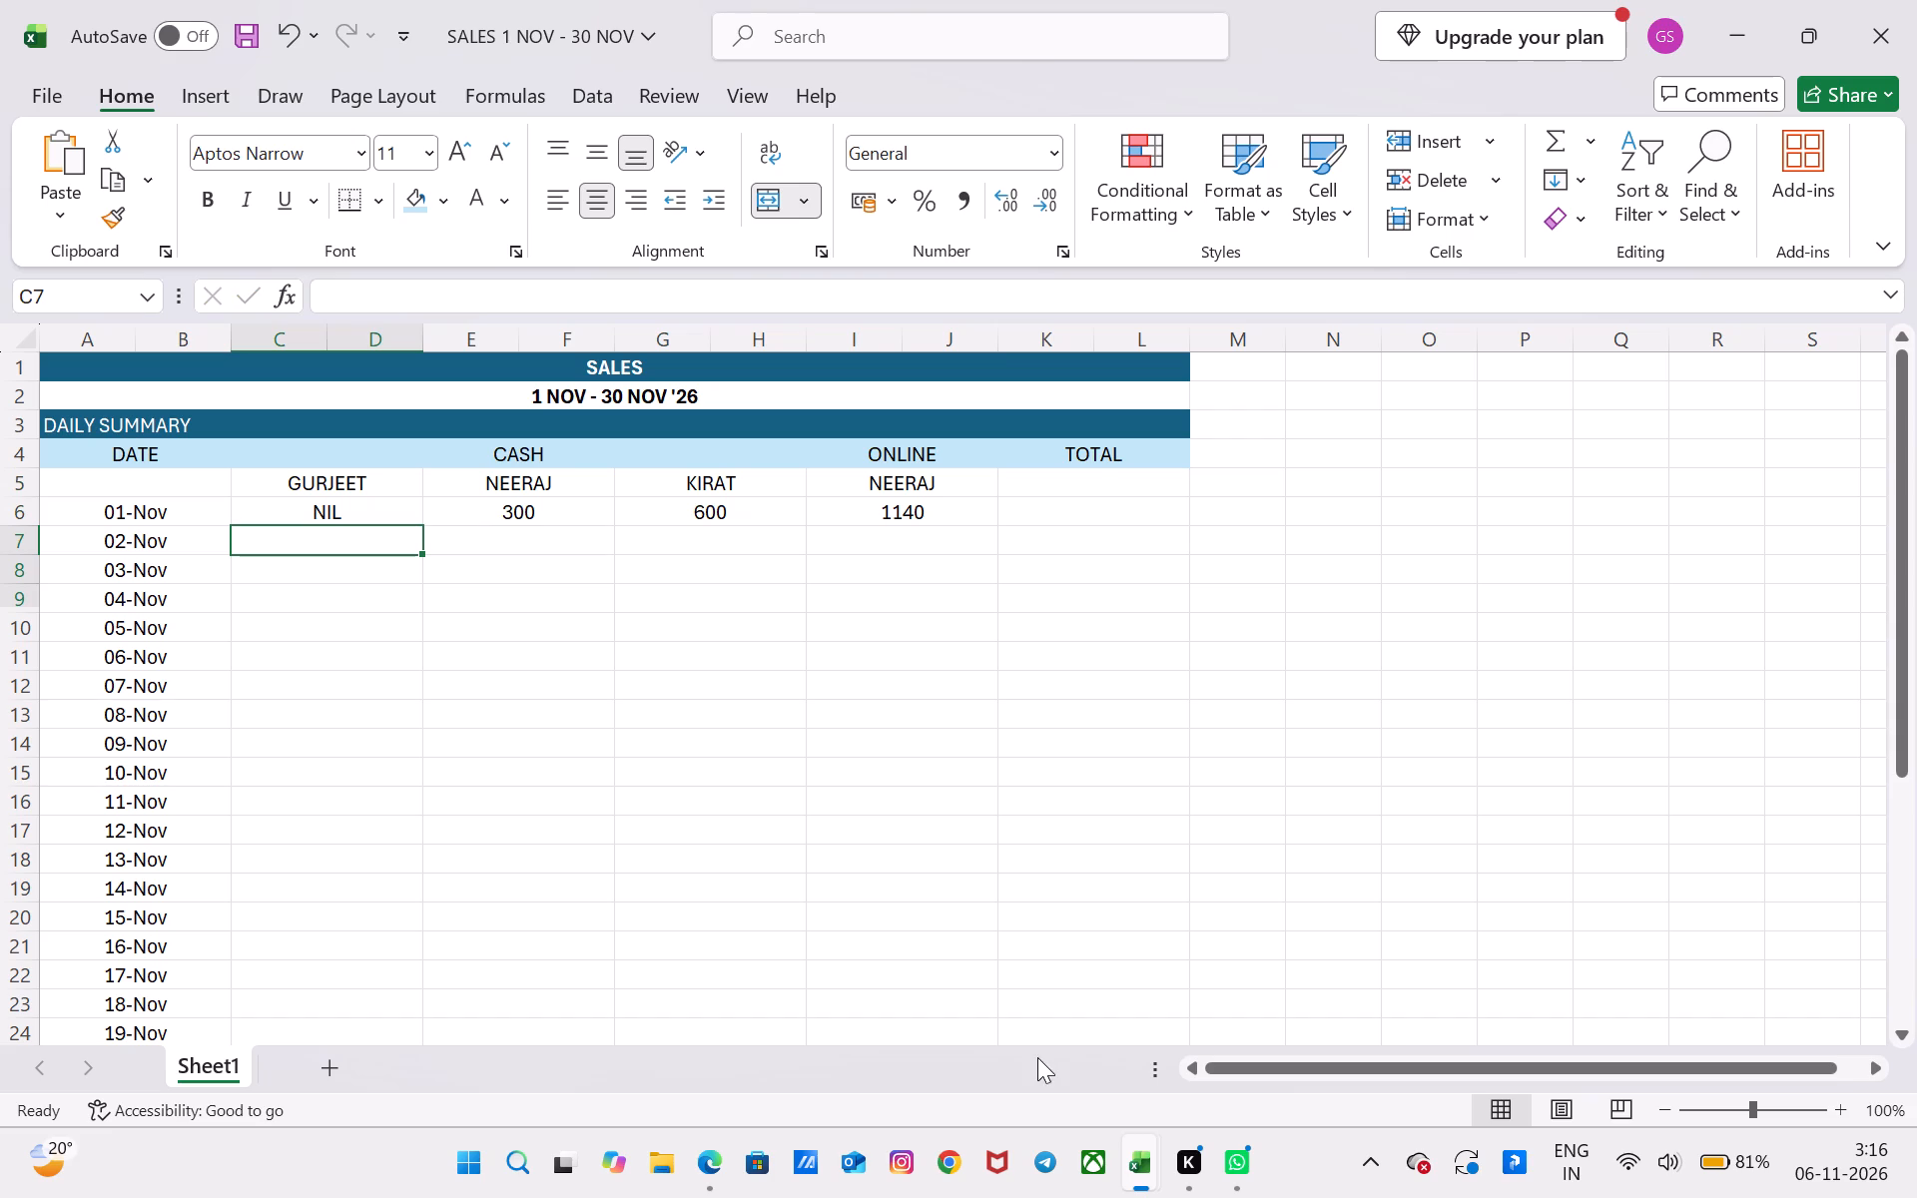
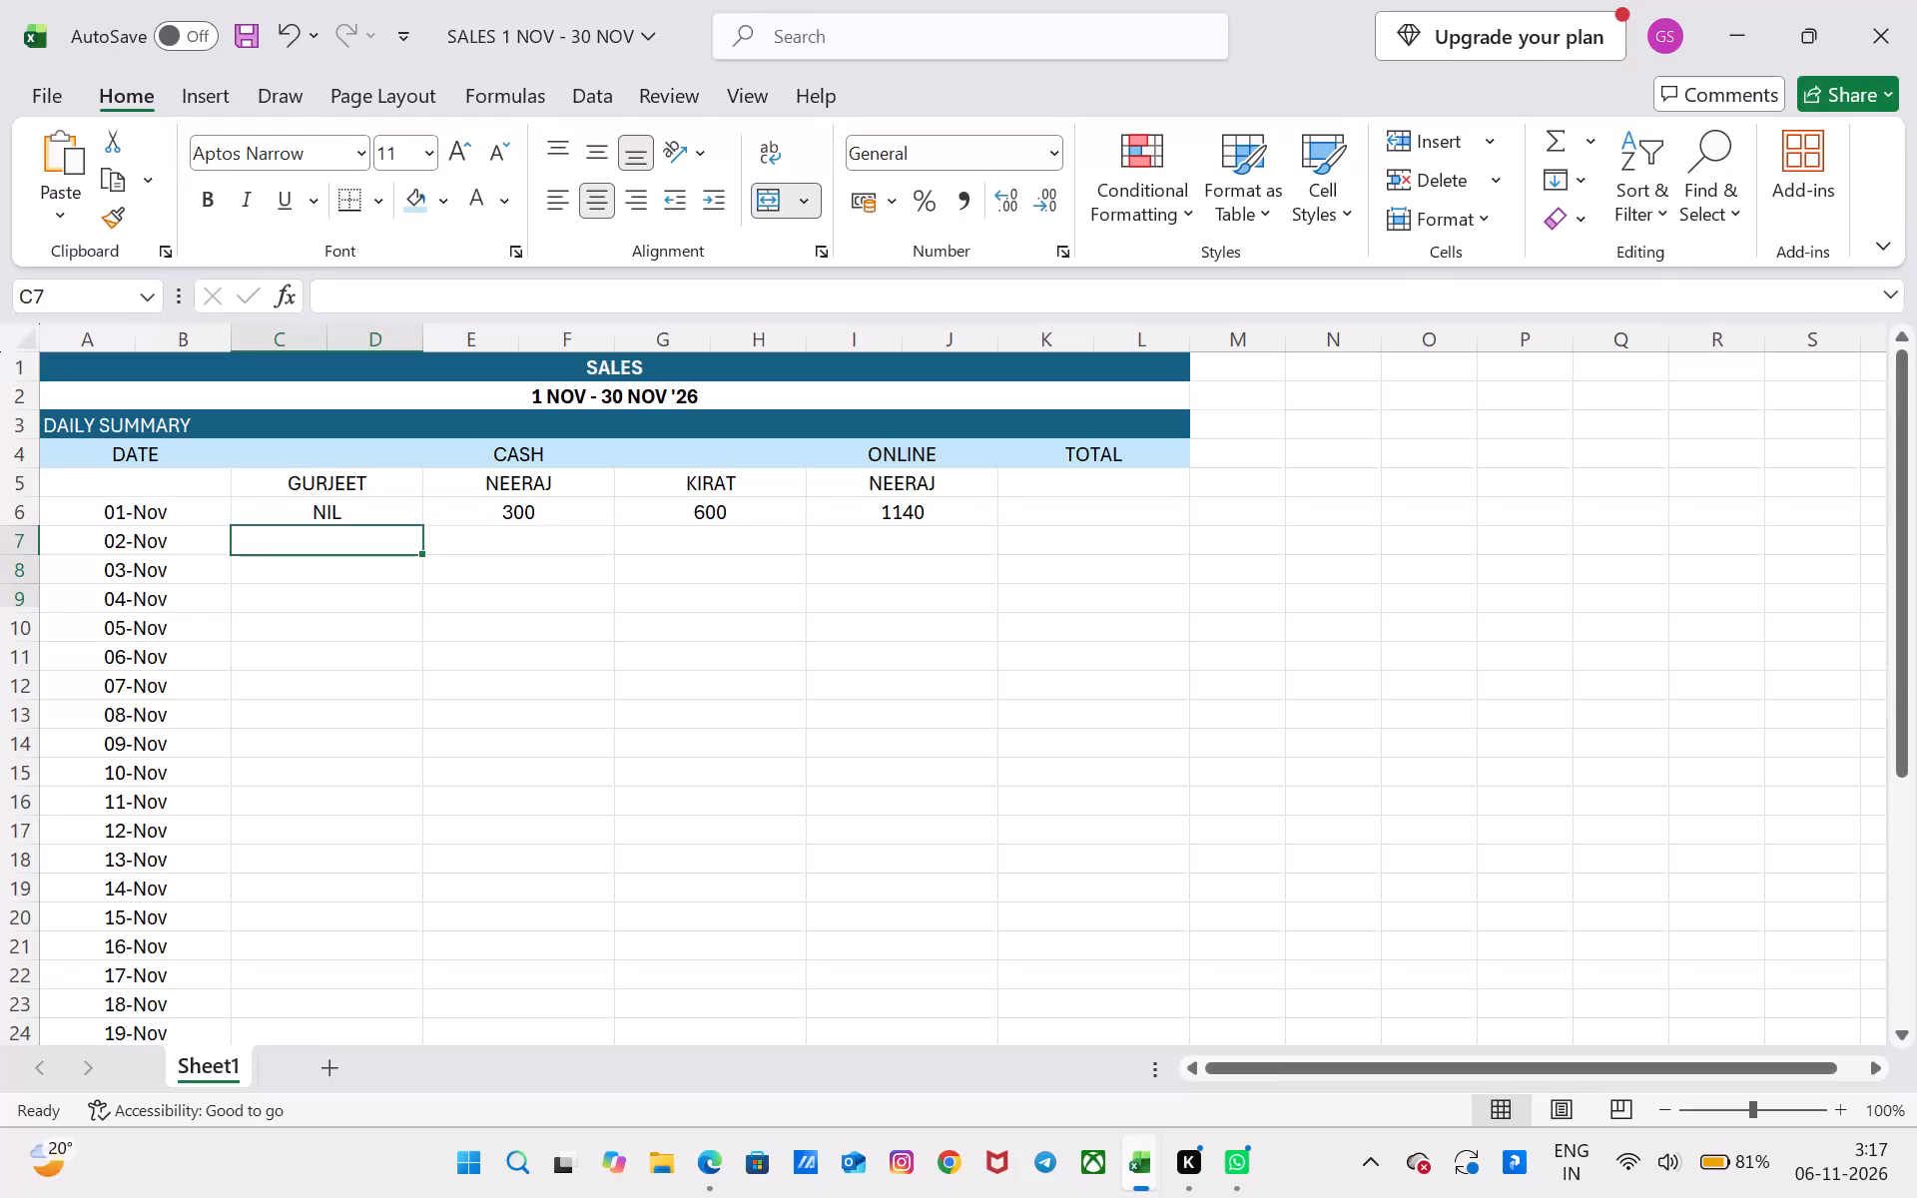
# Fill in the 02-Nov cash amounts in row 7: 1050 for KIRAT, NIL for NEERAJ and NIL for GURJEET.
pyautogui.click(684, 535)
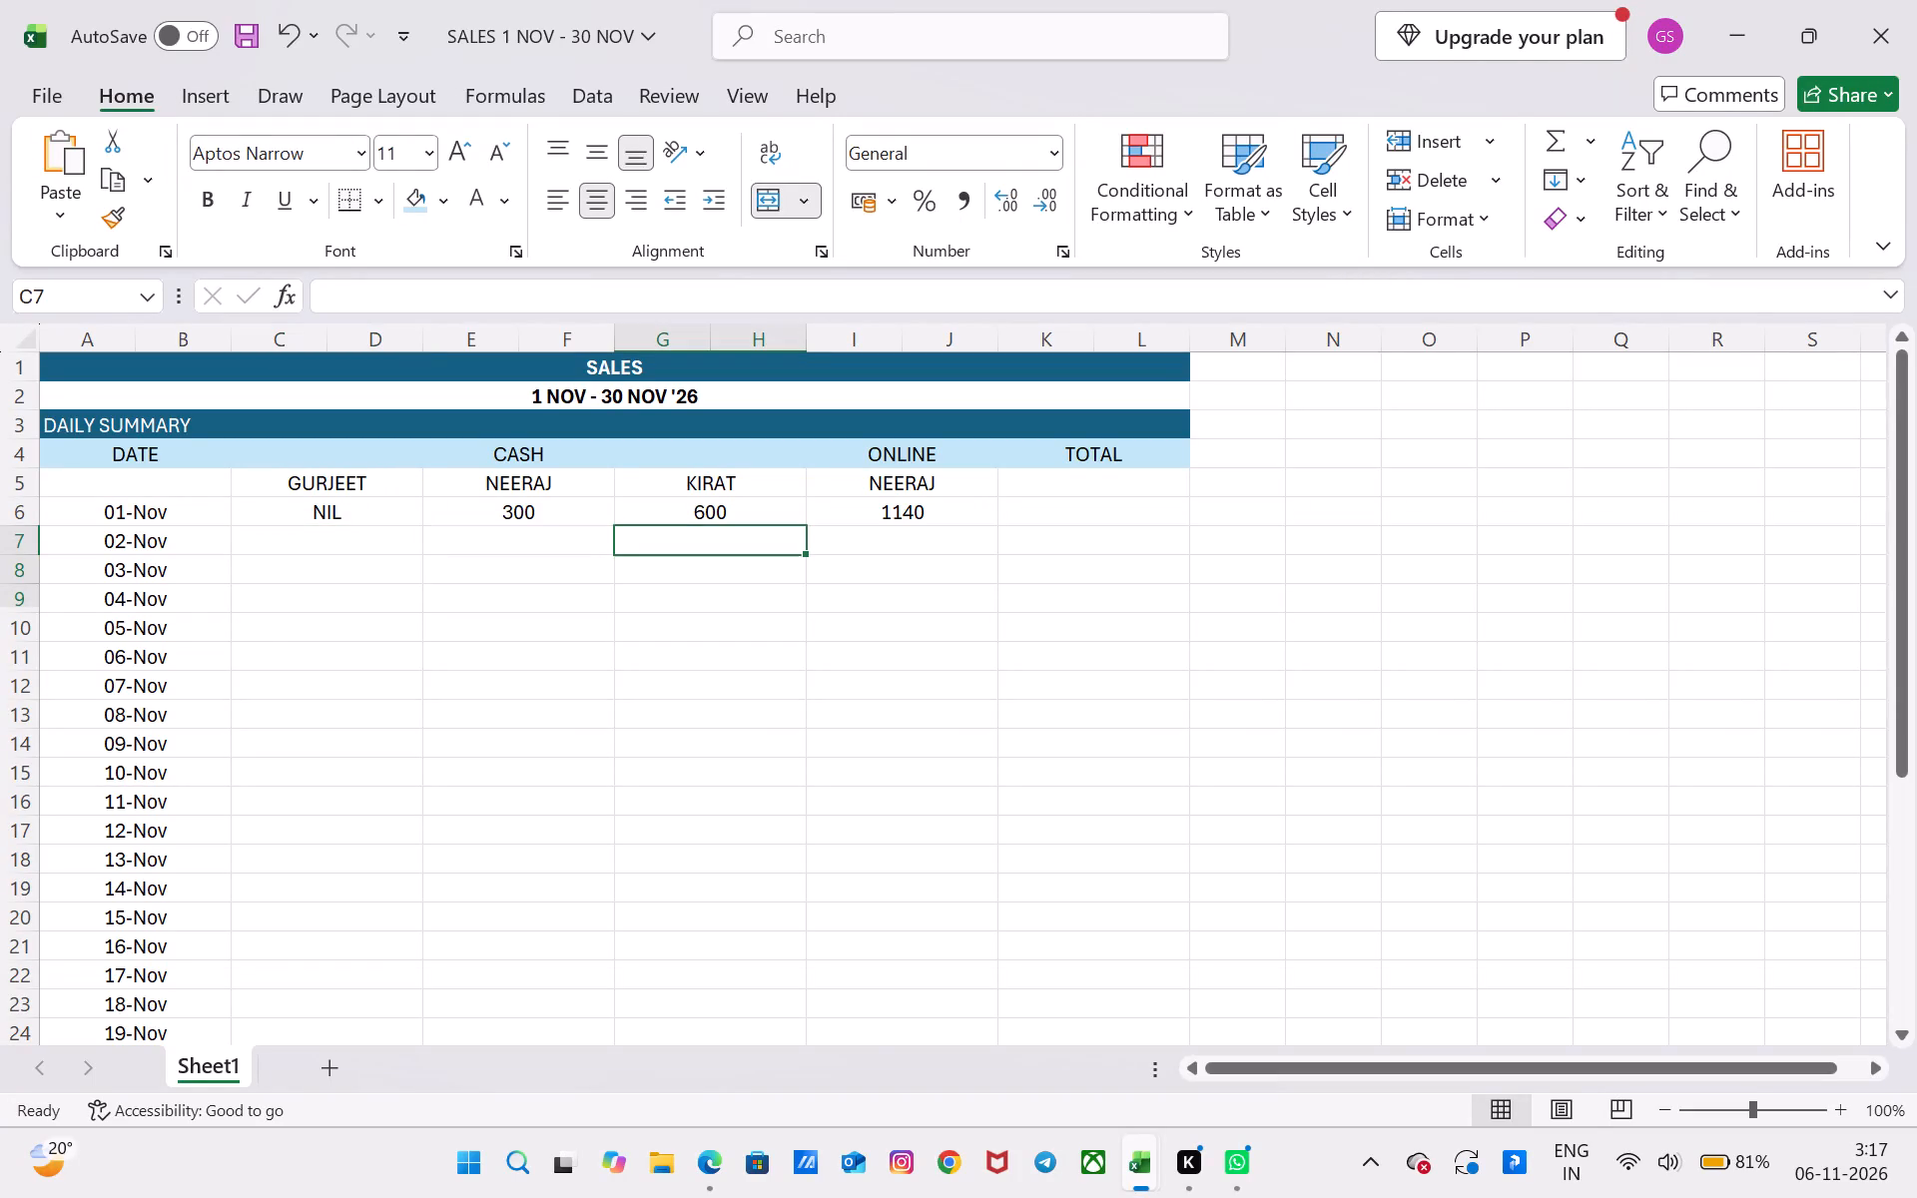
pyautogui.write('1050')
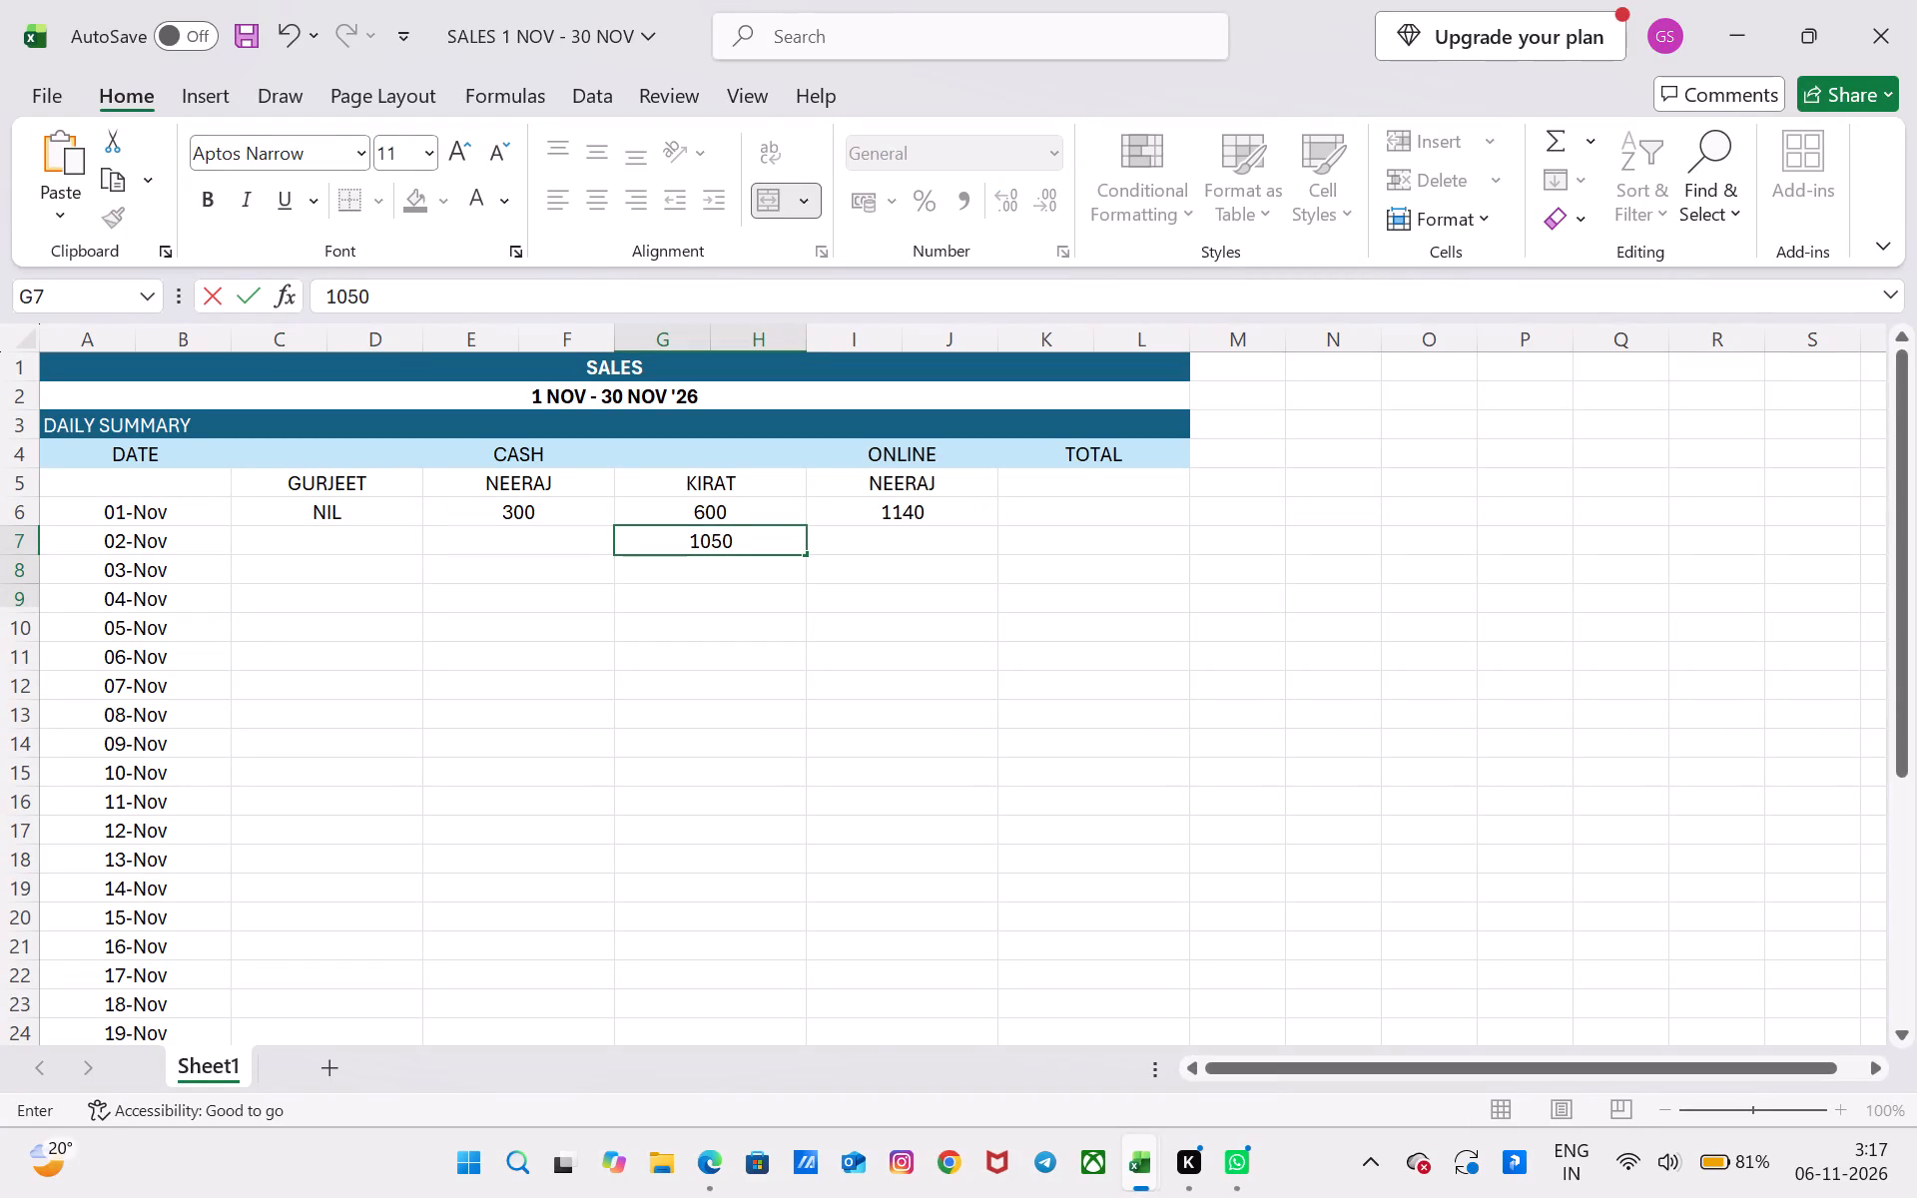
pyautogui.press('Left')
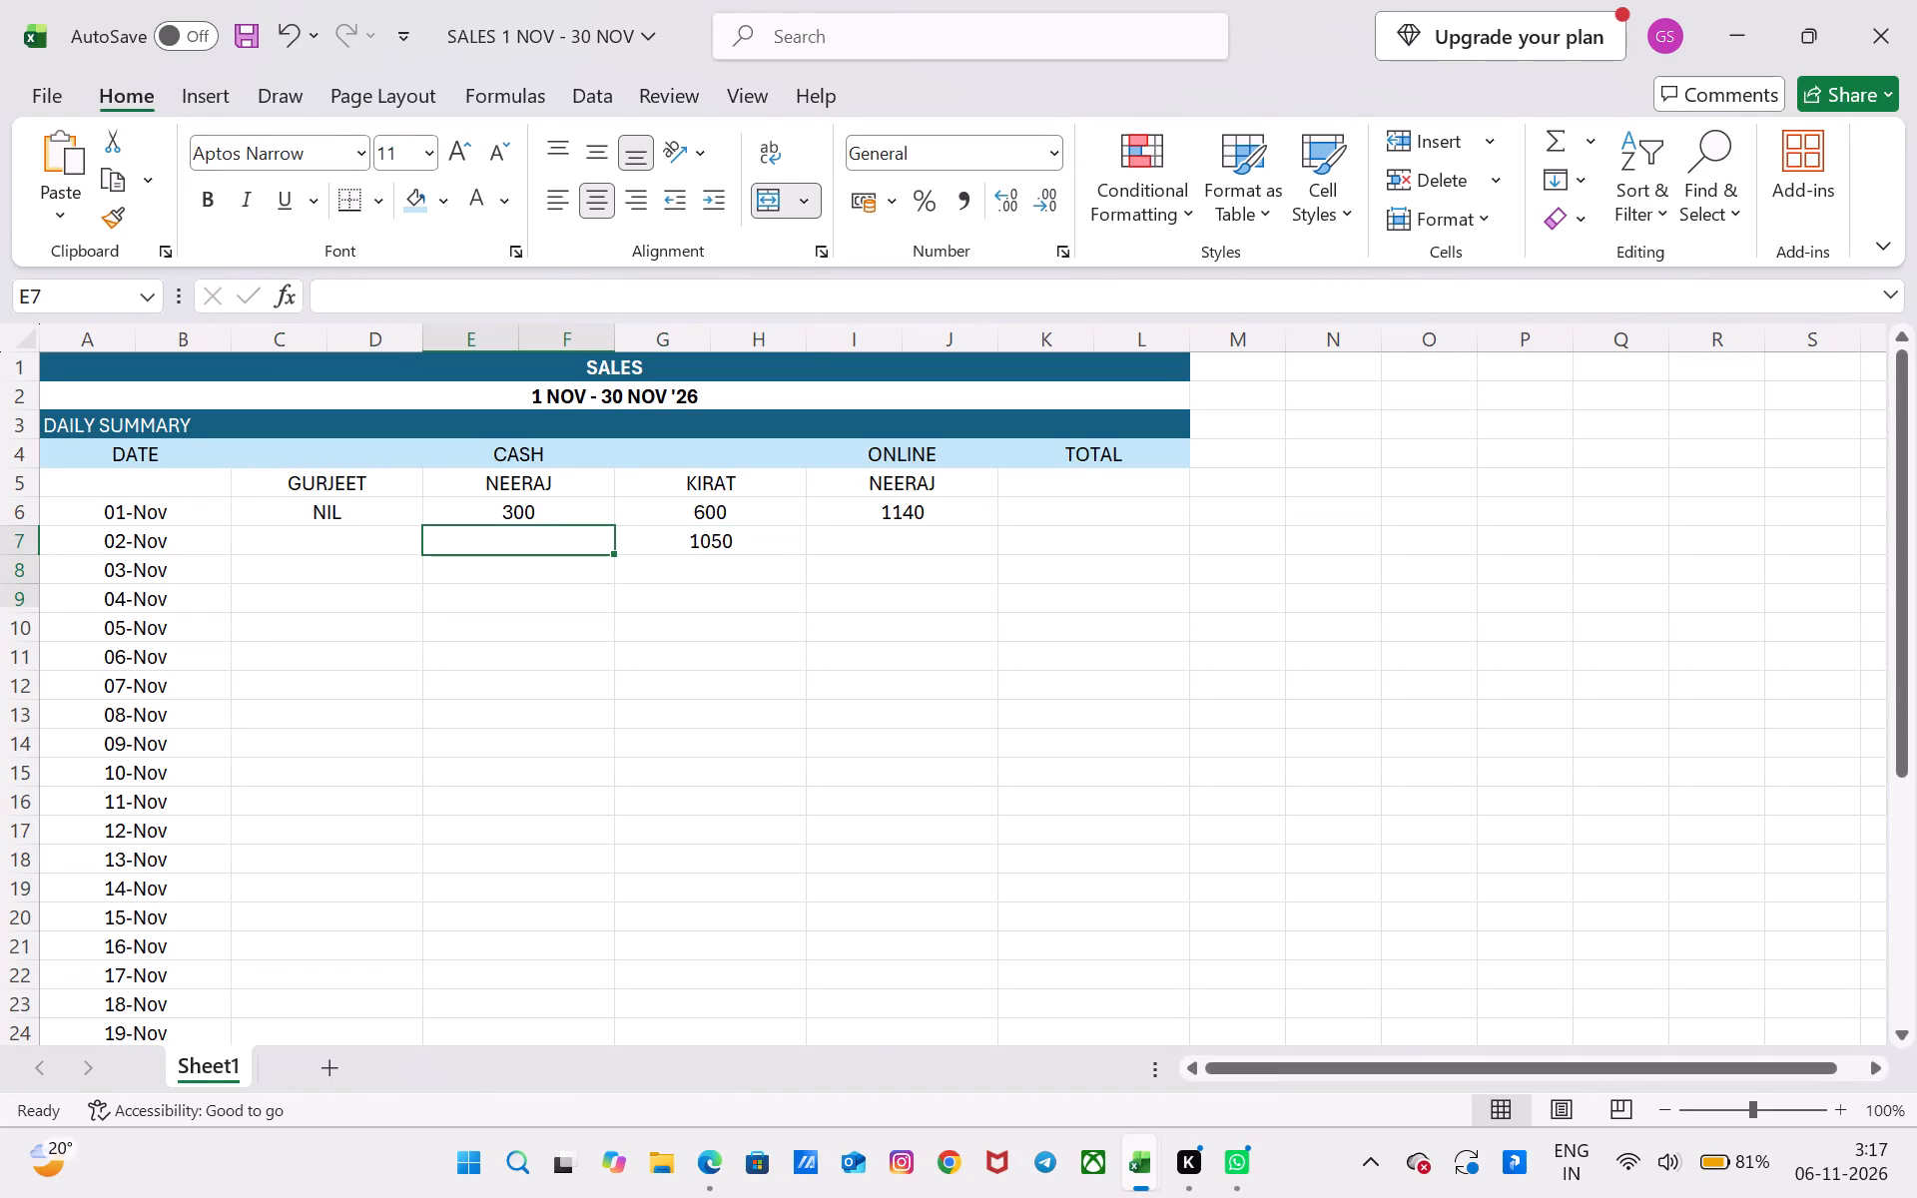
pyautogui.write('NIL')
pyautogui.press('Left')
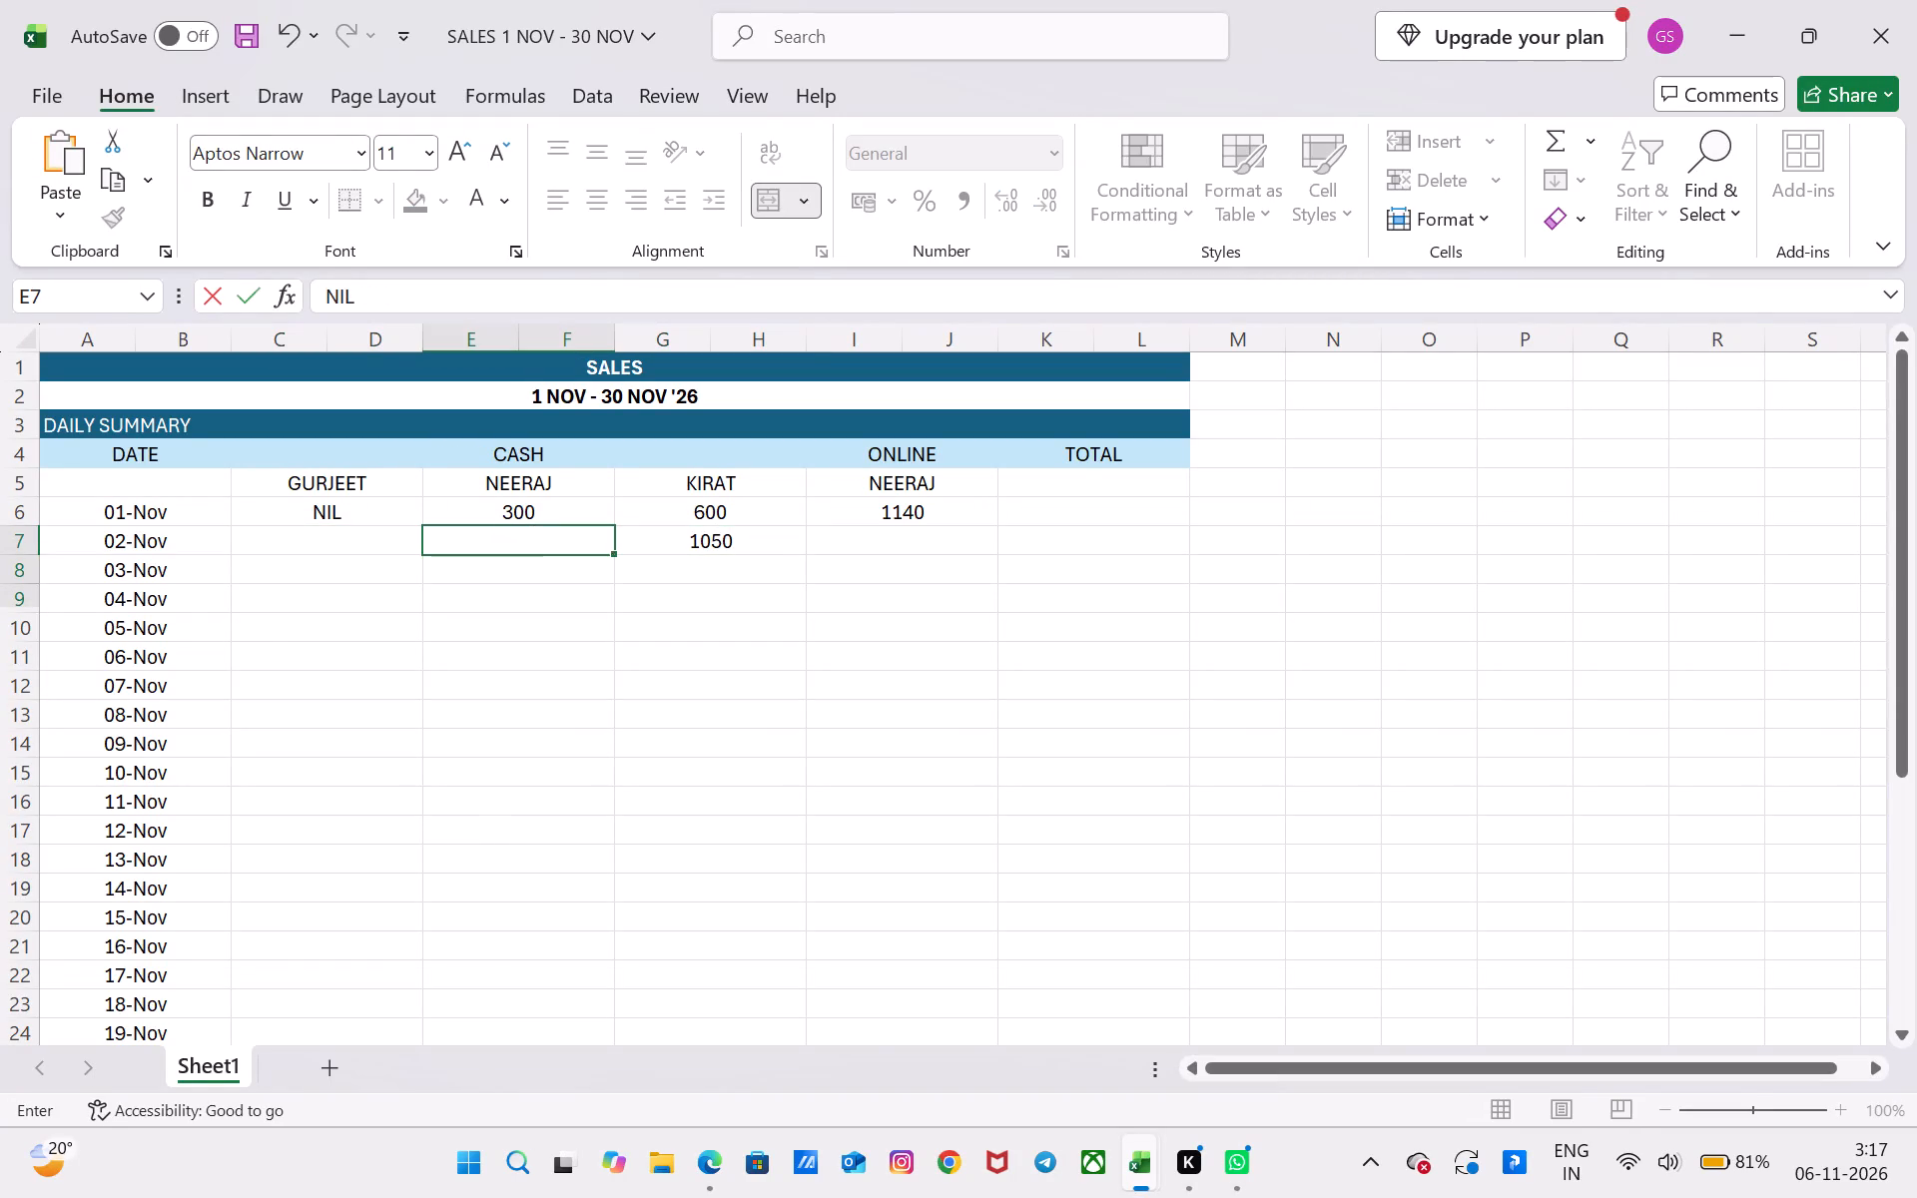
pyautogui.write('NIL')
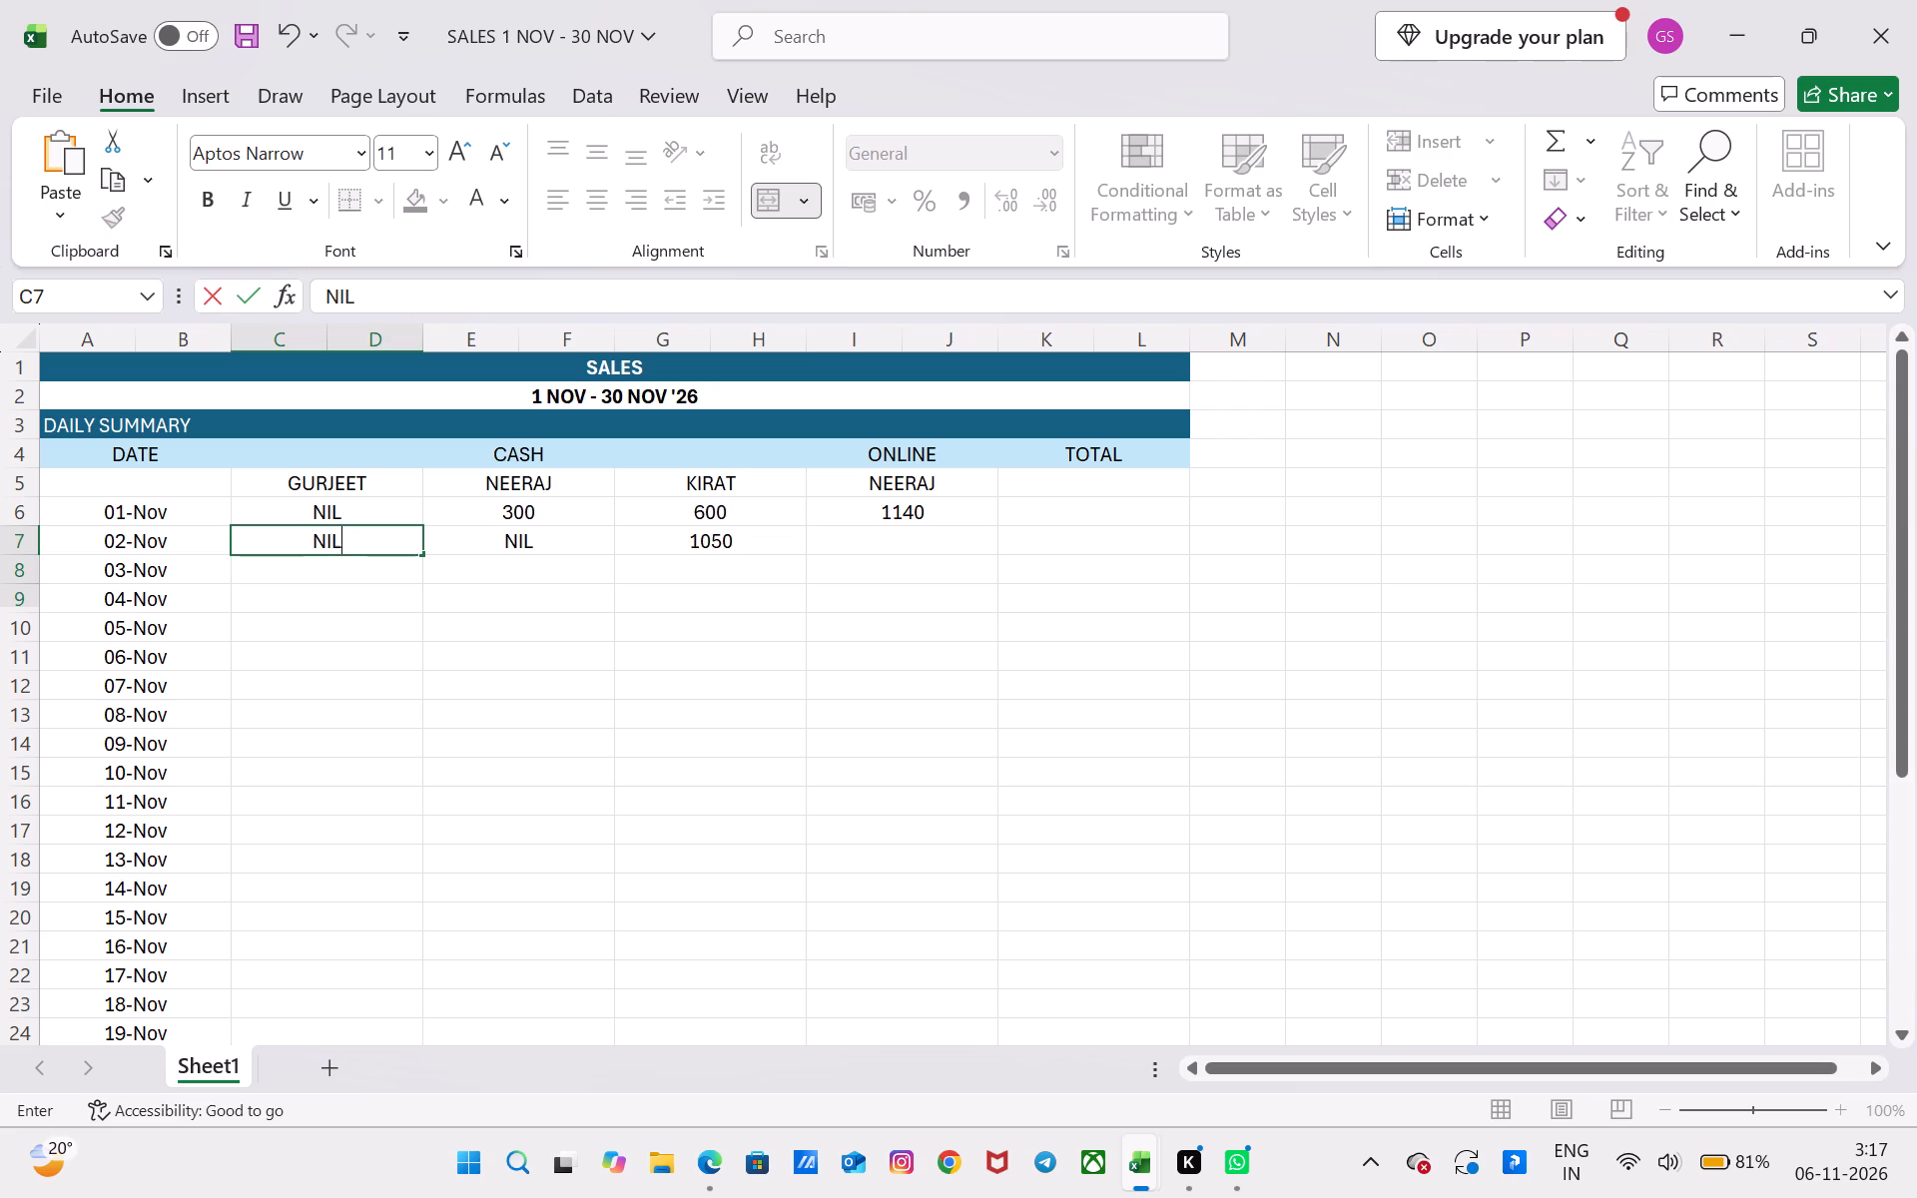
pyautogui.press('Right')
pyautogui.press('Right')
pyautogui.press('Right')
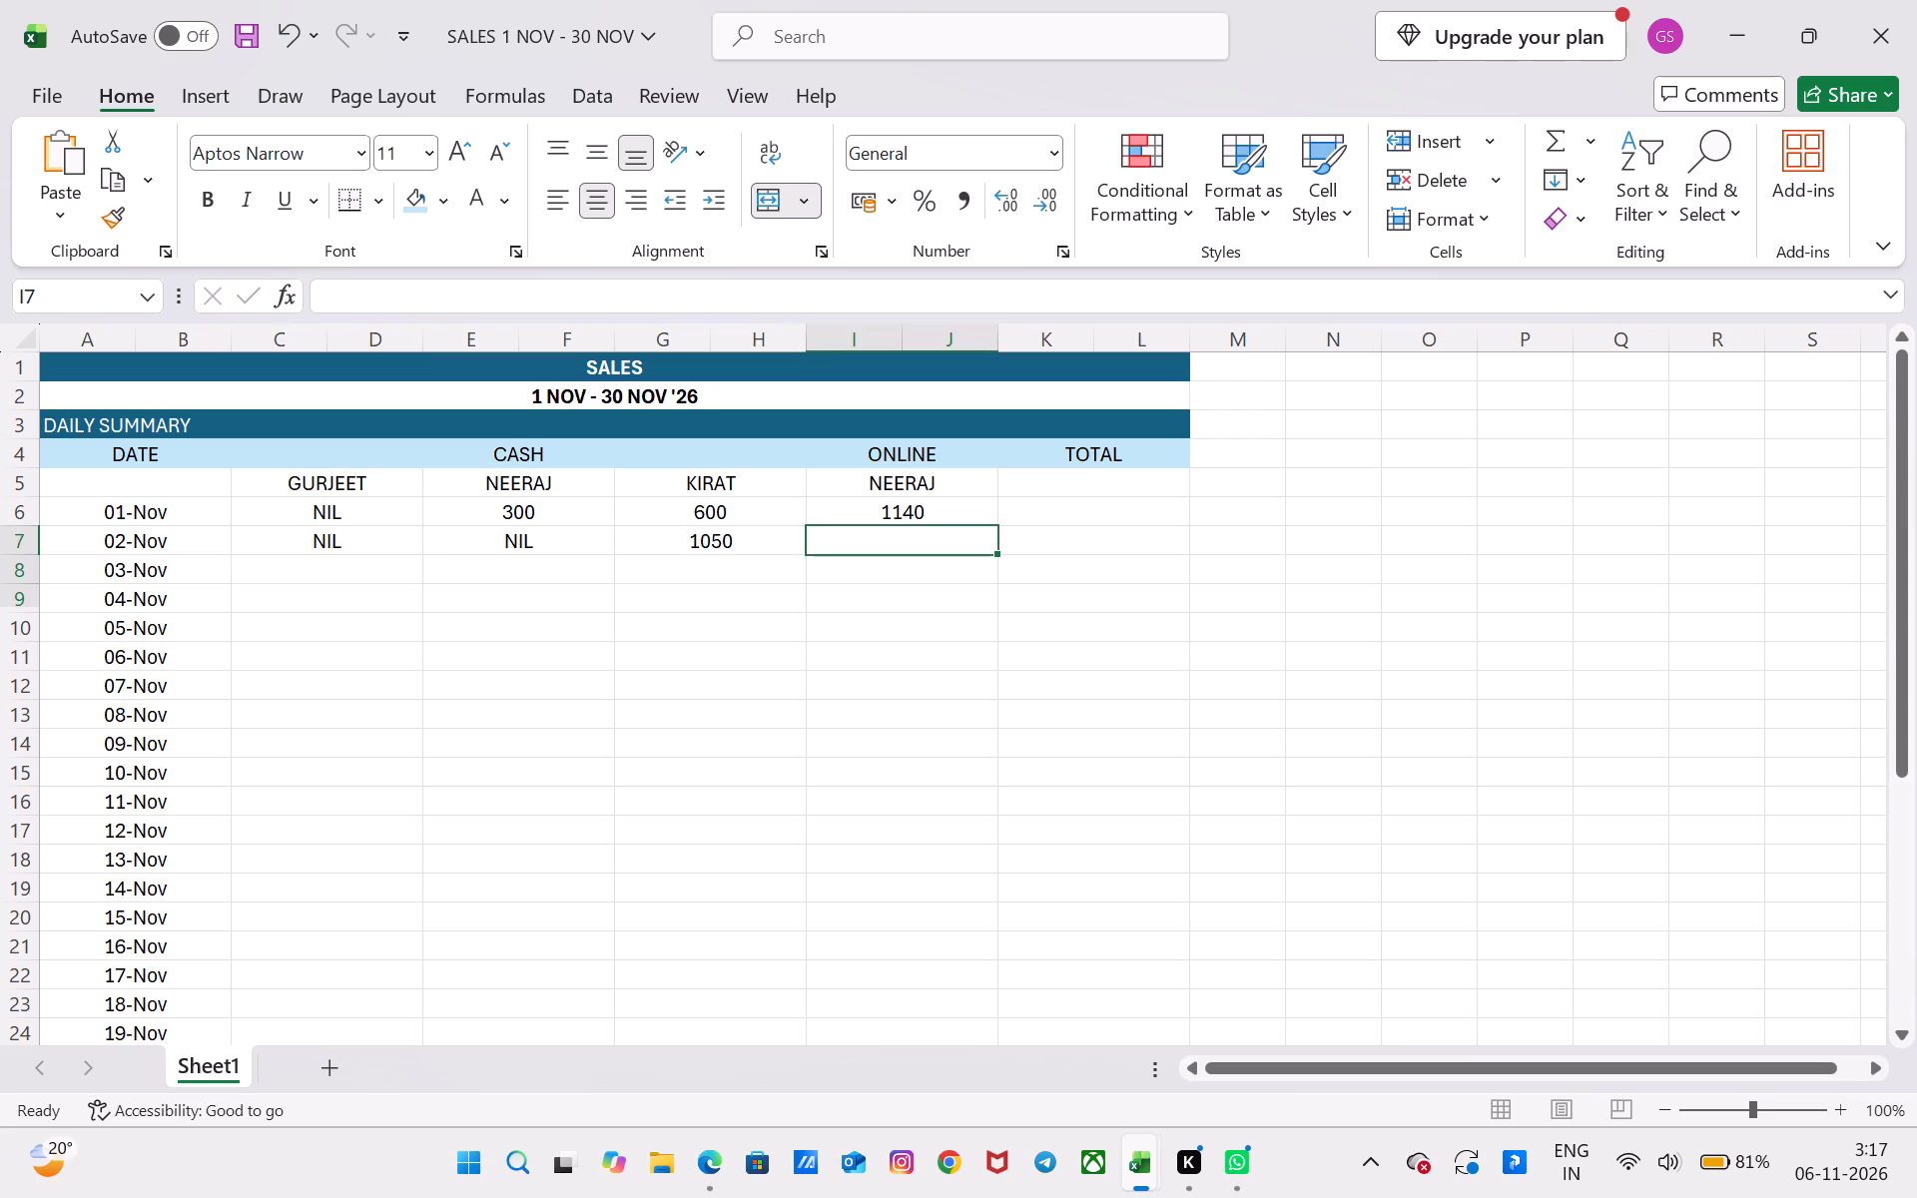
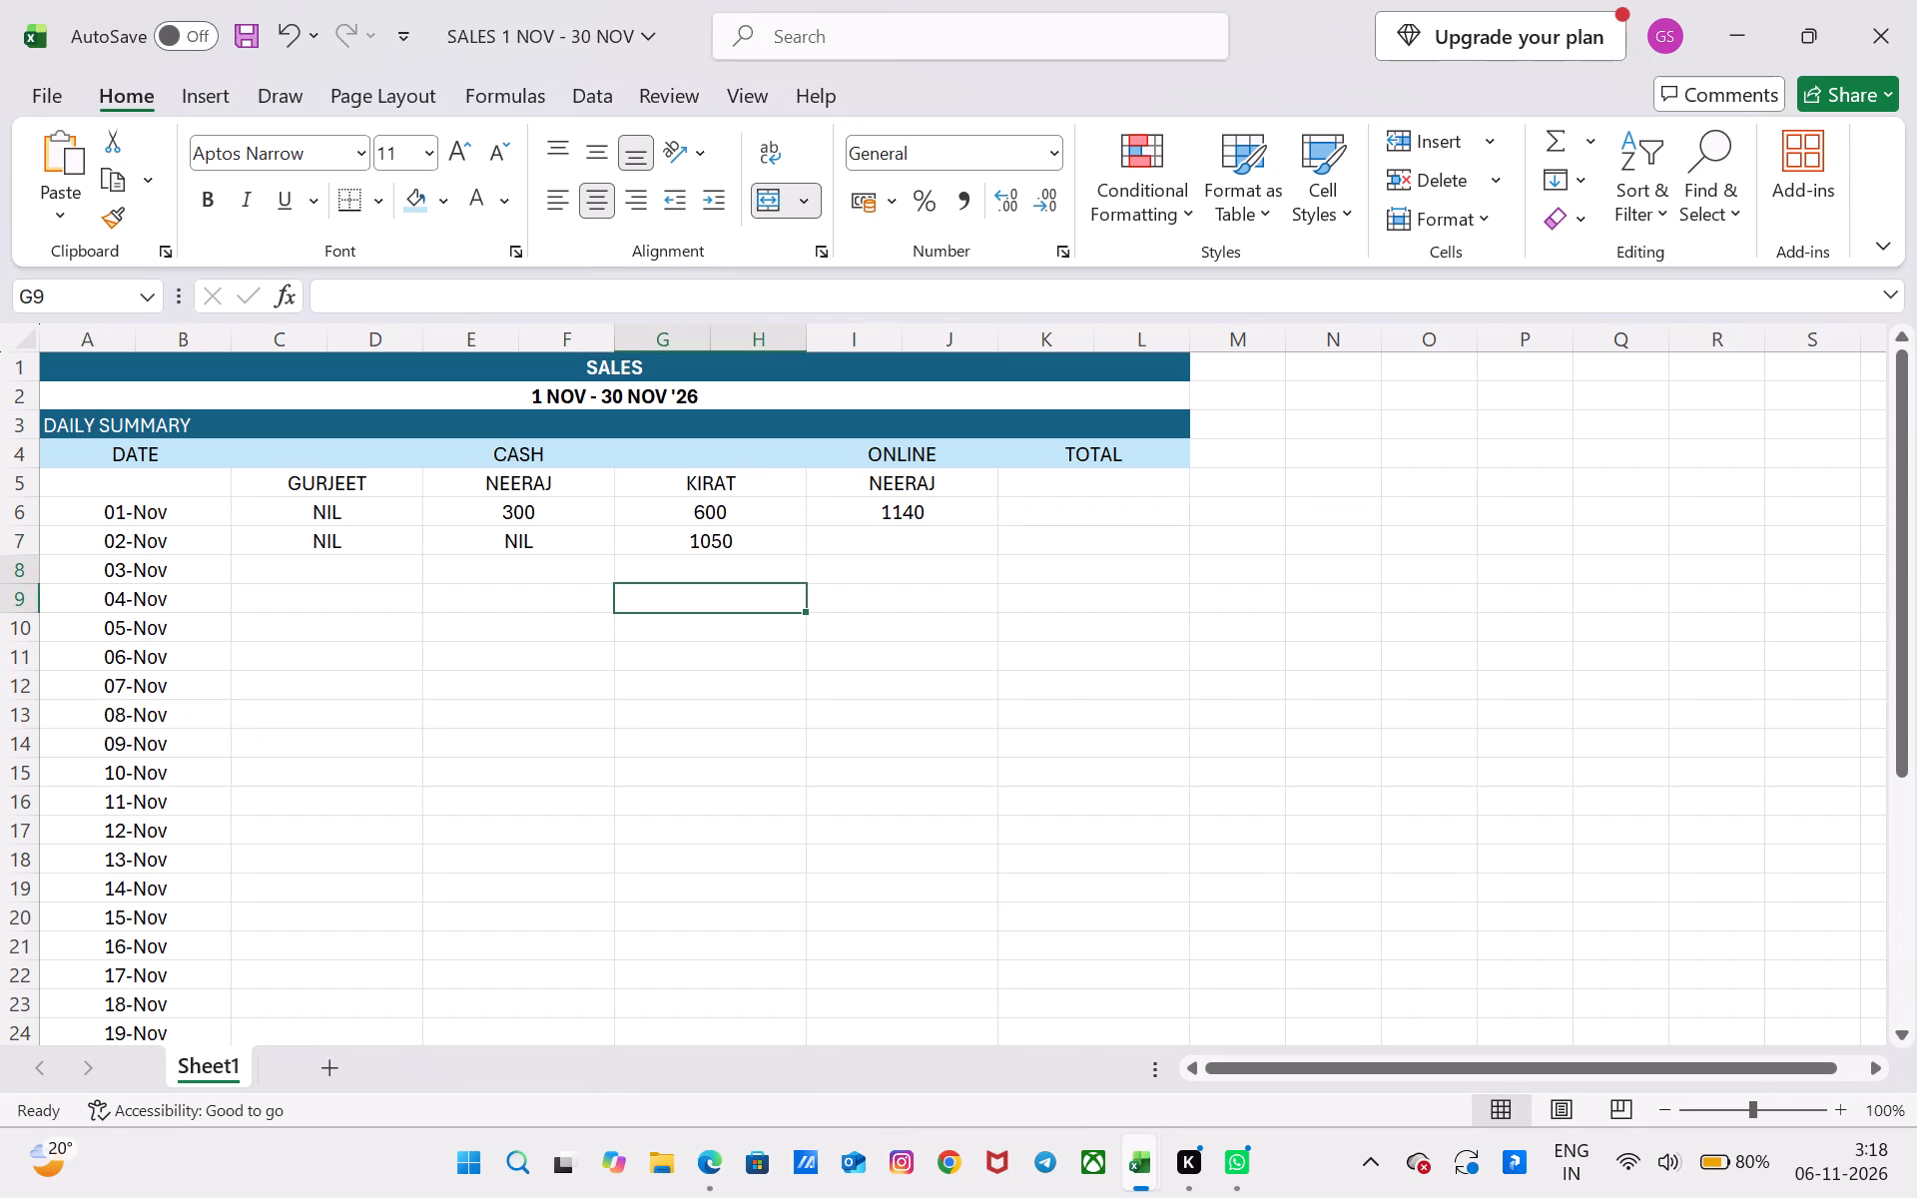
pyautogui.click(679, 574)
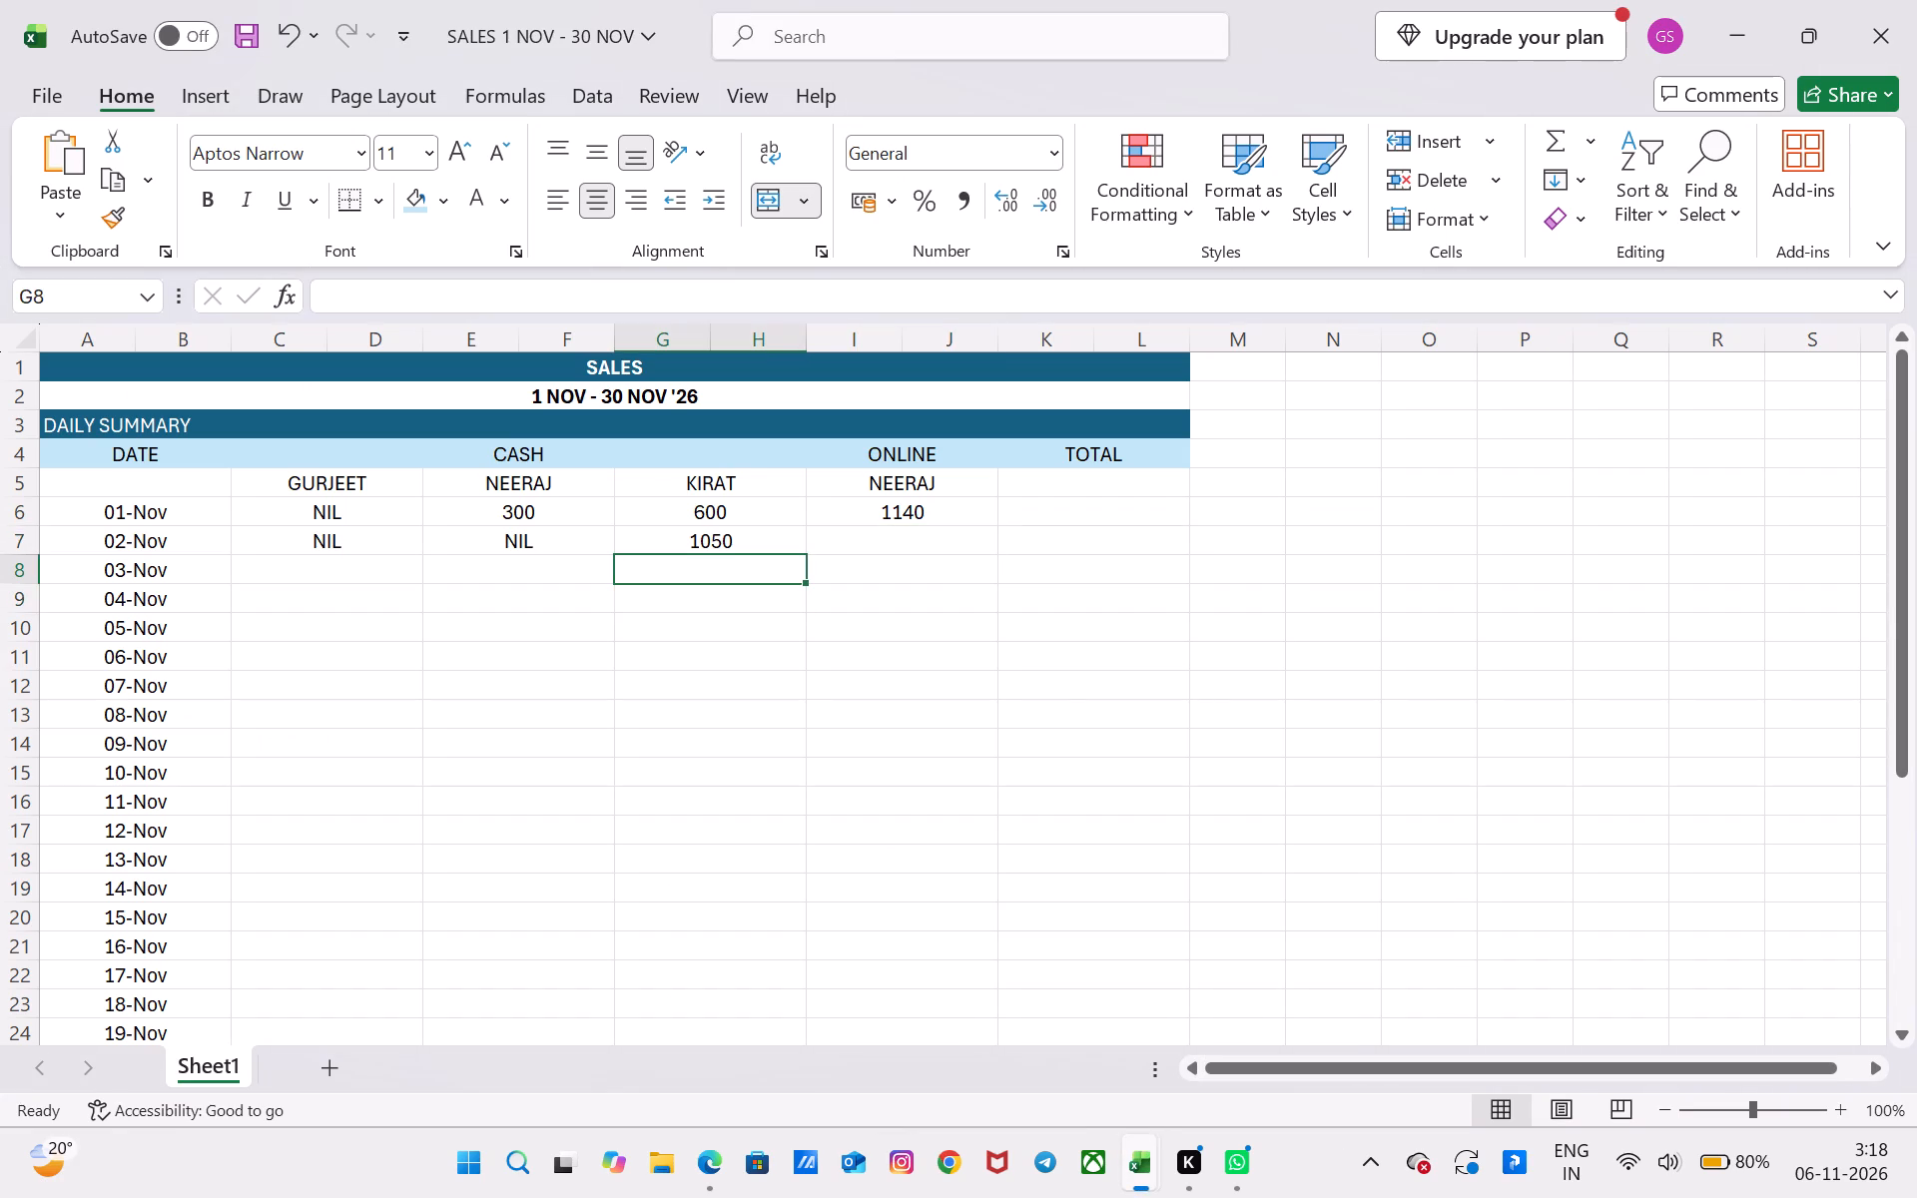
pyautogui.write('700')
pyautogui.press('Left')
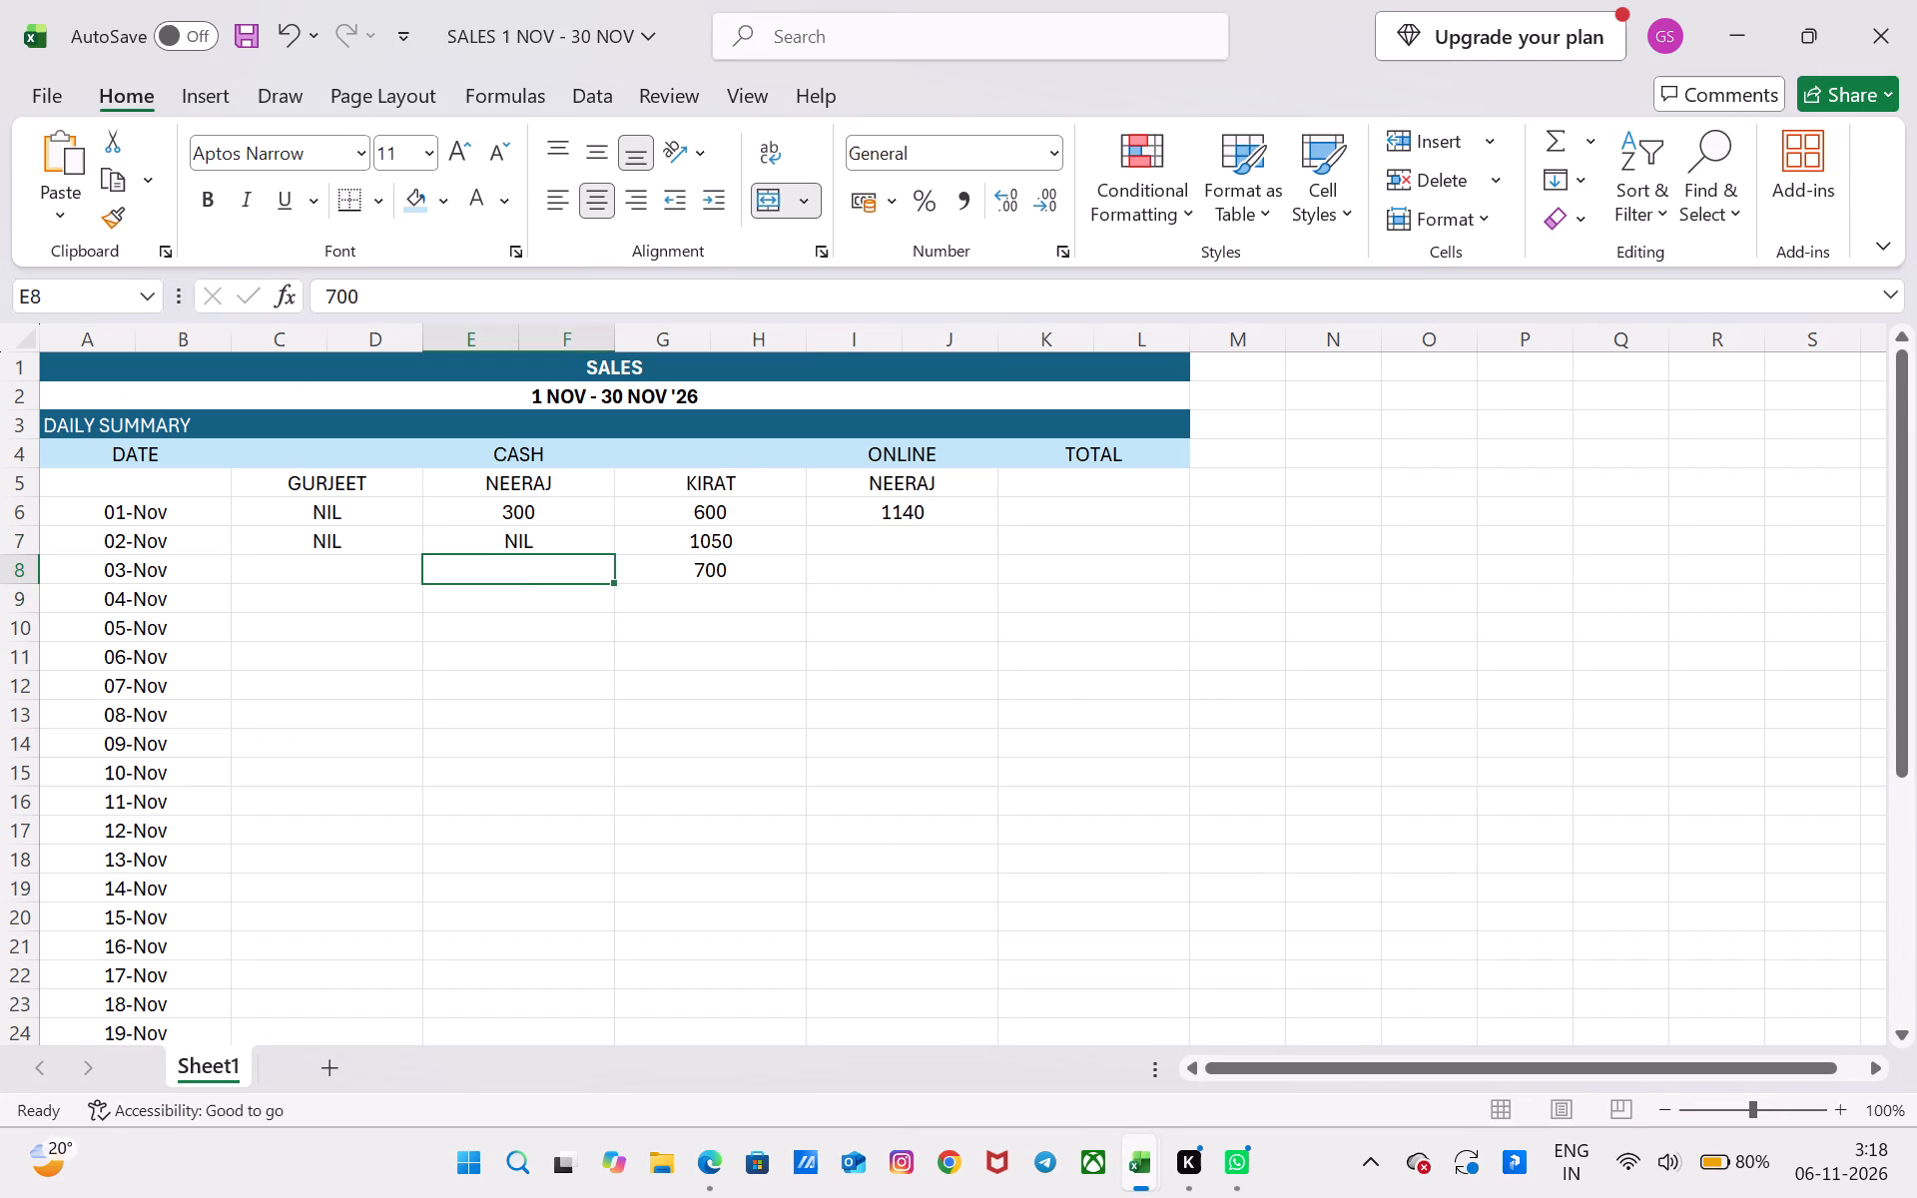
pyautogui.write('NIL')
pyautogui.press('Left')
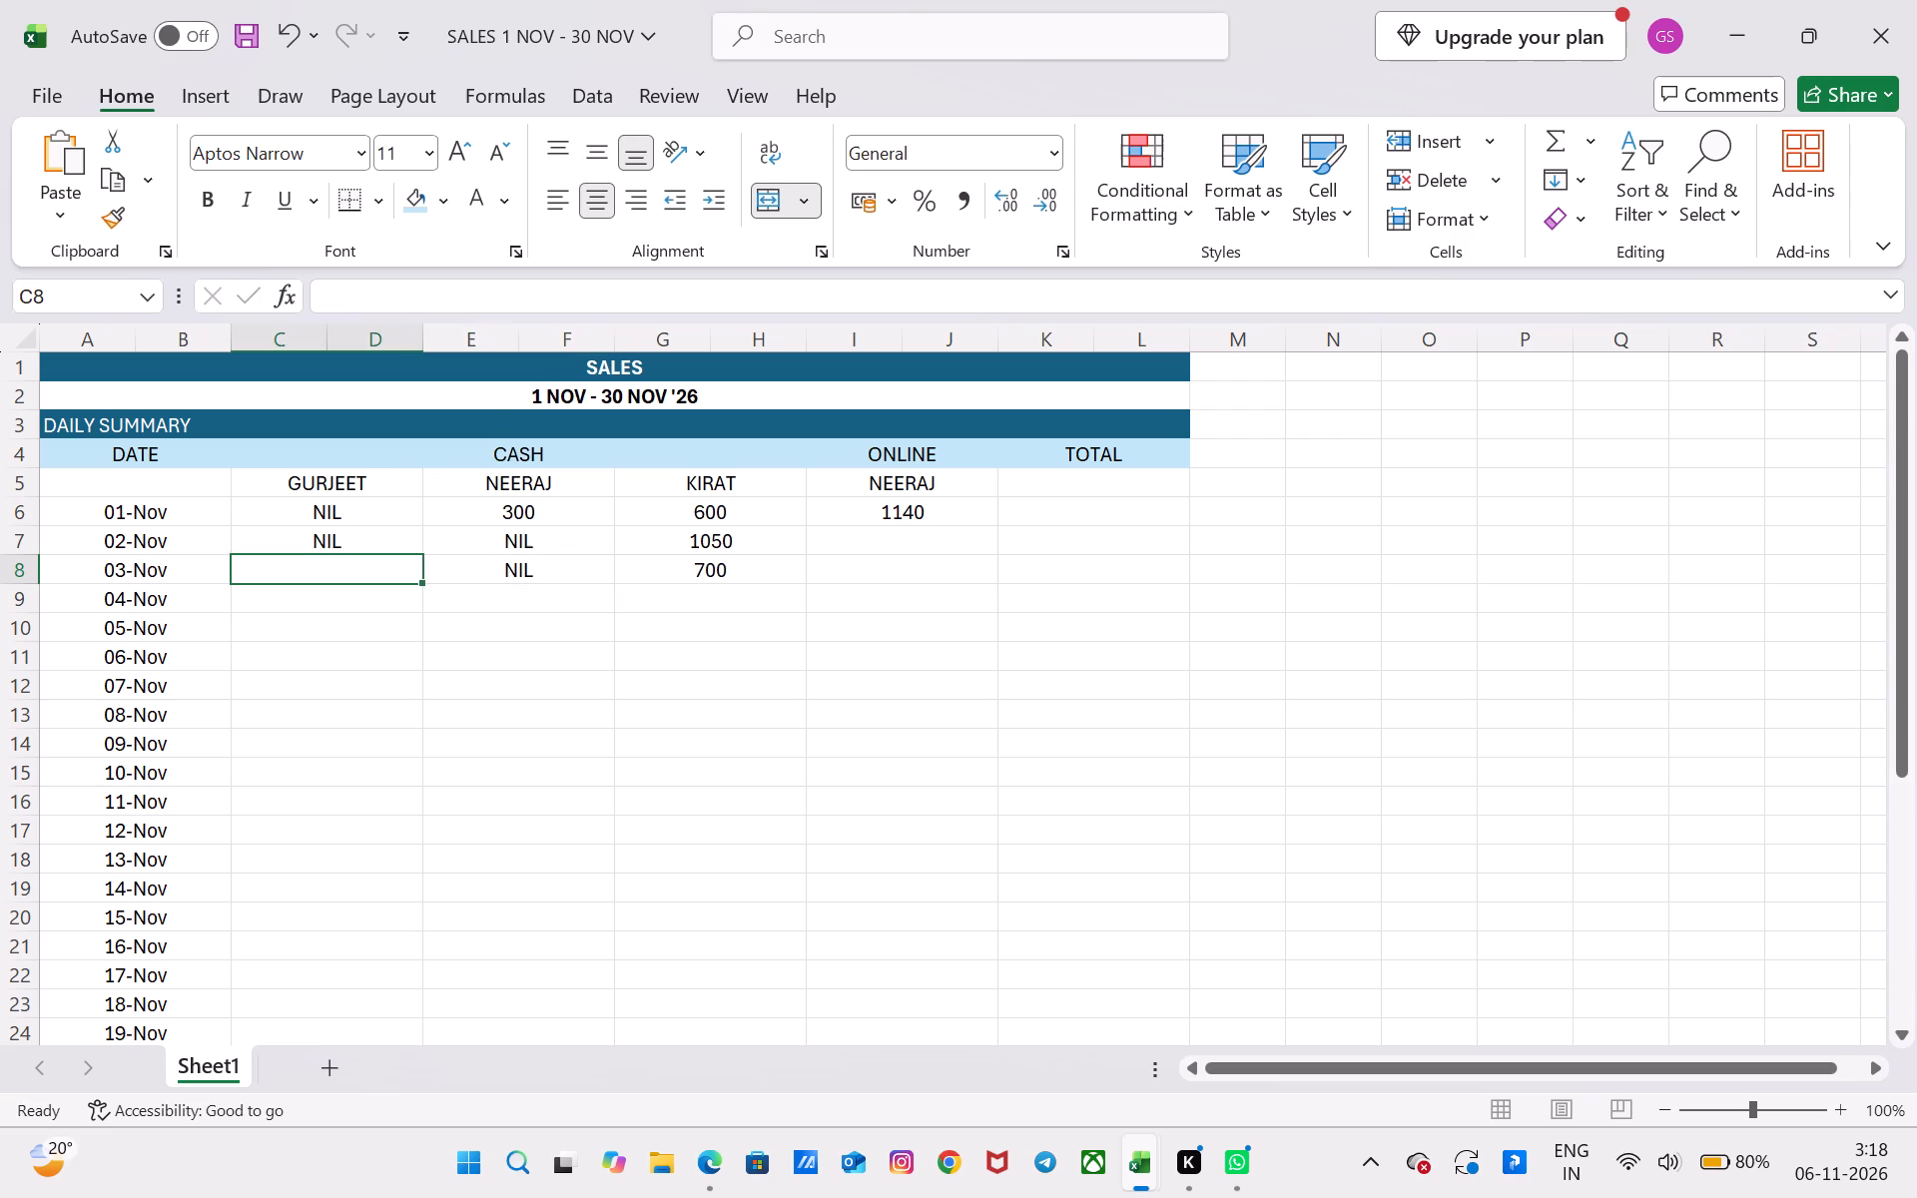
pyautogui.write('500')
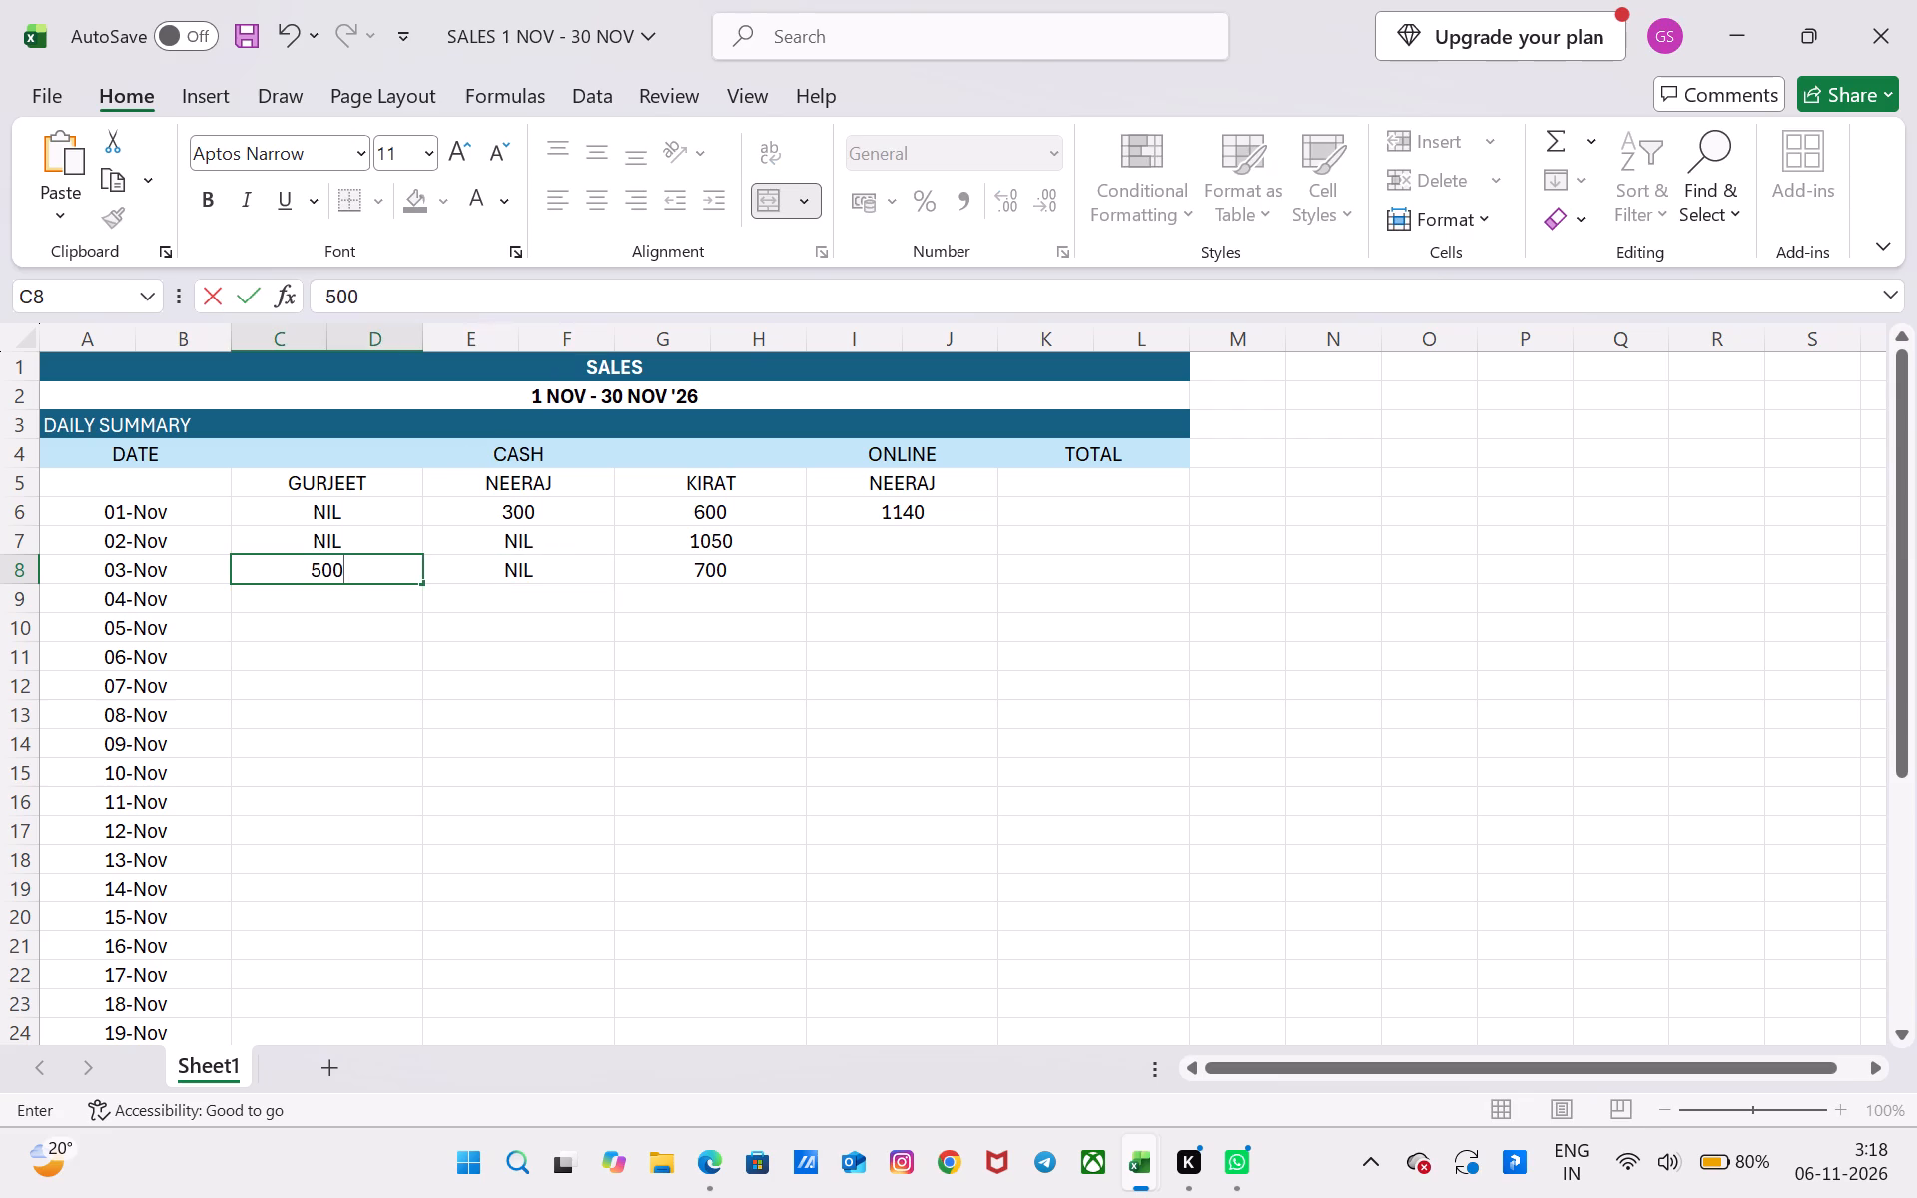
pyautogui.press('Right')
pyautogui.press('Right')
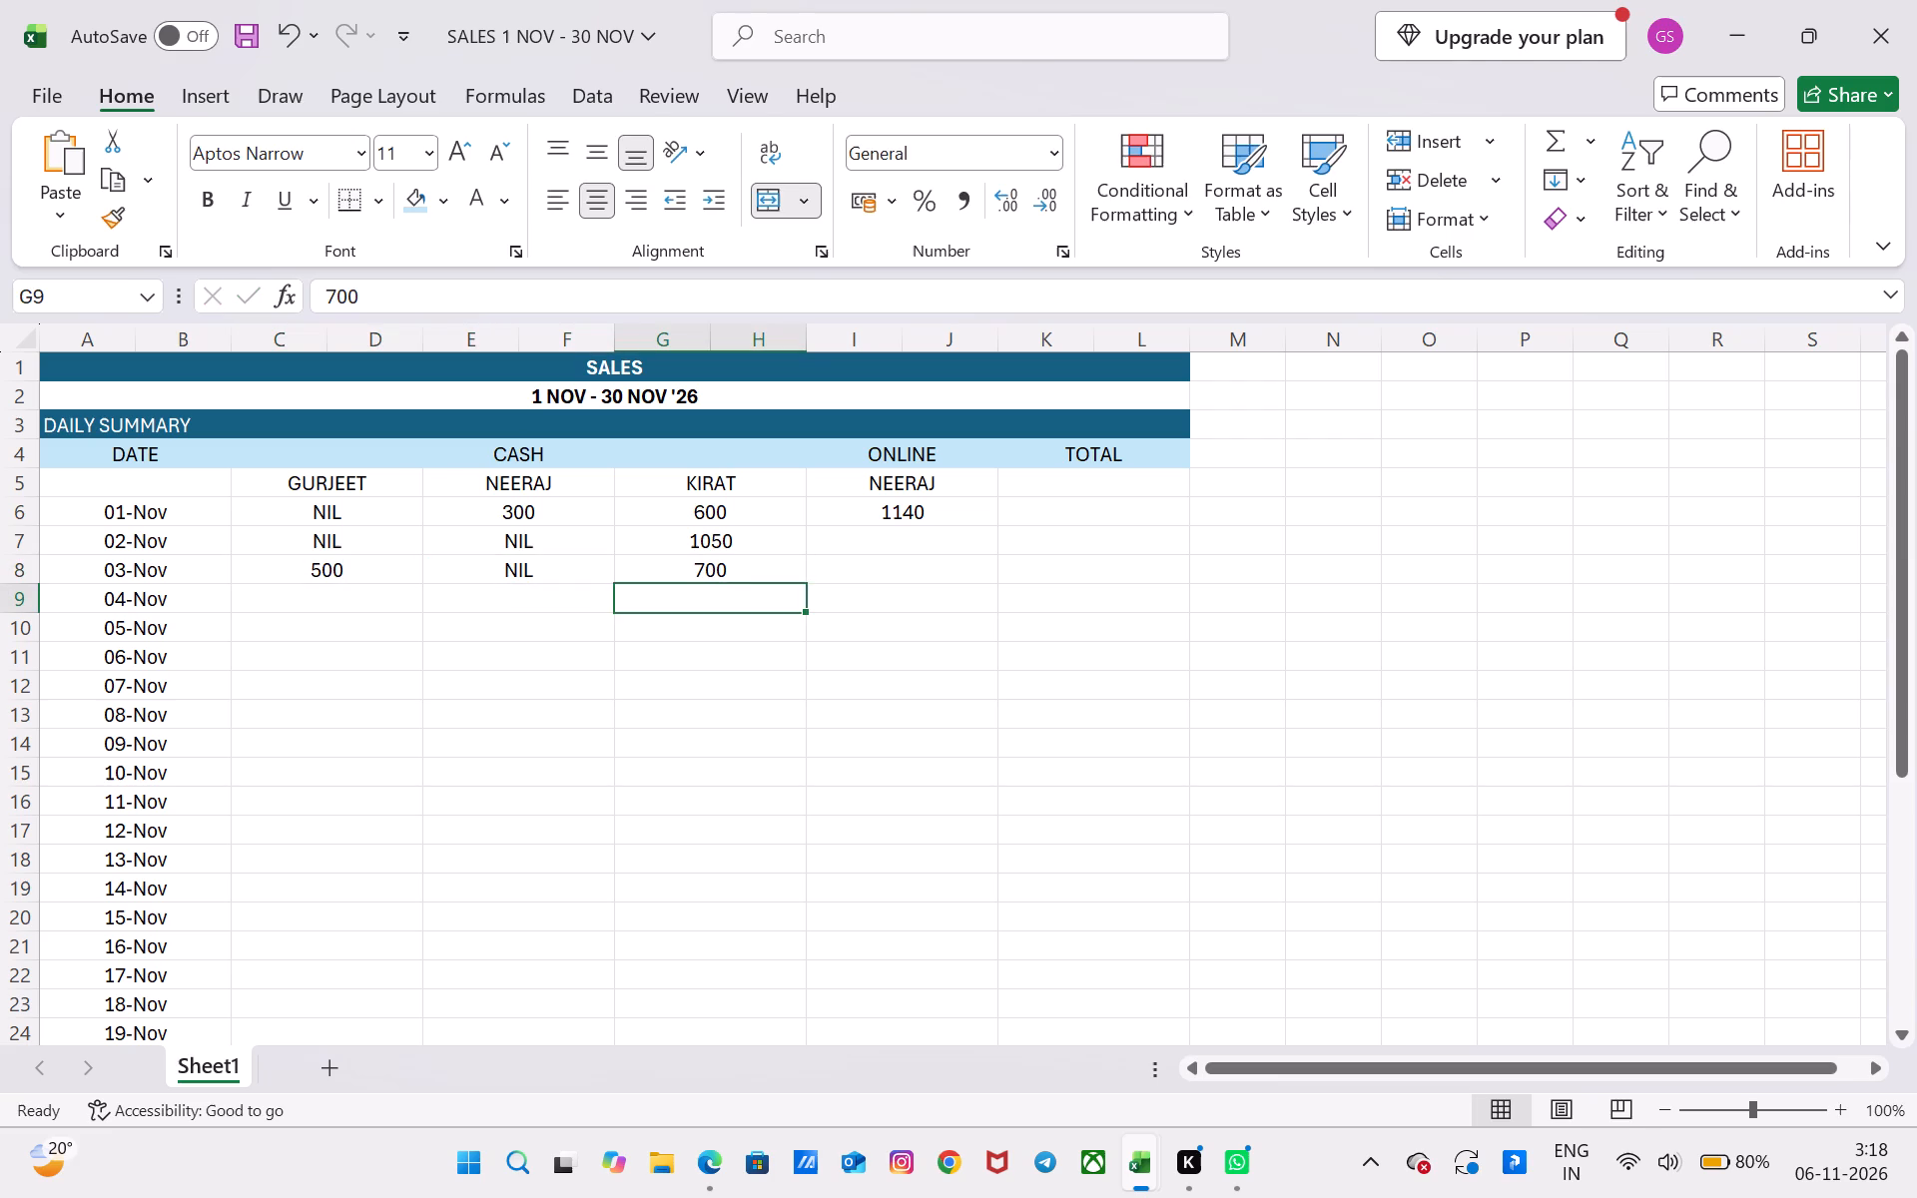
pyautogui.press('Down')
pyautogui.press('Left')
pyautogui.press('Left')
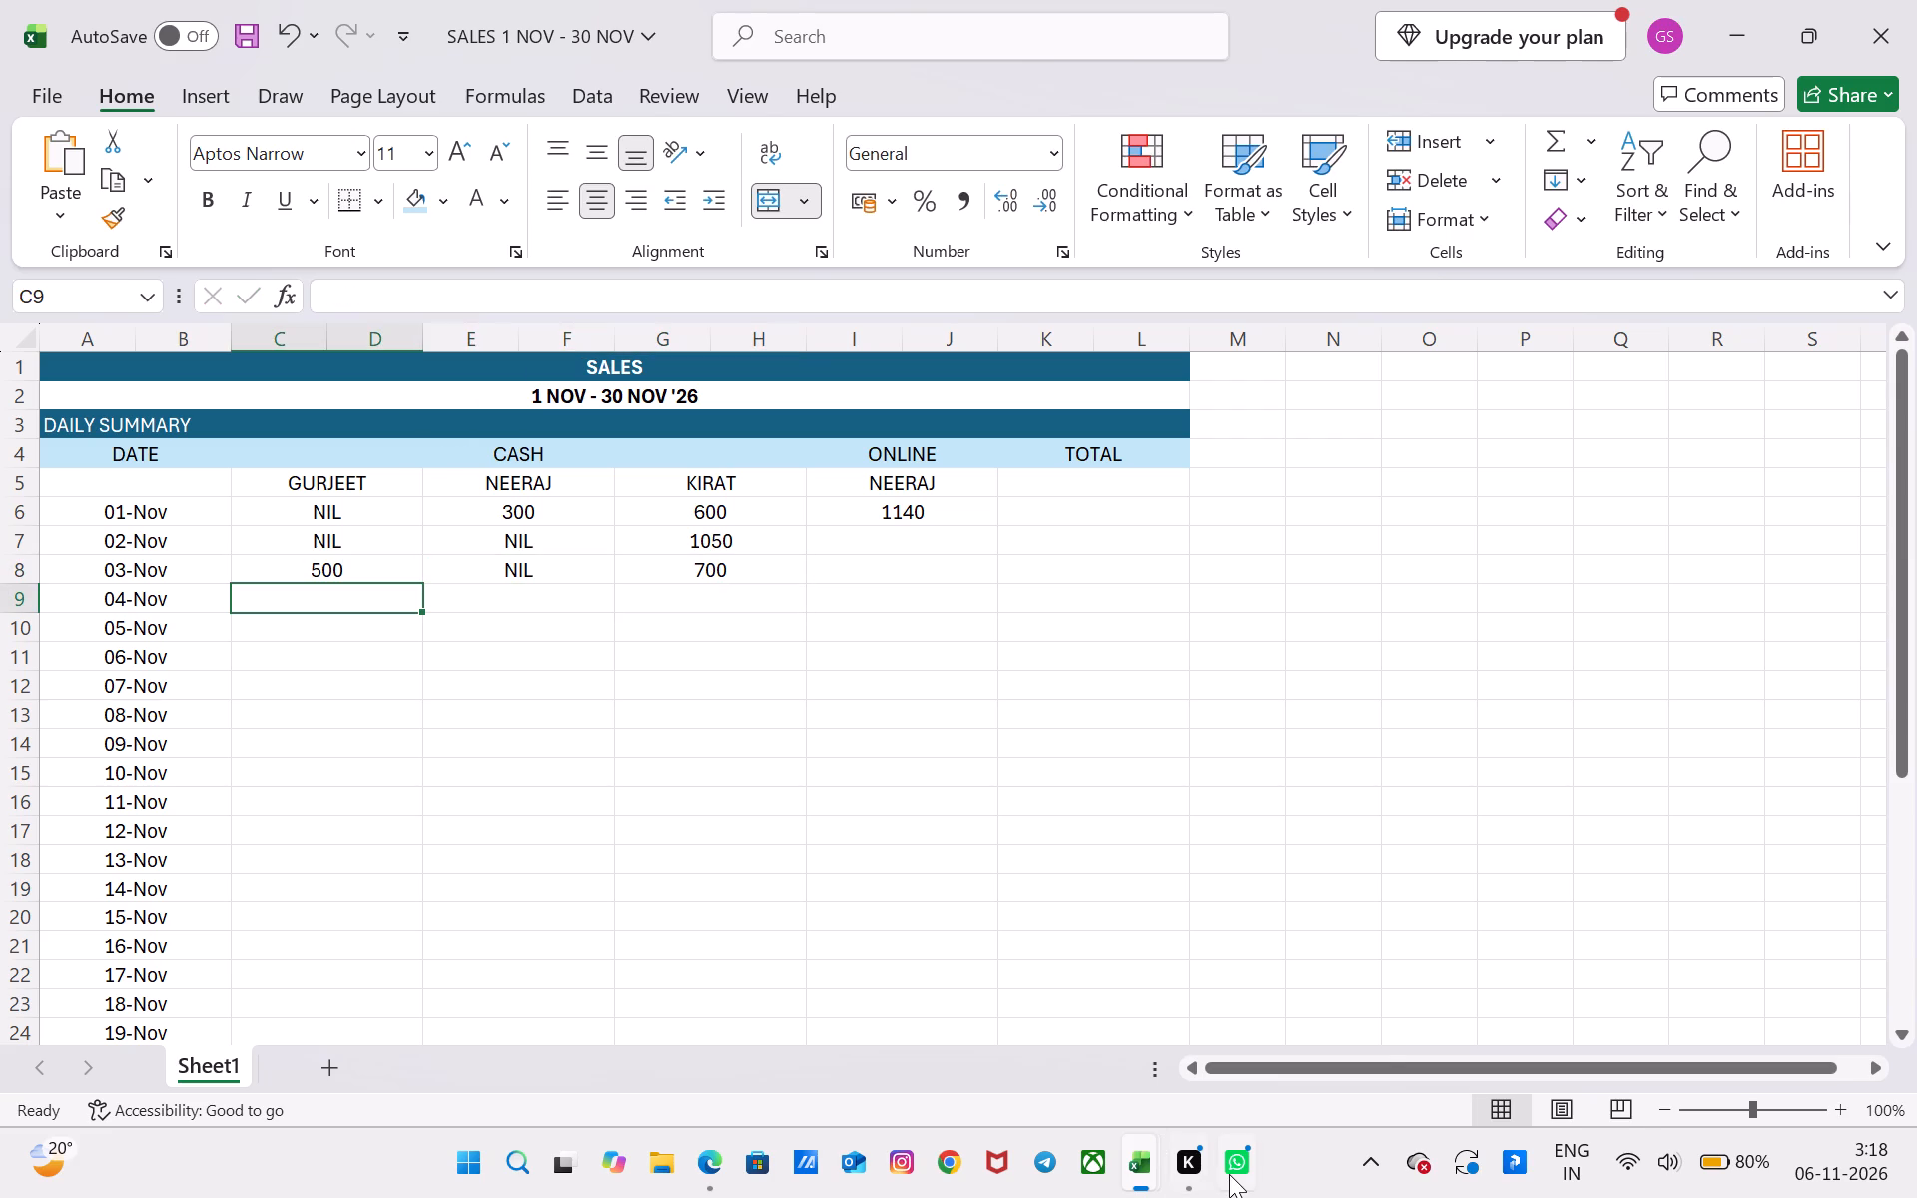
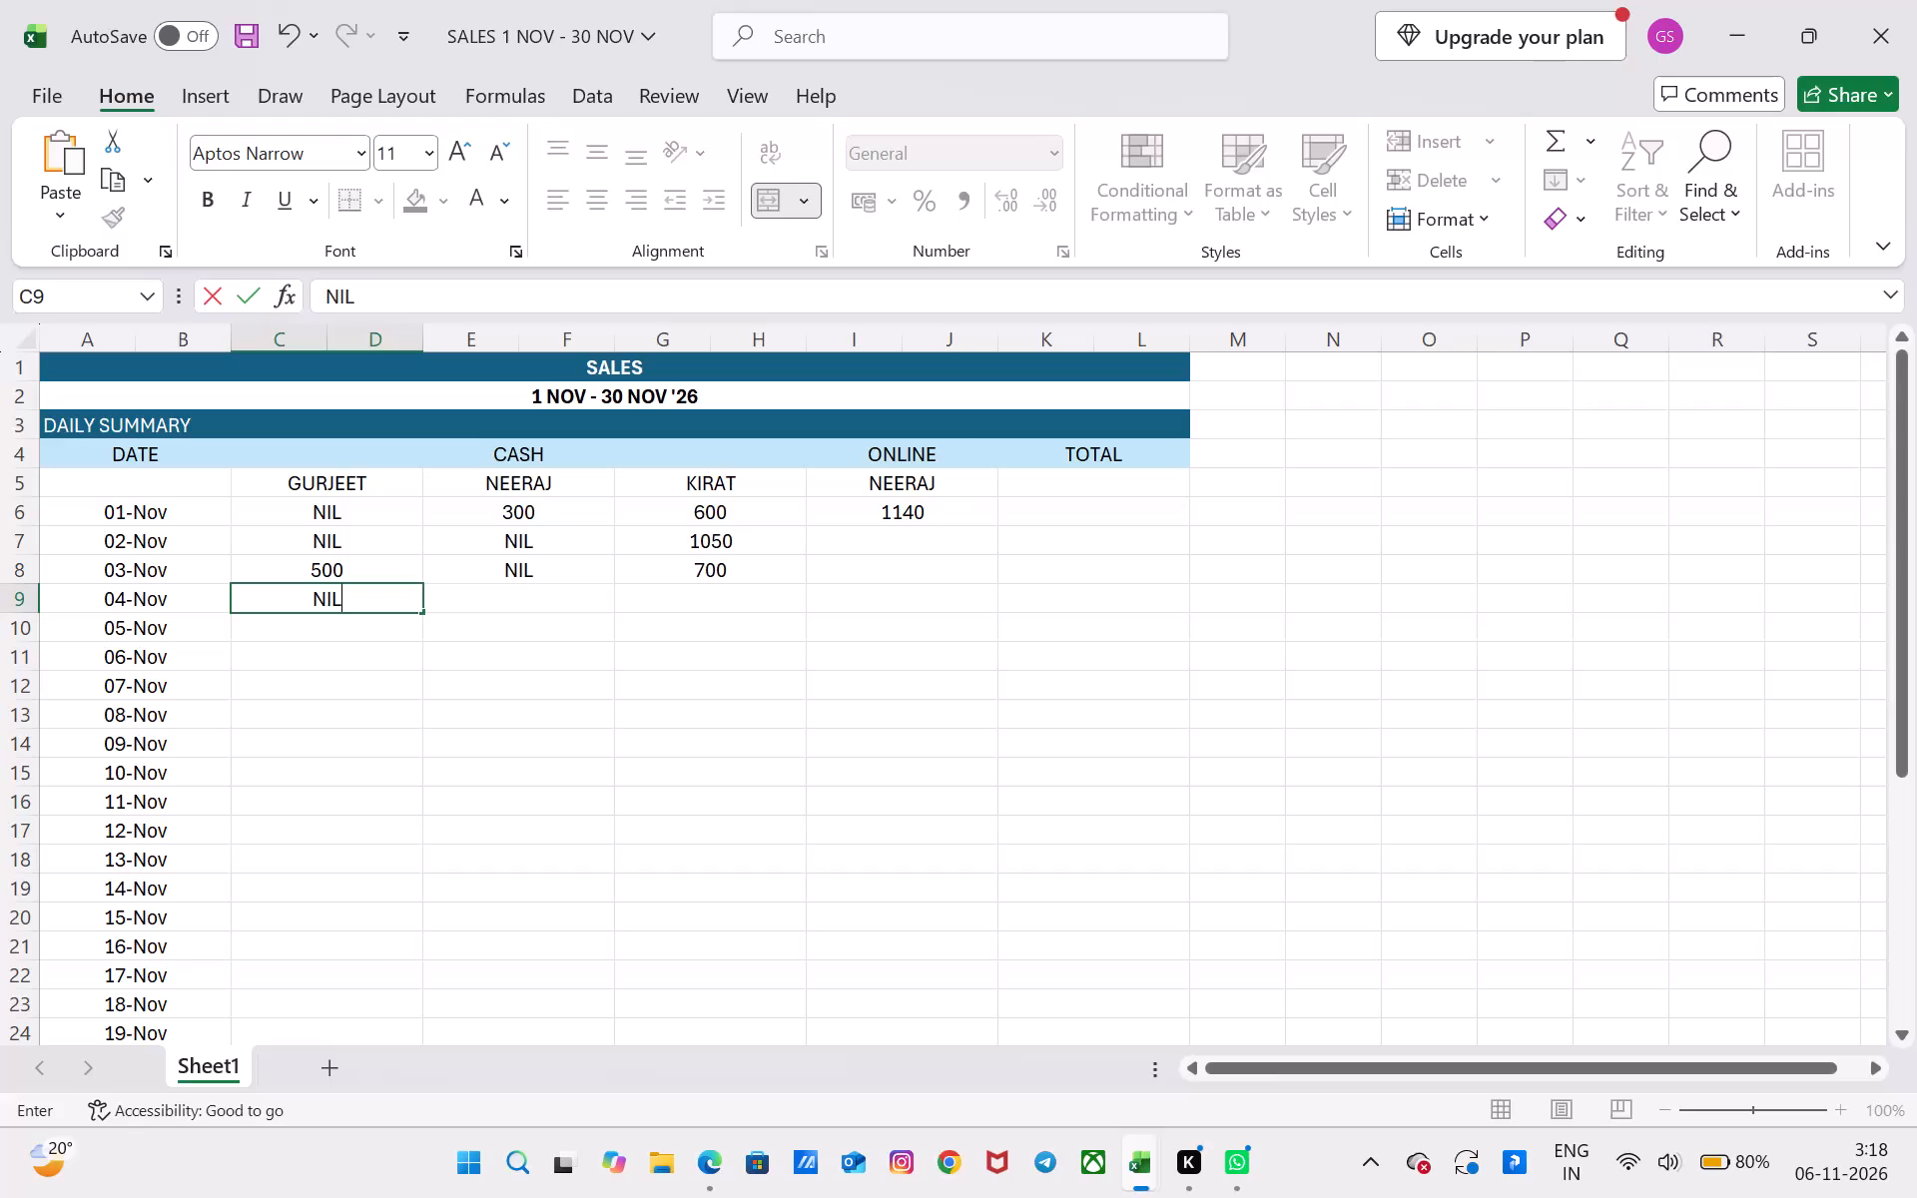
# Complete the 04-Nov cash amounts in row 9 with NIL for NEERAJ and 1450 for KIRAT.
pyautogui.press('Right')
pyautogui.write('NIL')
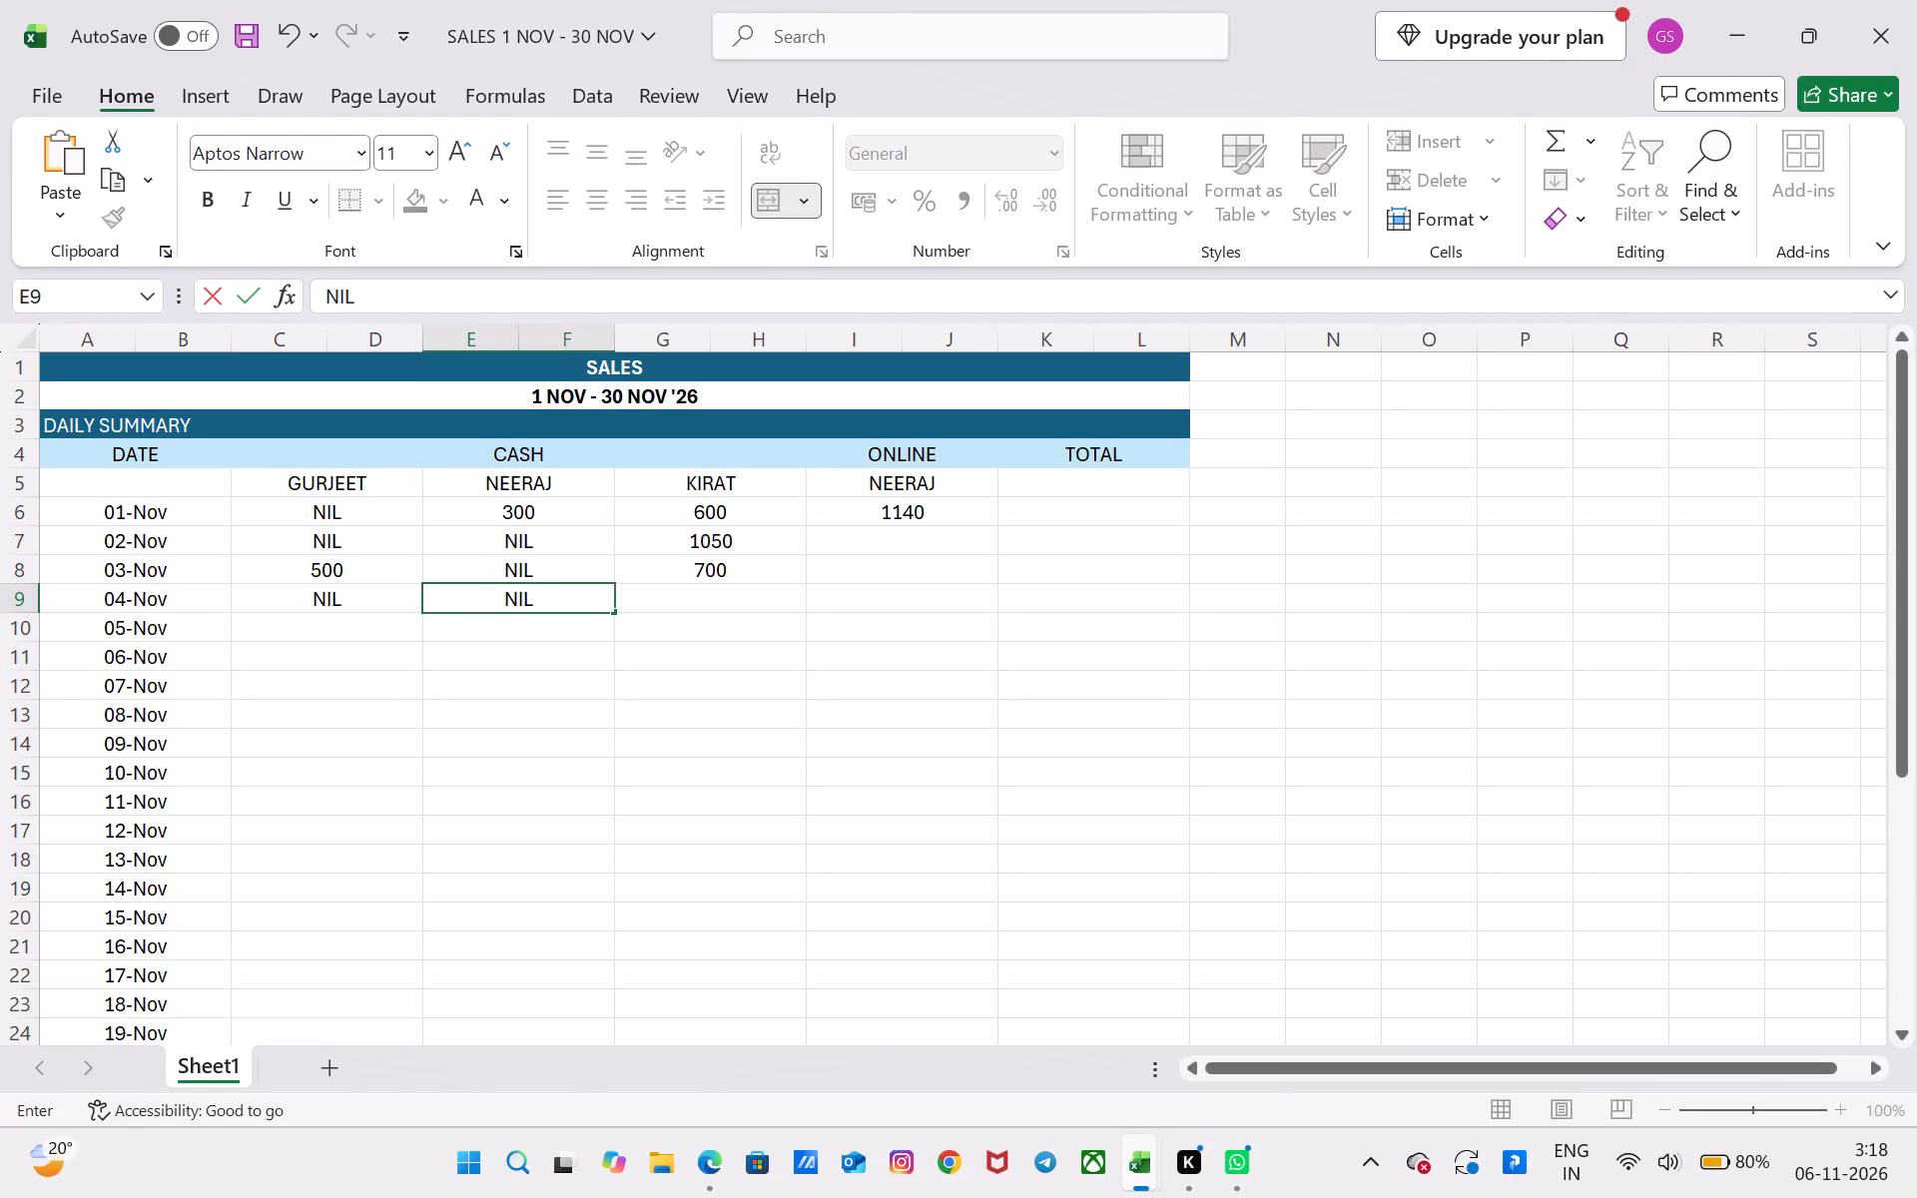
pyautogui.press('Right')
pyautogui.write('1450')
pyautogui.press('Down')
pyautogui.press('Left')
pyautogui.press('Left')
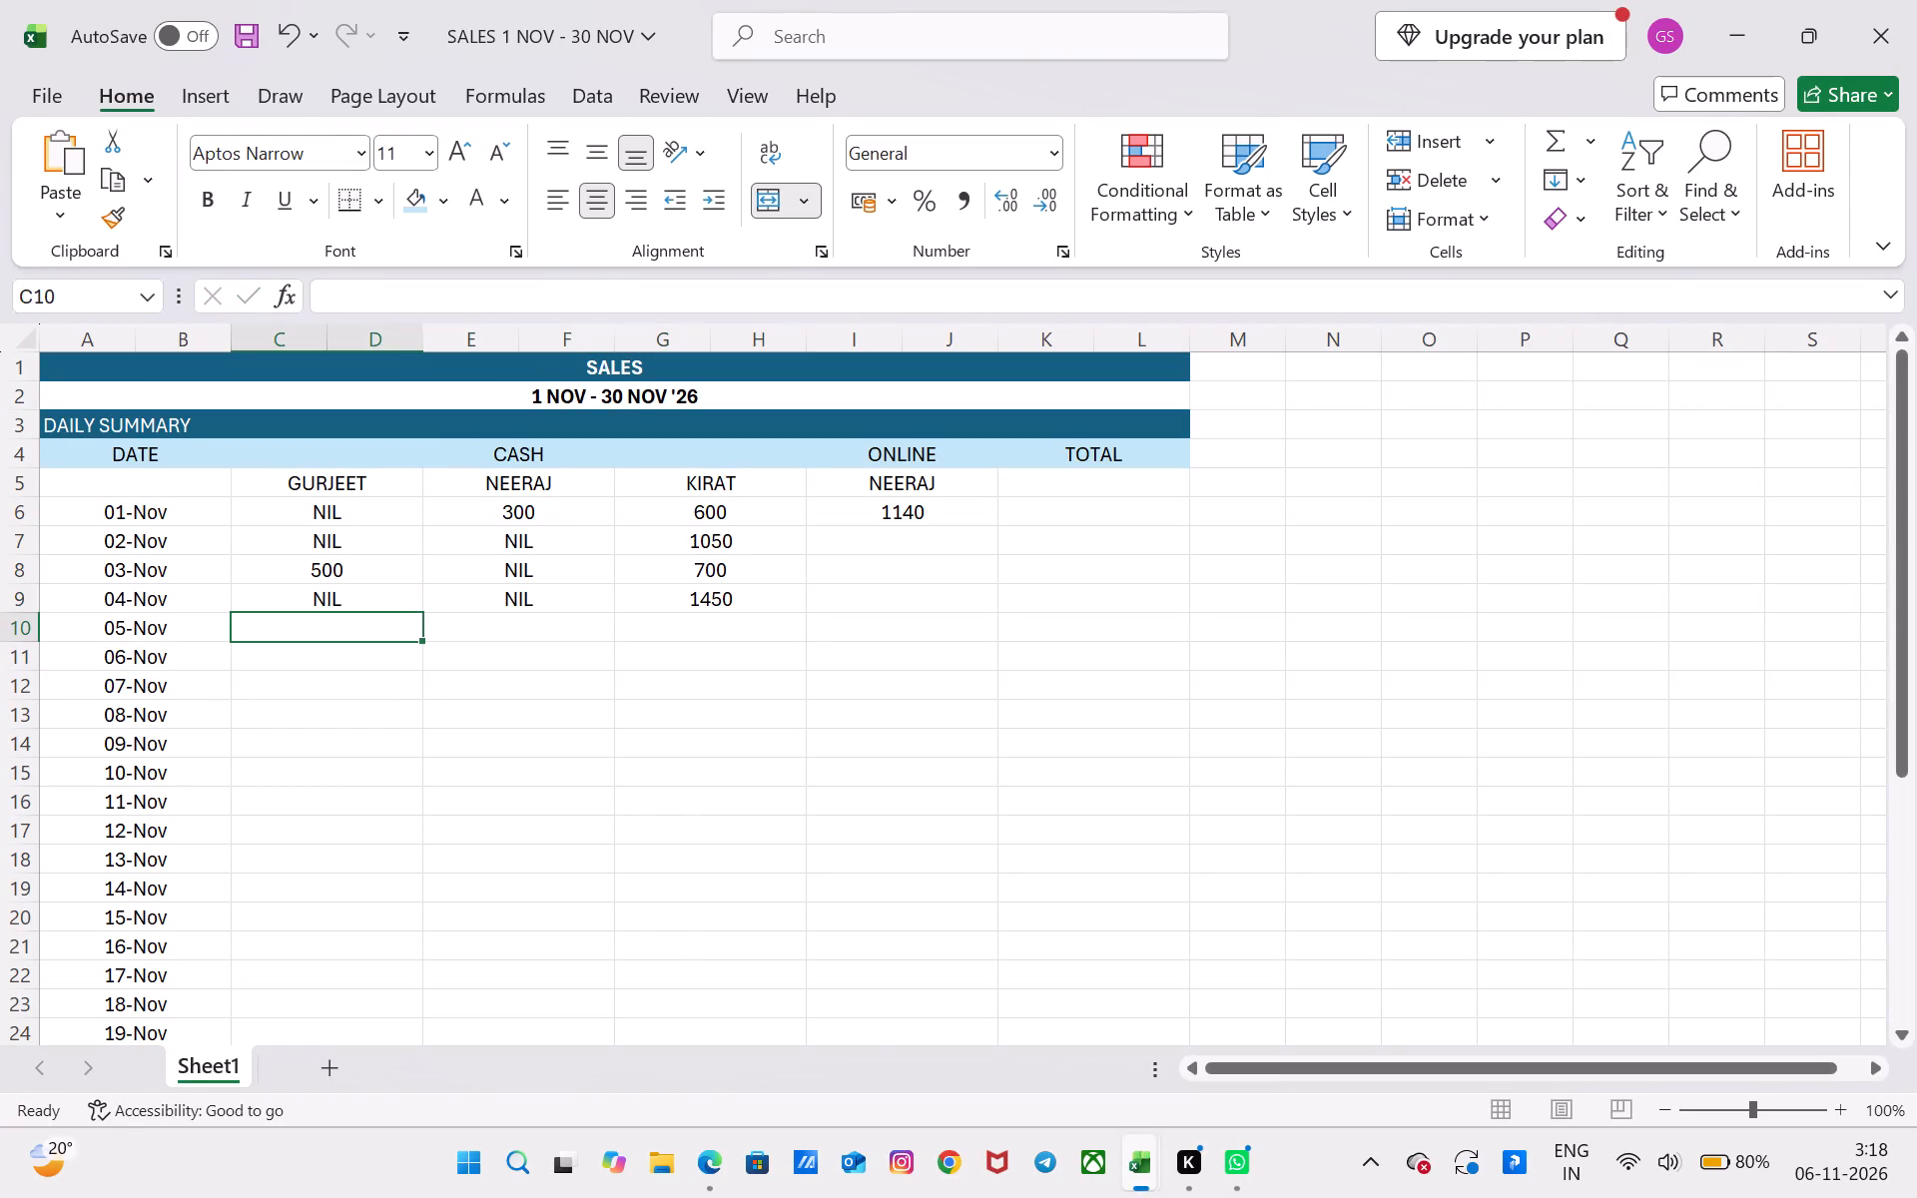
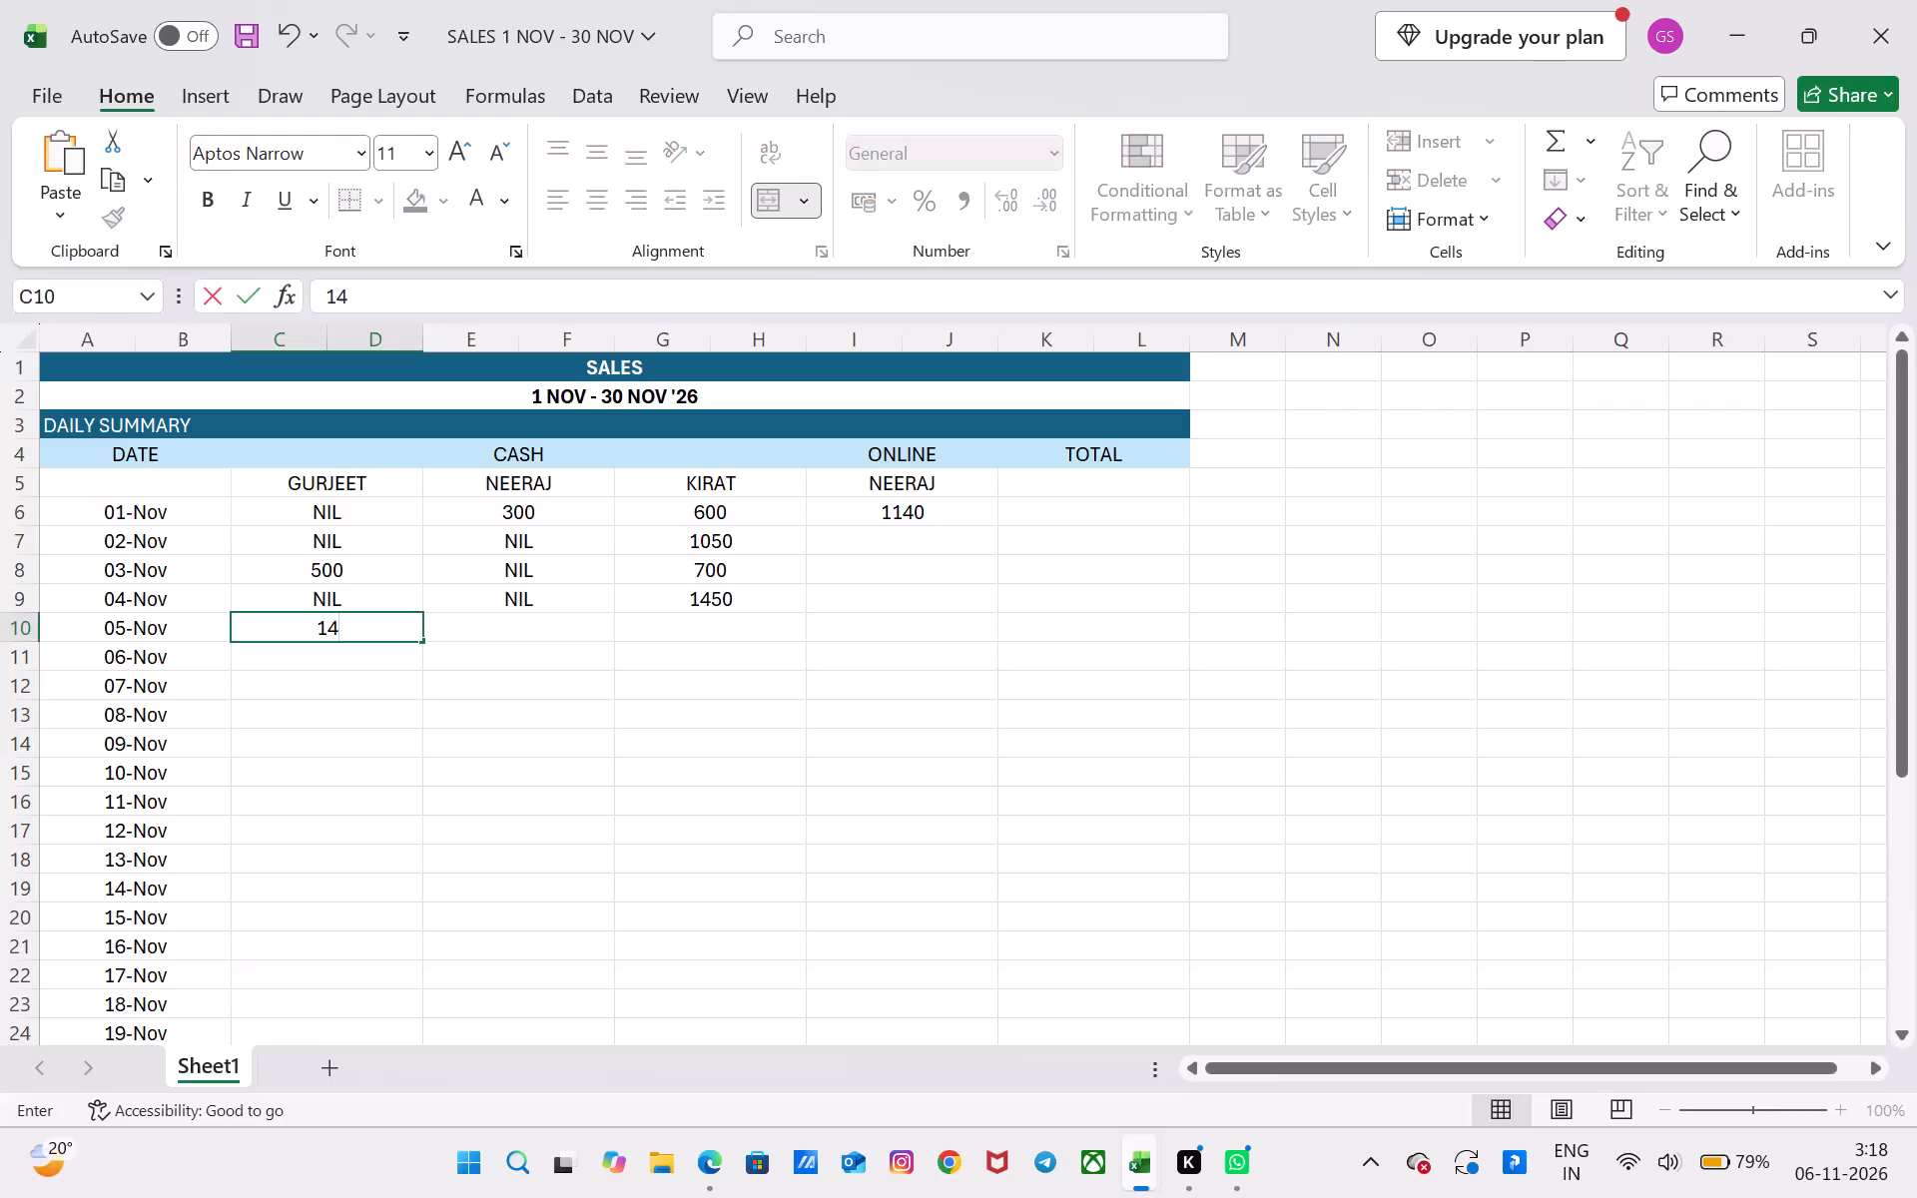
# Fill in the 05-Nov cash amounts in row 10: 1410 for GURJEET and NIL for NEERAJ.
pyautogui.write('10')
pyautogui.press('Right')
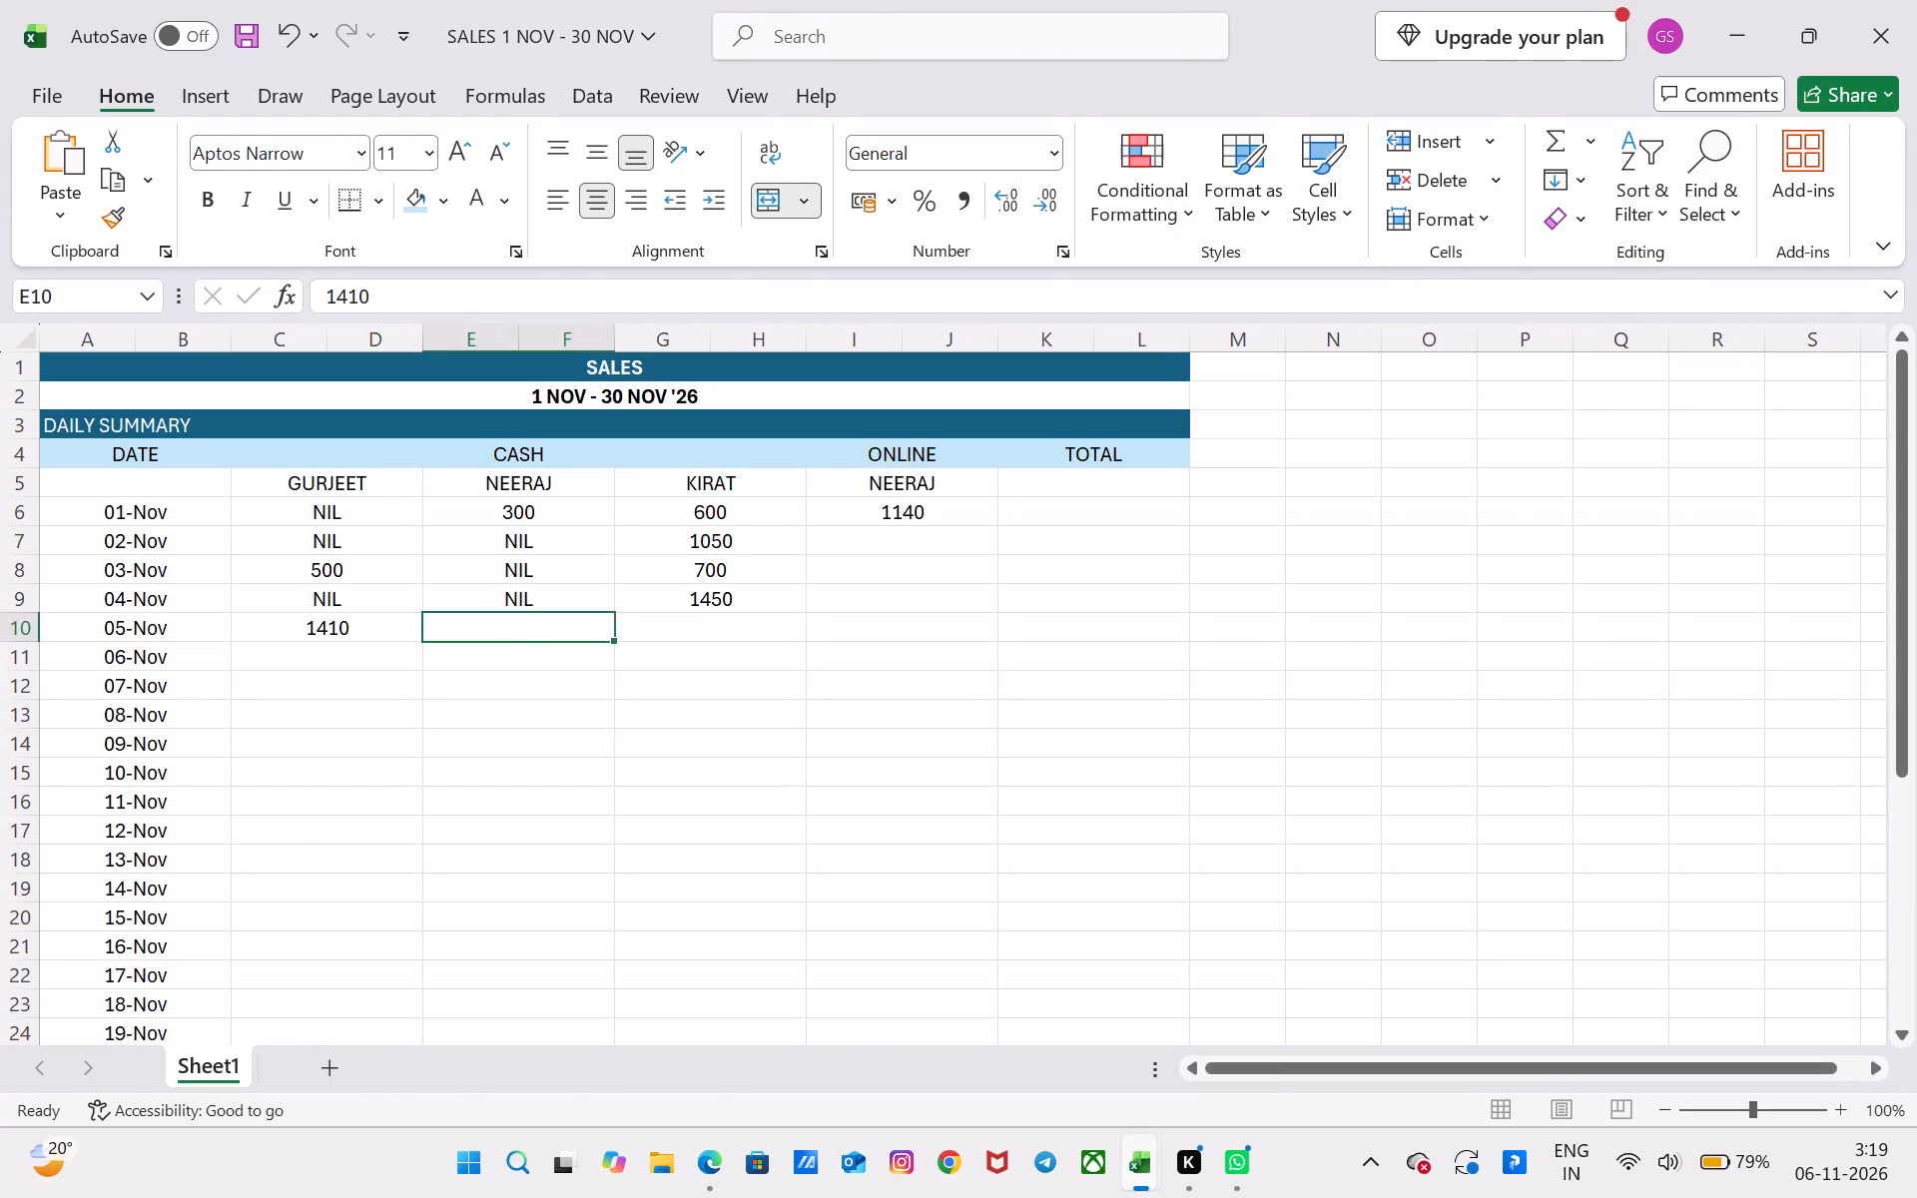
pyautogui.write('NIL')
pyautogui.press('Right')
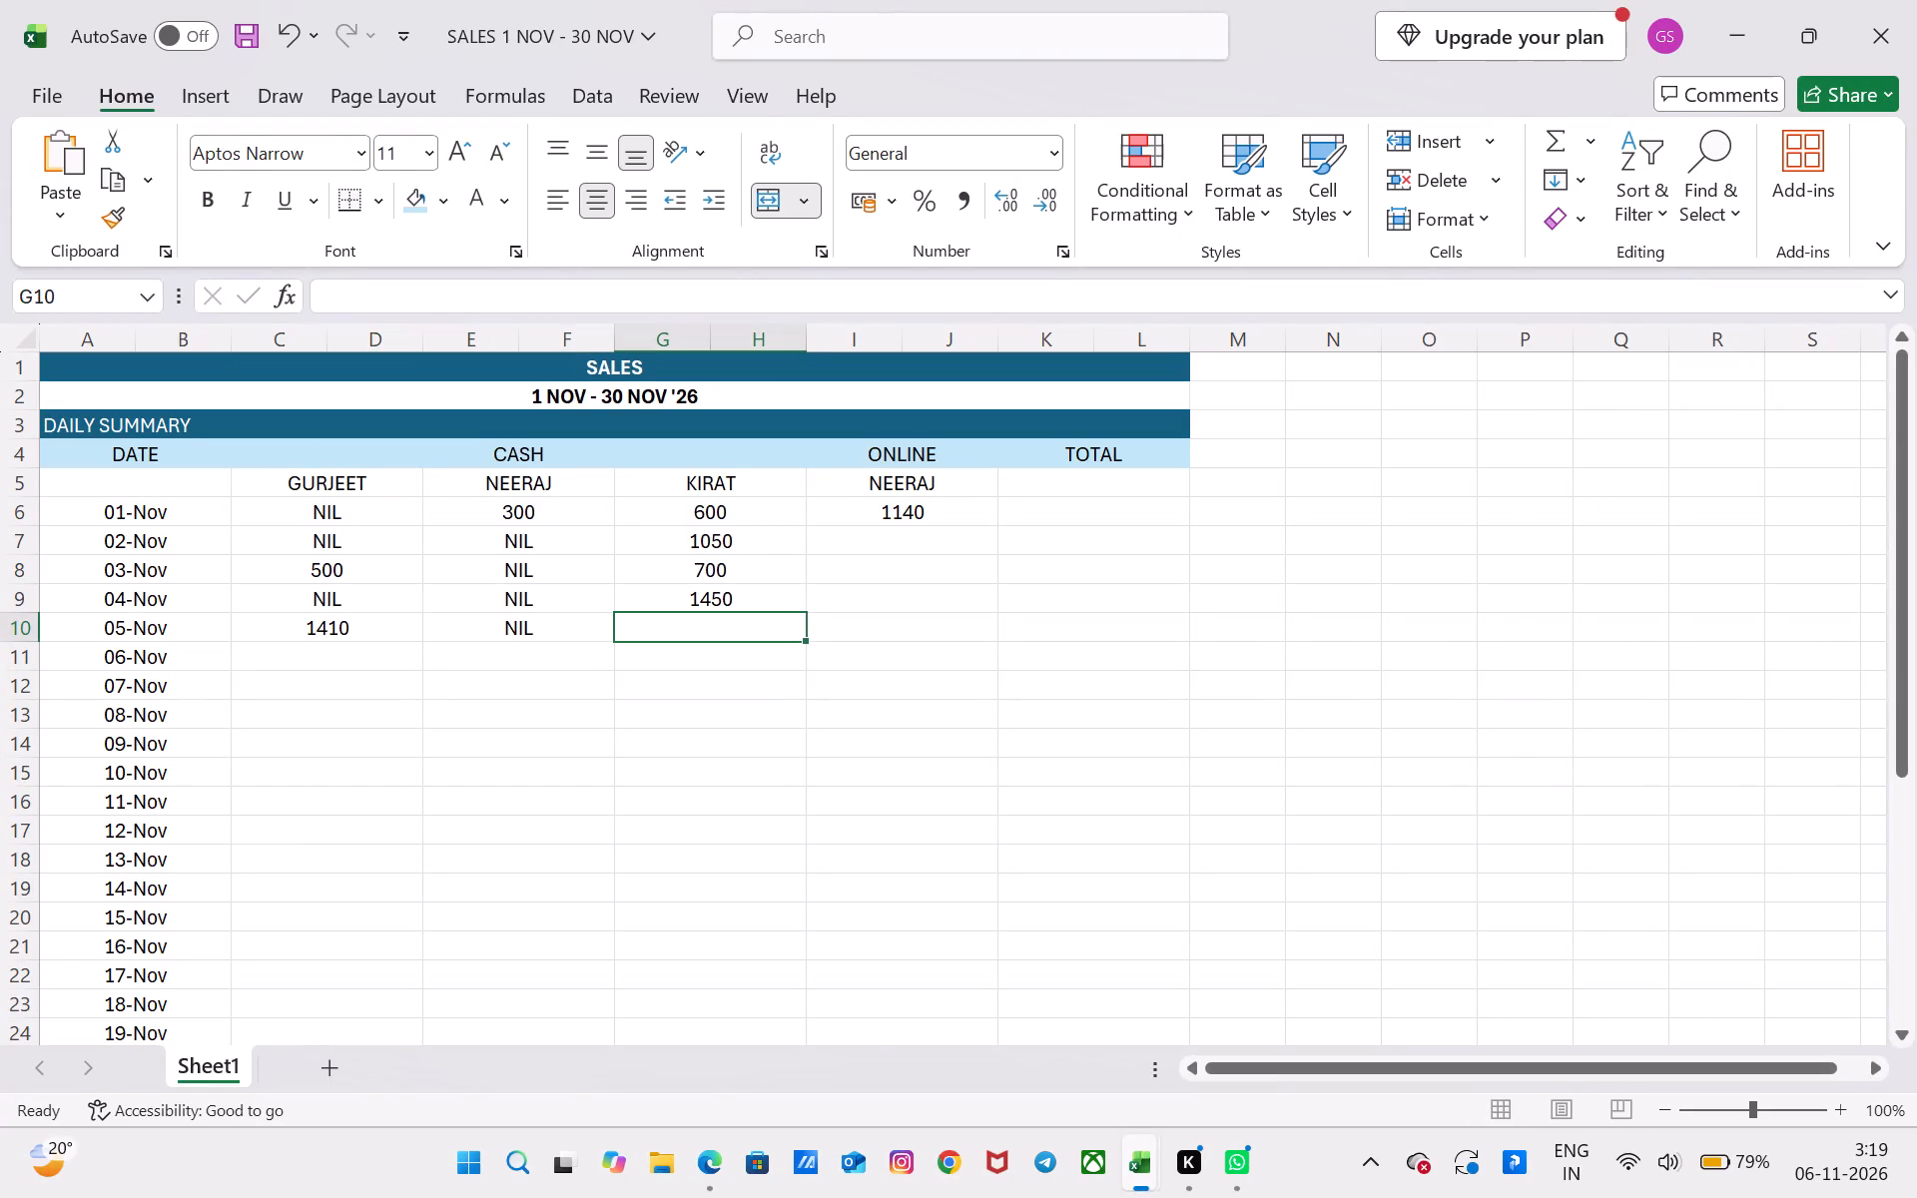
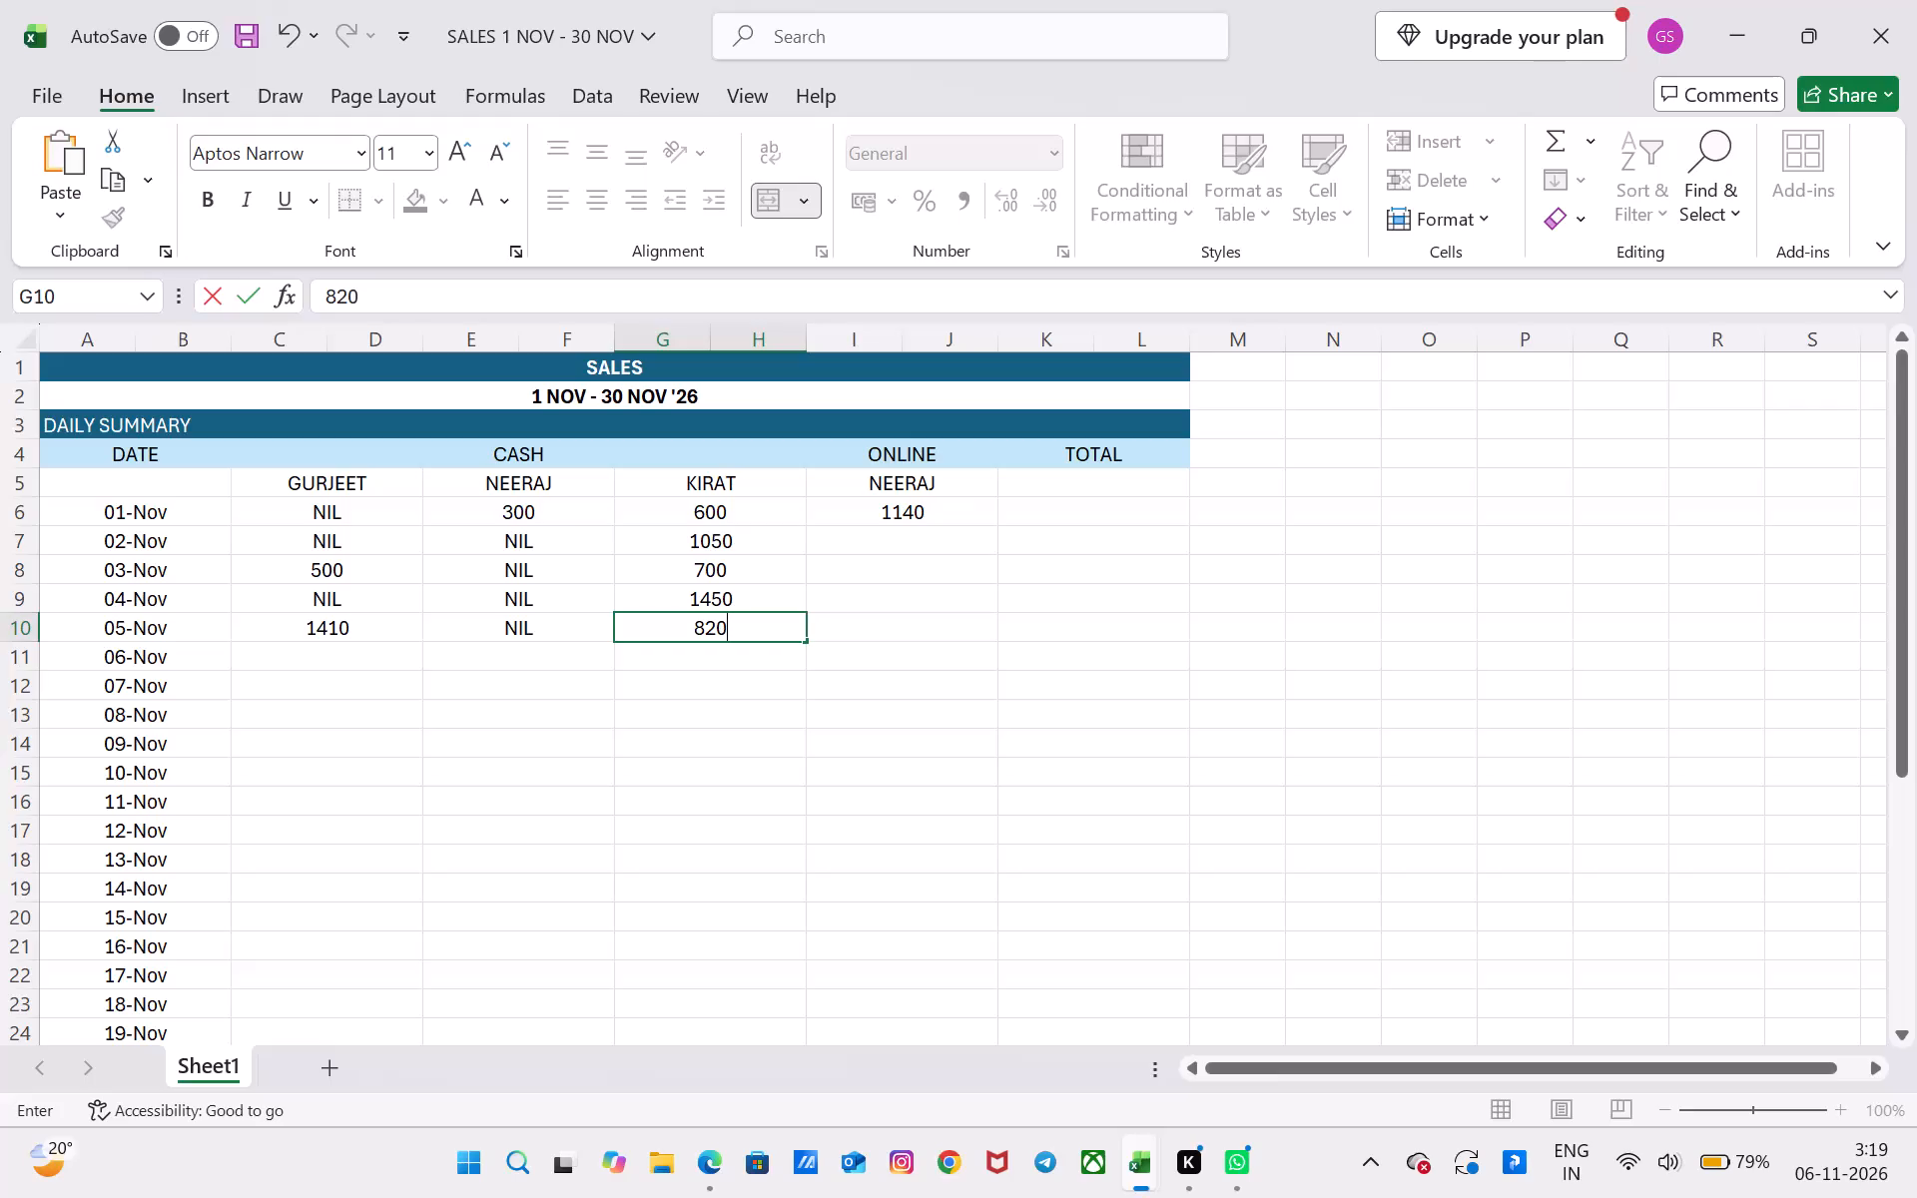
# Finish the 05-Nov KIRAT cash entry of 820 in G10 and select the 02-Nov online cell I7.
pyautogui.press('Right')
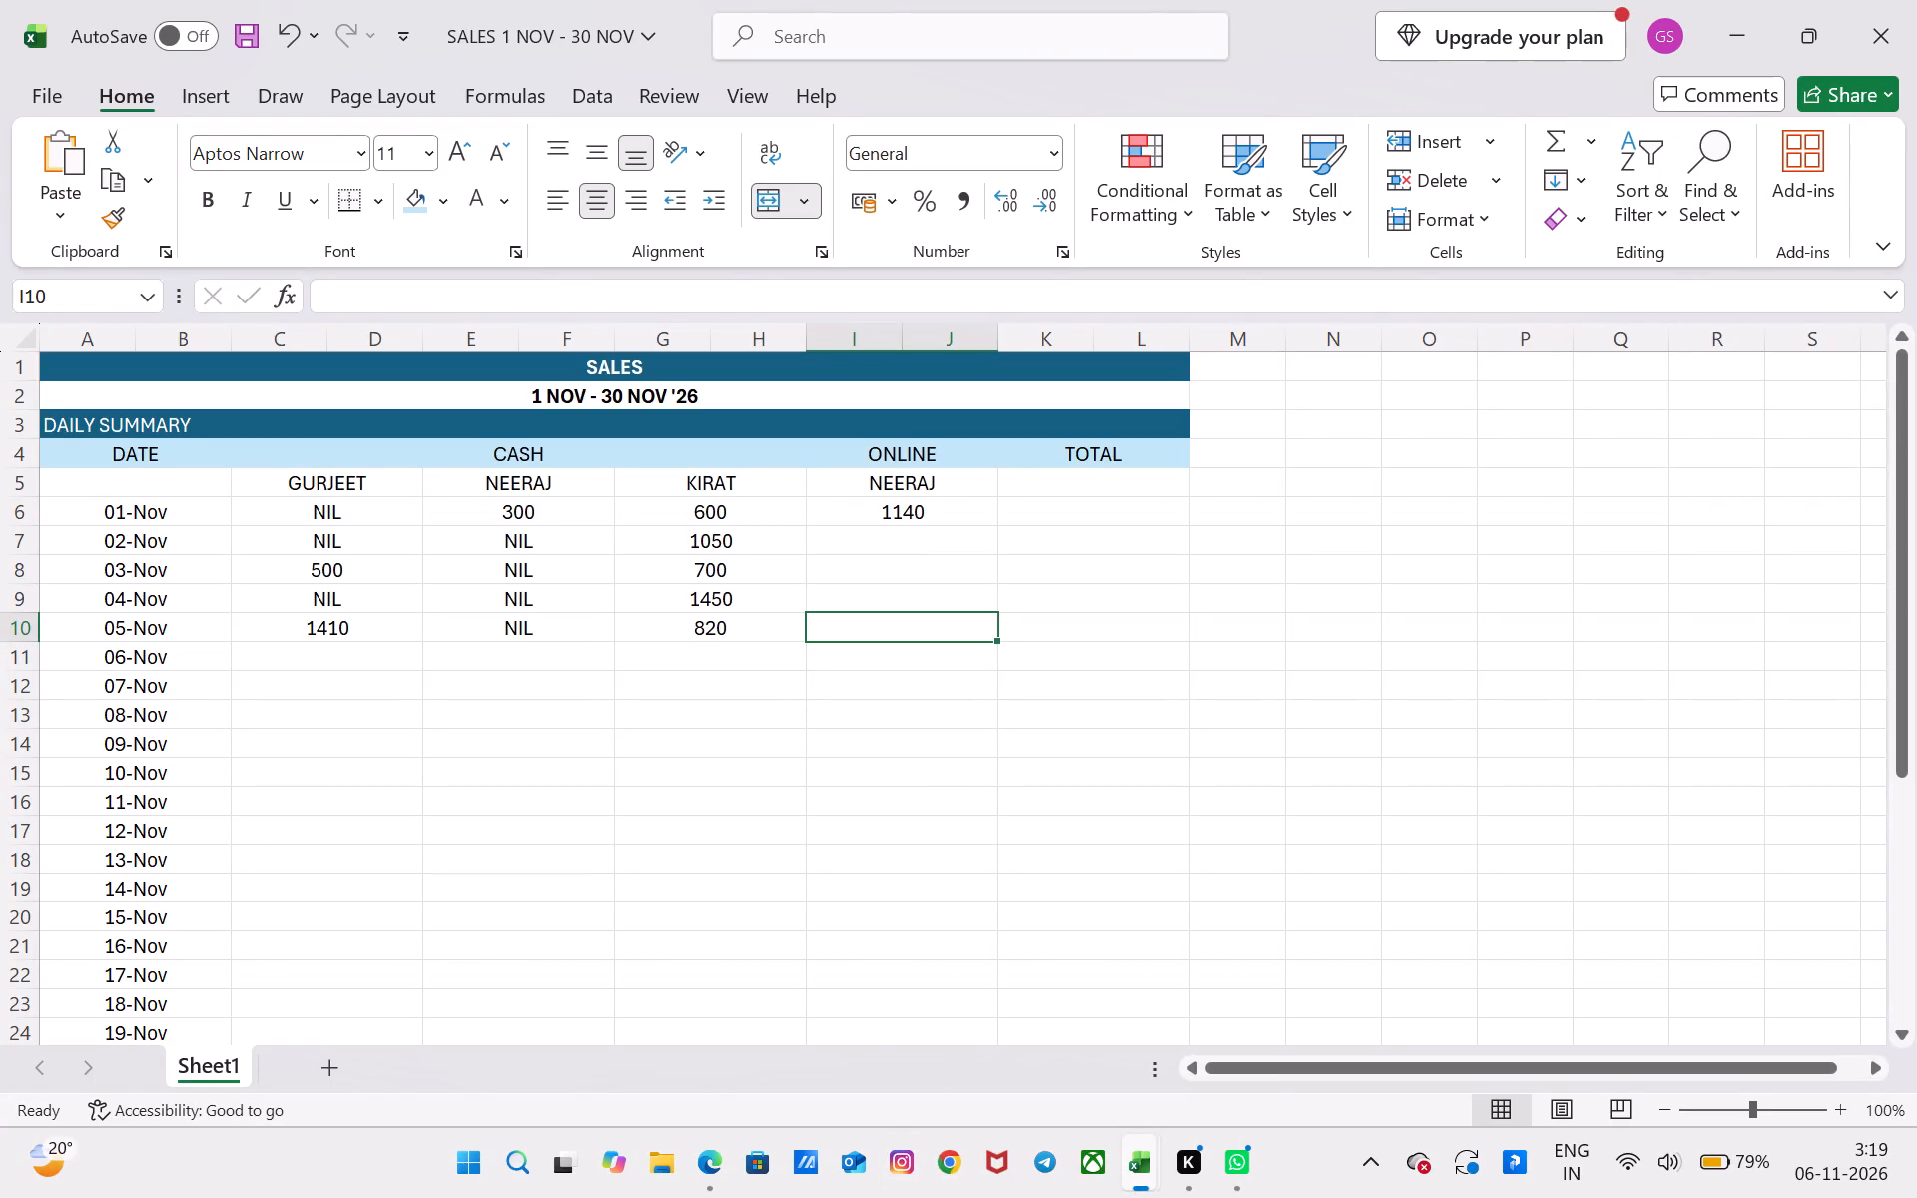
pyautogui.press('Up')
pyautogui.press('Up')
pyautogui.press('Up')
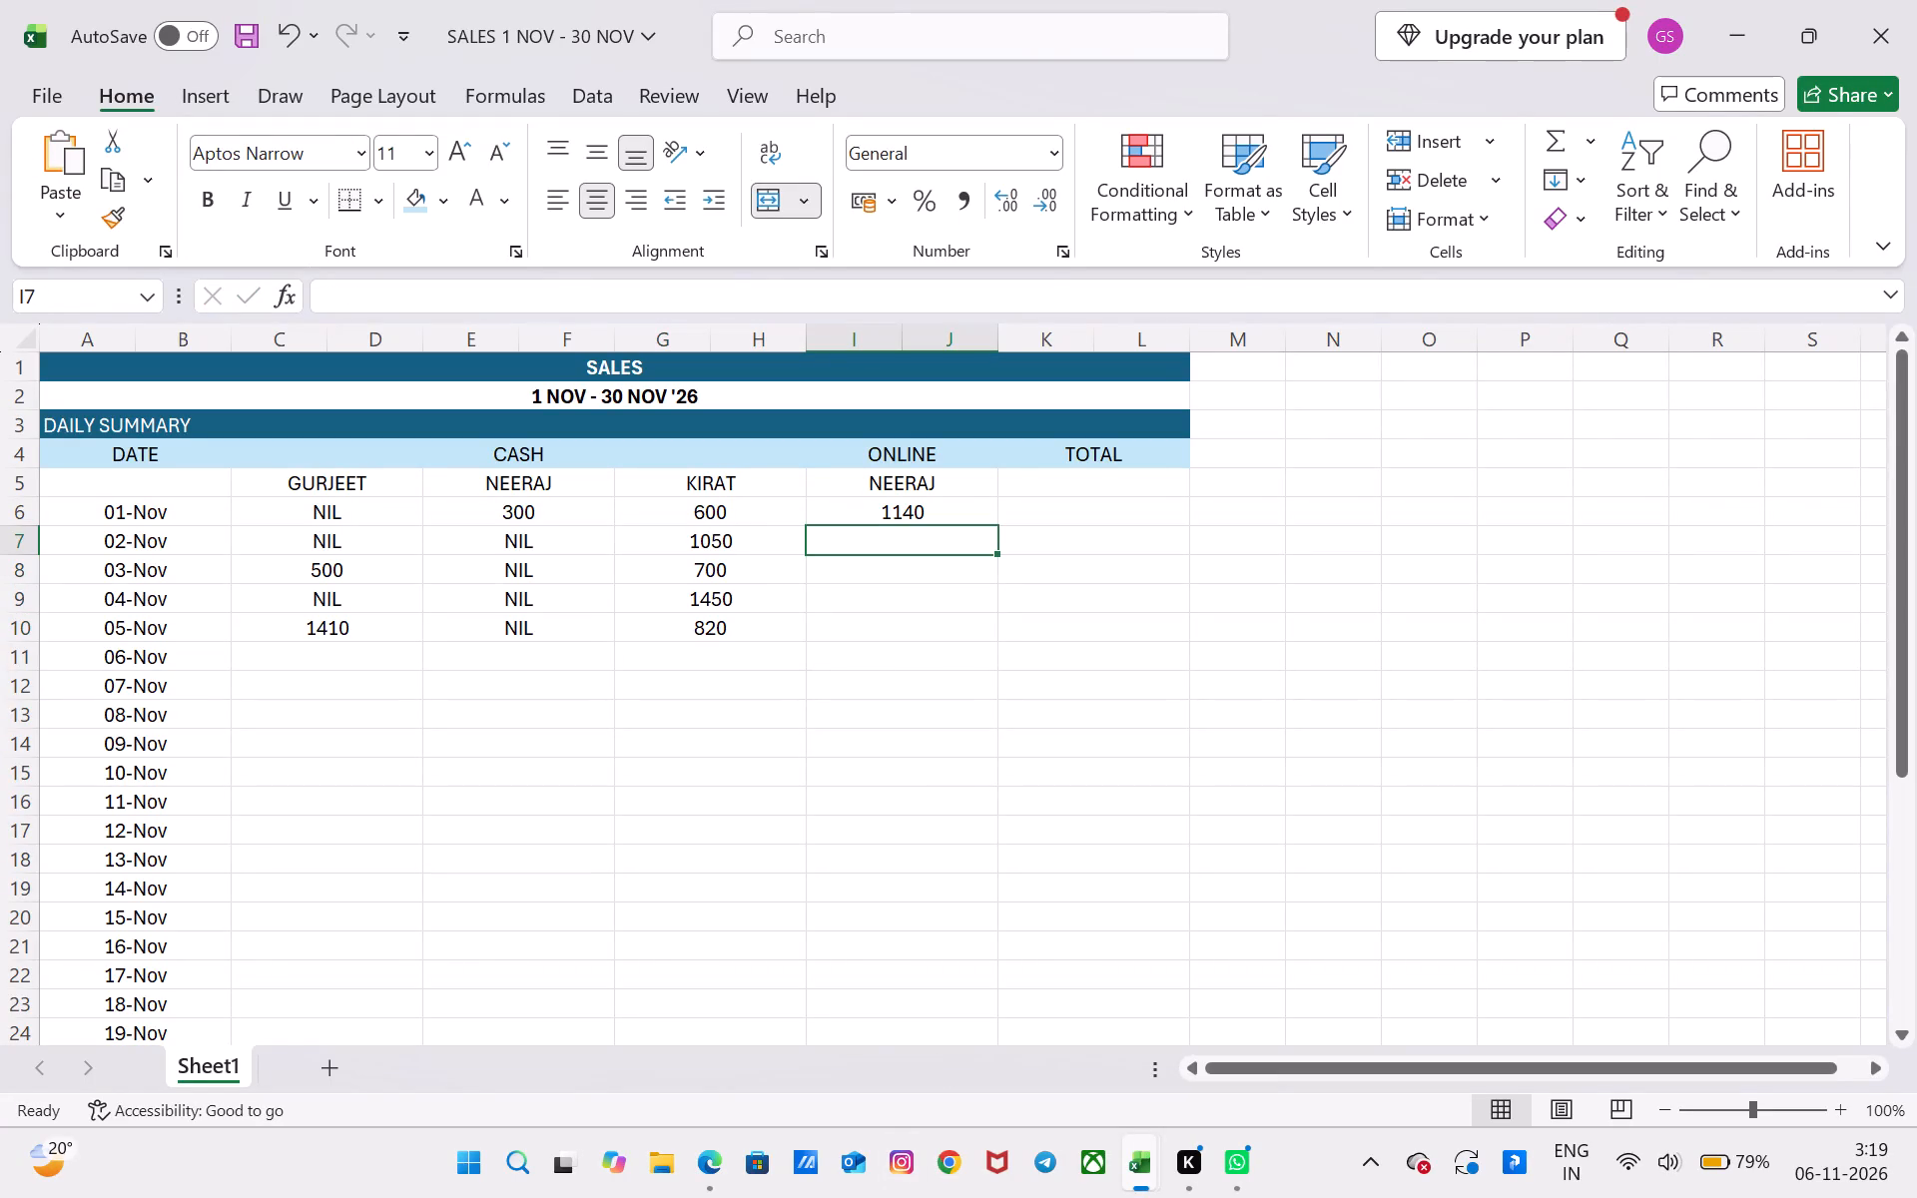
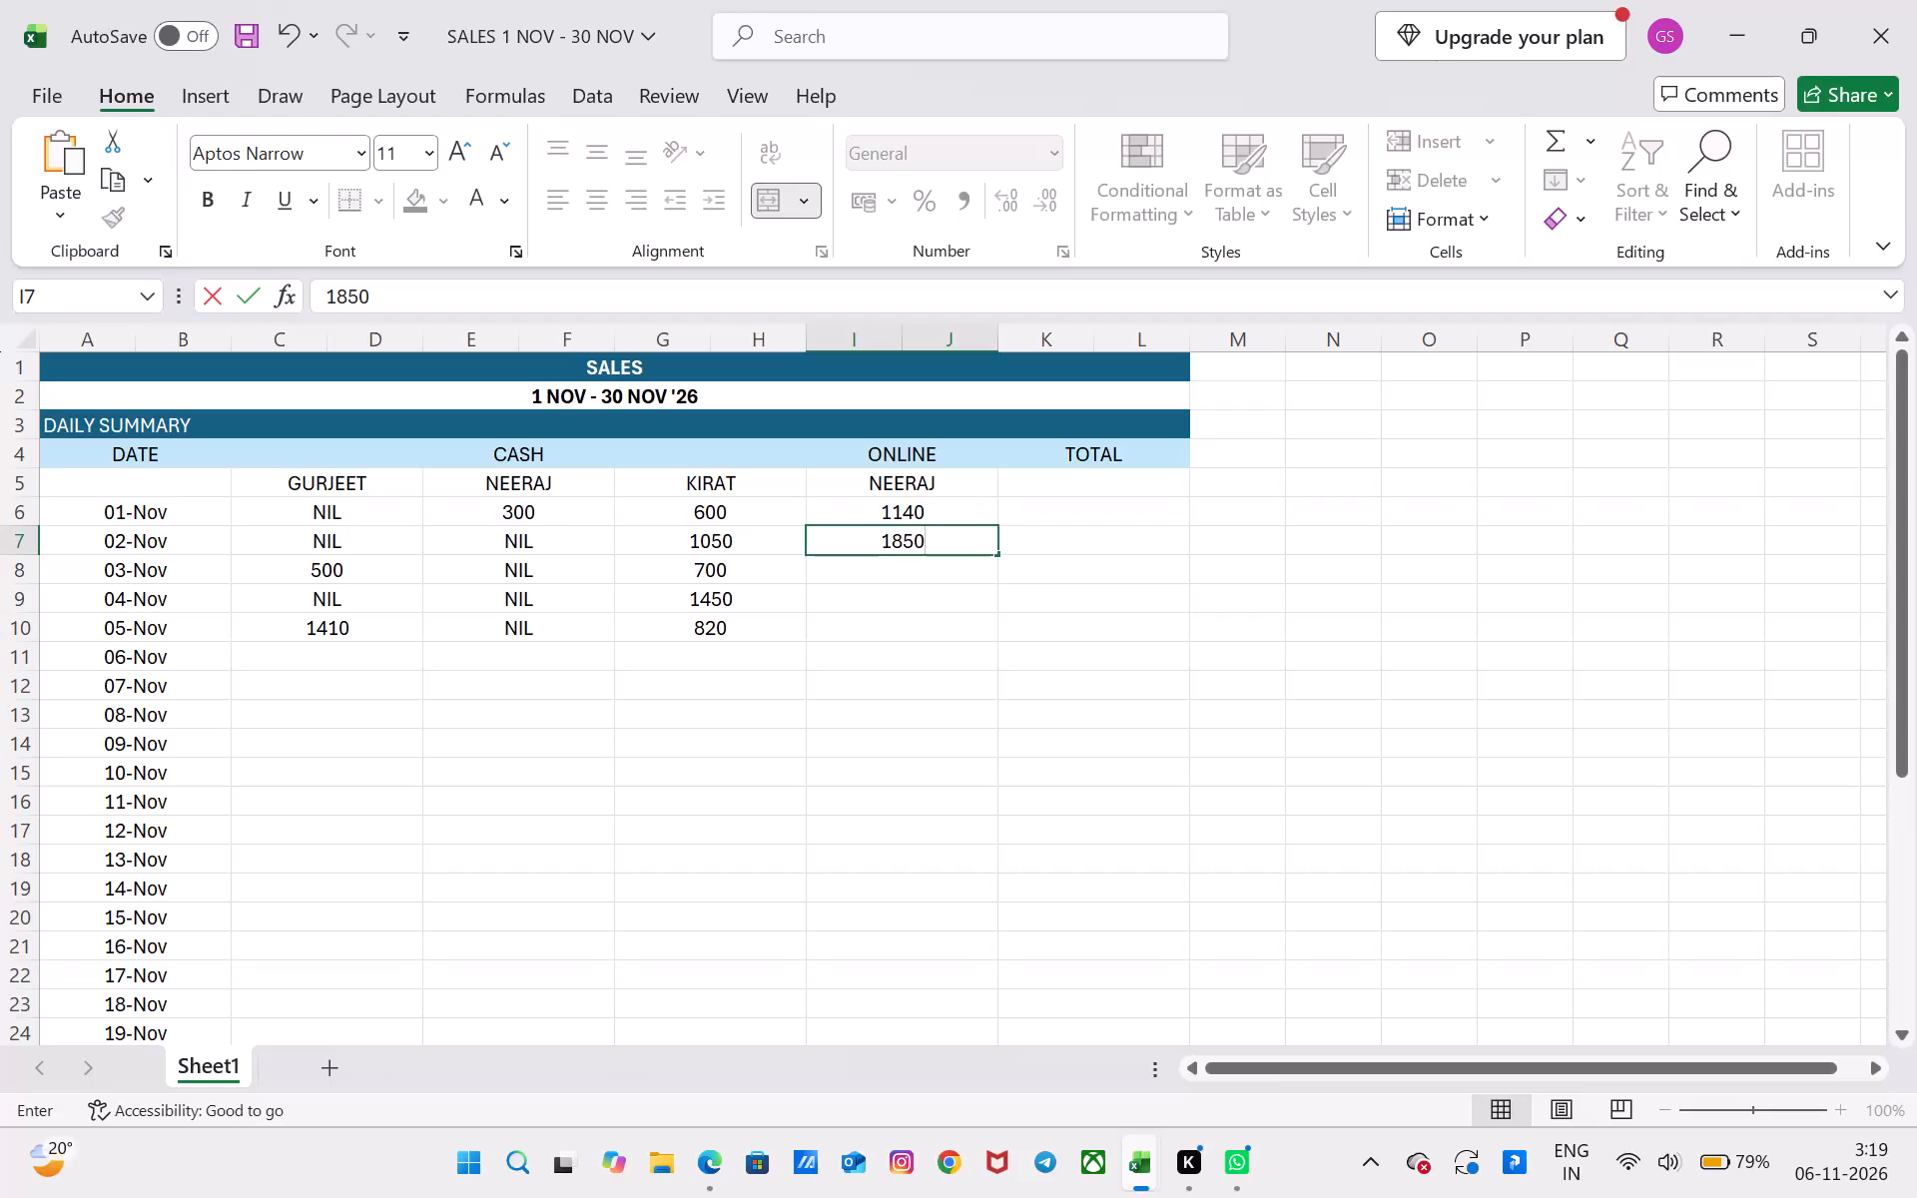
# Enter 1850 as the 02-Nov online amount under NEERAJ in I7.
pyautogui.press('Down')
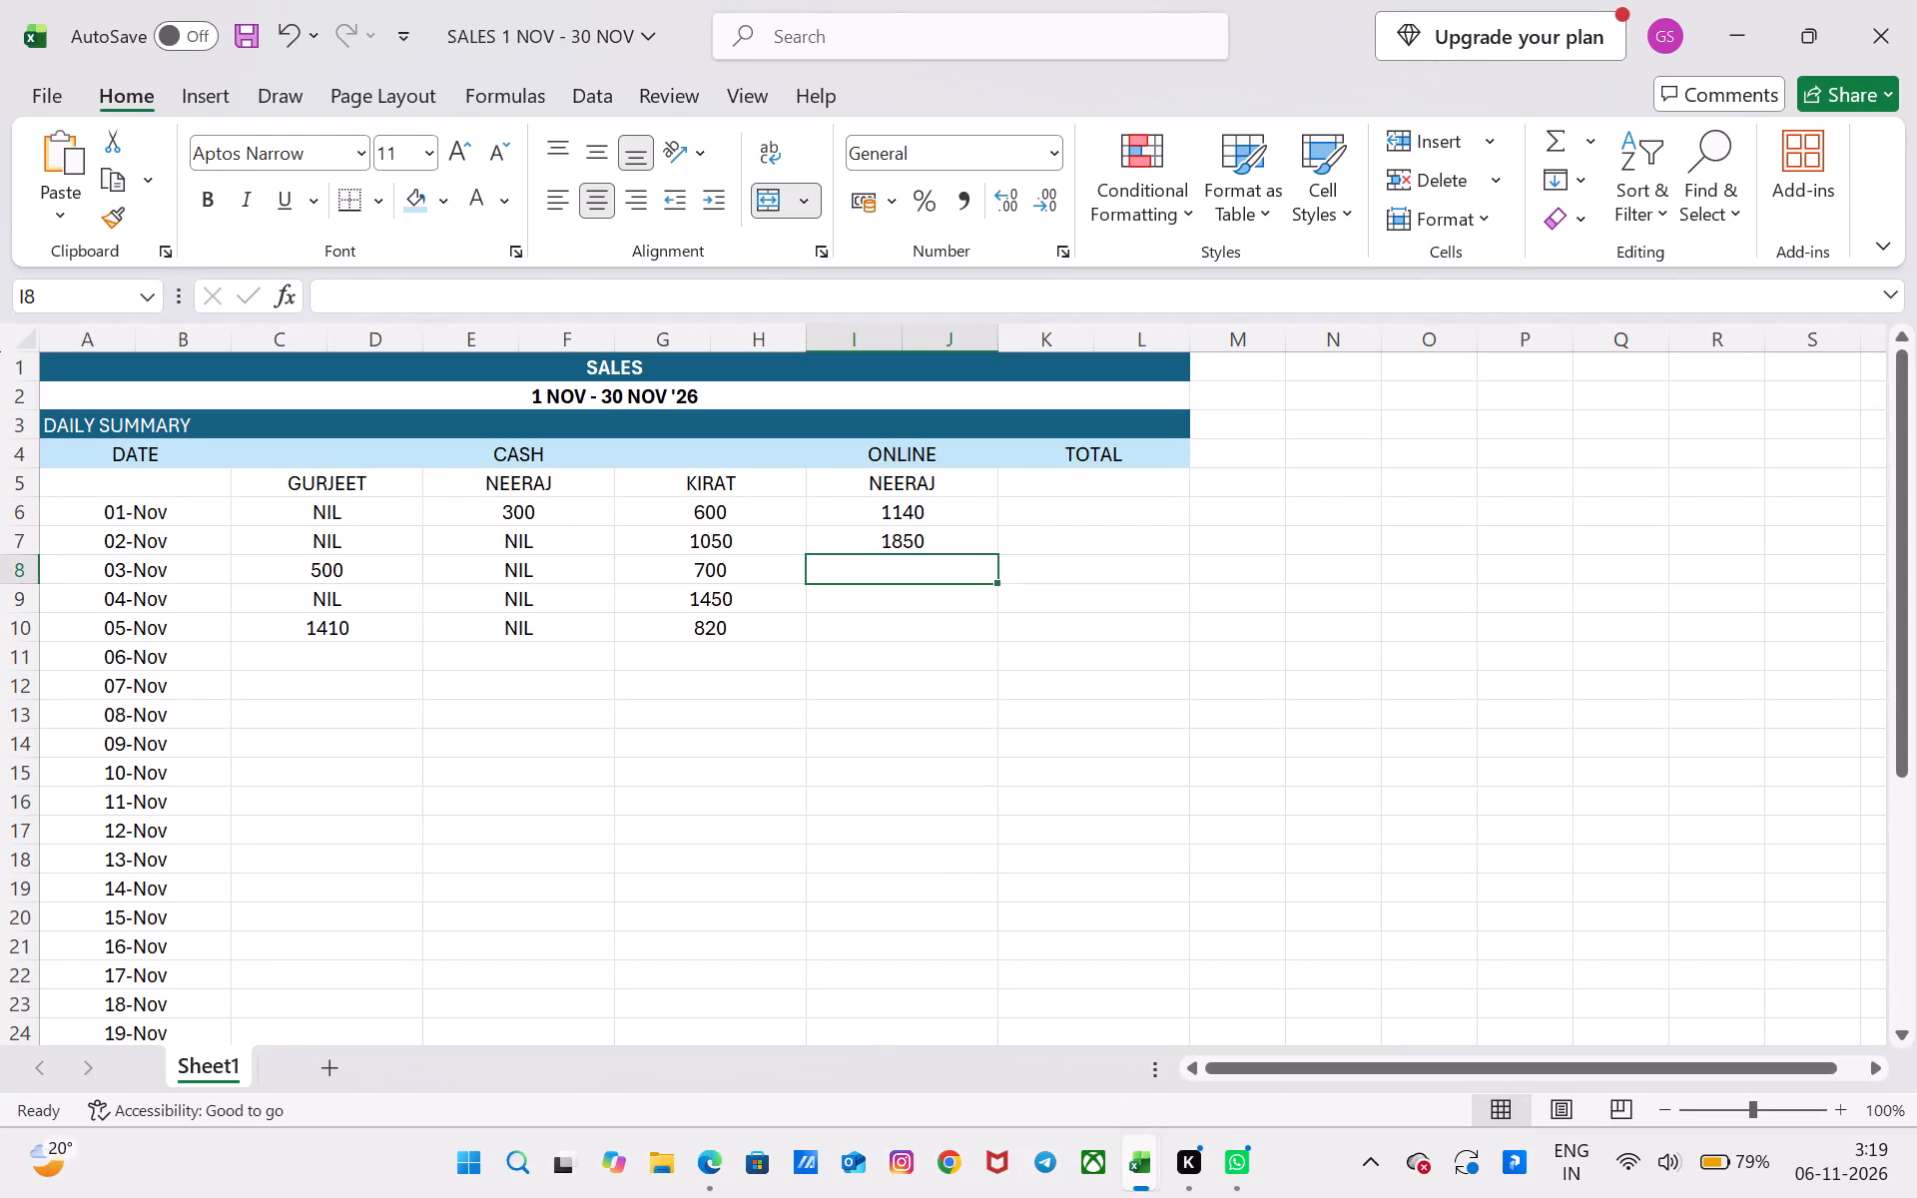
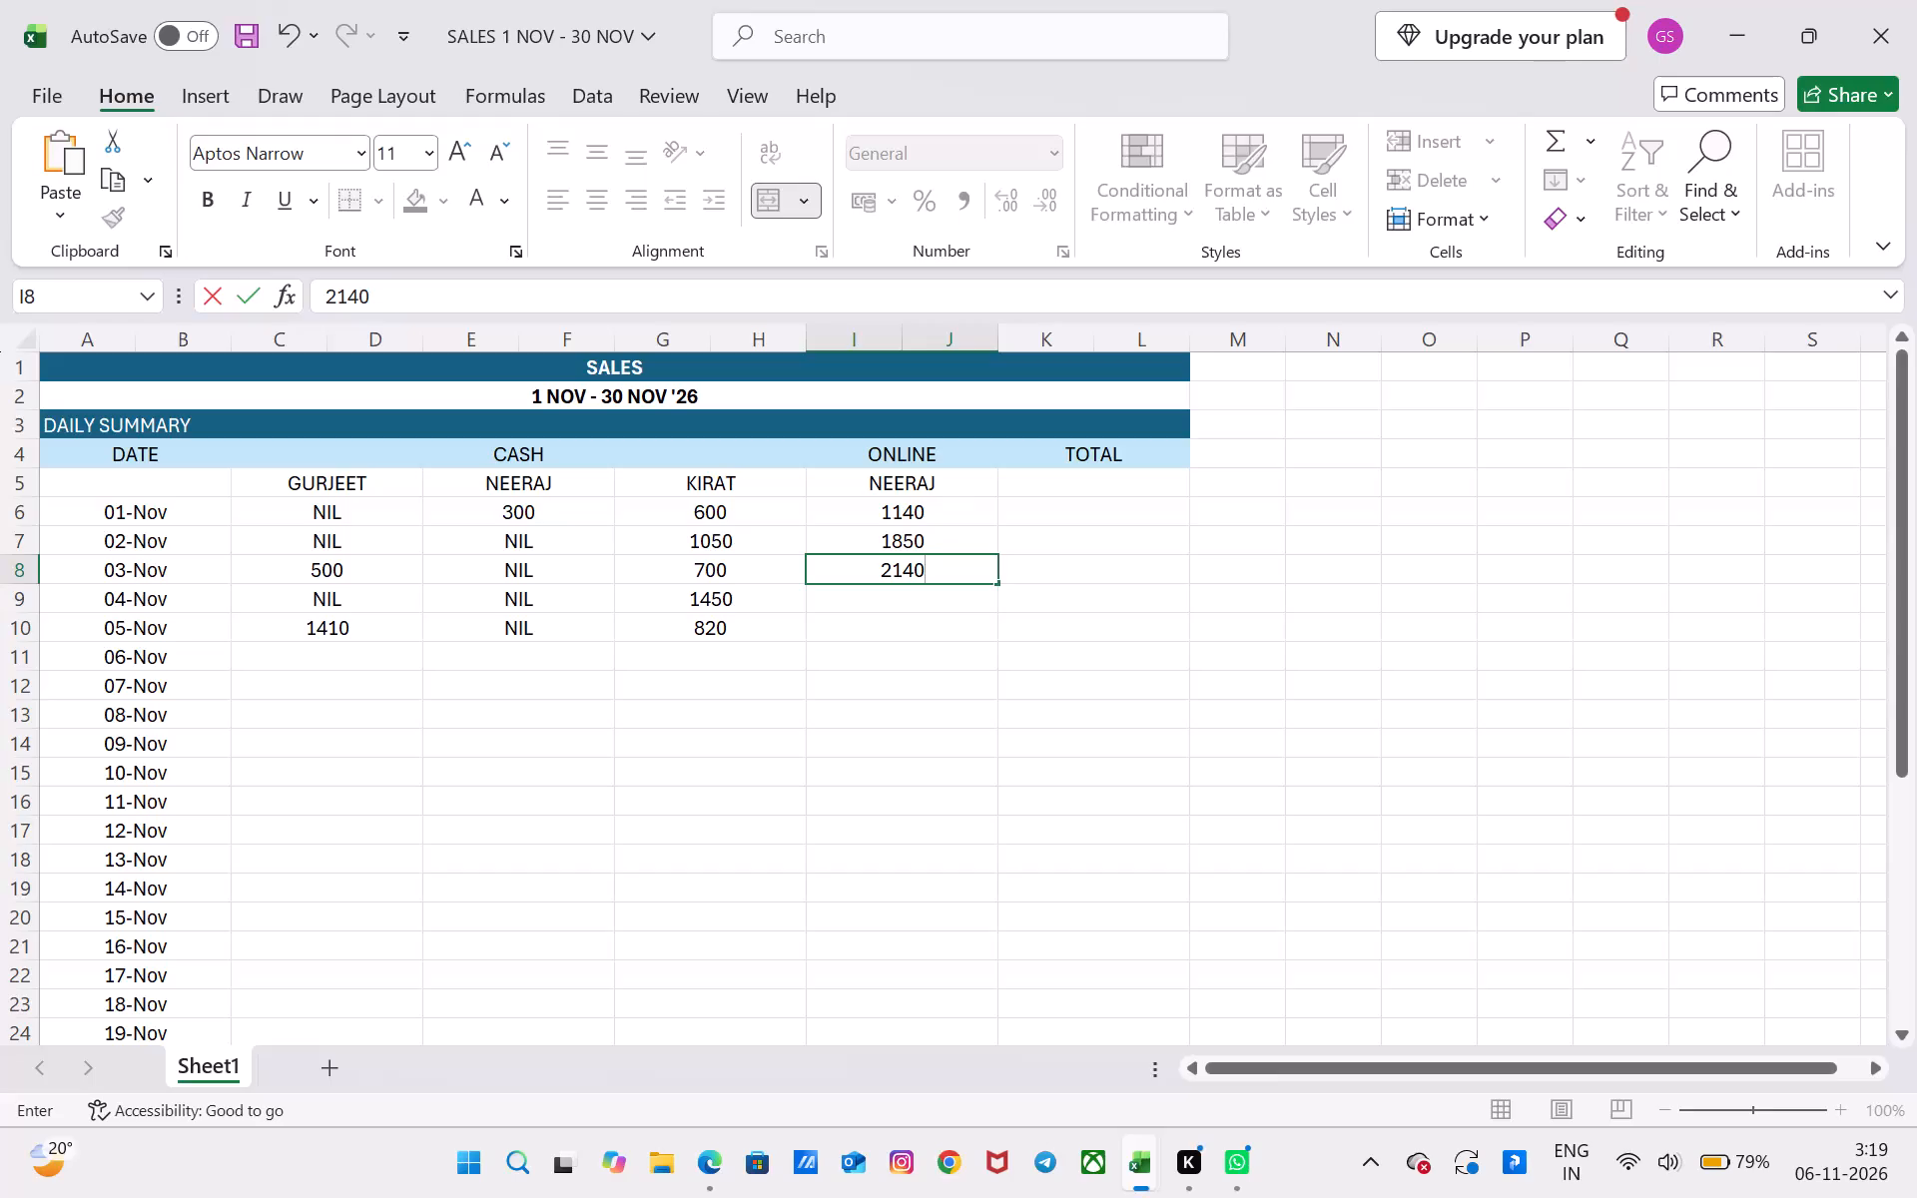
# Complete the NEERAJ online amounts with 2140 for 03-Nov in I8 and 1900 for 04-Nov in I9.
pyautogui.press('Down')
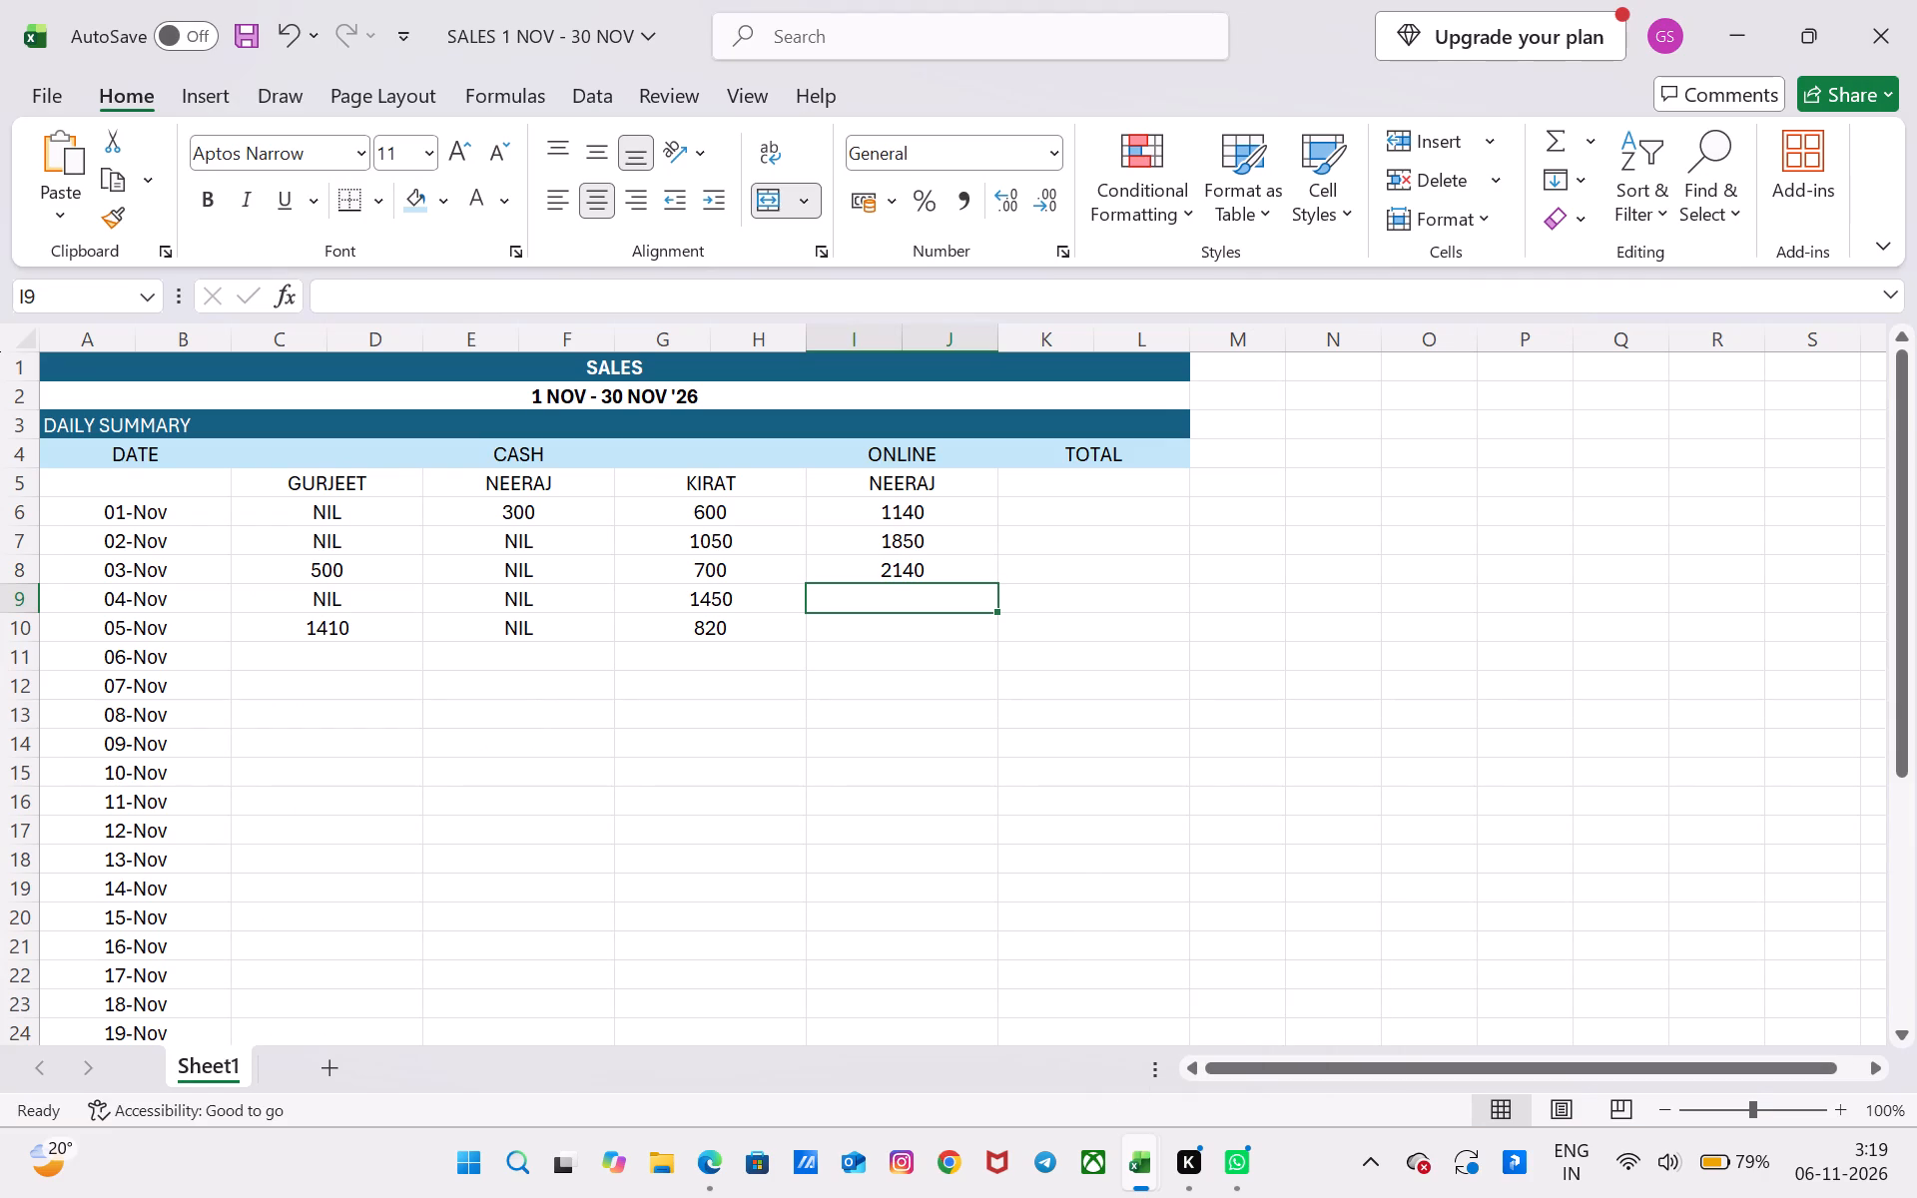
pyautogui.write('1900')
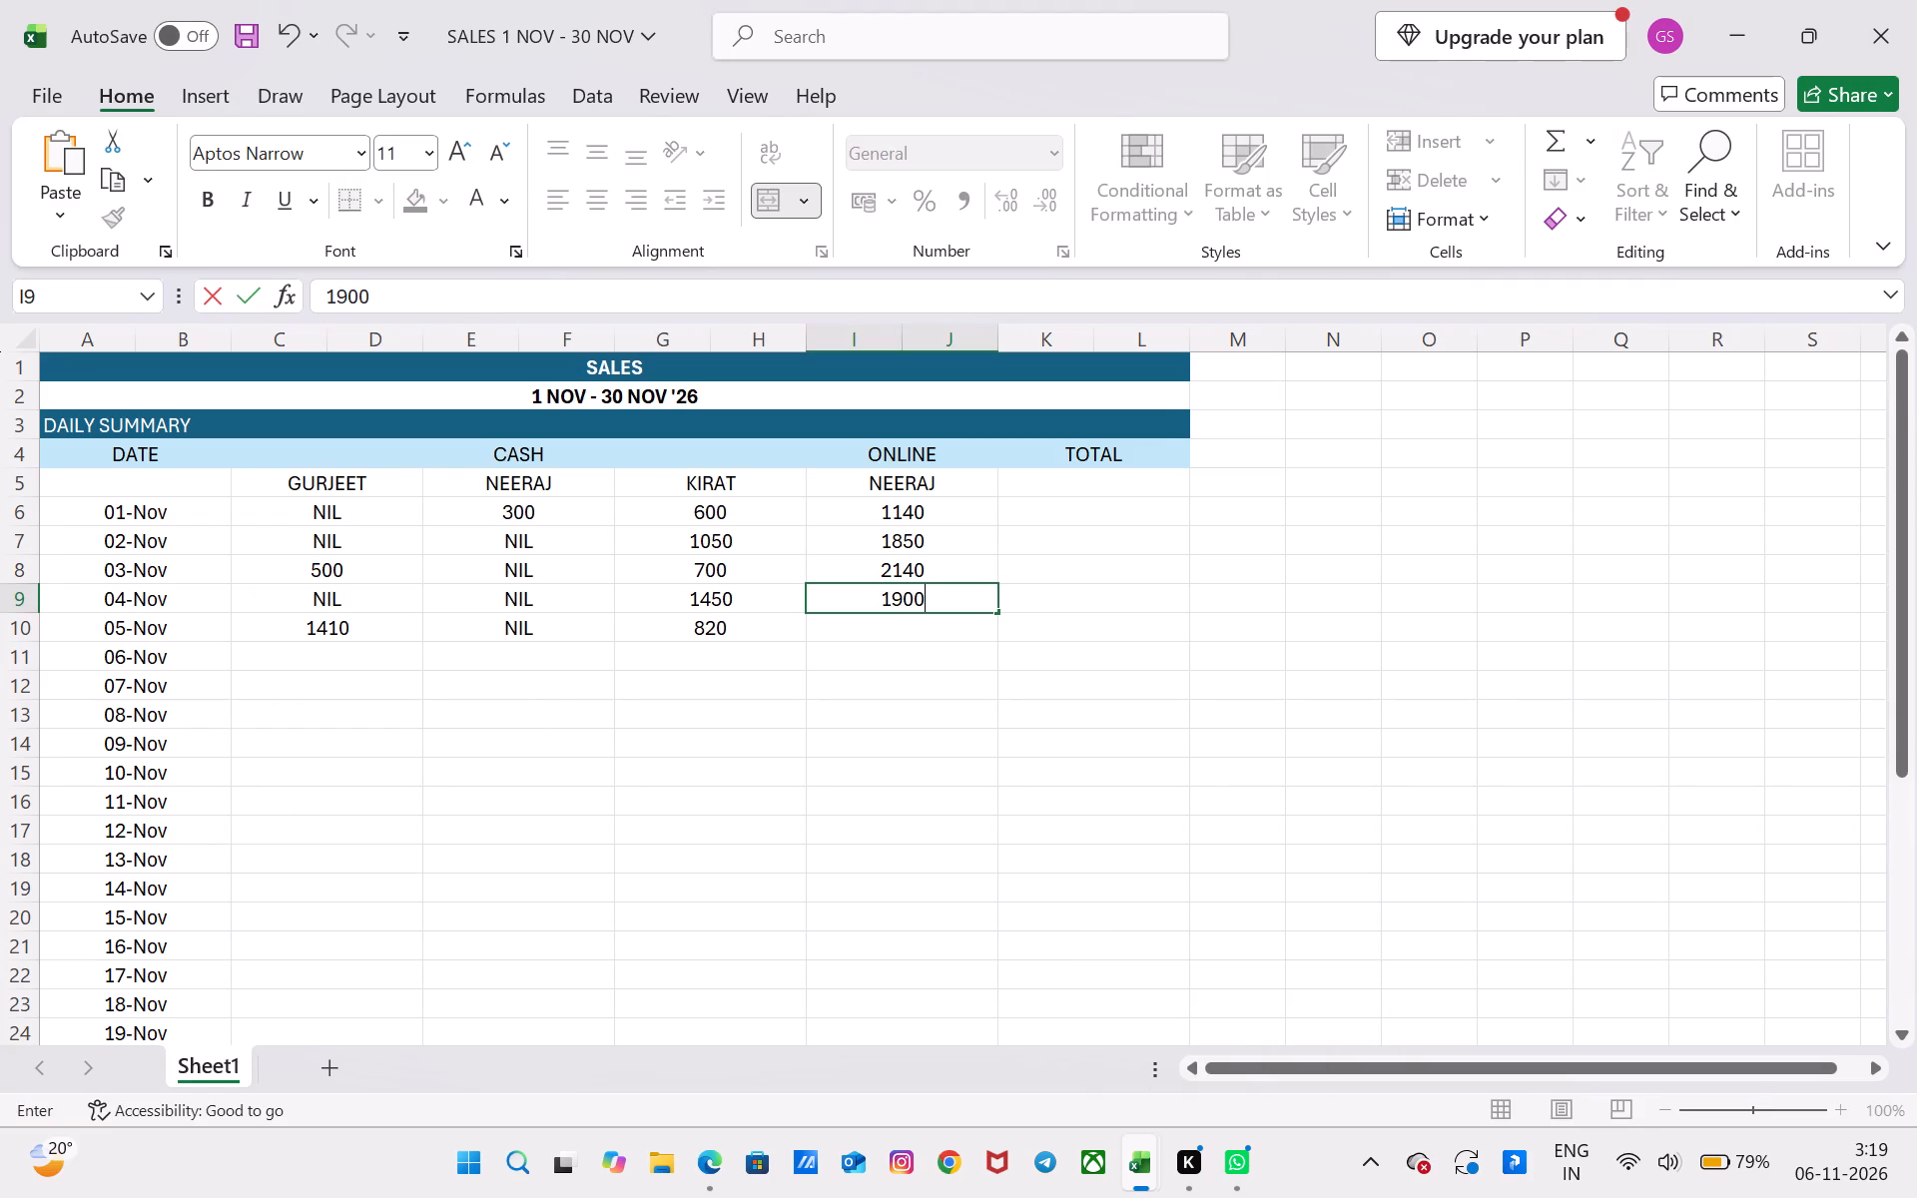
pyautogui.click(885, 633)
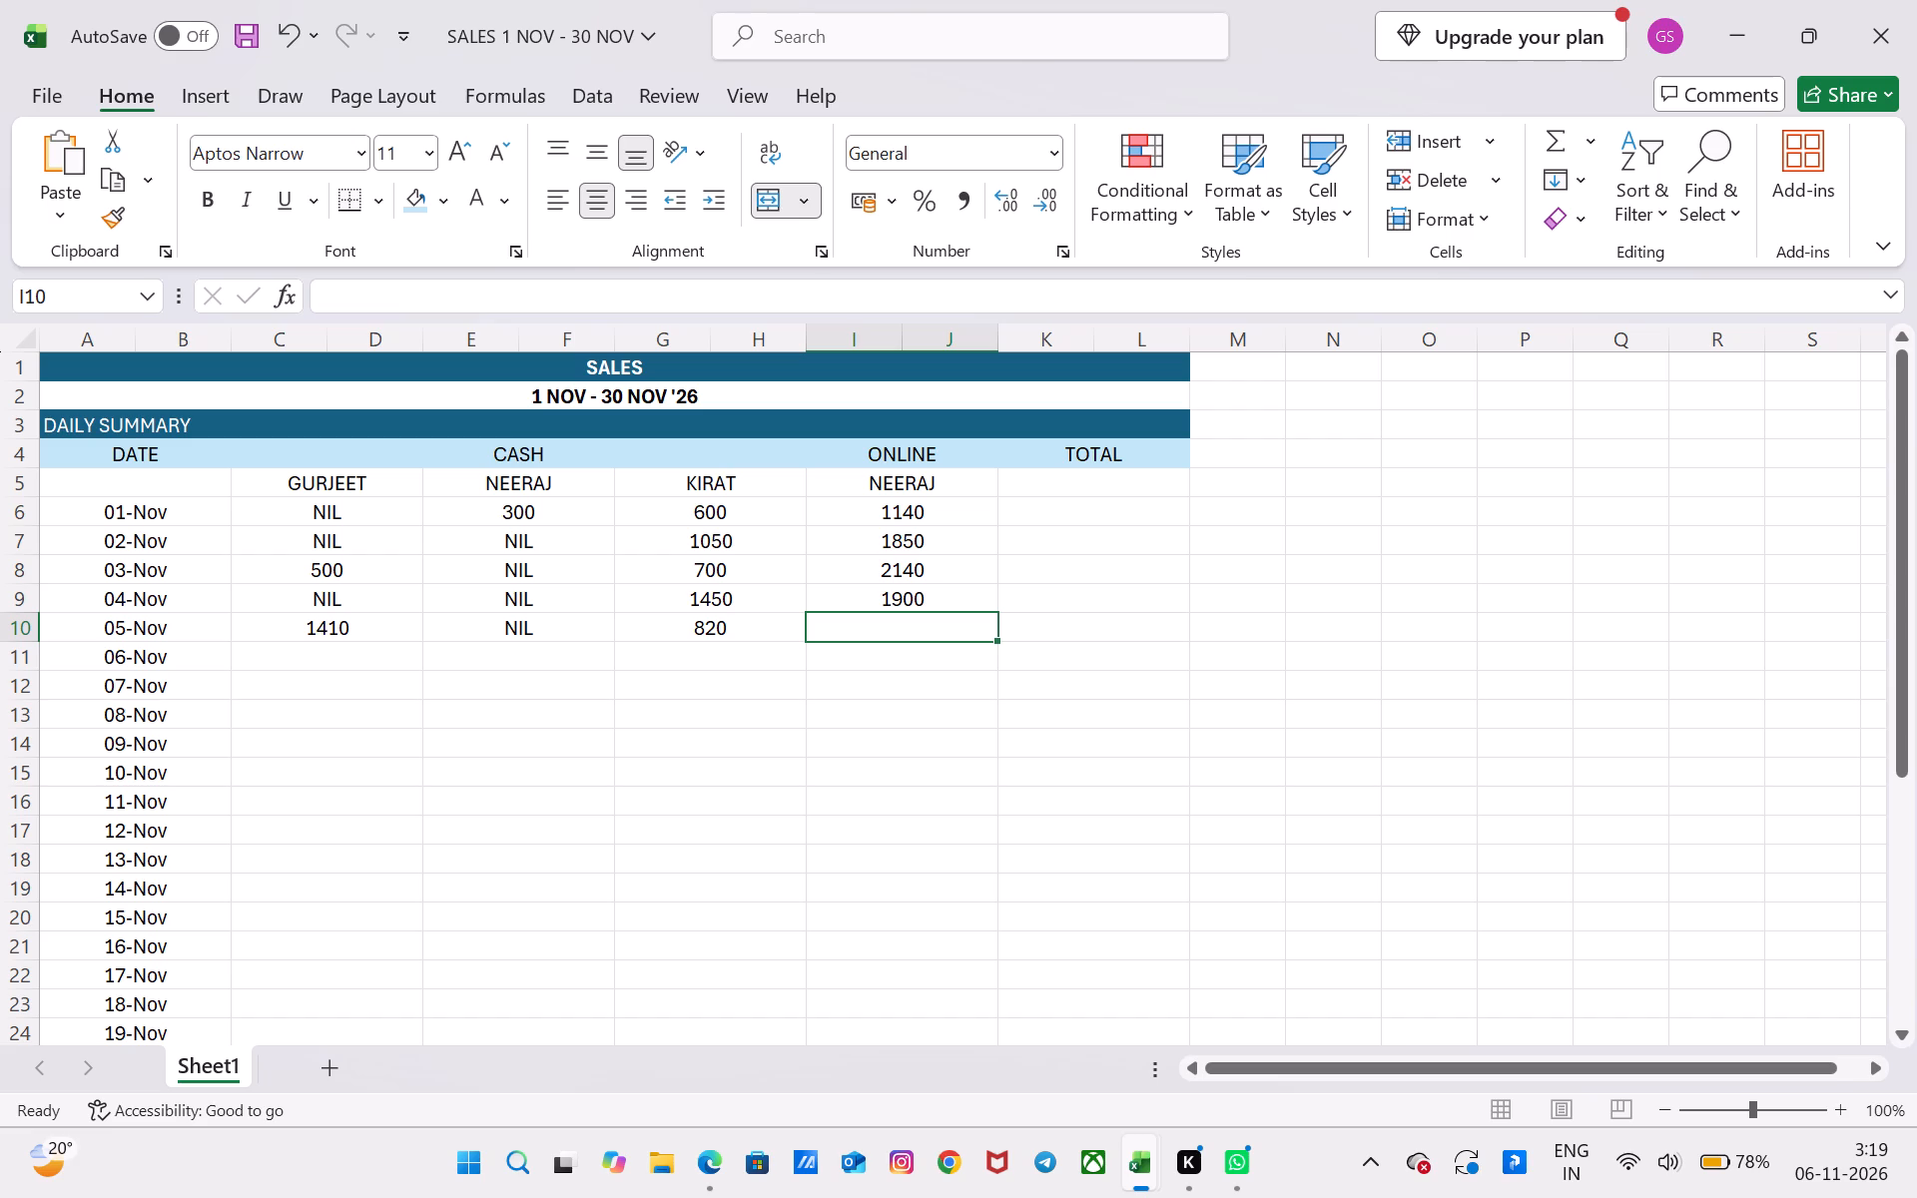
# Switch to Calculator and add 1410, 820 and 2040 together.
pyautogui.click(522, 1169)
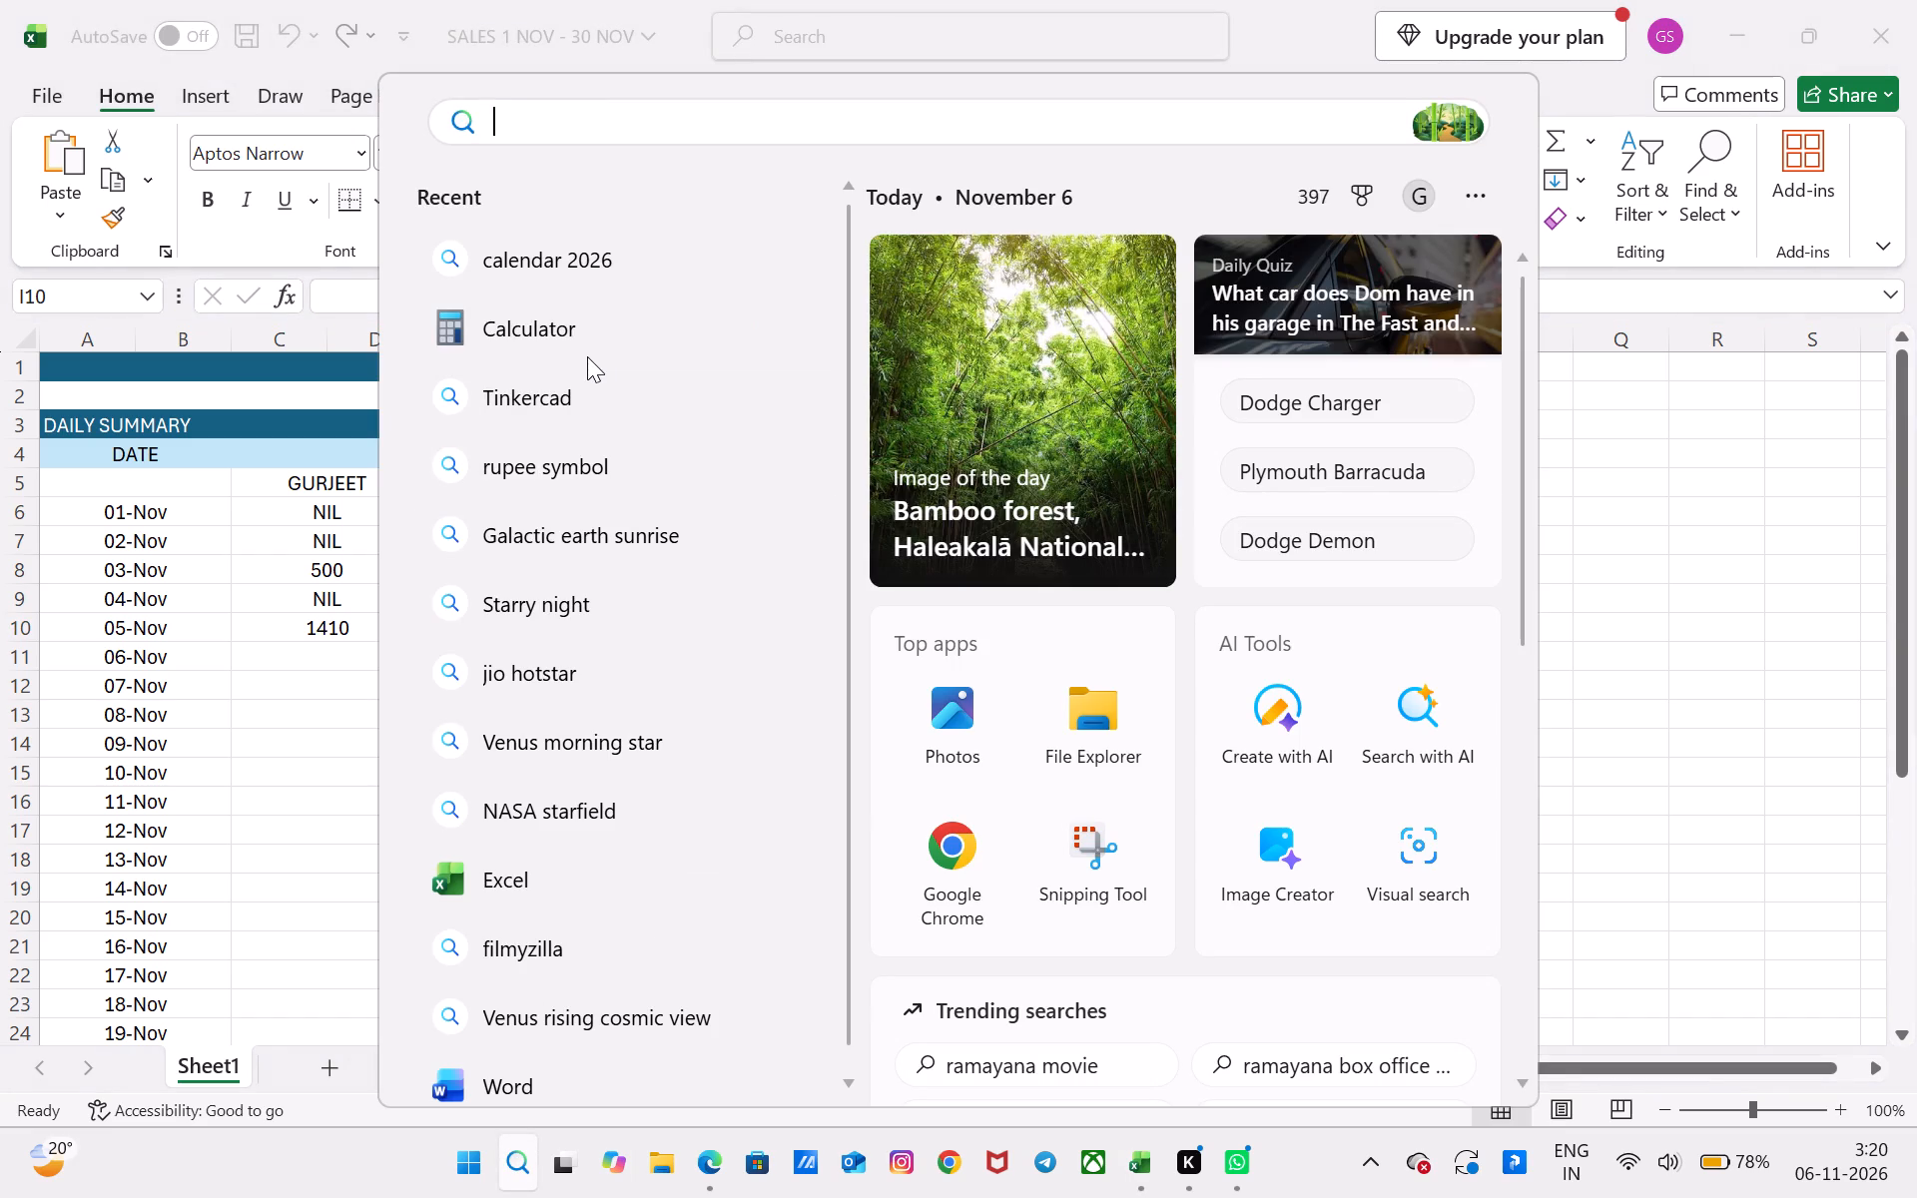
pyautogui.click(586, 357)
pyautogui.click(594, 335)
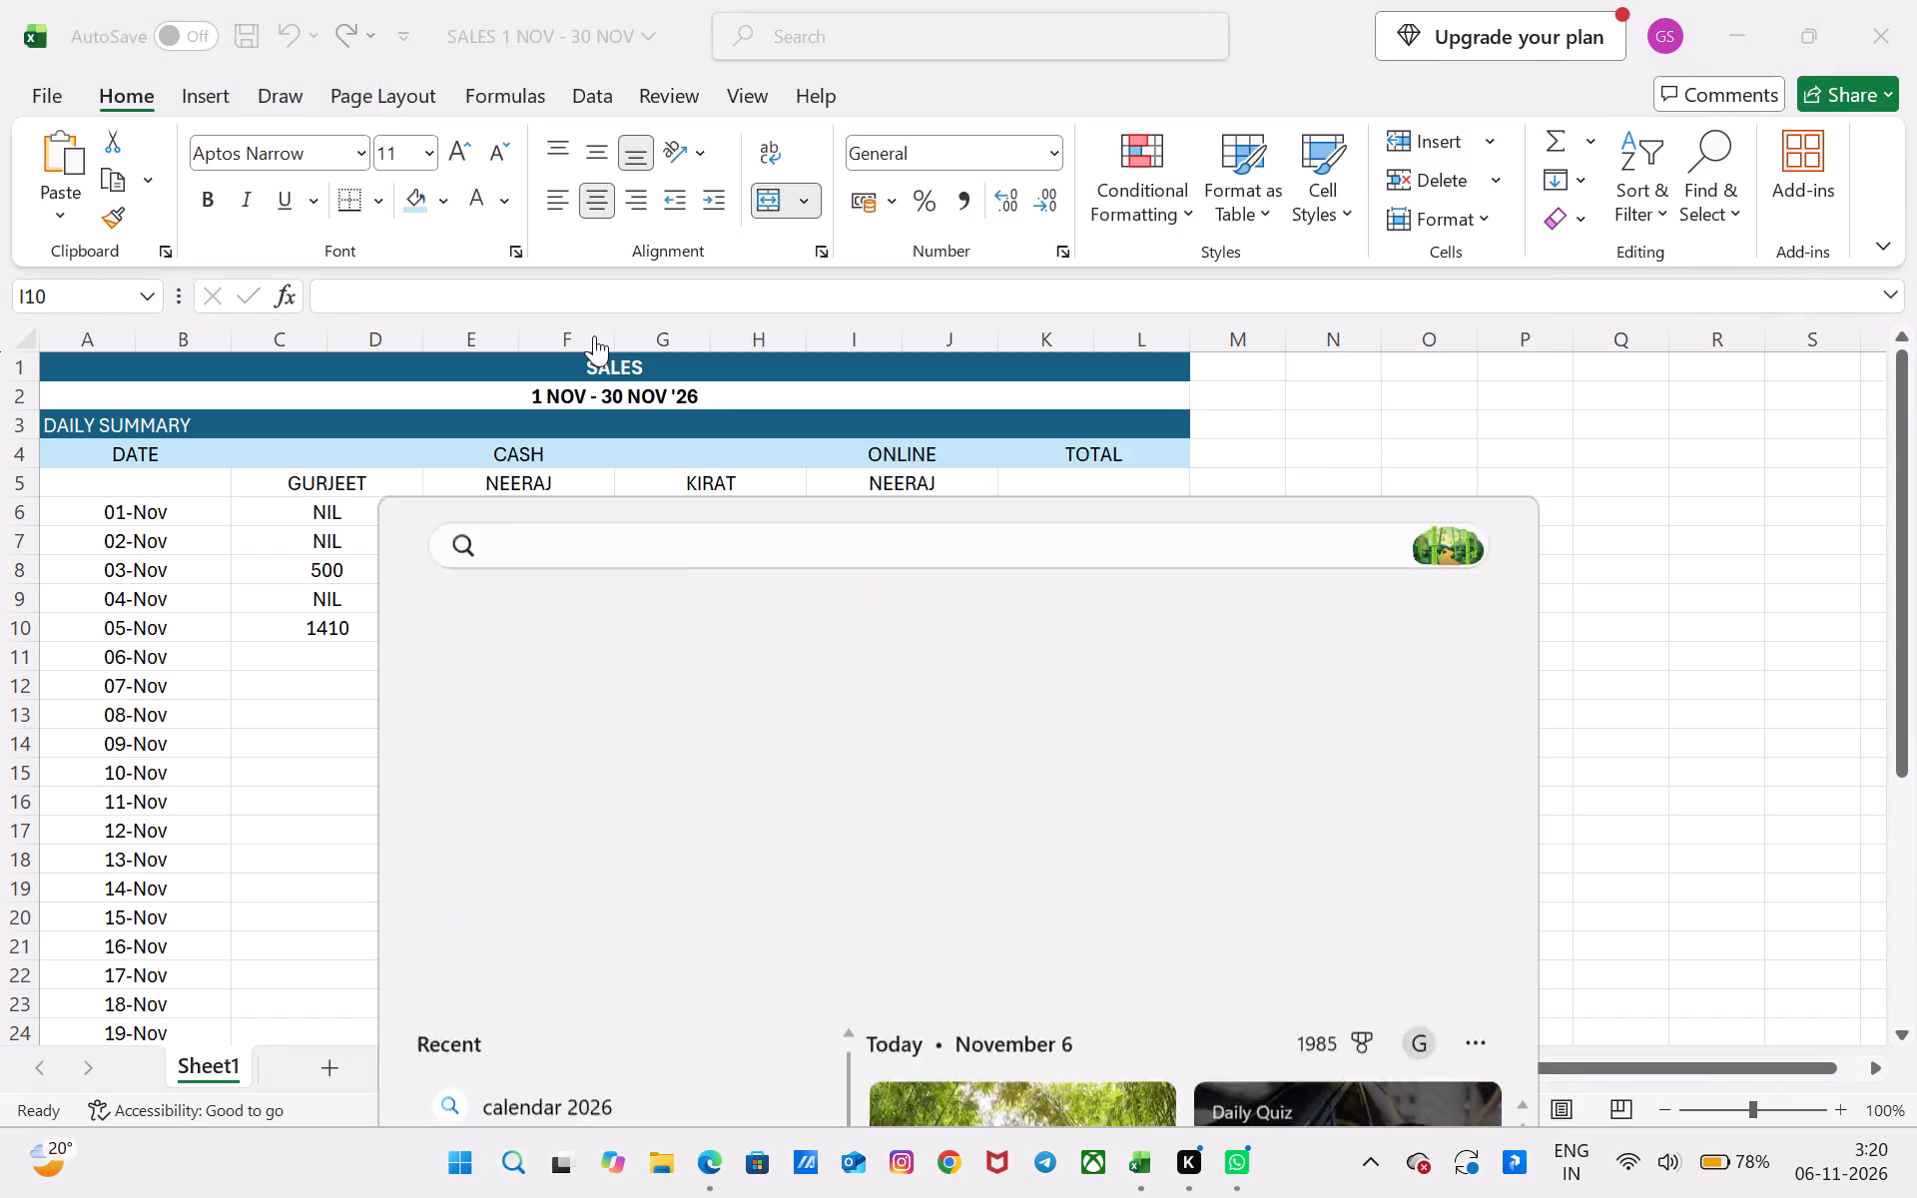
pyautogui.click(218, 923)
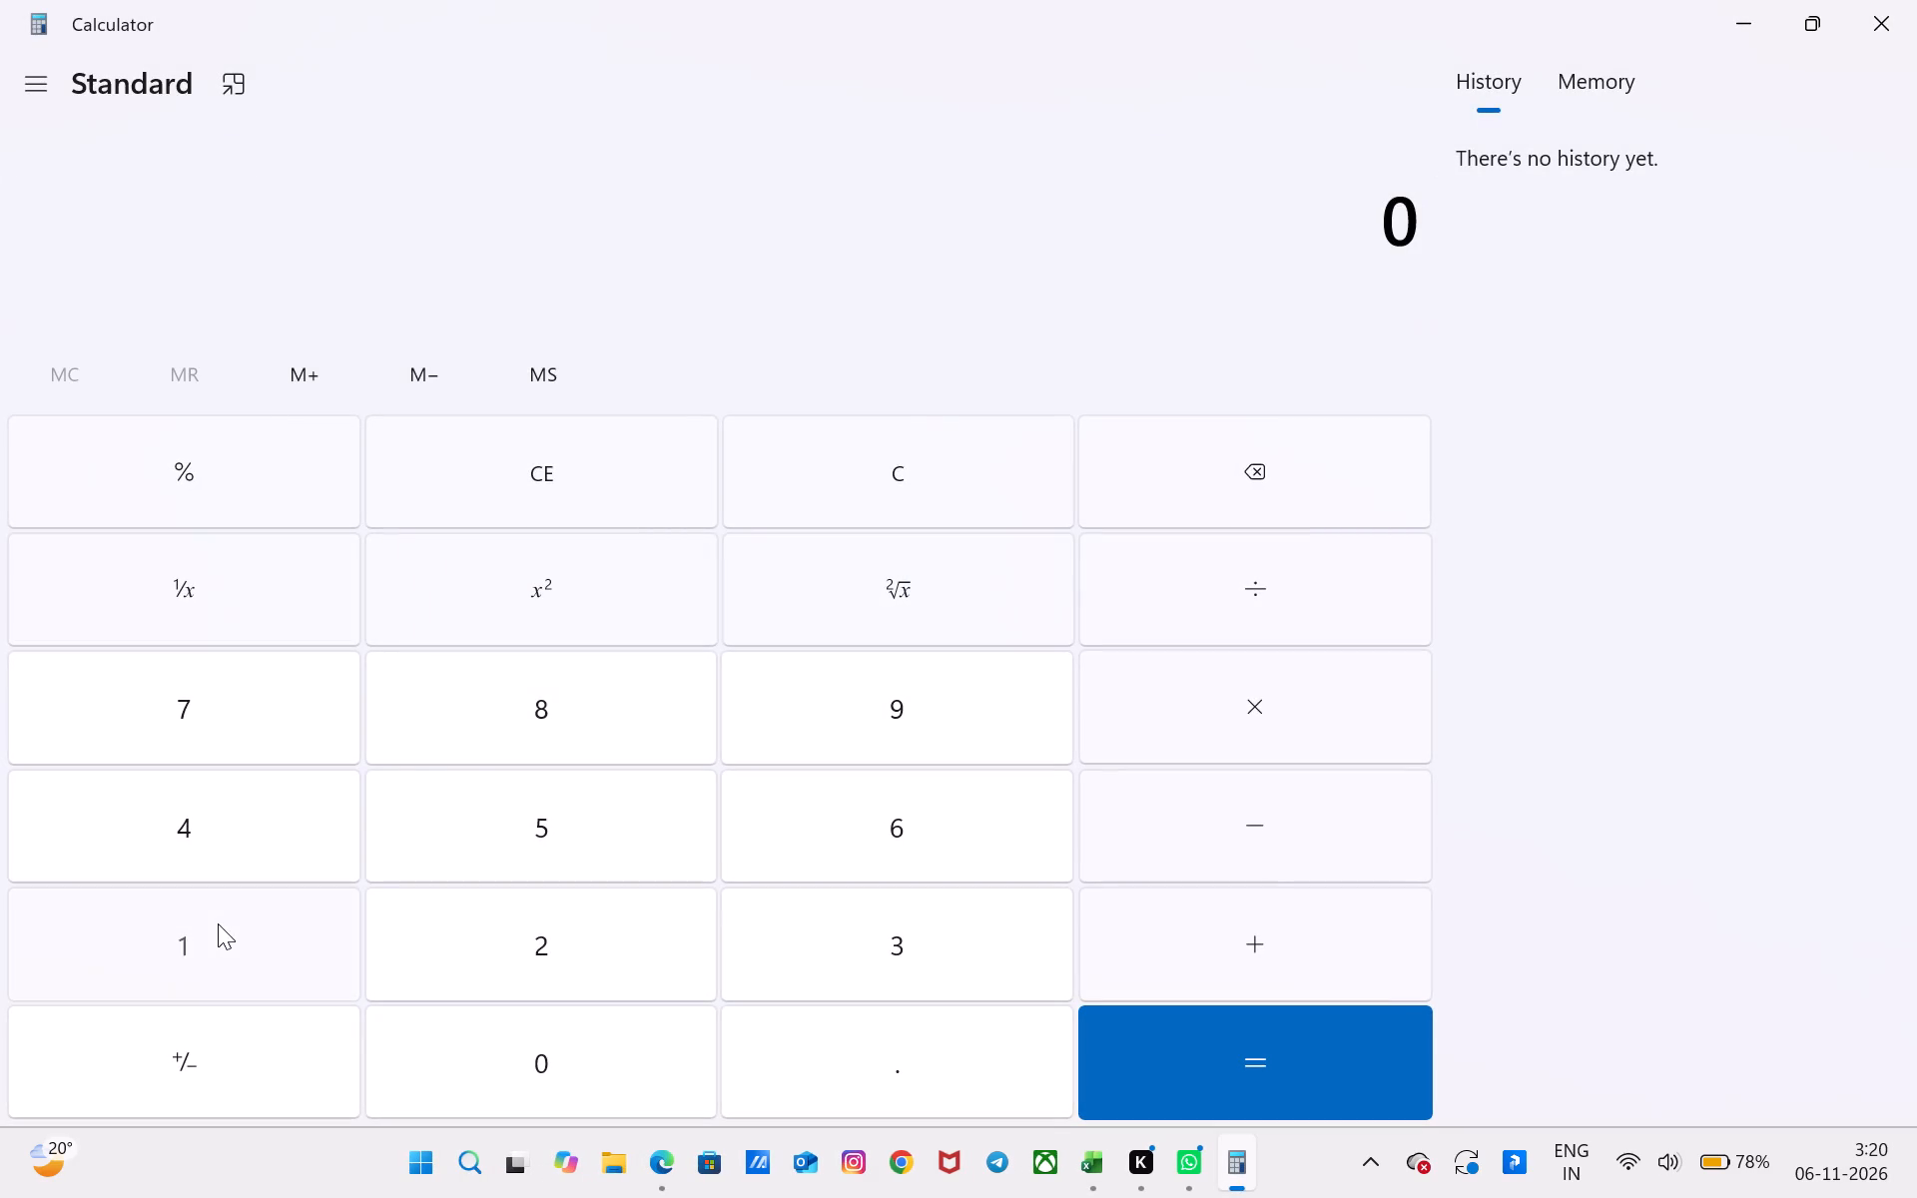
pyautogui.click(244, 843)
pyautogui.click(218, 956)
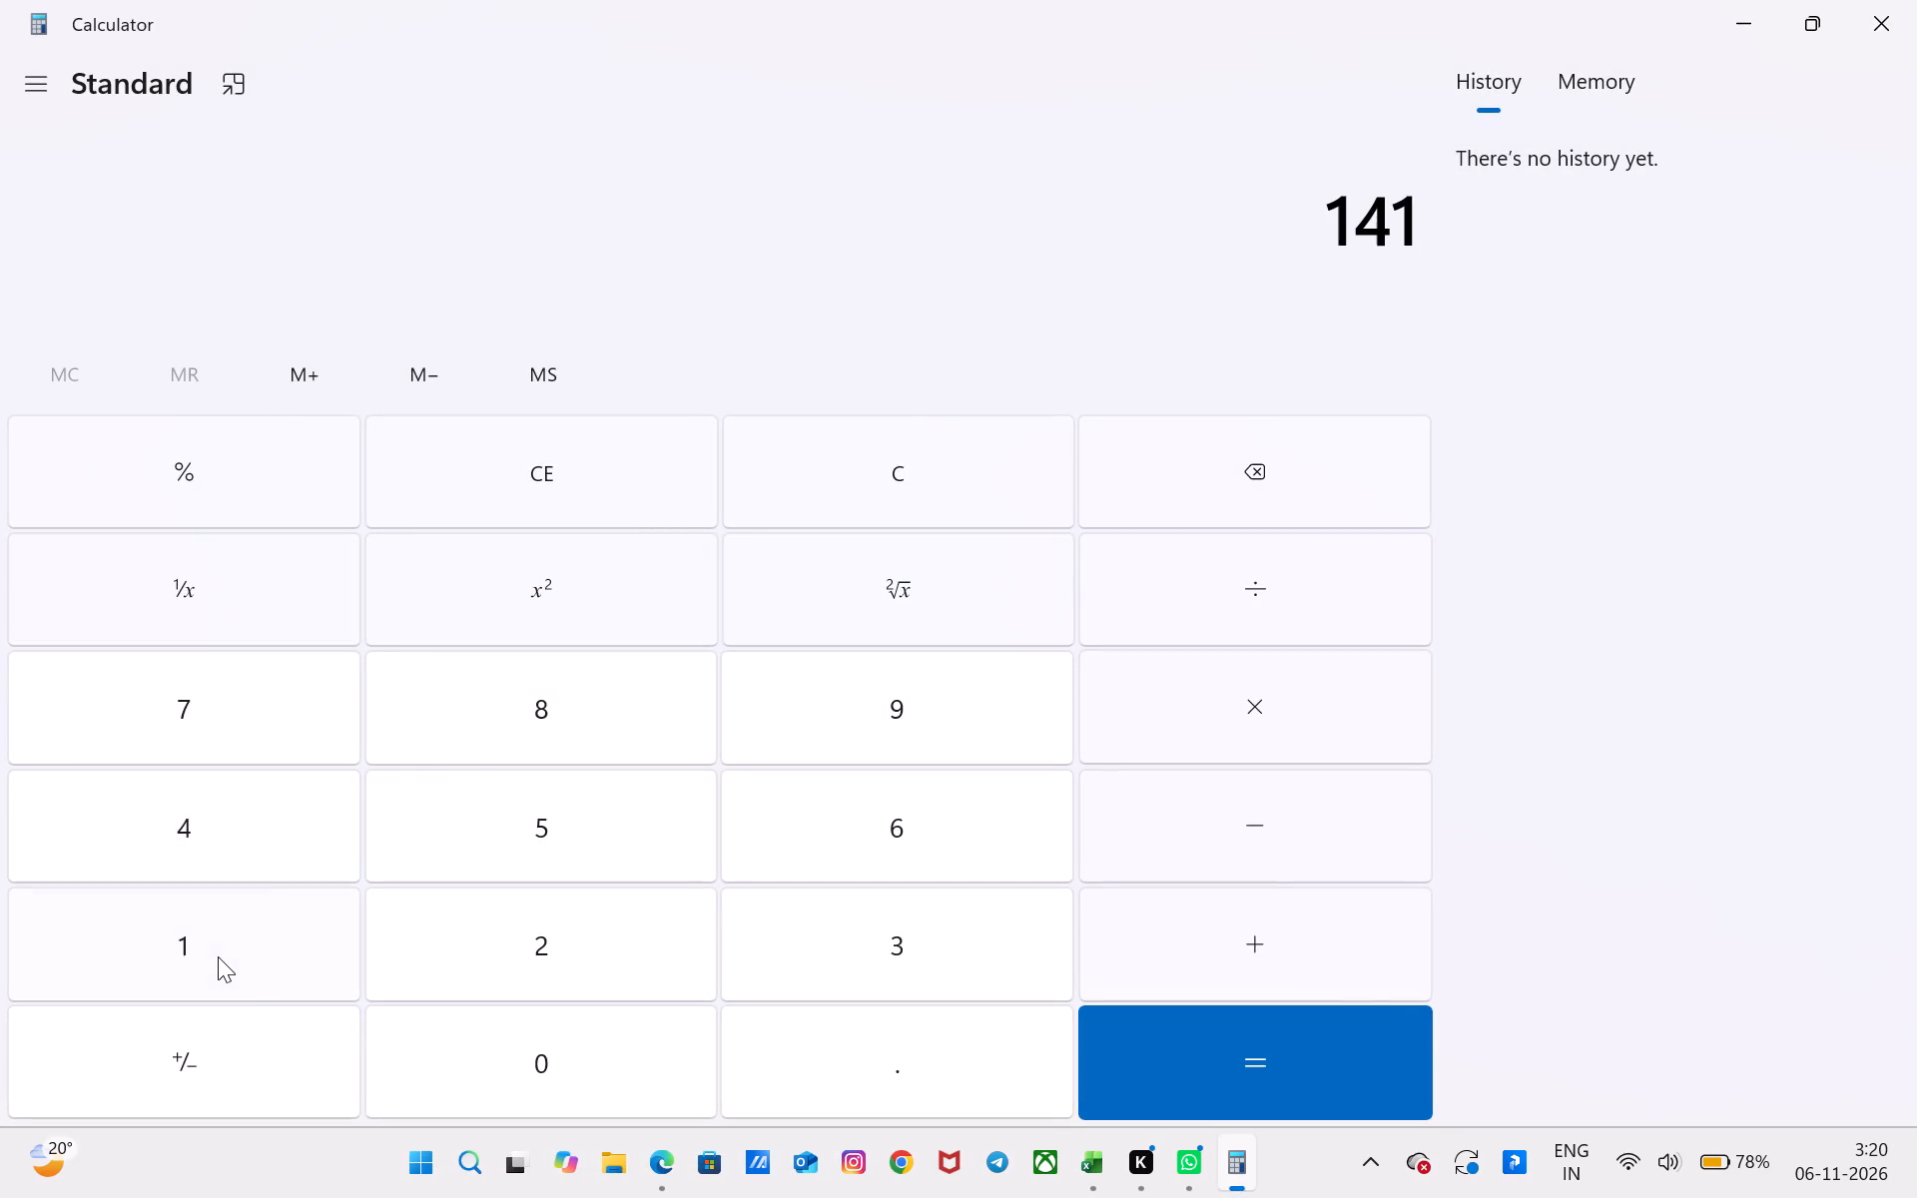
pyautogui.click(455, 1044)
pyautogui.click(1212, 933)
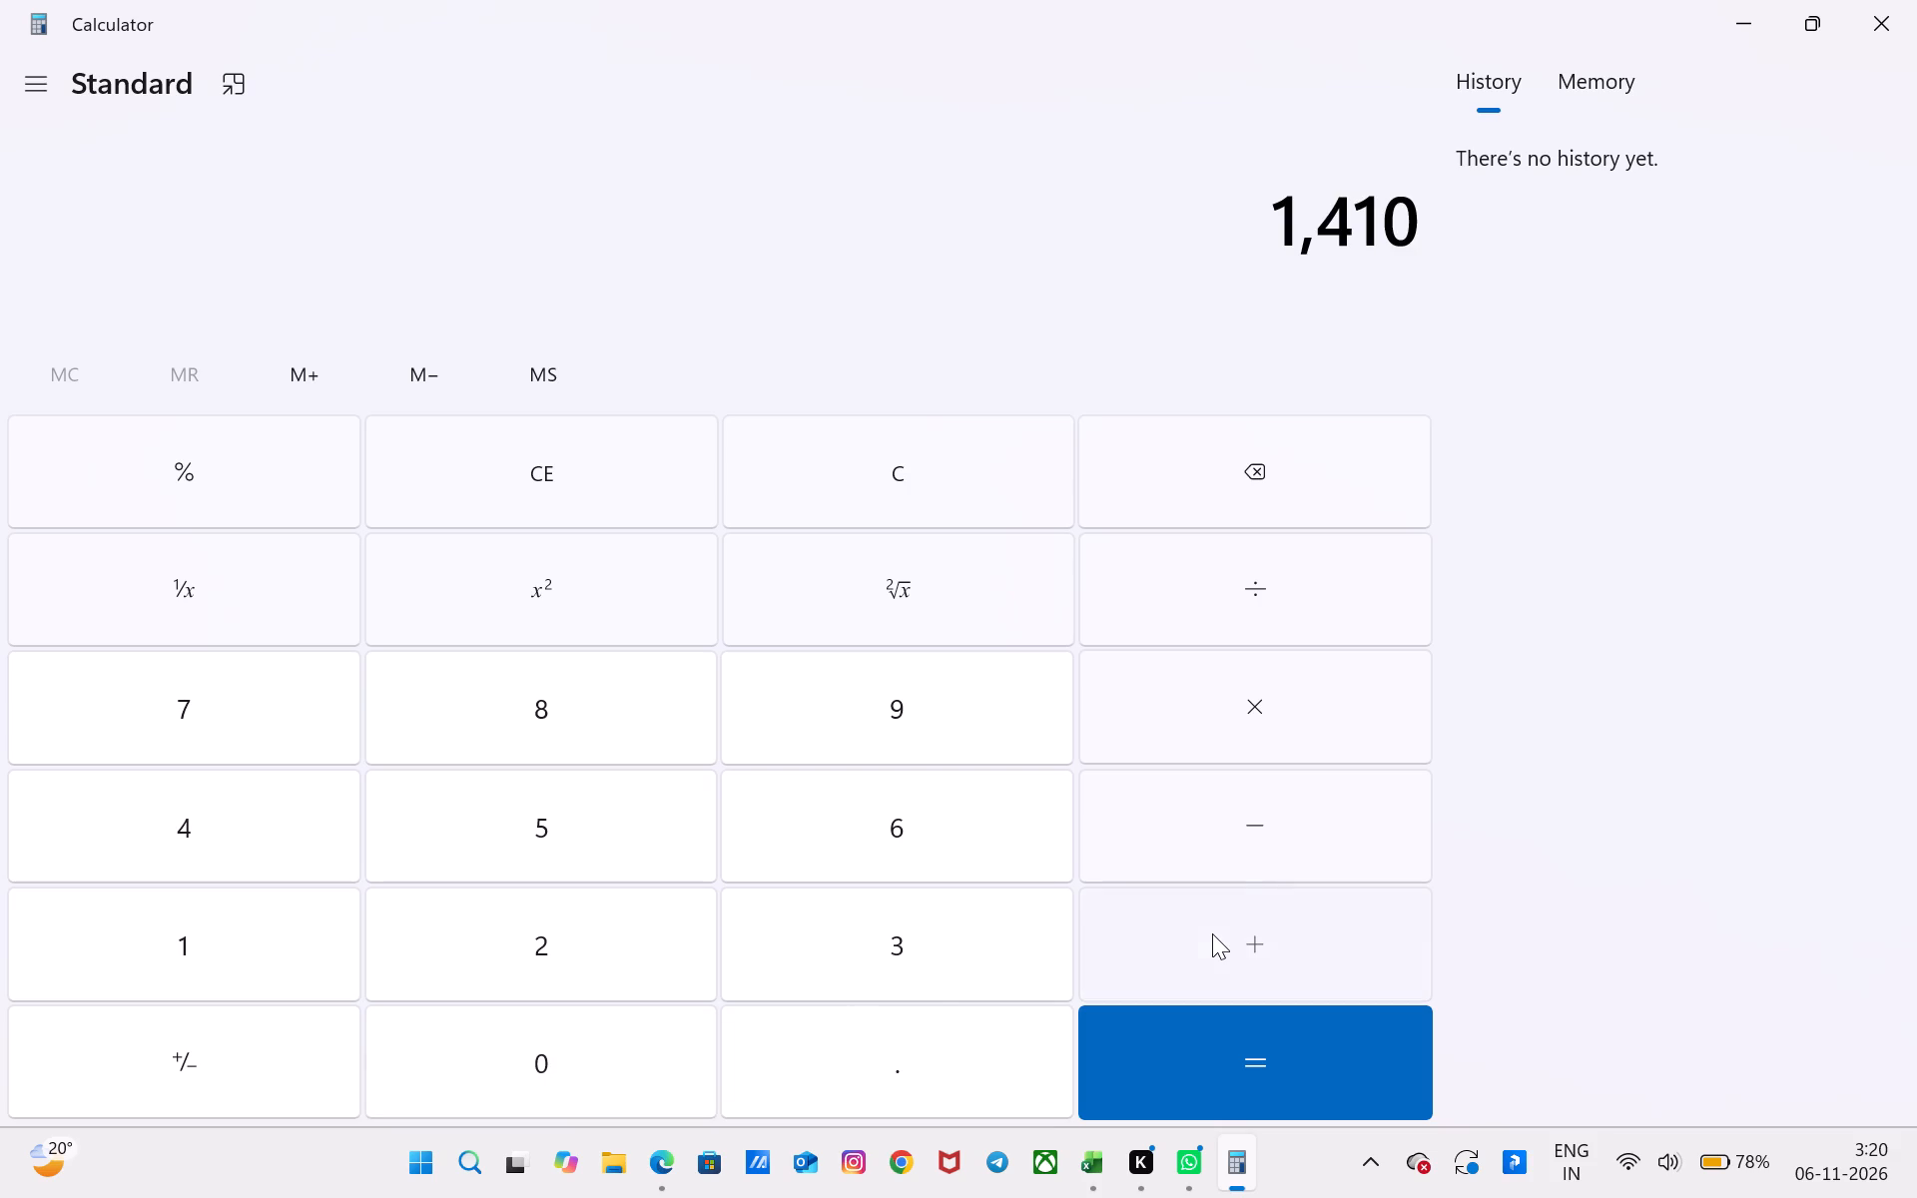
pyautogui.click(621, 735)
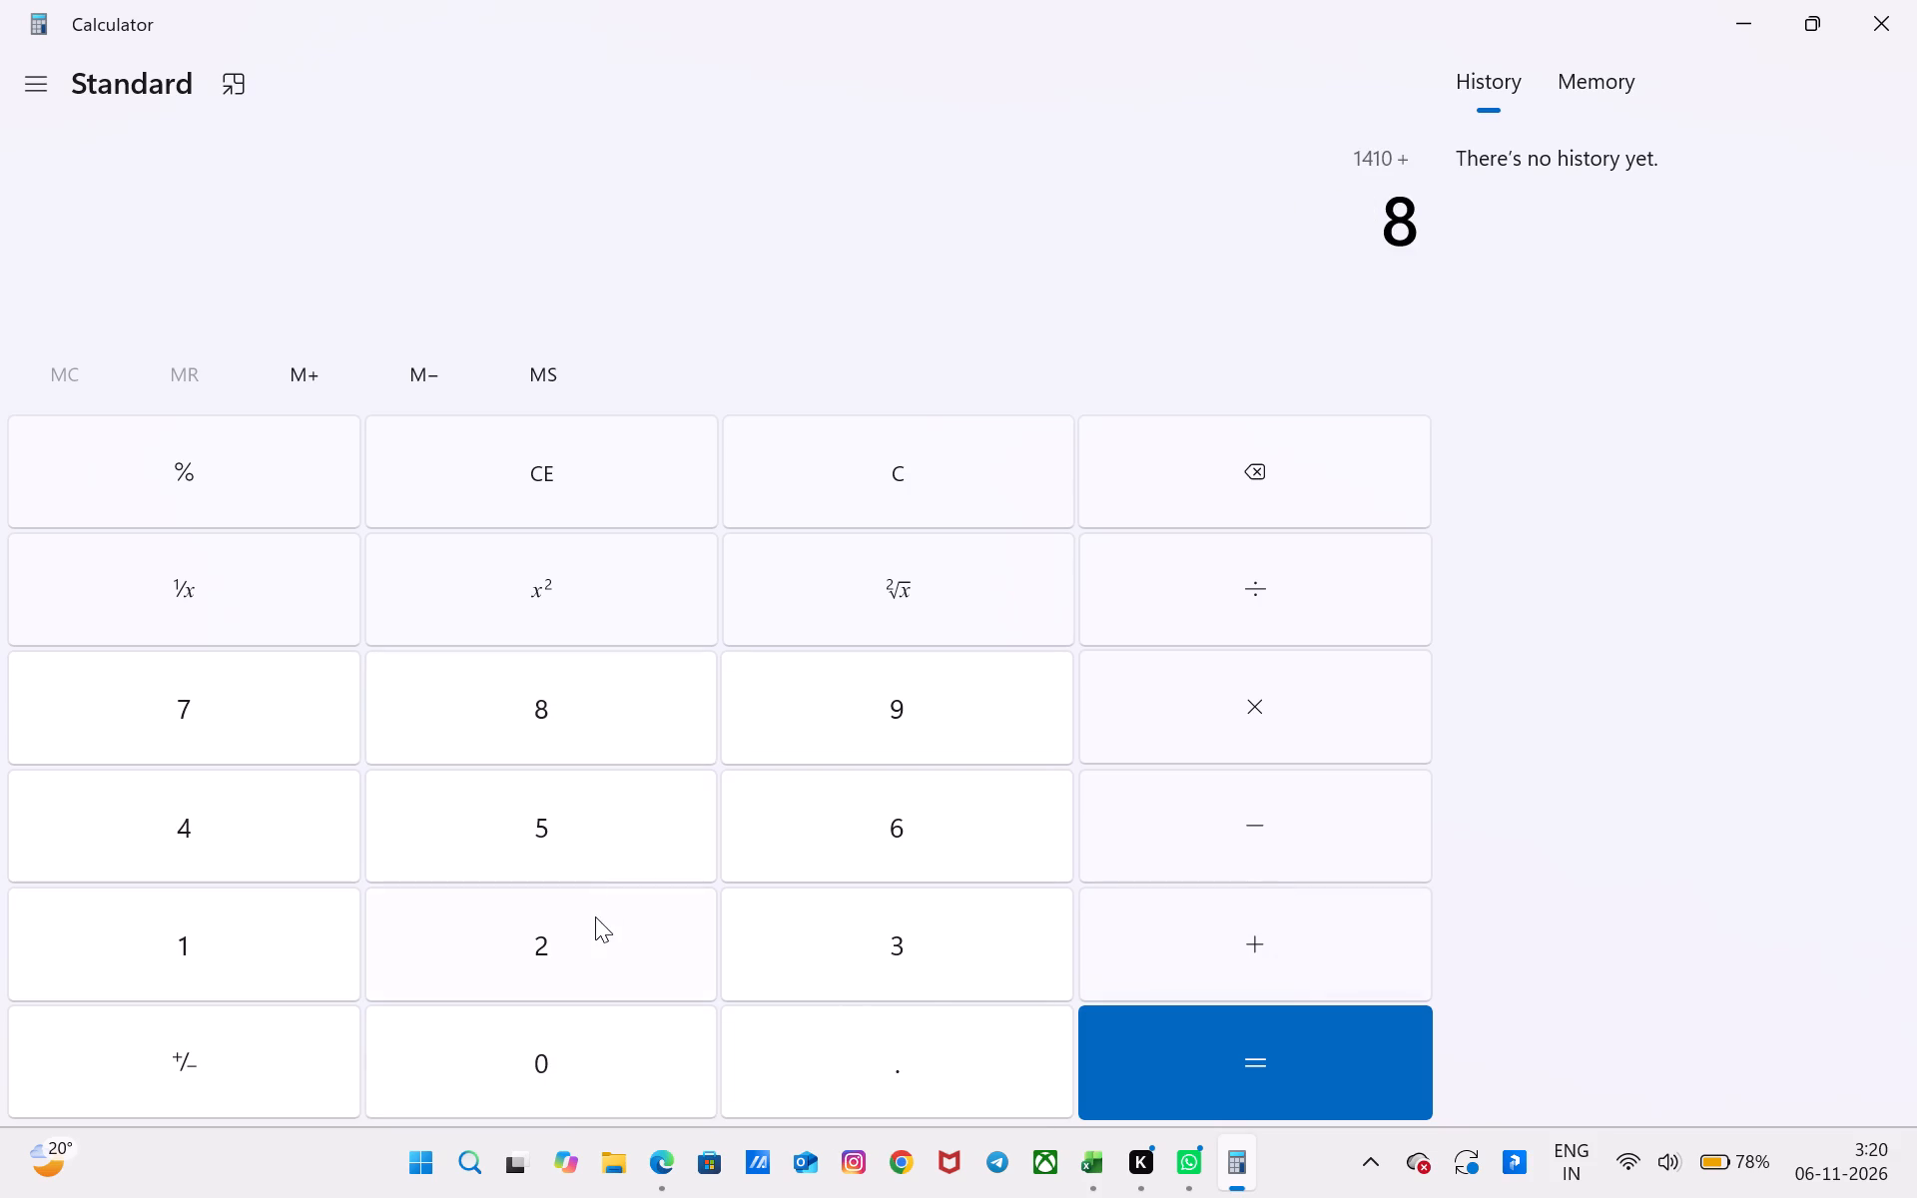
pyautogui.click(595, 916)
pyautogui.click(574, 1055)
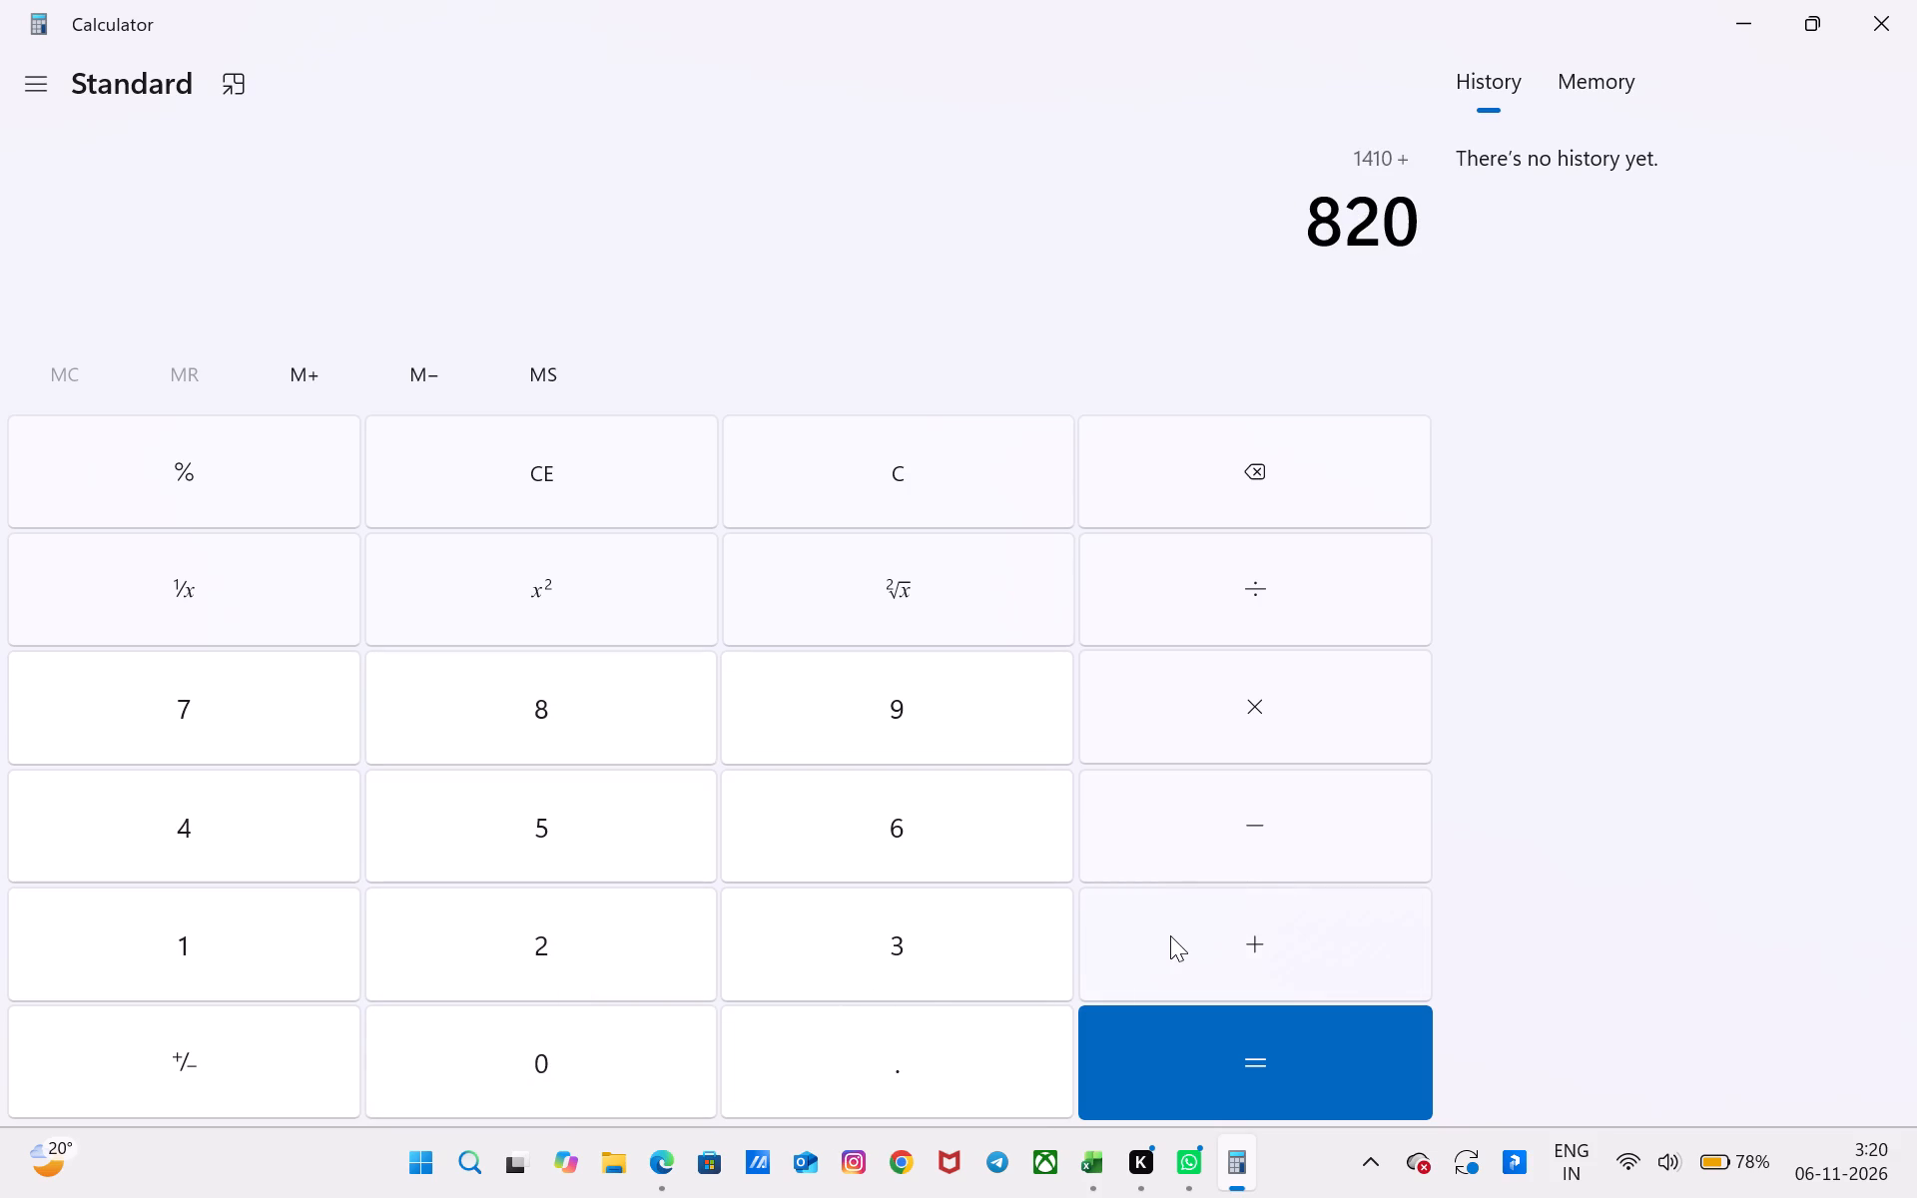
pyautogui.click(1170, 935)
pyautogui.click(567, 930)
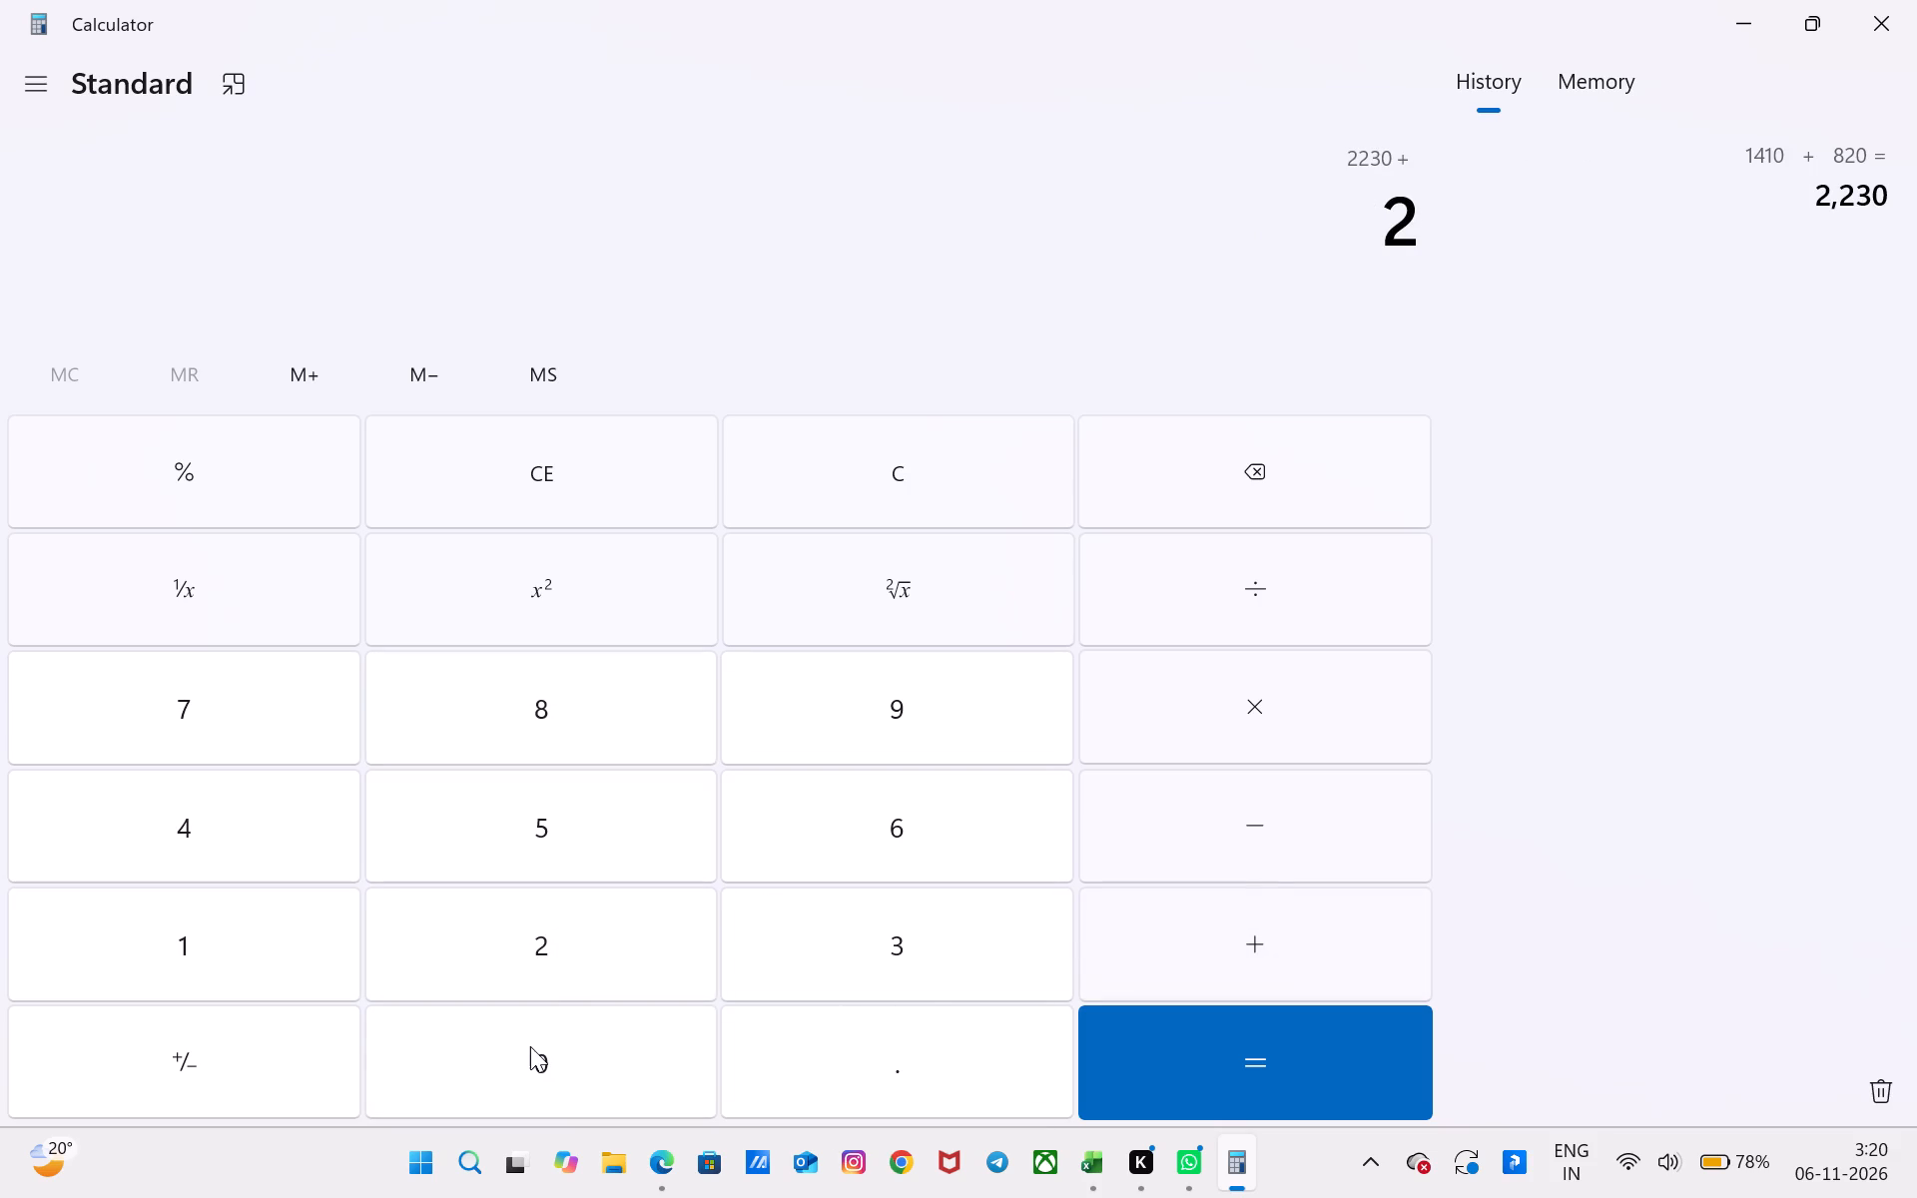
pyautogui.click(529, 1046)
pyautogui.click(292, 841)
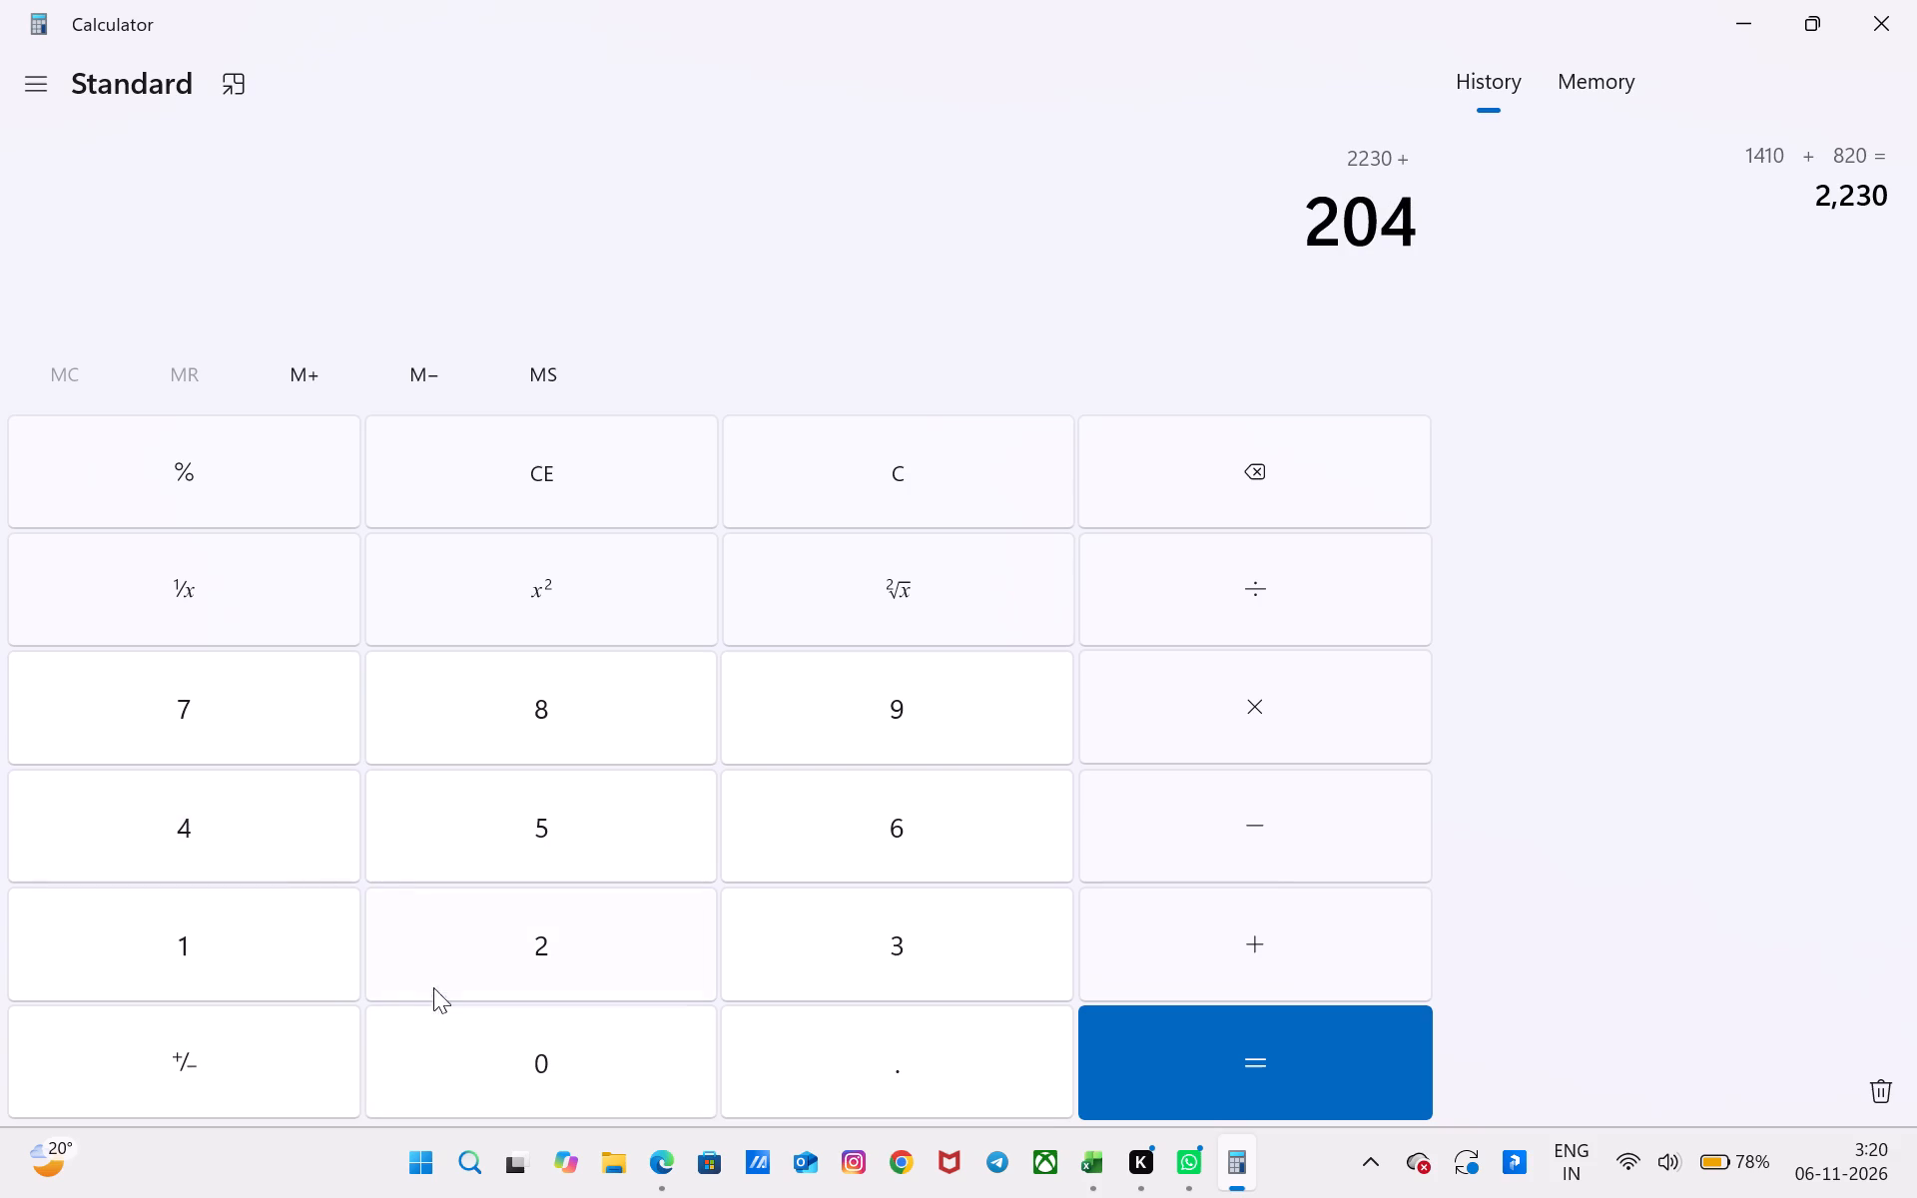
pyautogui.click(457, 1041)
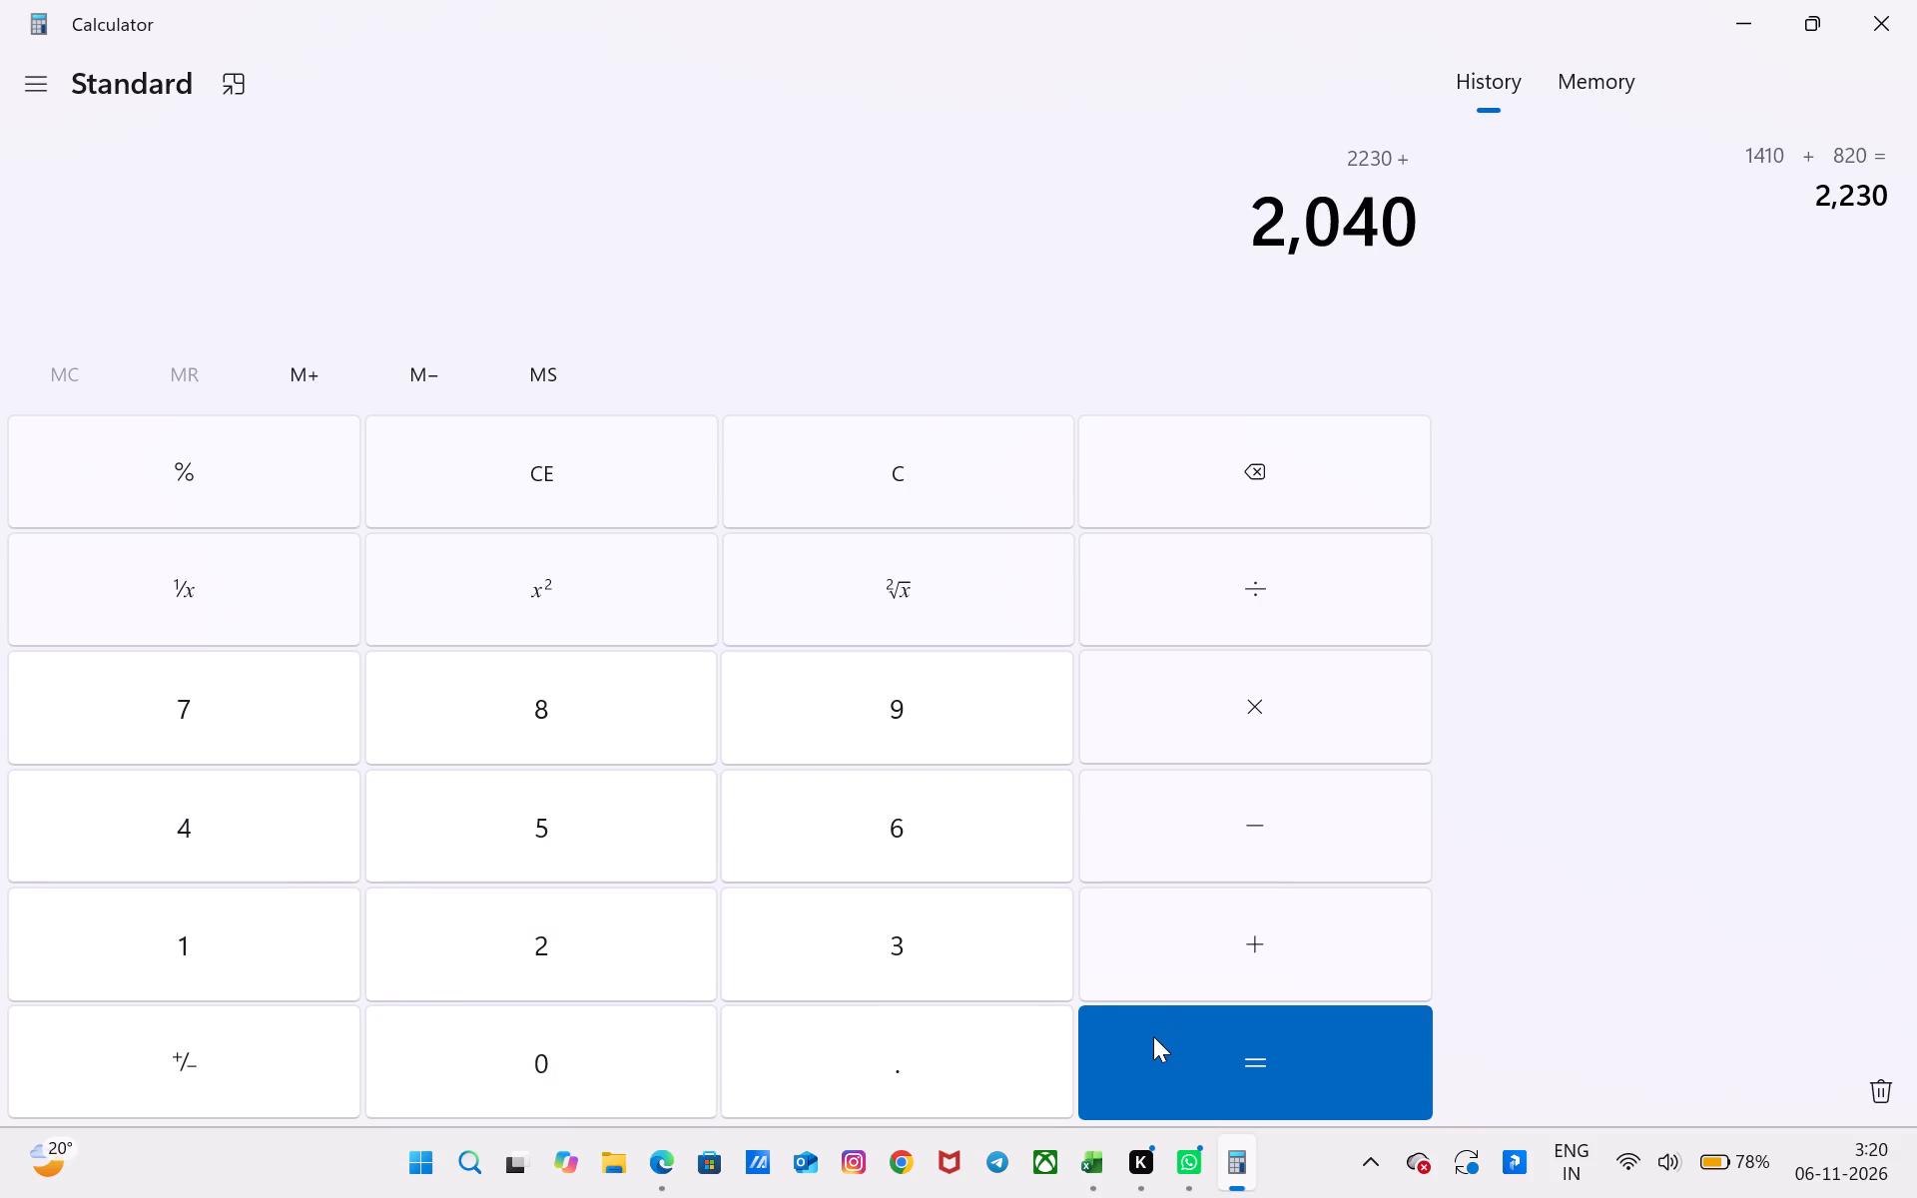
pyautogui.click(1153, 1036)
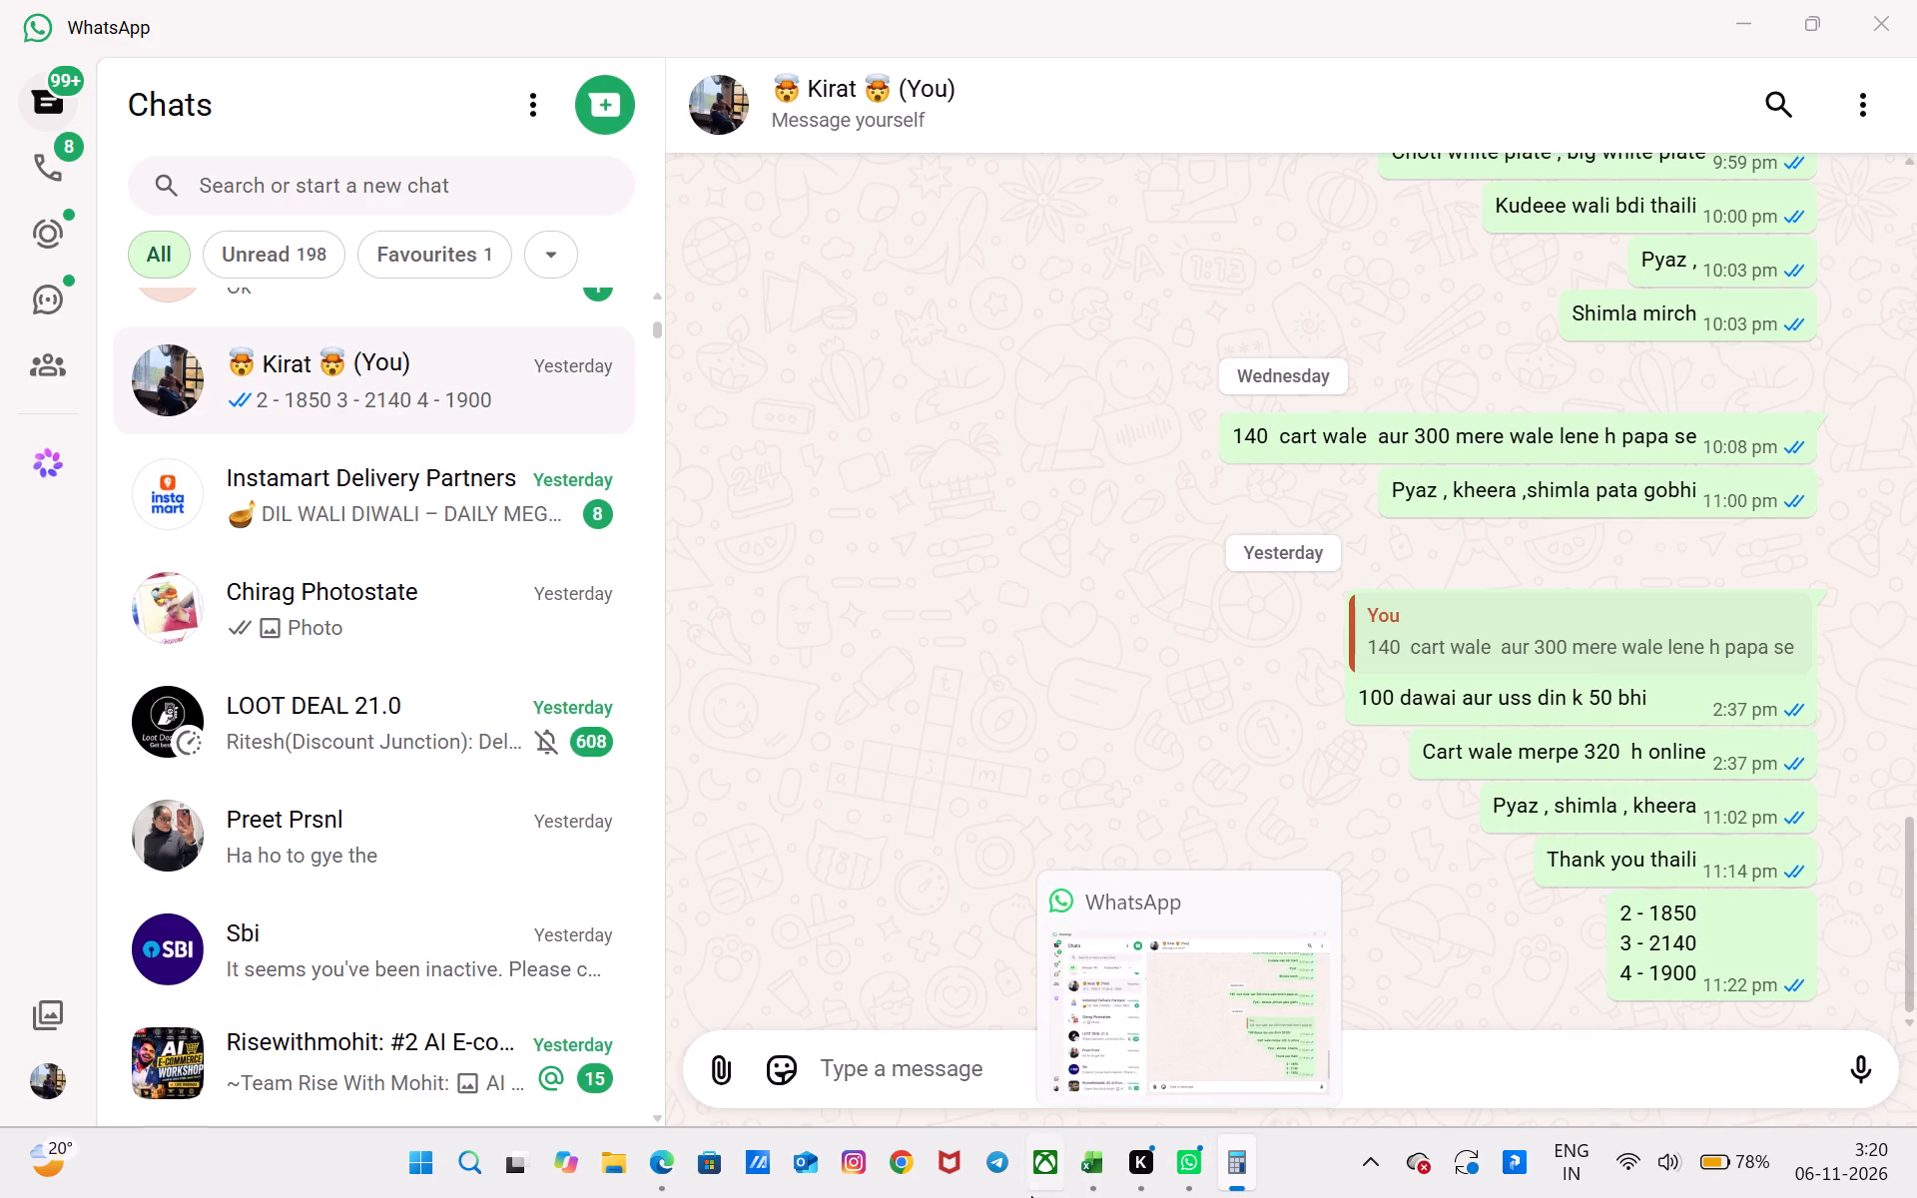
# Back in the Excel sales sheet, enter the formula =SUM(C6:J6) in K6 as the 01-Nov total.
pyautogui.click(1189, 1053)
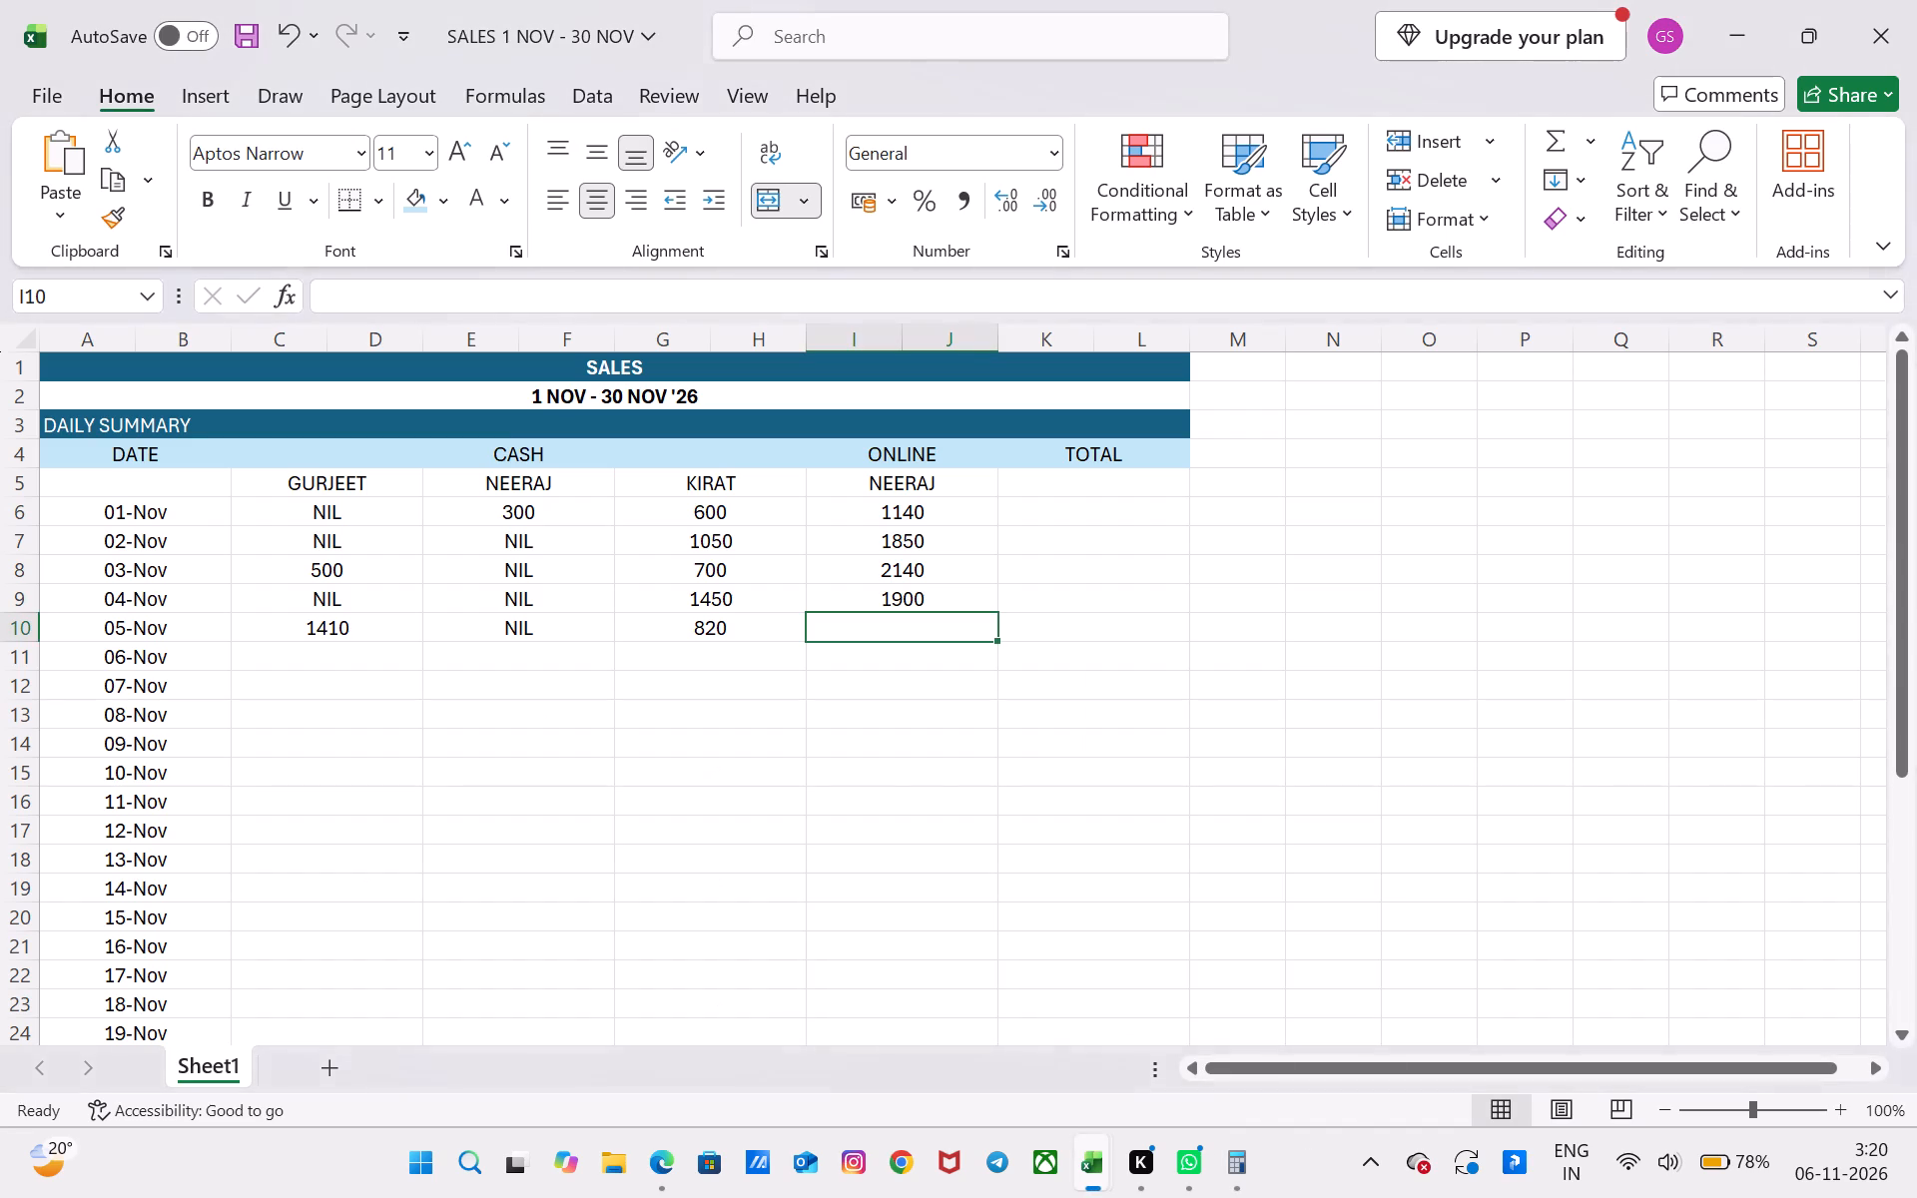
pyautogui.click(1047, 512)
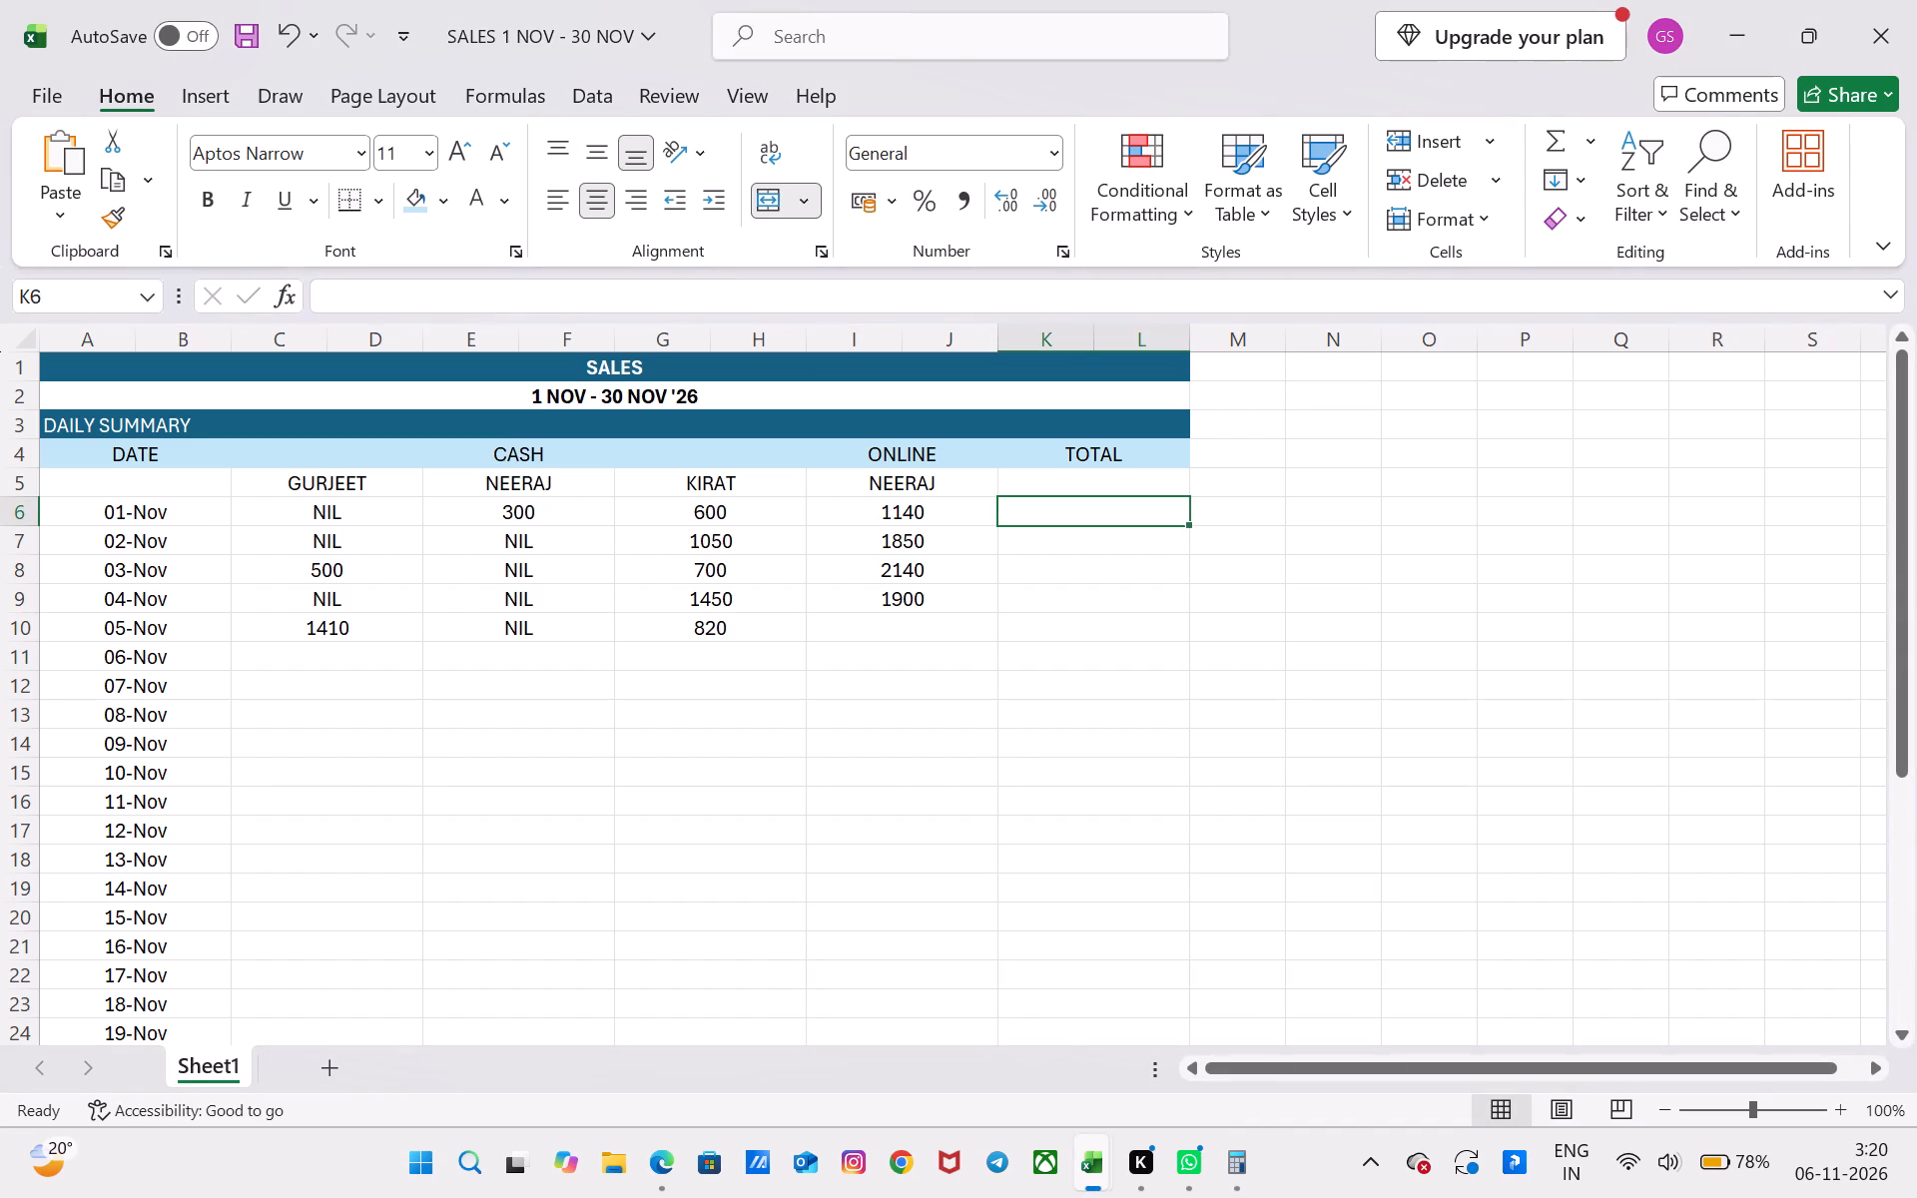
pyautogui.press('=')
pyautogui.write('SUM')
pyautogui.hotkey('shift', '(')
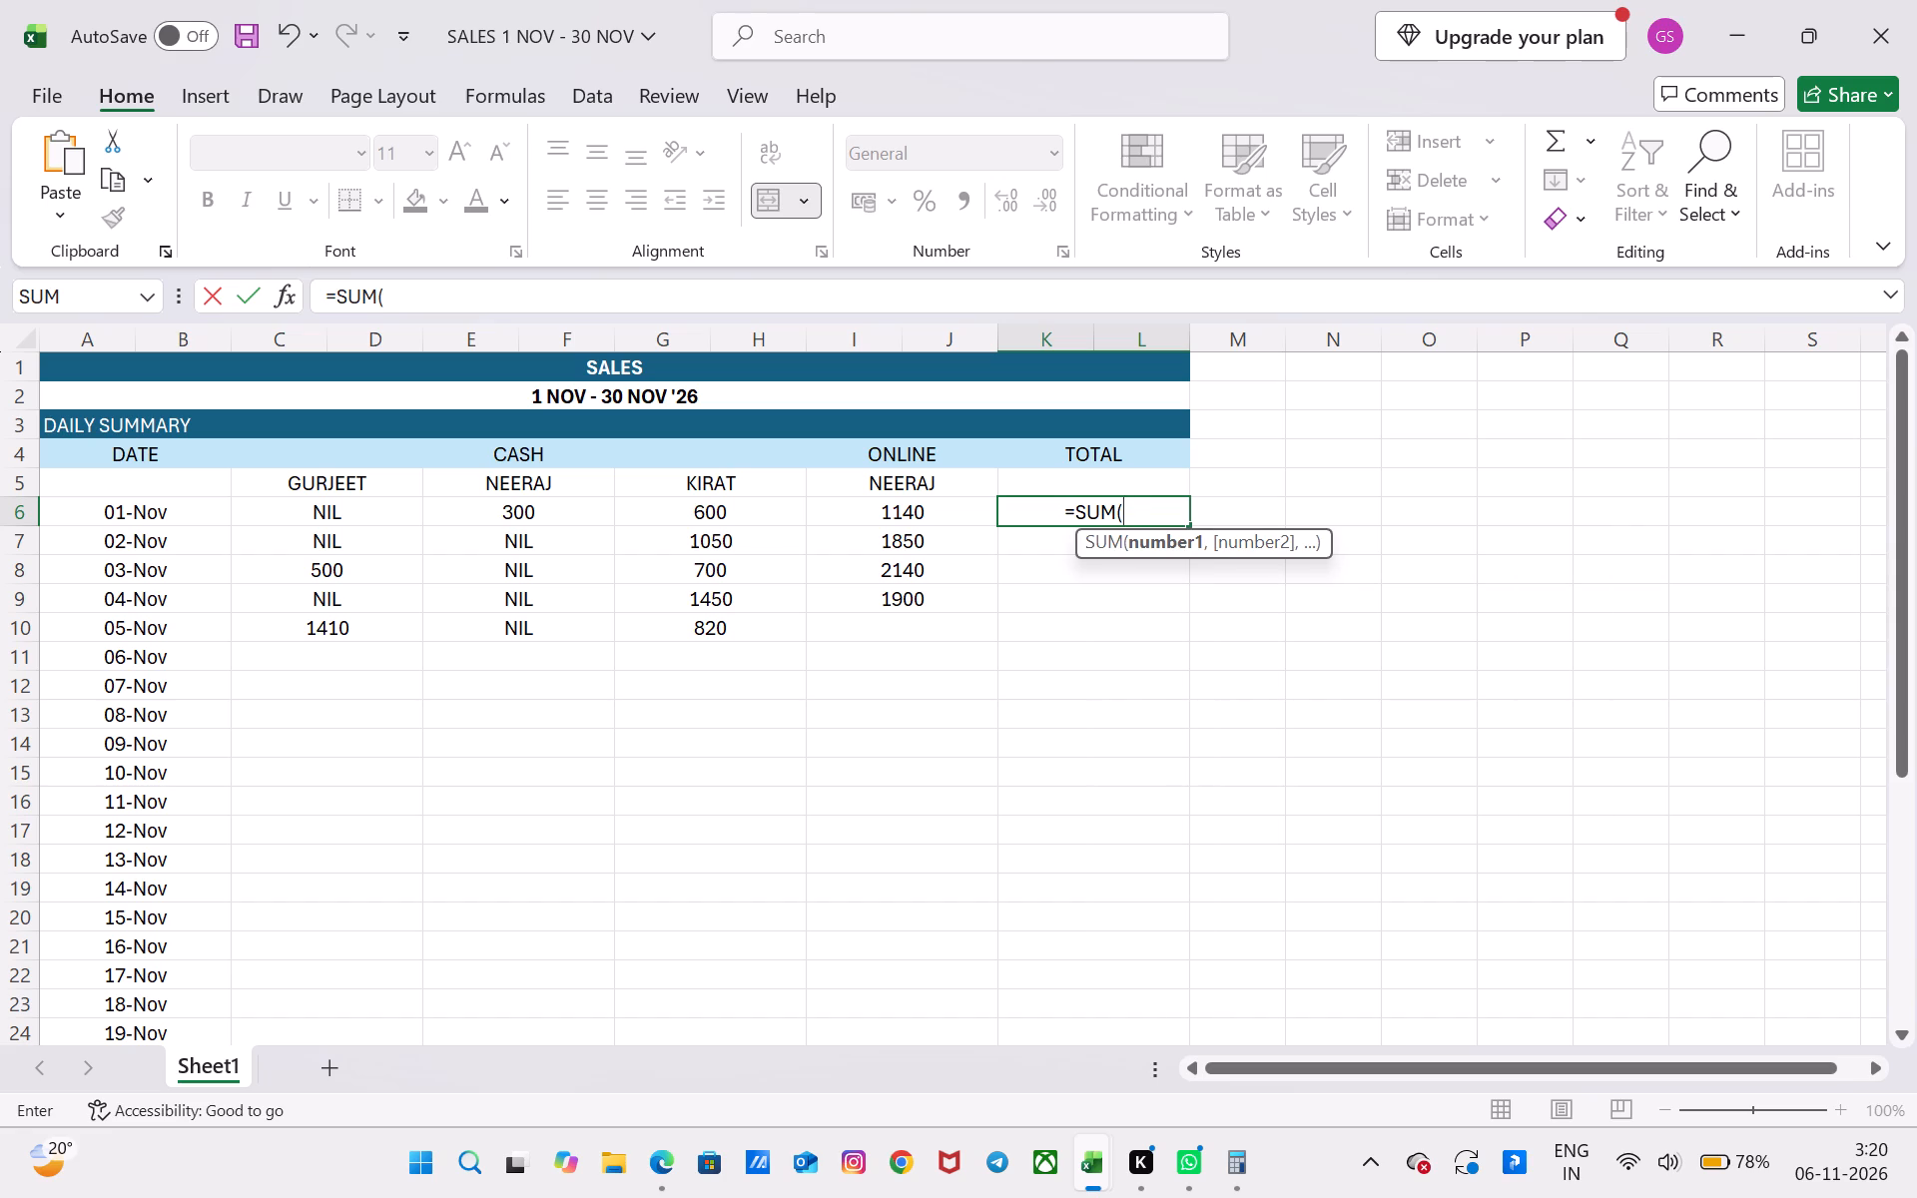
pyautogui.write('C6')
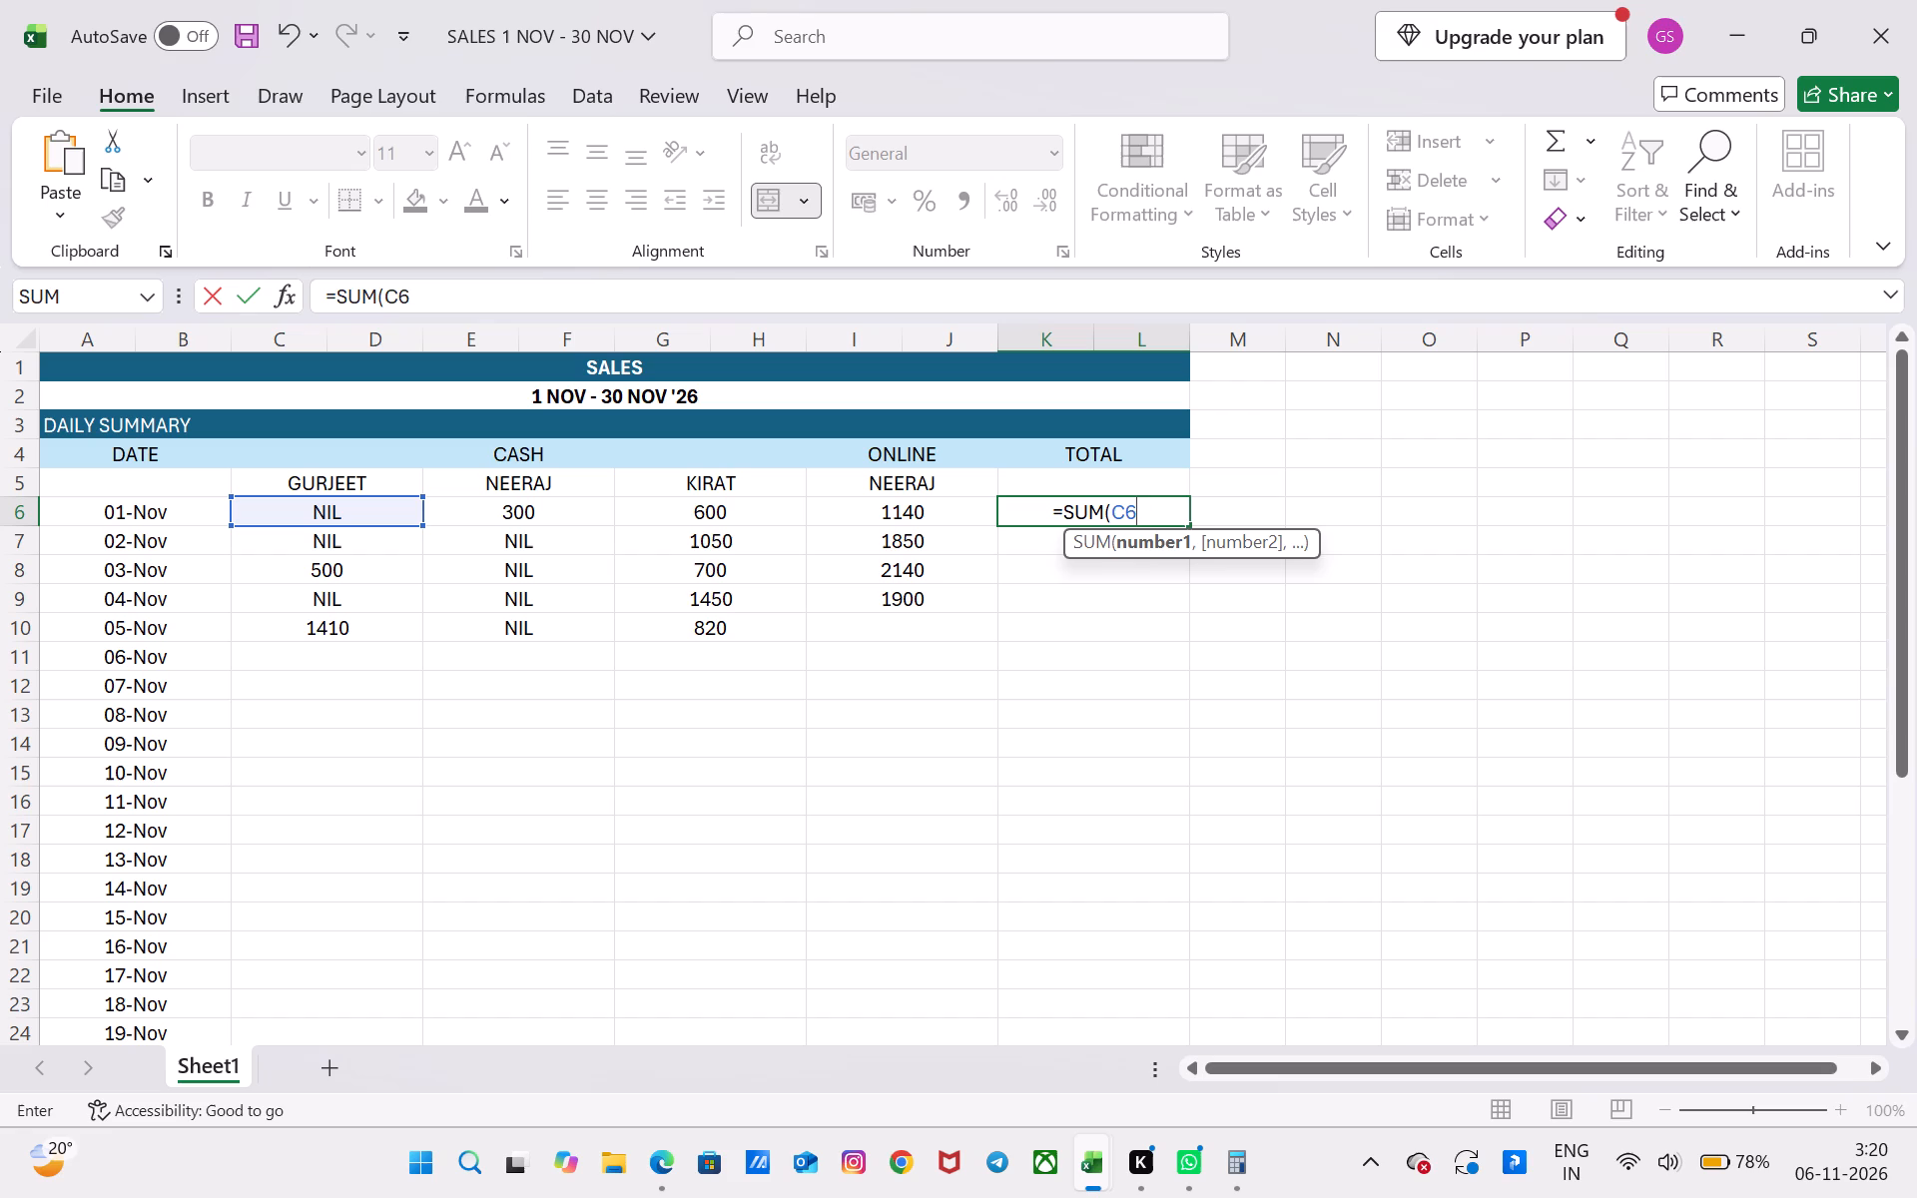
pyautogui.hotkey('shift', ':')
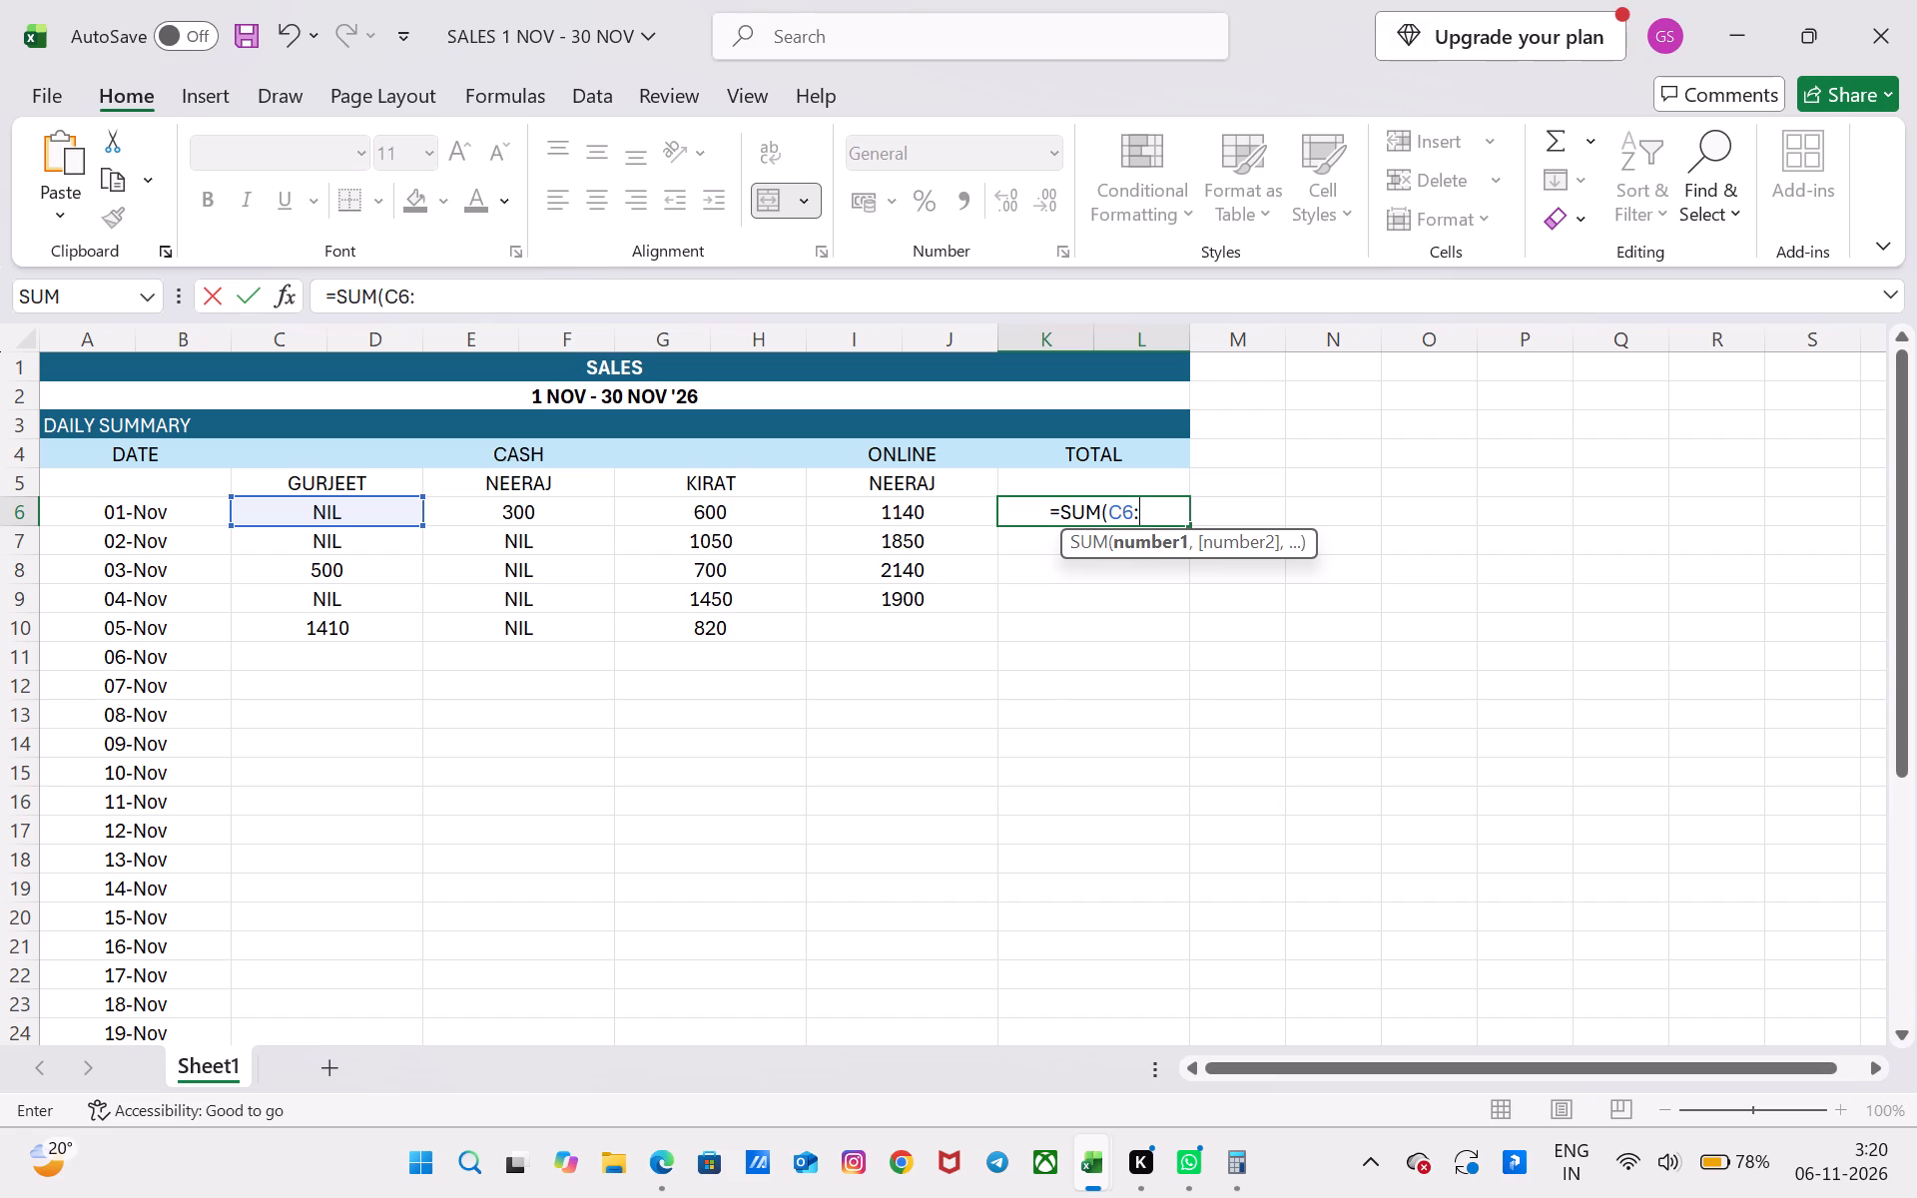
pyautogui.press('j')
pyautogui.press('6')
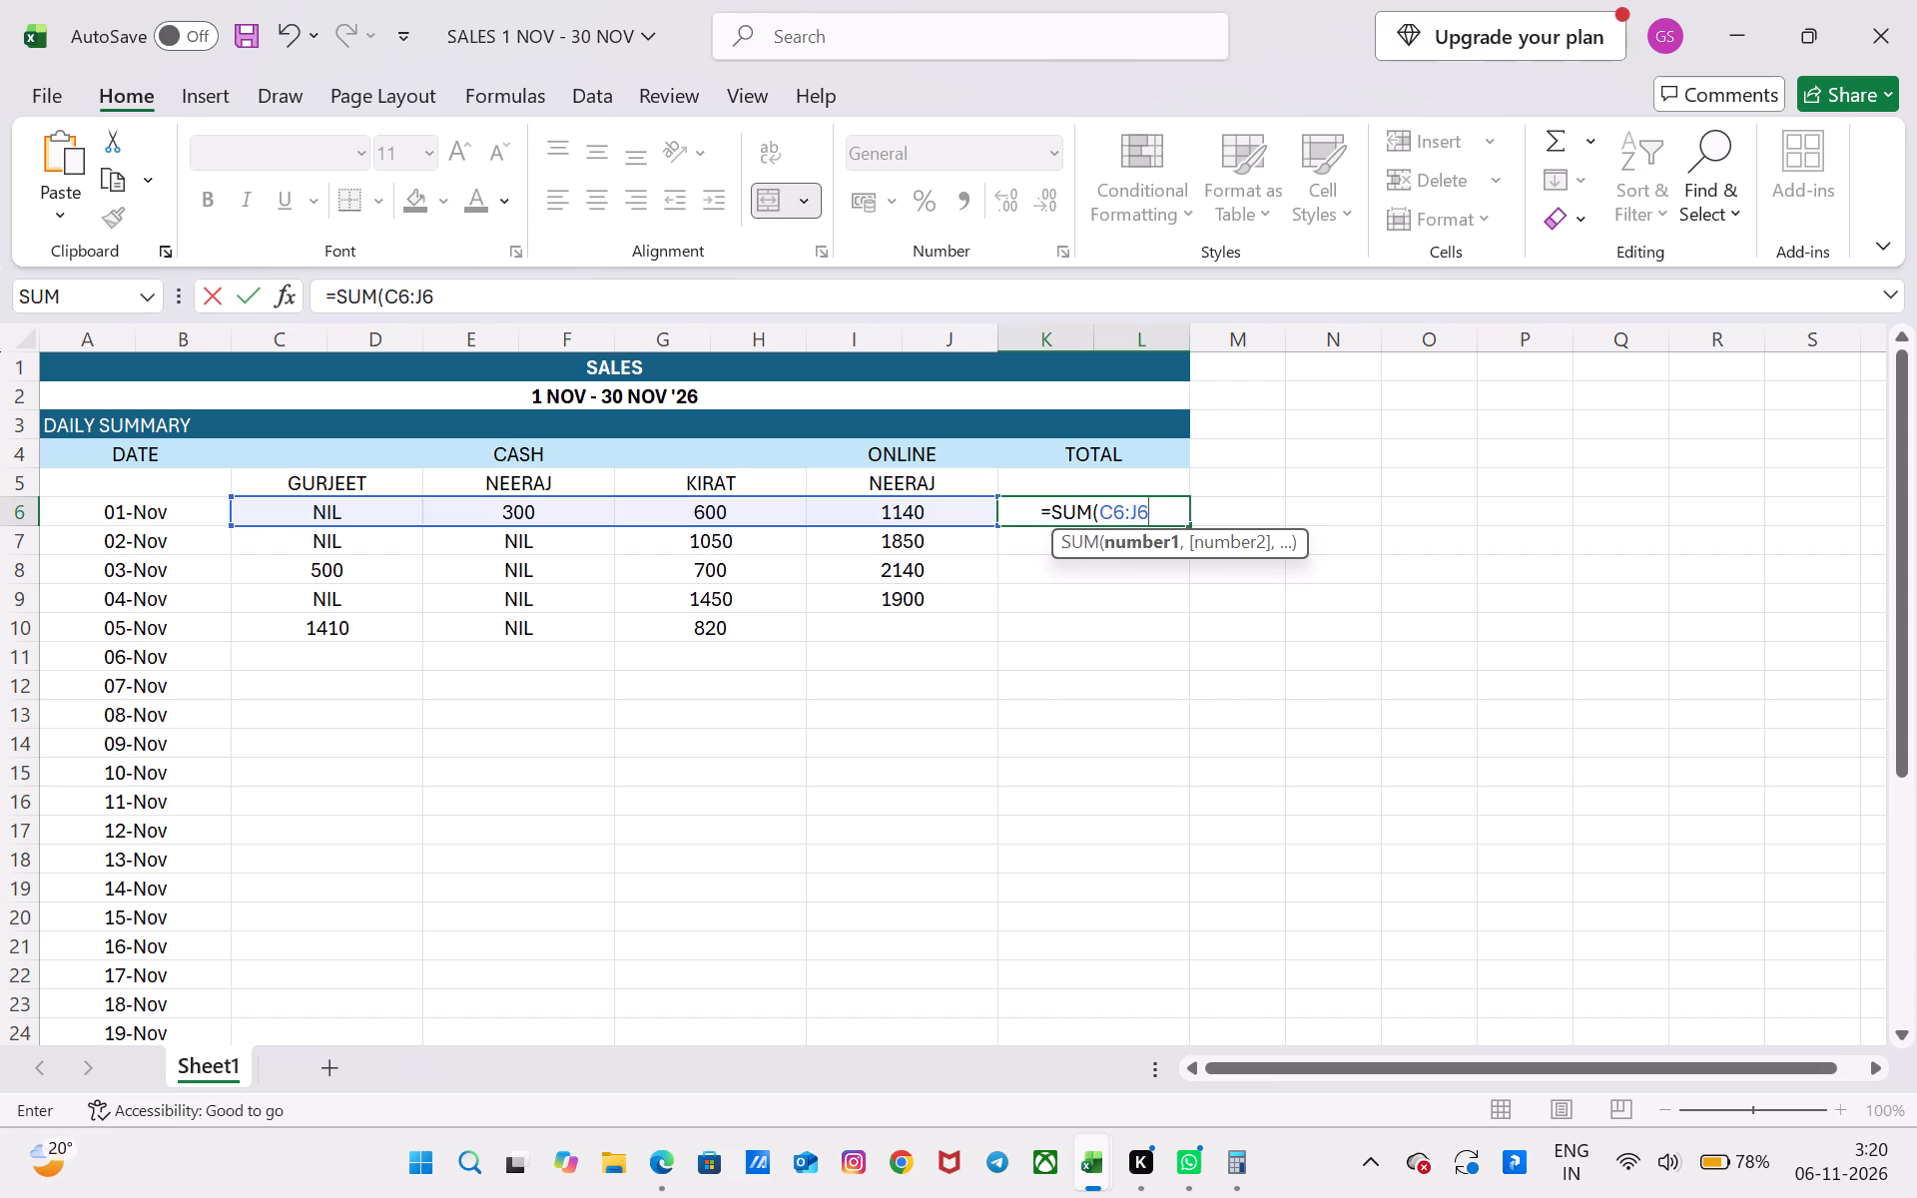
pyautogui.hotkey('shift', ')')
pyautogui.press('Return')
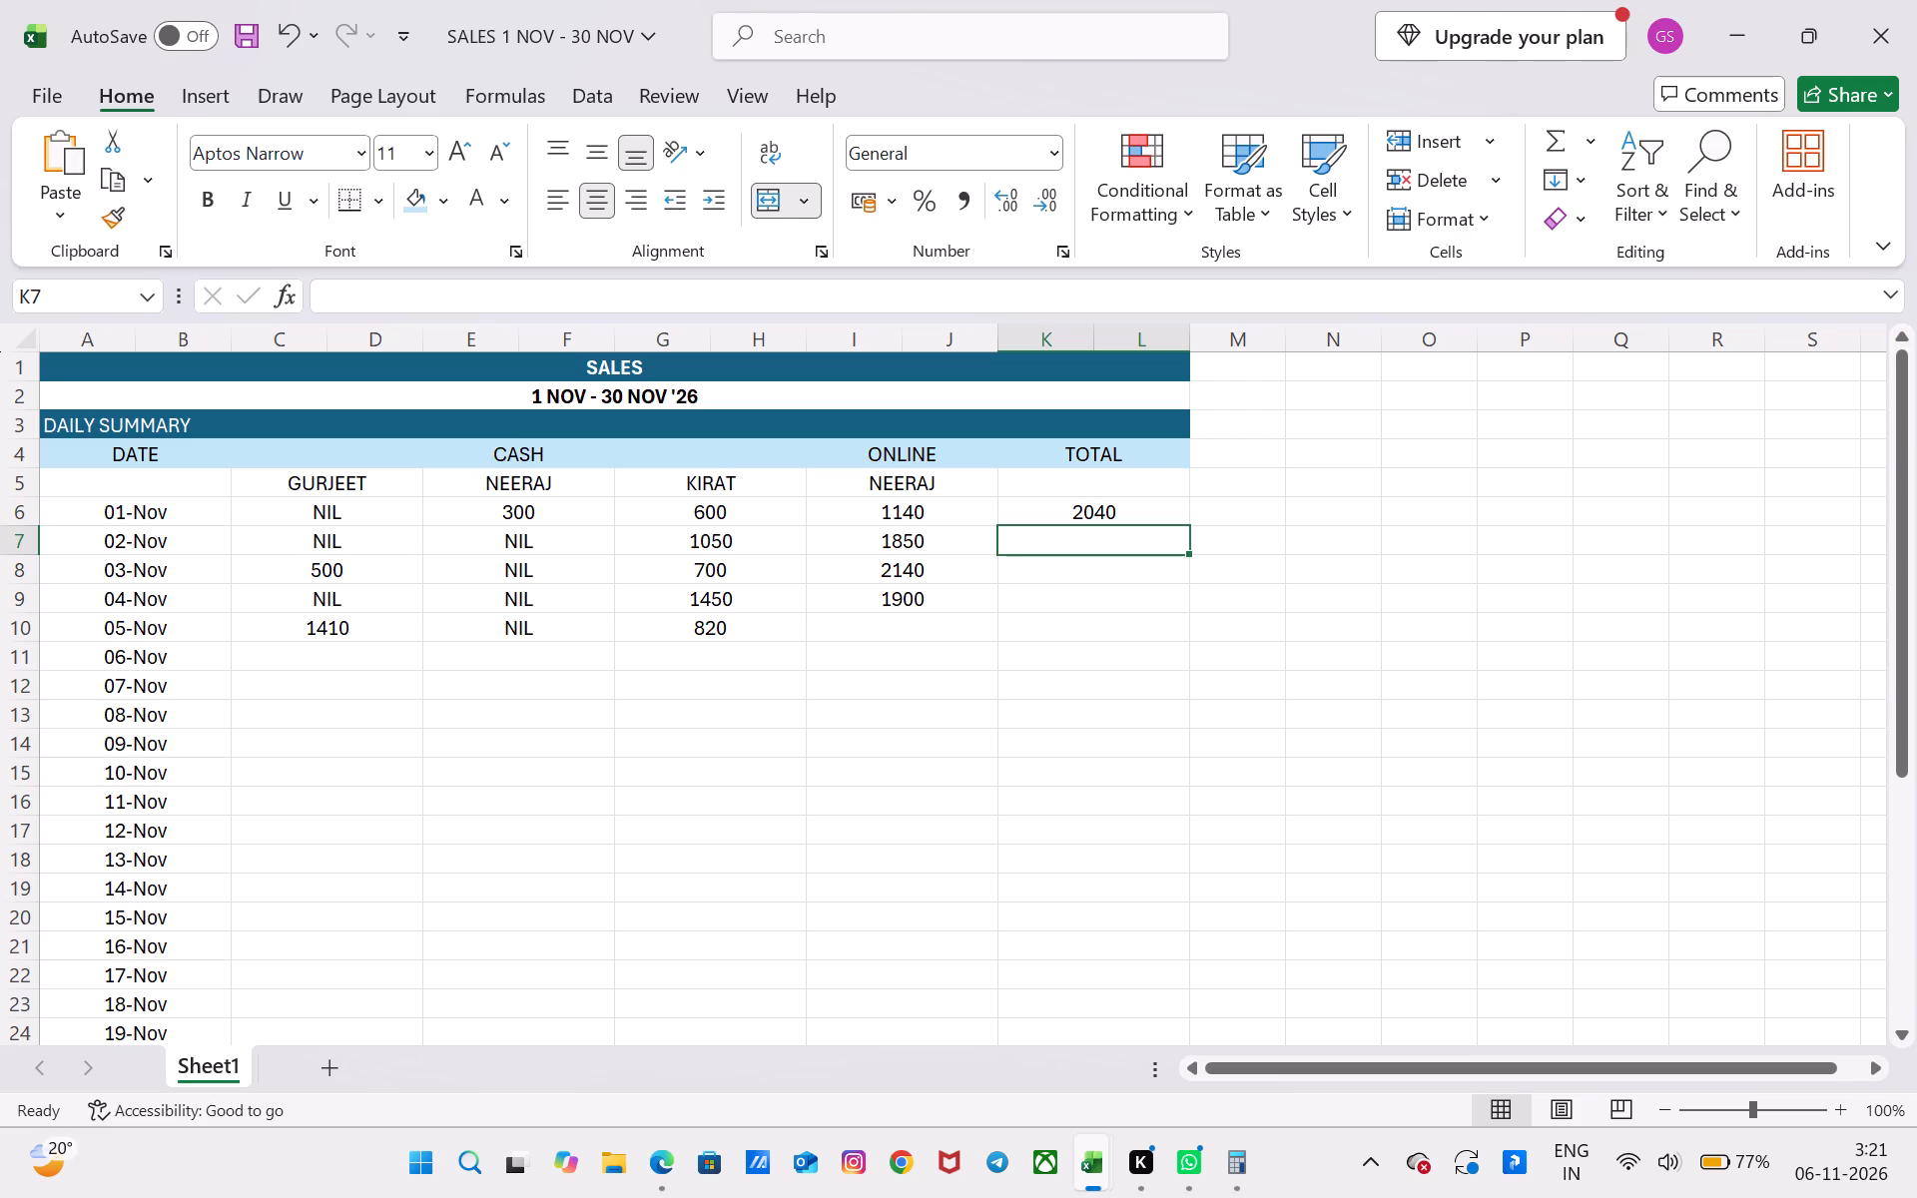
# Fill the total formula from K6 down through K9 to cover 02-Nov to 04-Nov.
pyautogui.click(1152, 514)
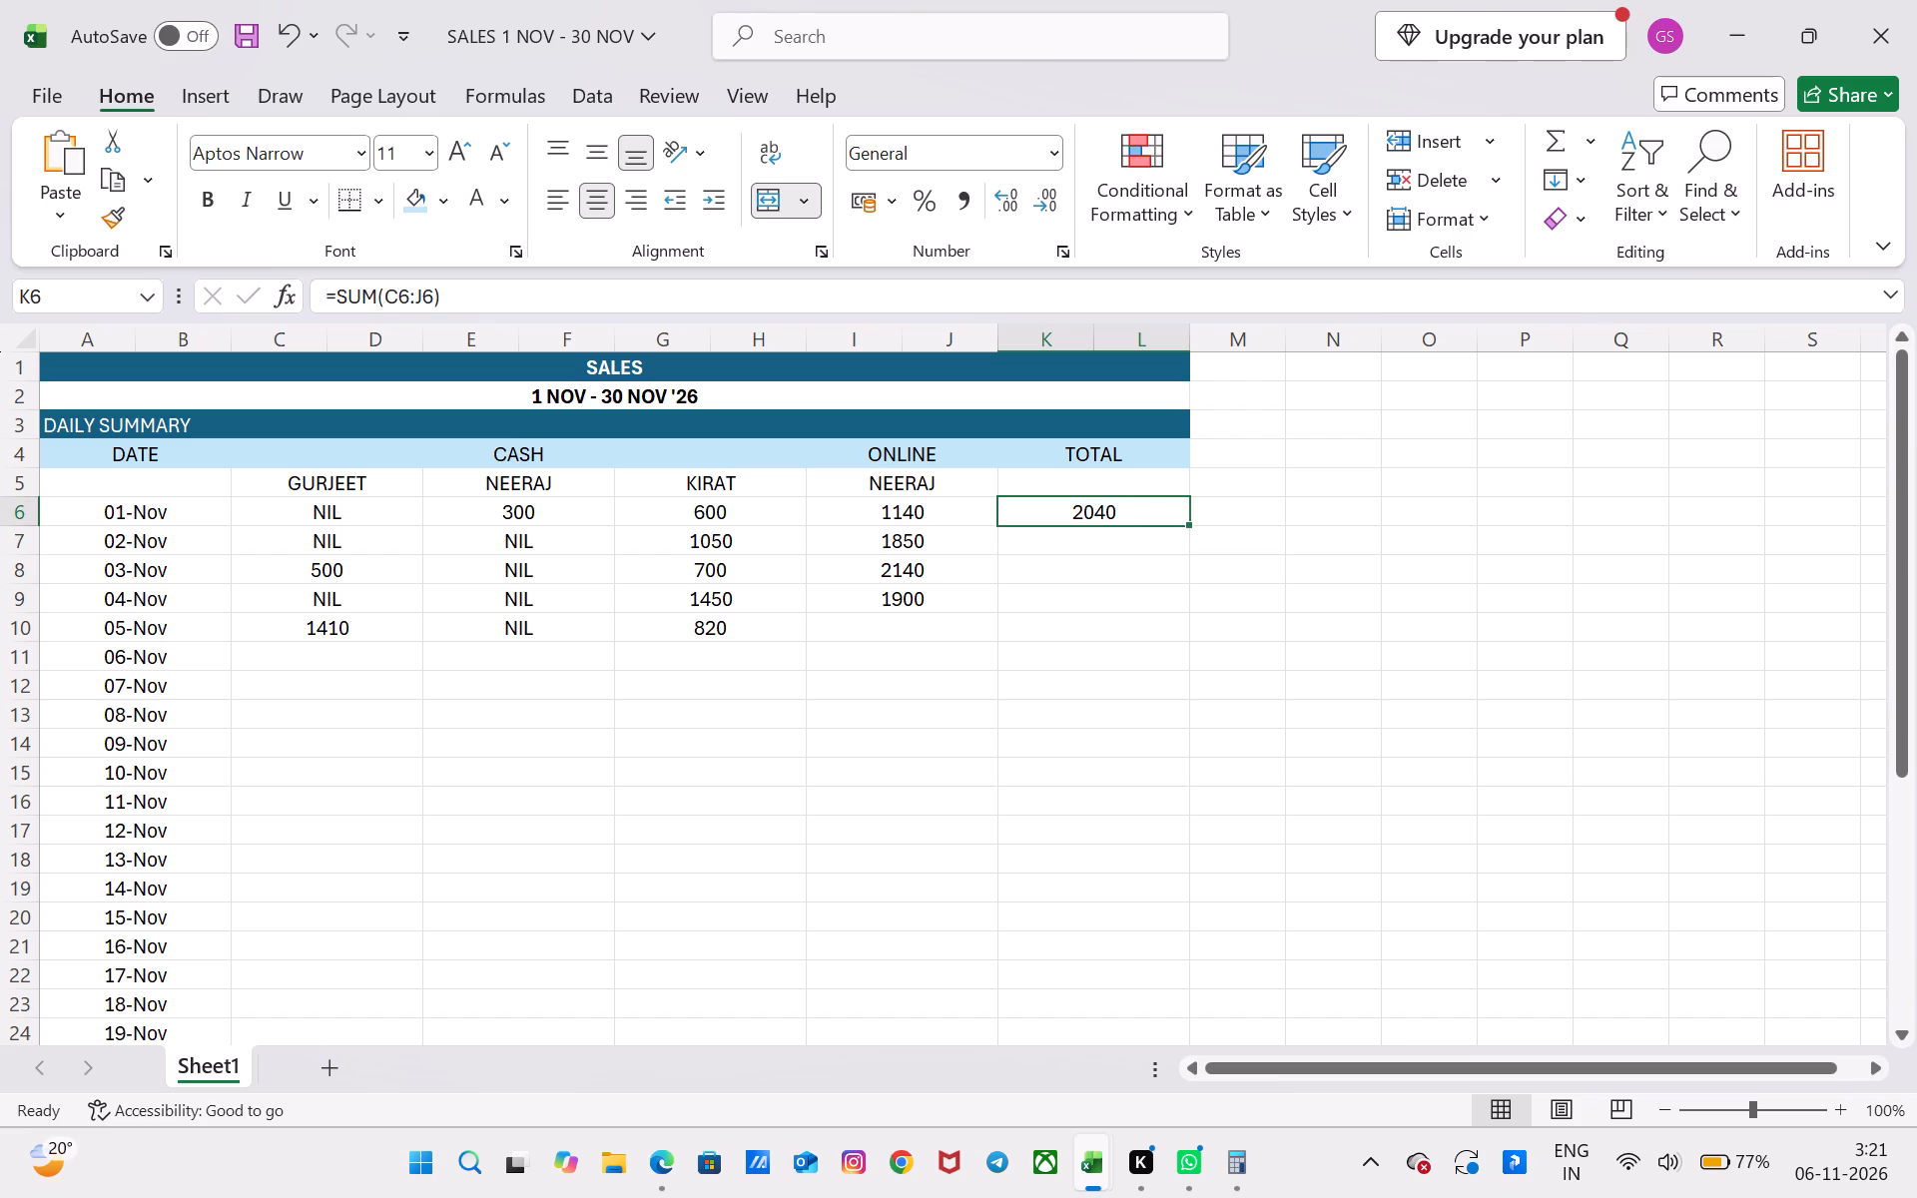
pyautogui.moveTo(1188, 522); pyautogui.dragTo(1188, 606)
pyautogui.click(1080, 638)
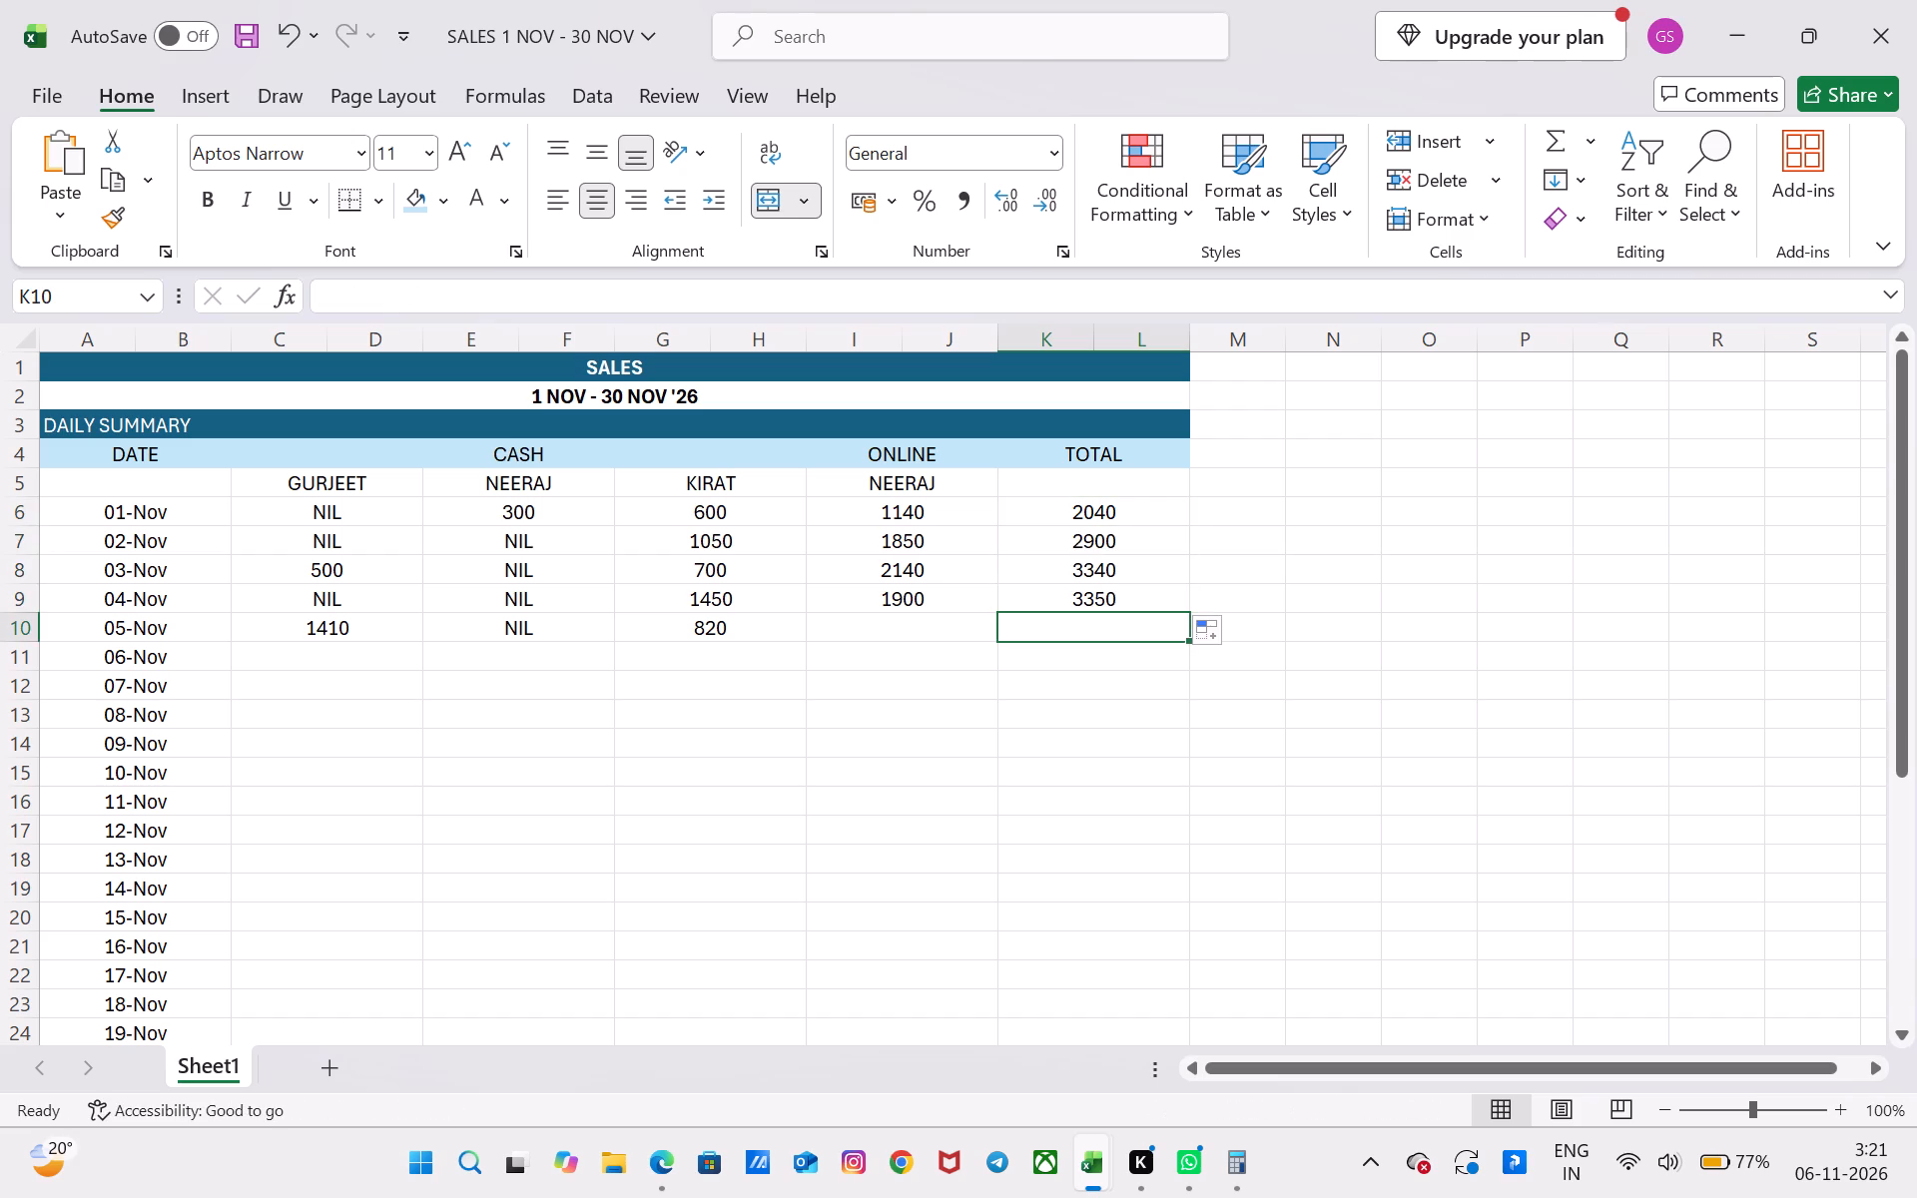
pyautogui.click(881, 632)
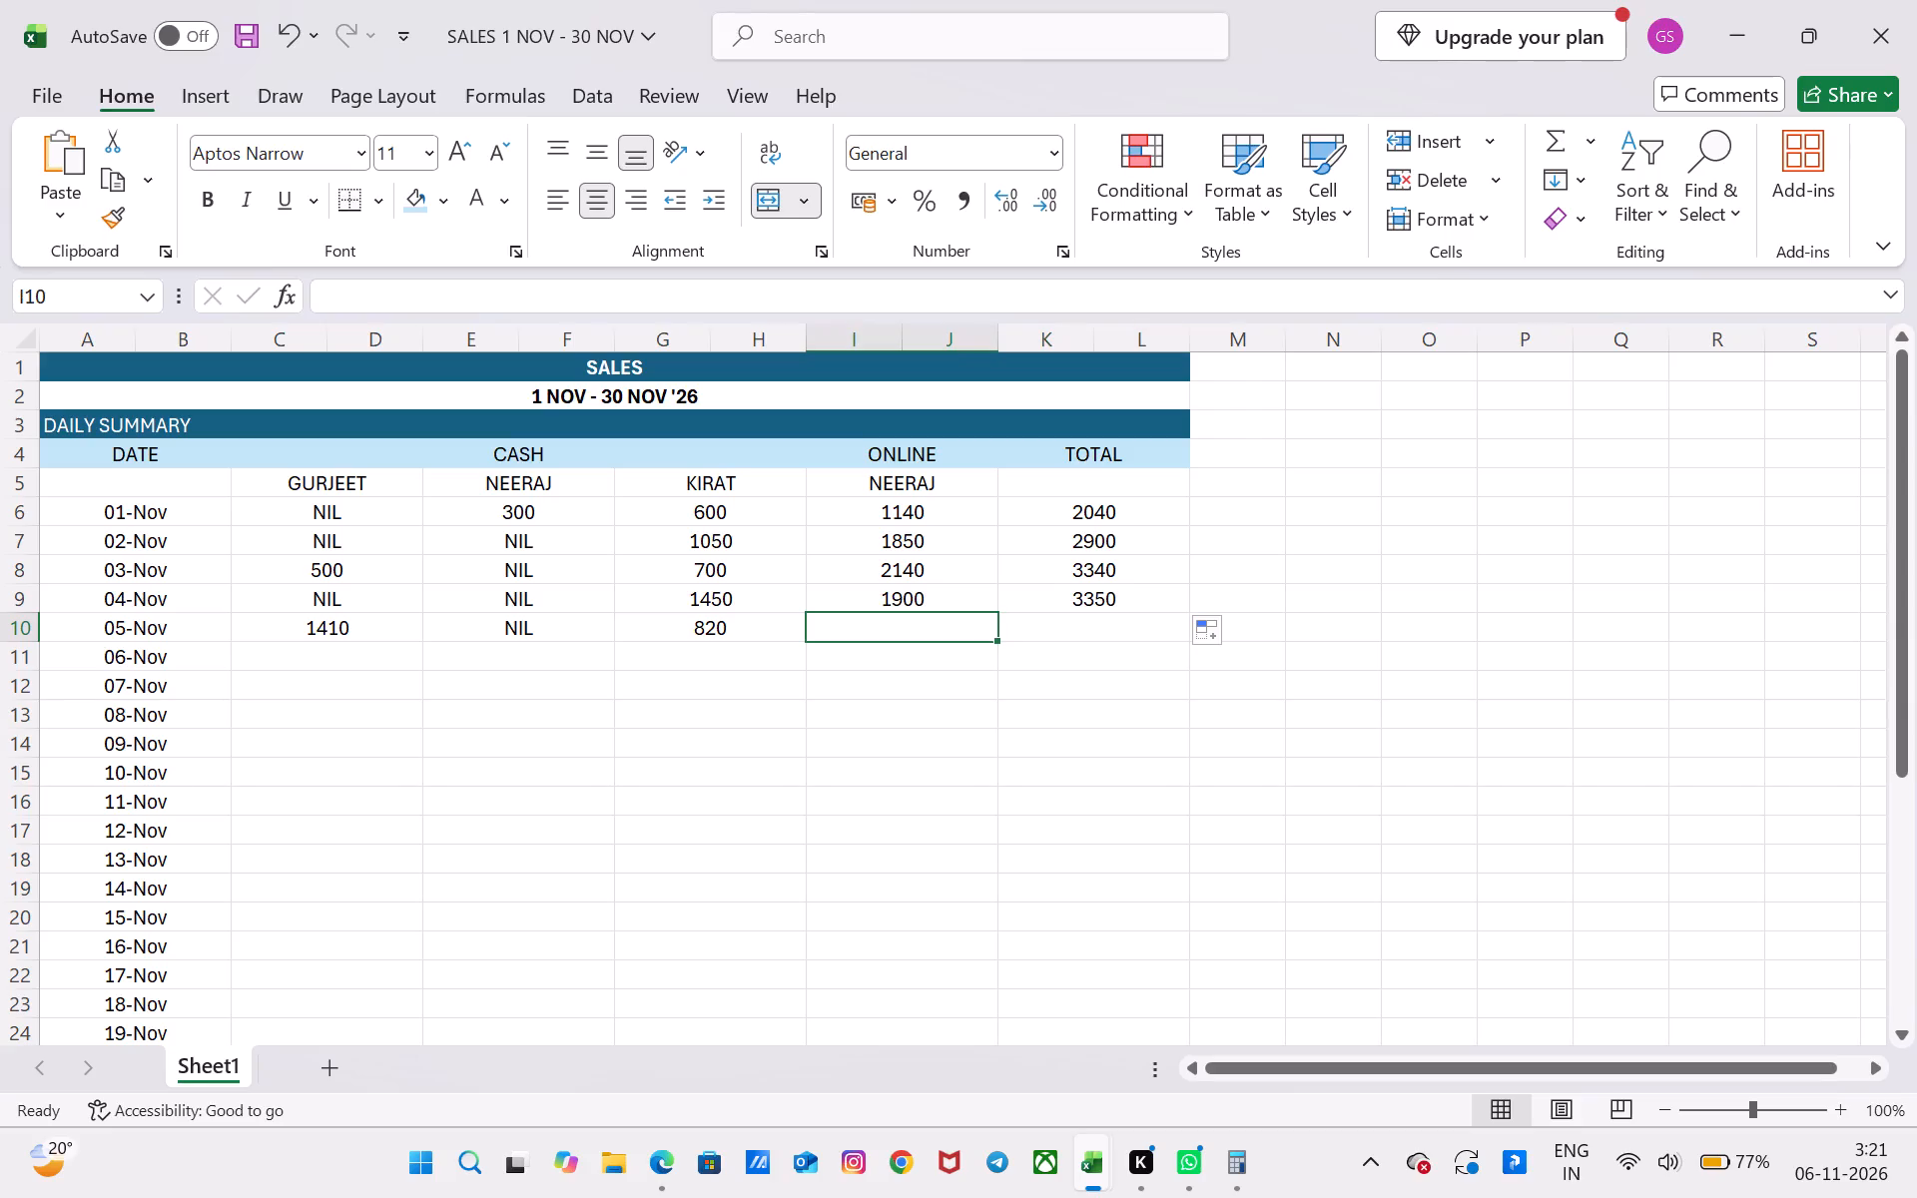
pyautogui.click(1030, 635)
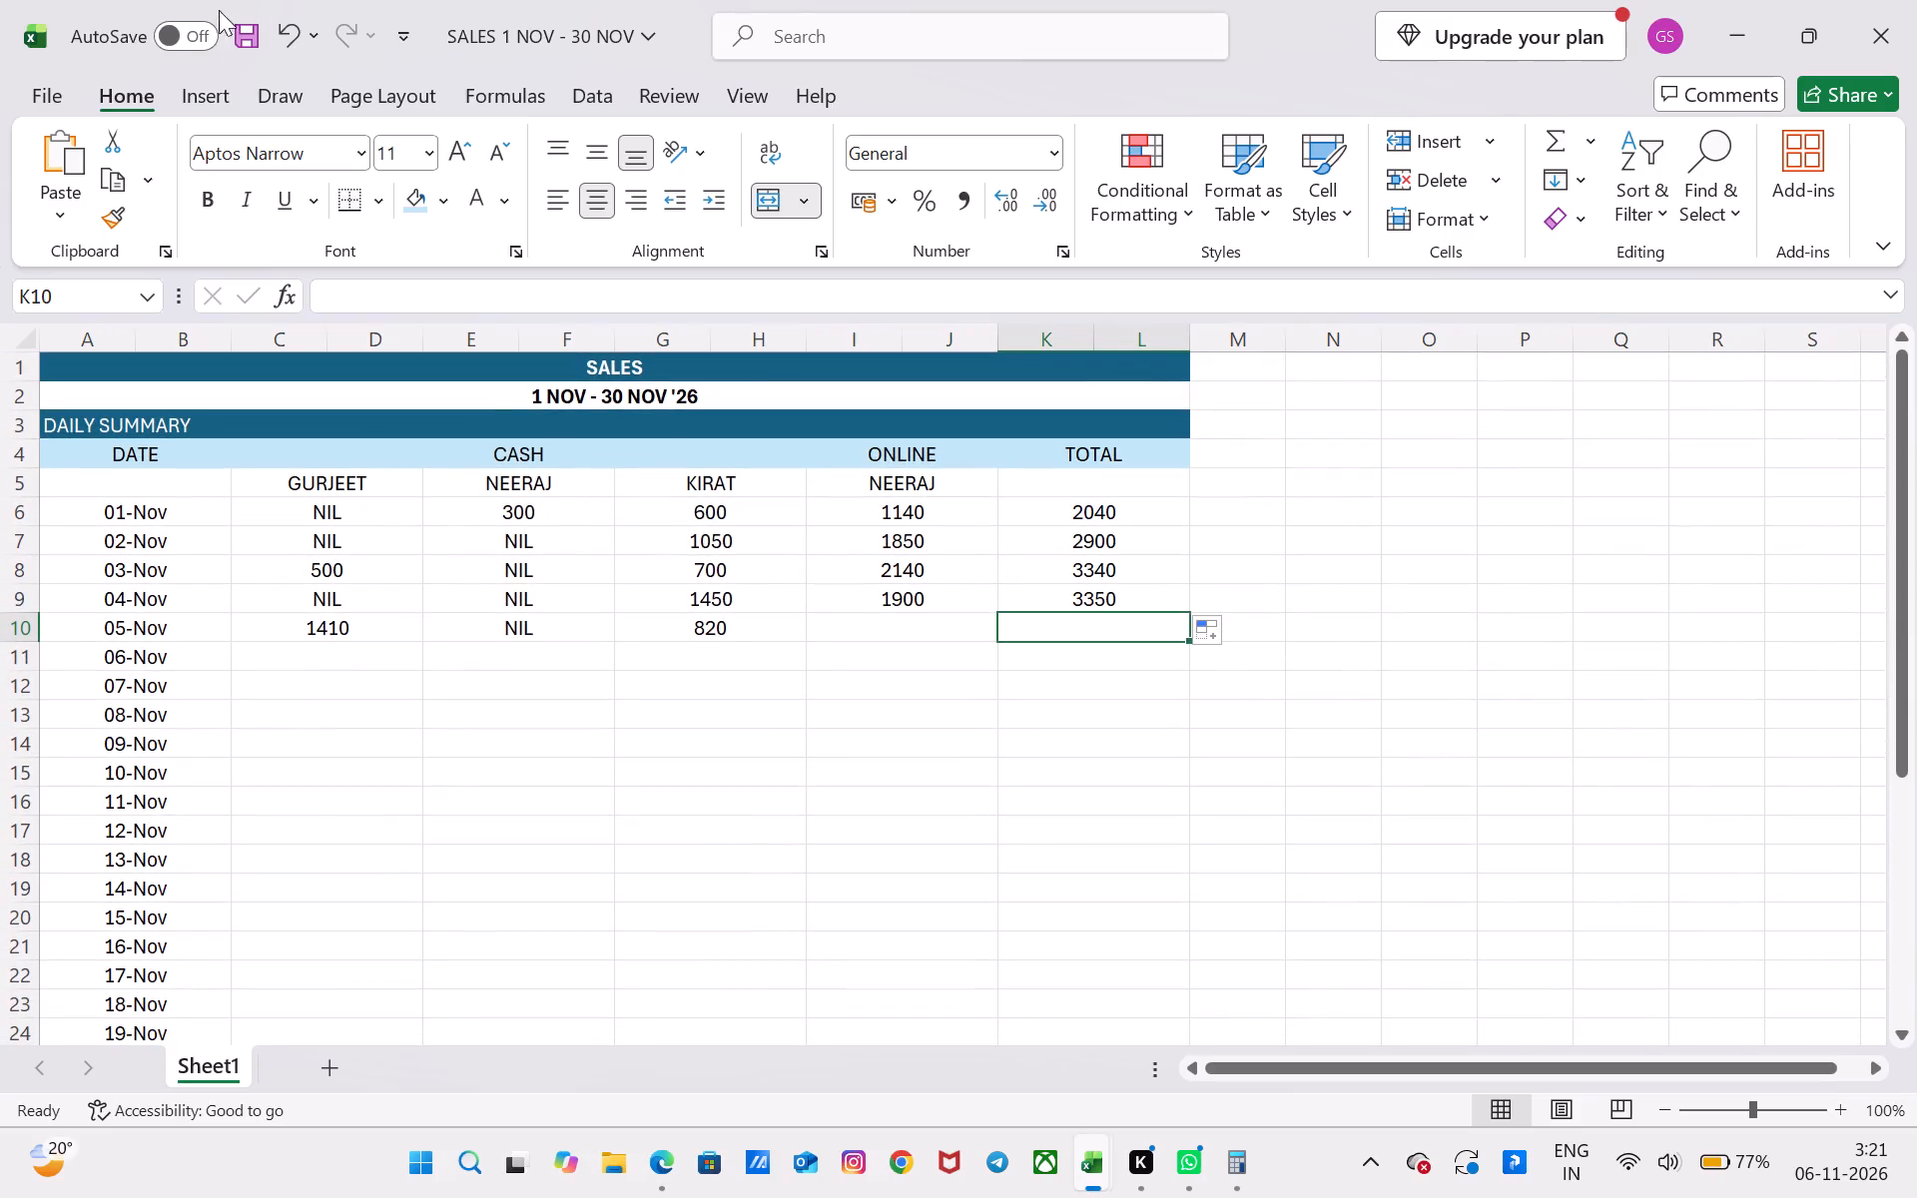
# Turn on AutoSave by uploading the workbook to the personal OneDrive.
pyautogui.click(166, 28)
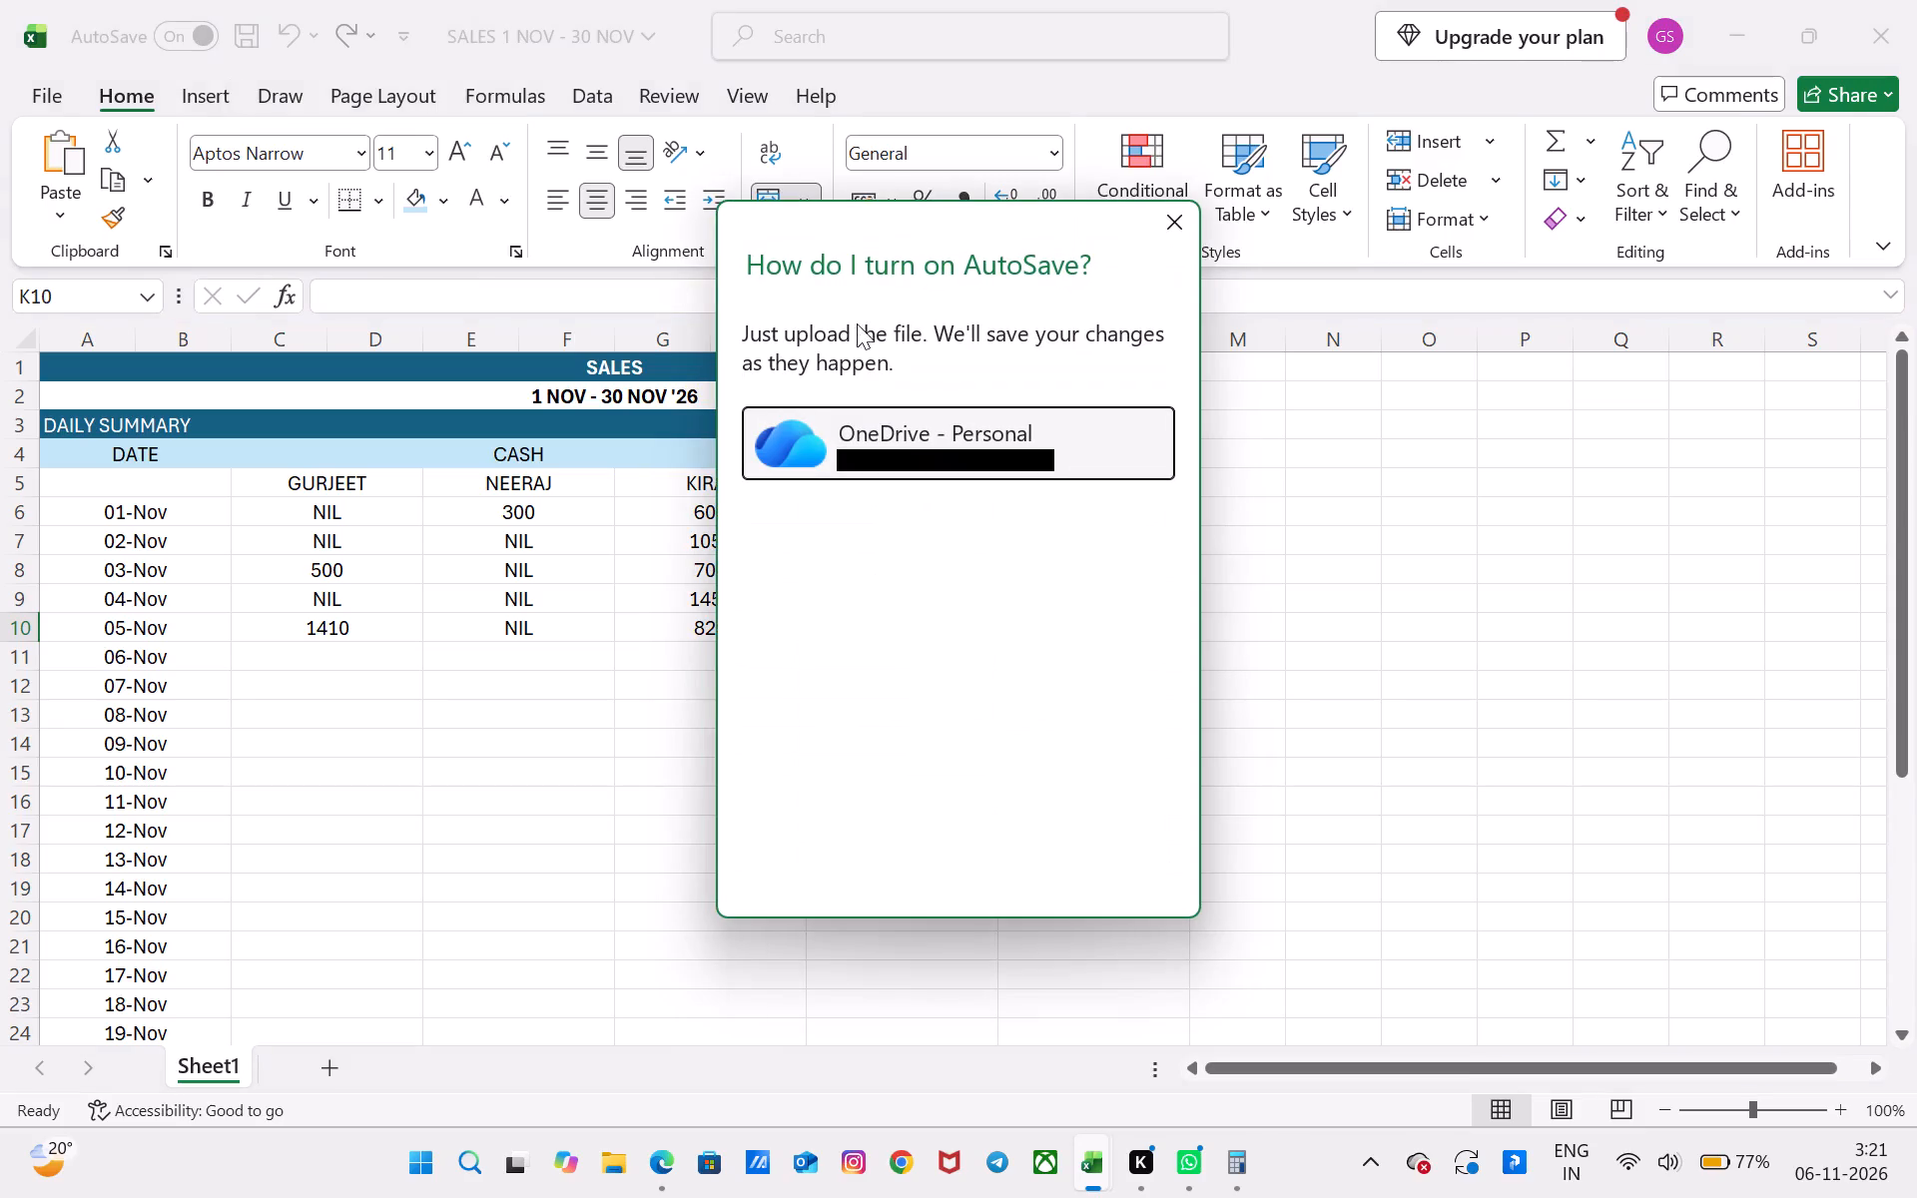
pyautogui.click(805, 437)
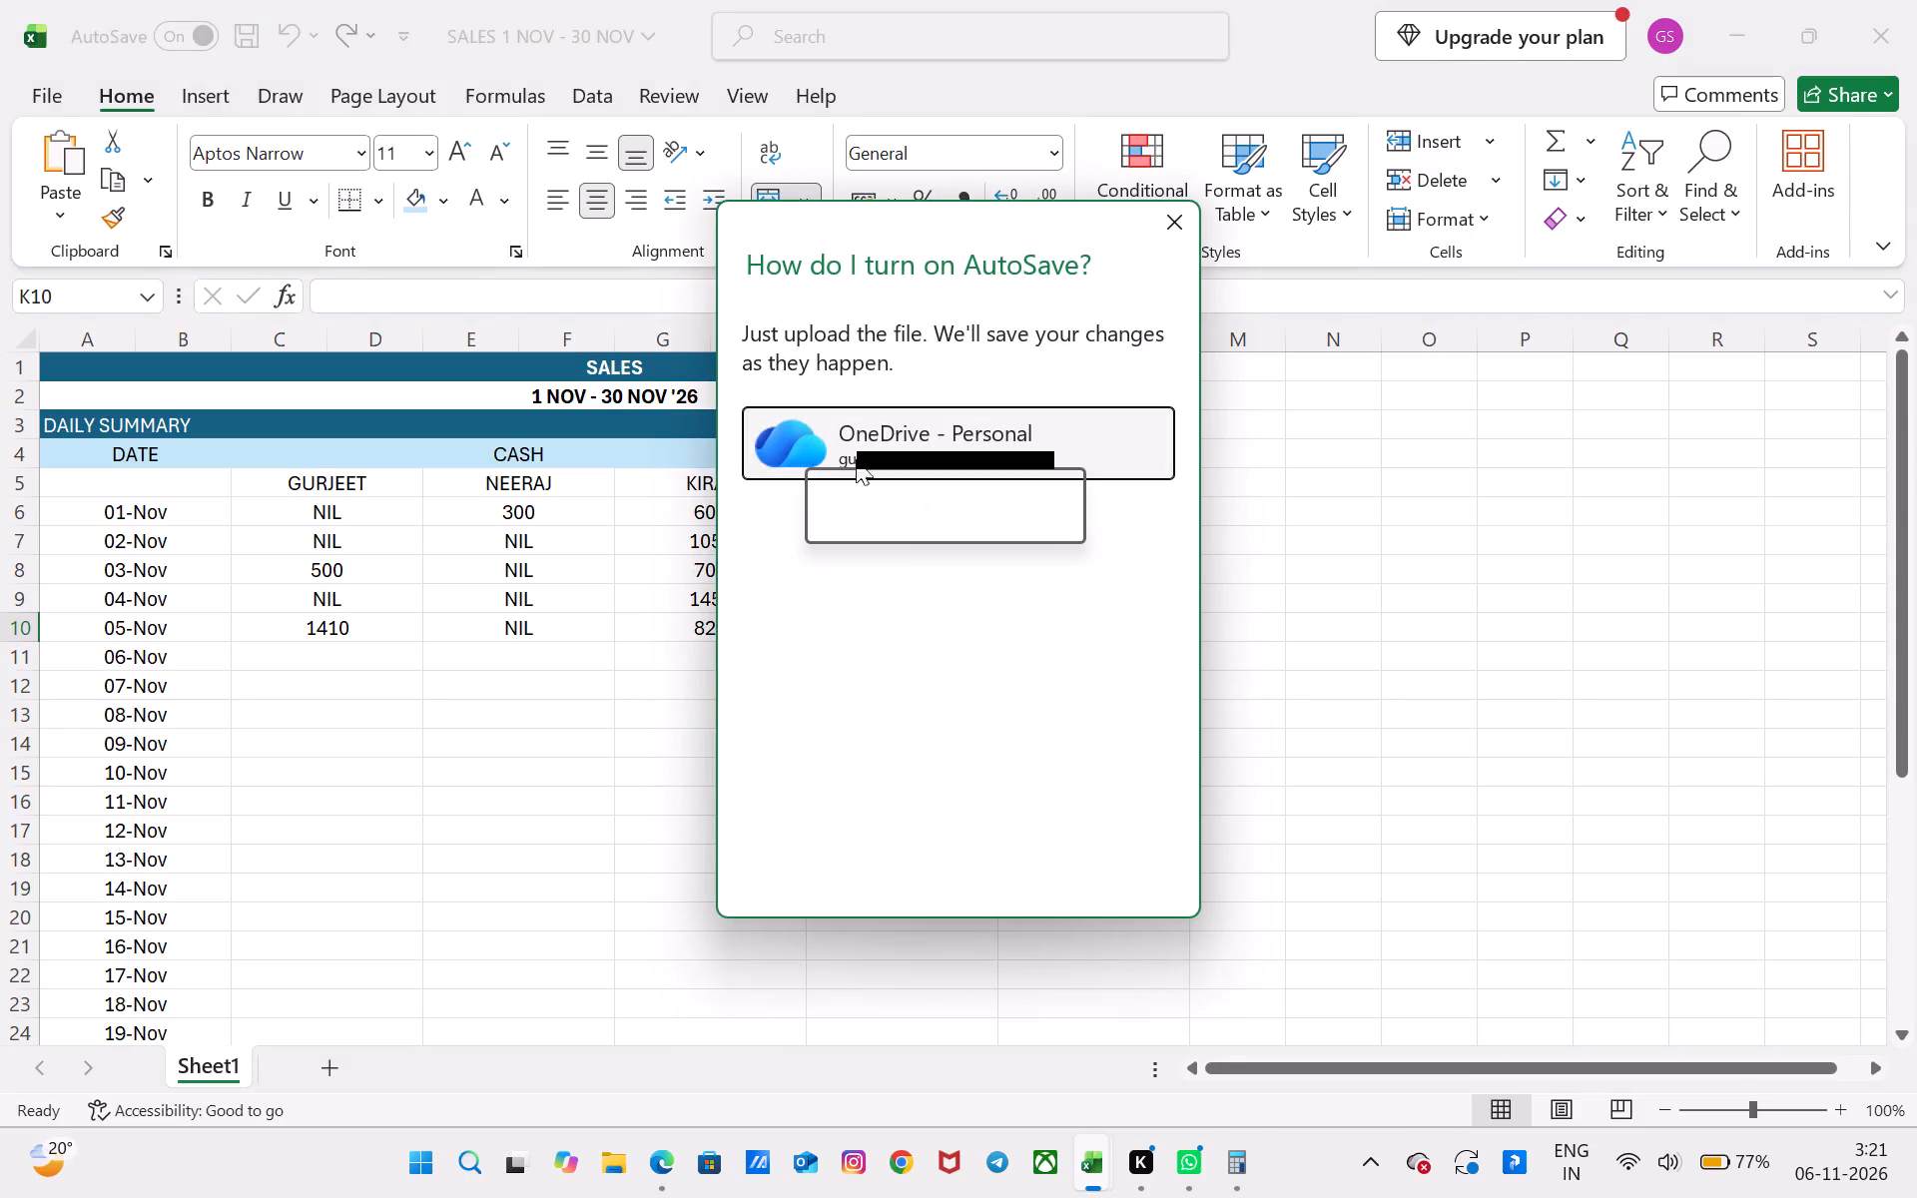
pyautogui.click(968, 448)
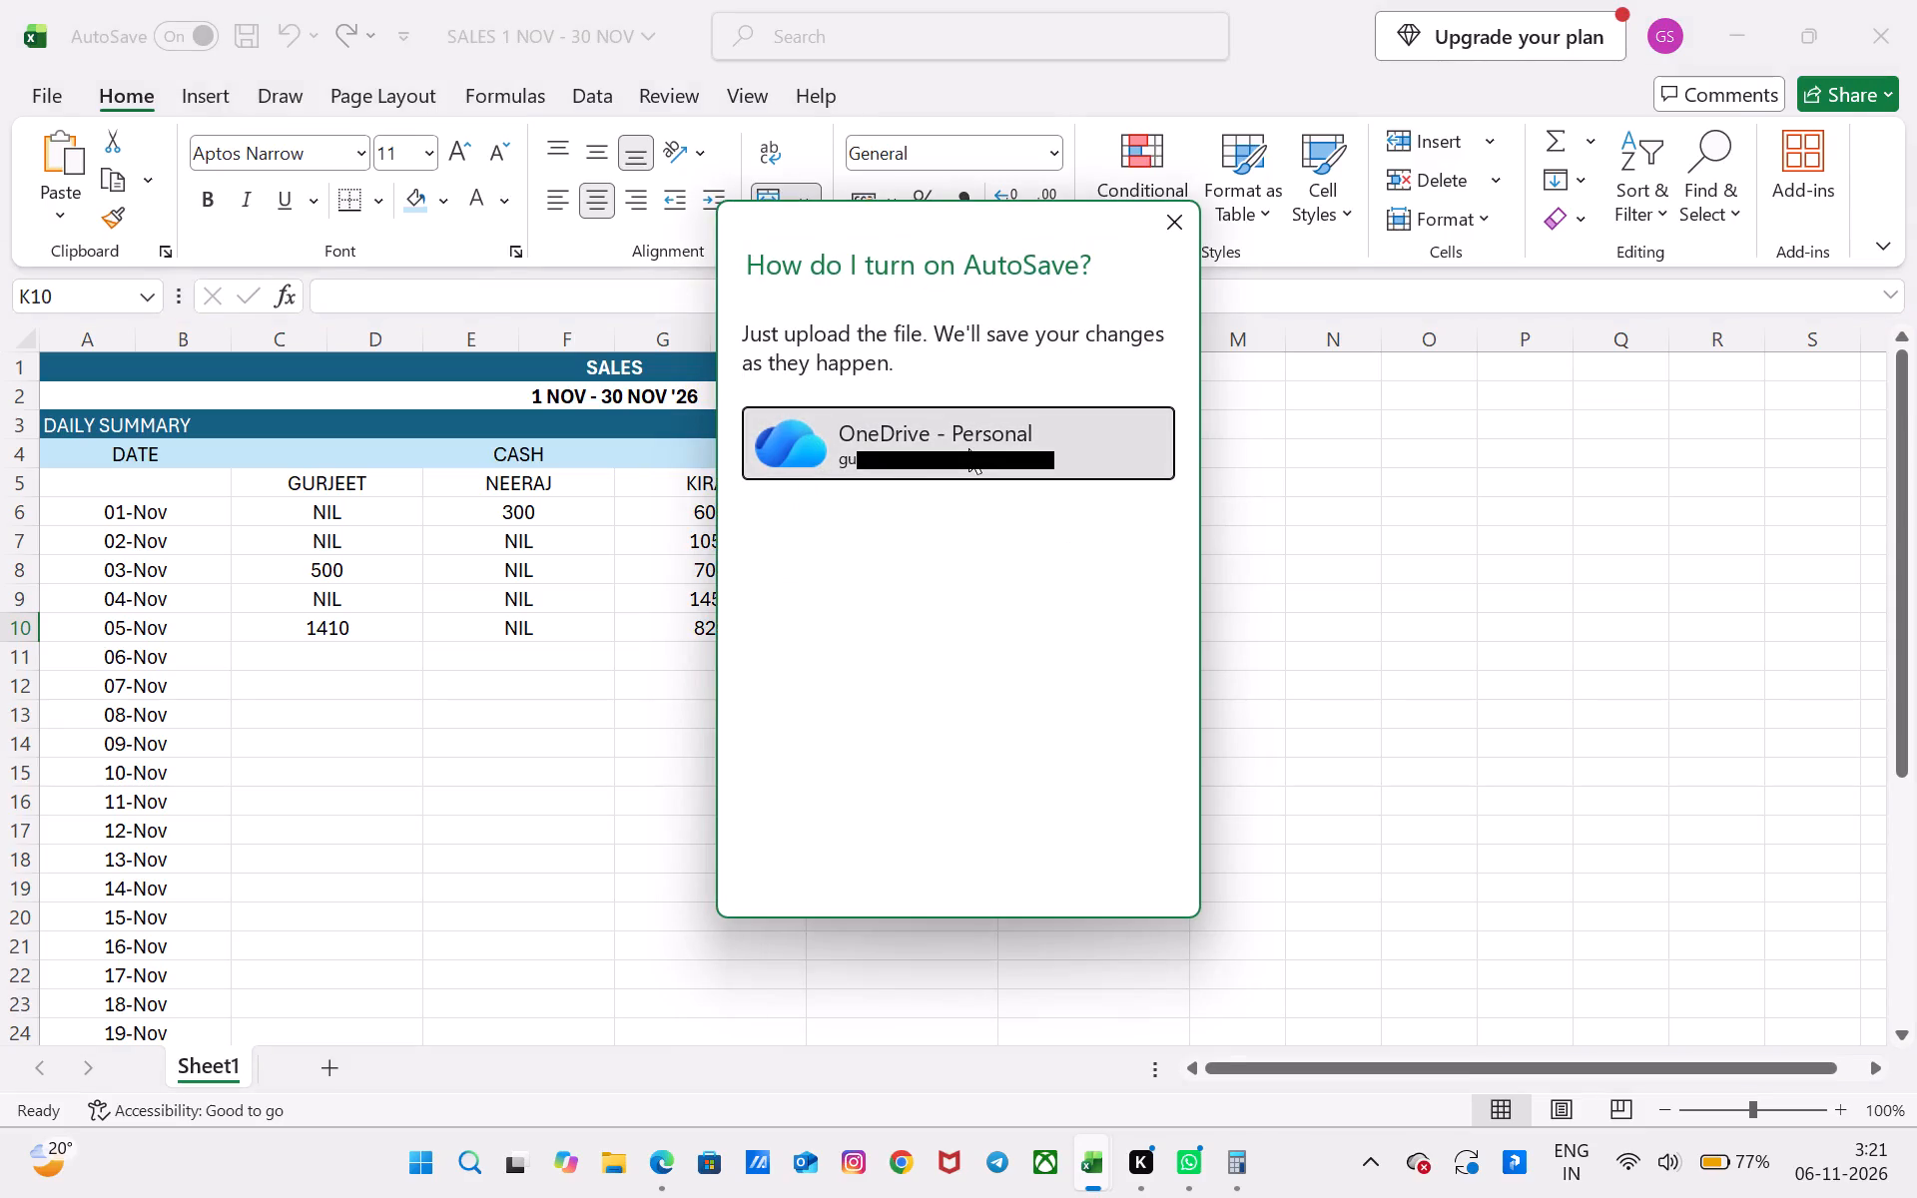
pyautogui.click(807, 431)
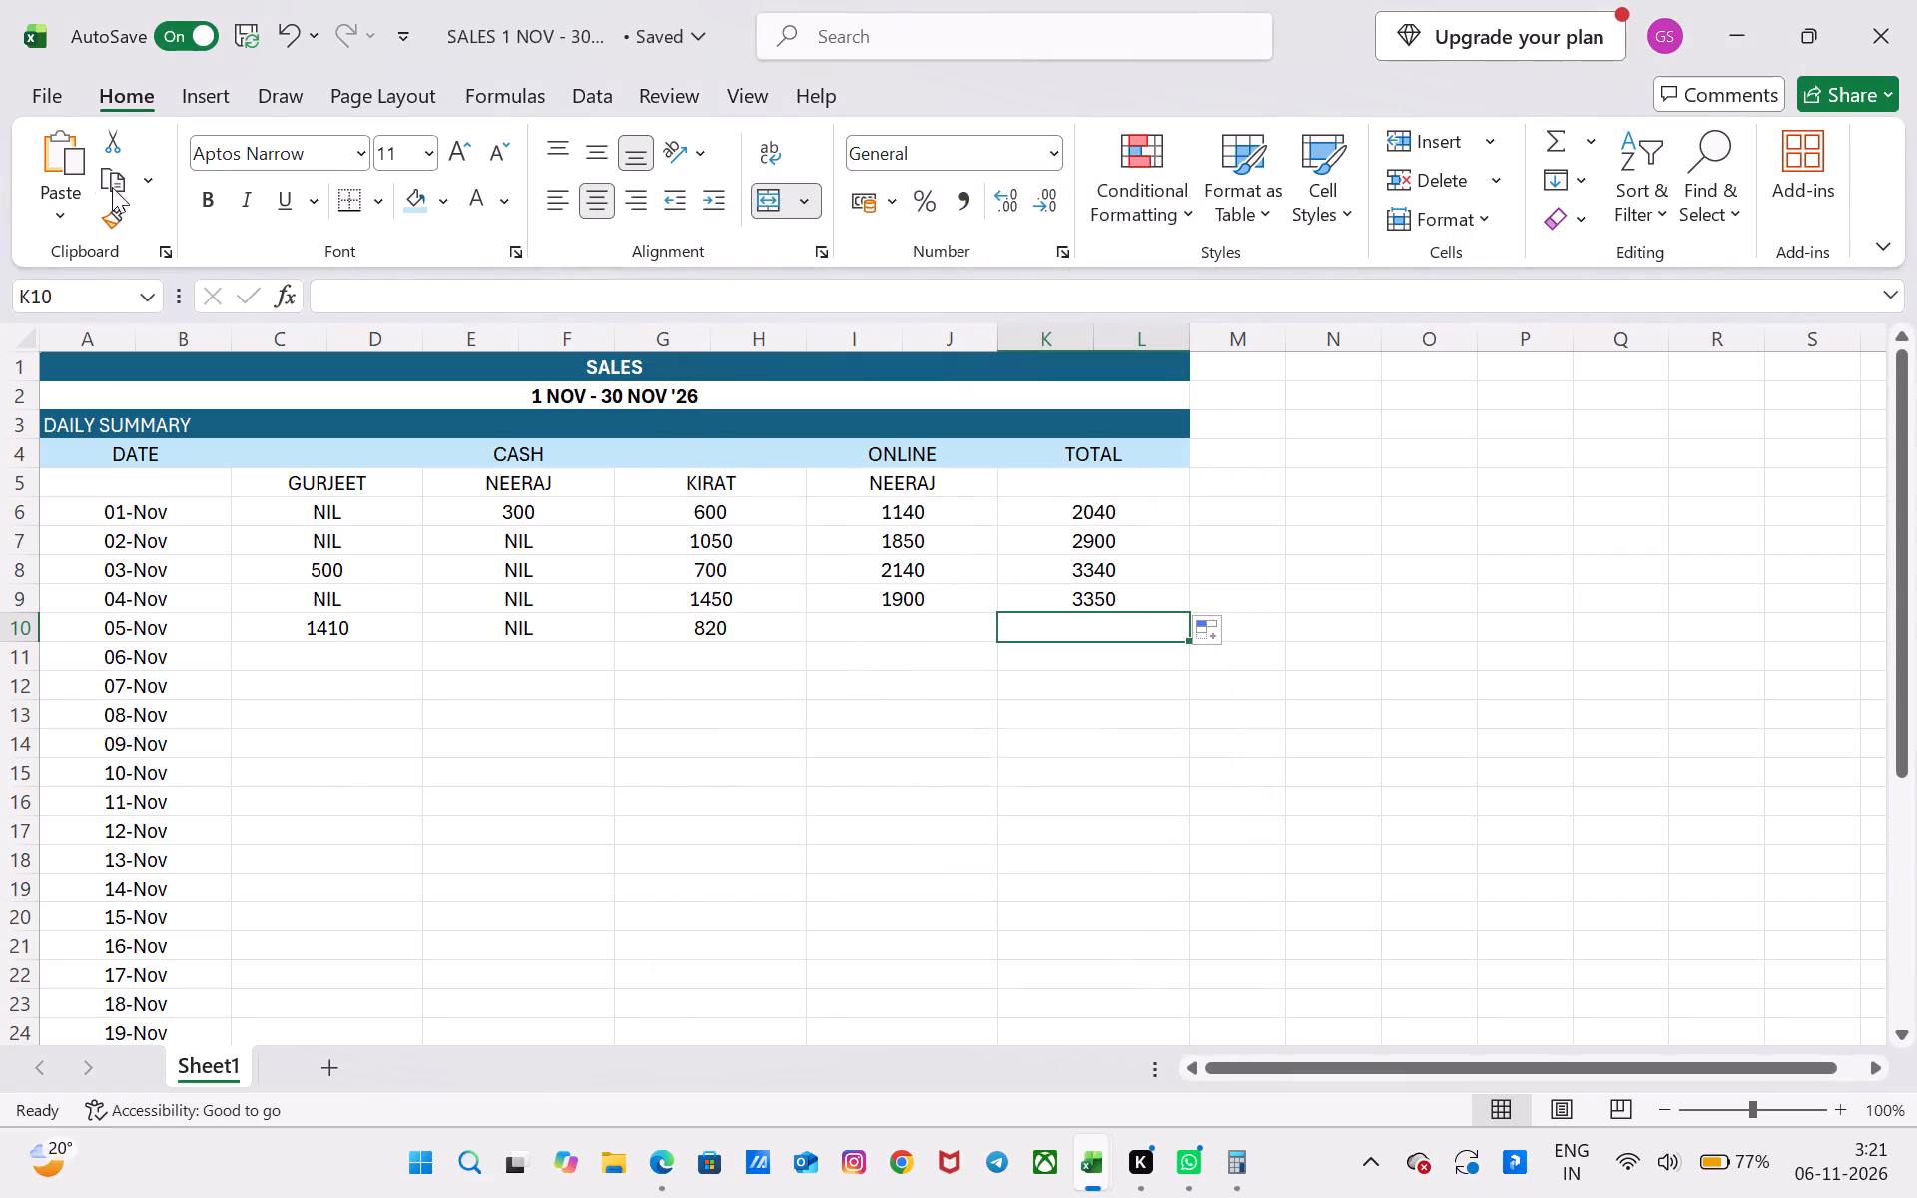
# Save a copy of the workbook to Downloads as SALES 1 NOV - 30 NOV in Excel Workbook format, replacing the existing file.
pyautogui.click(52, 100)
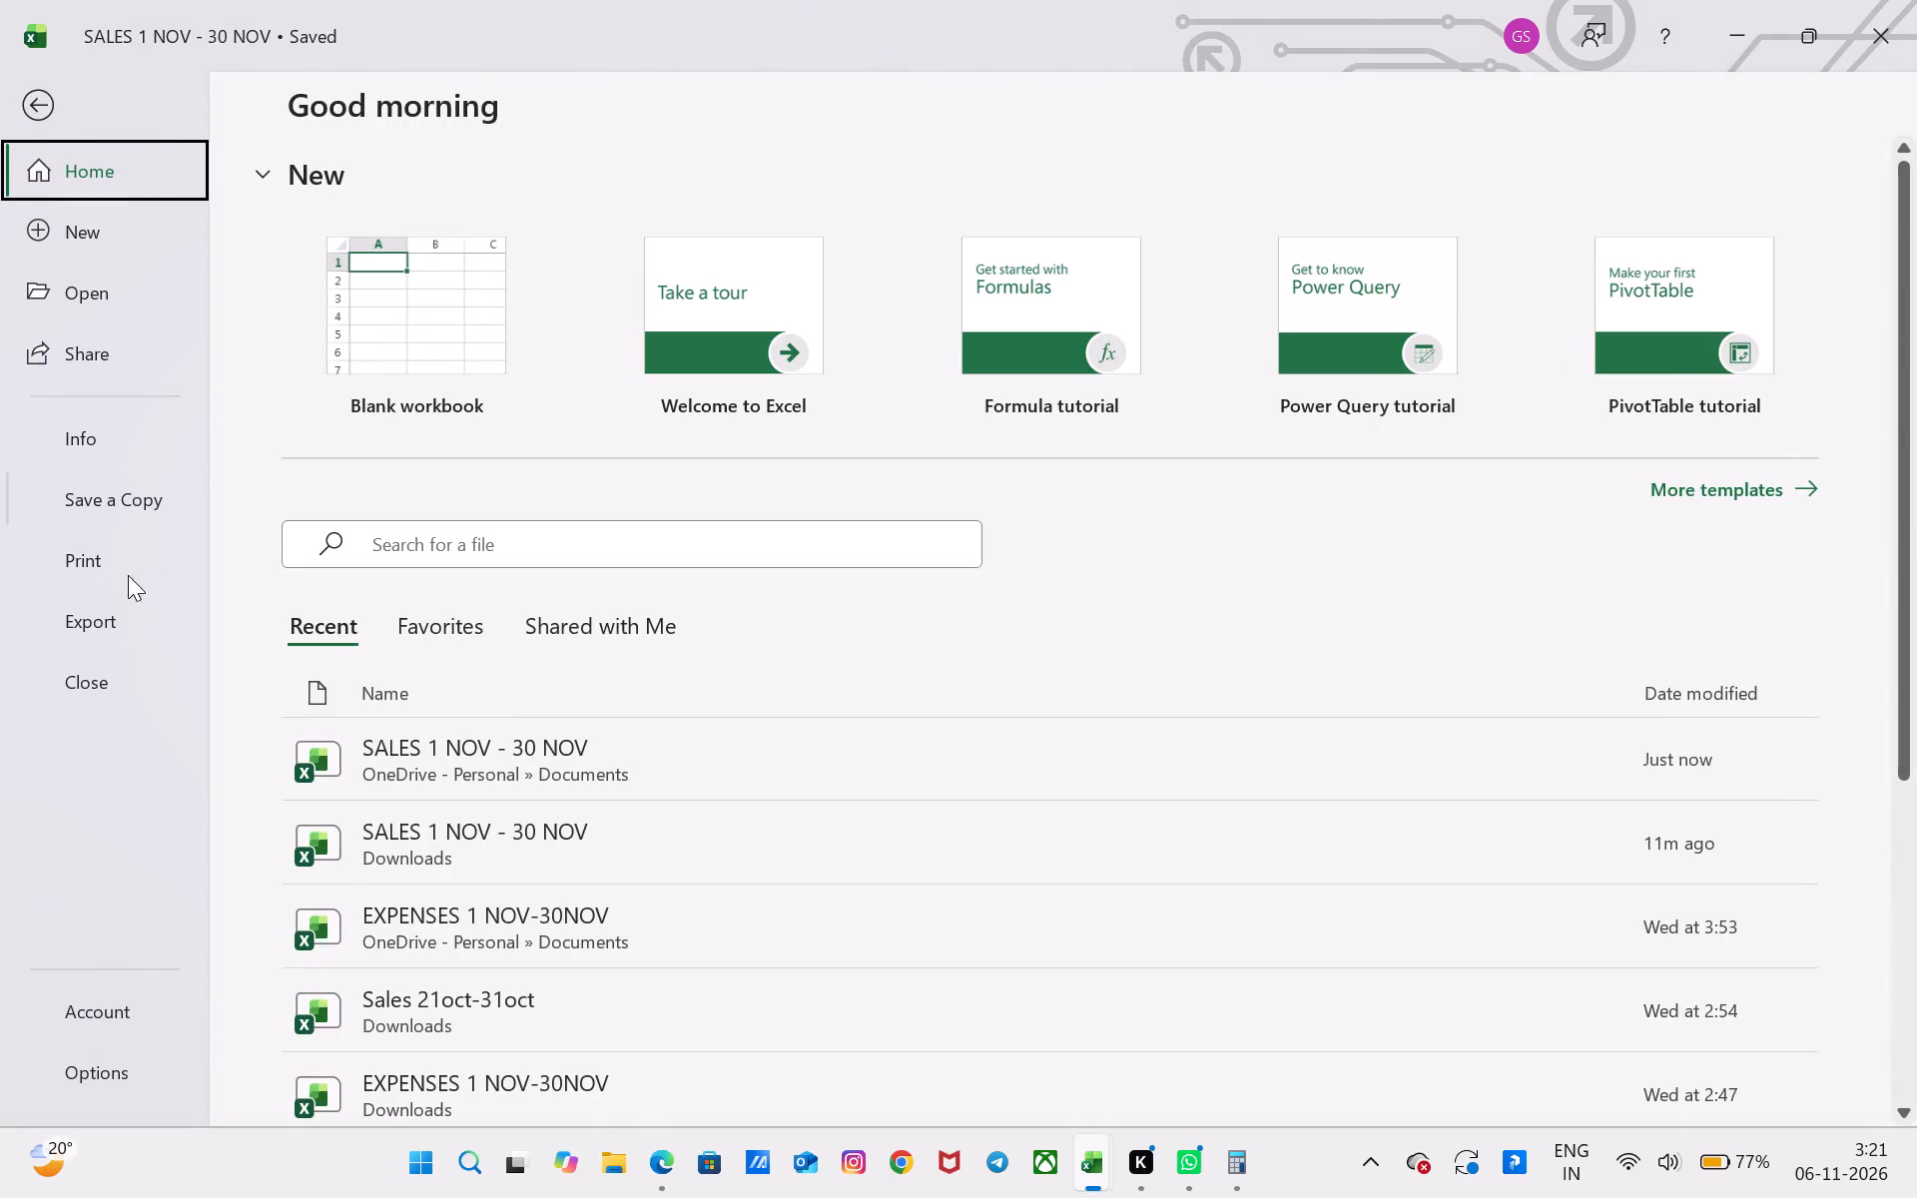
pyautogui.click(110, 490)
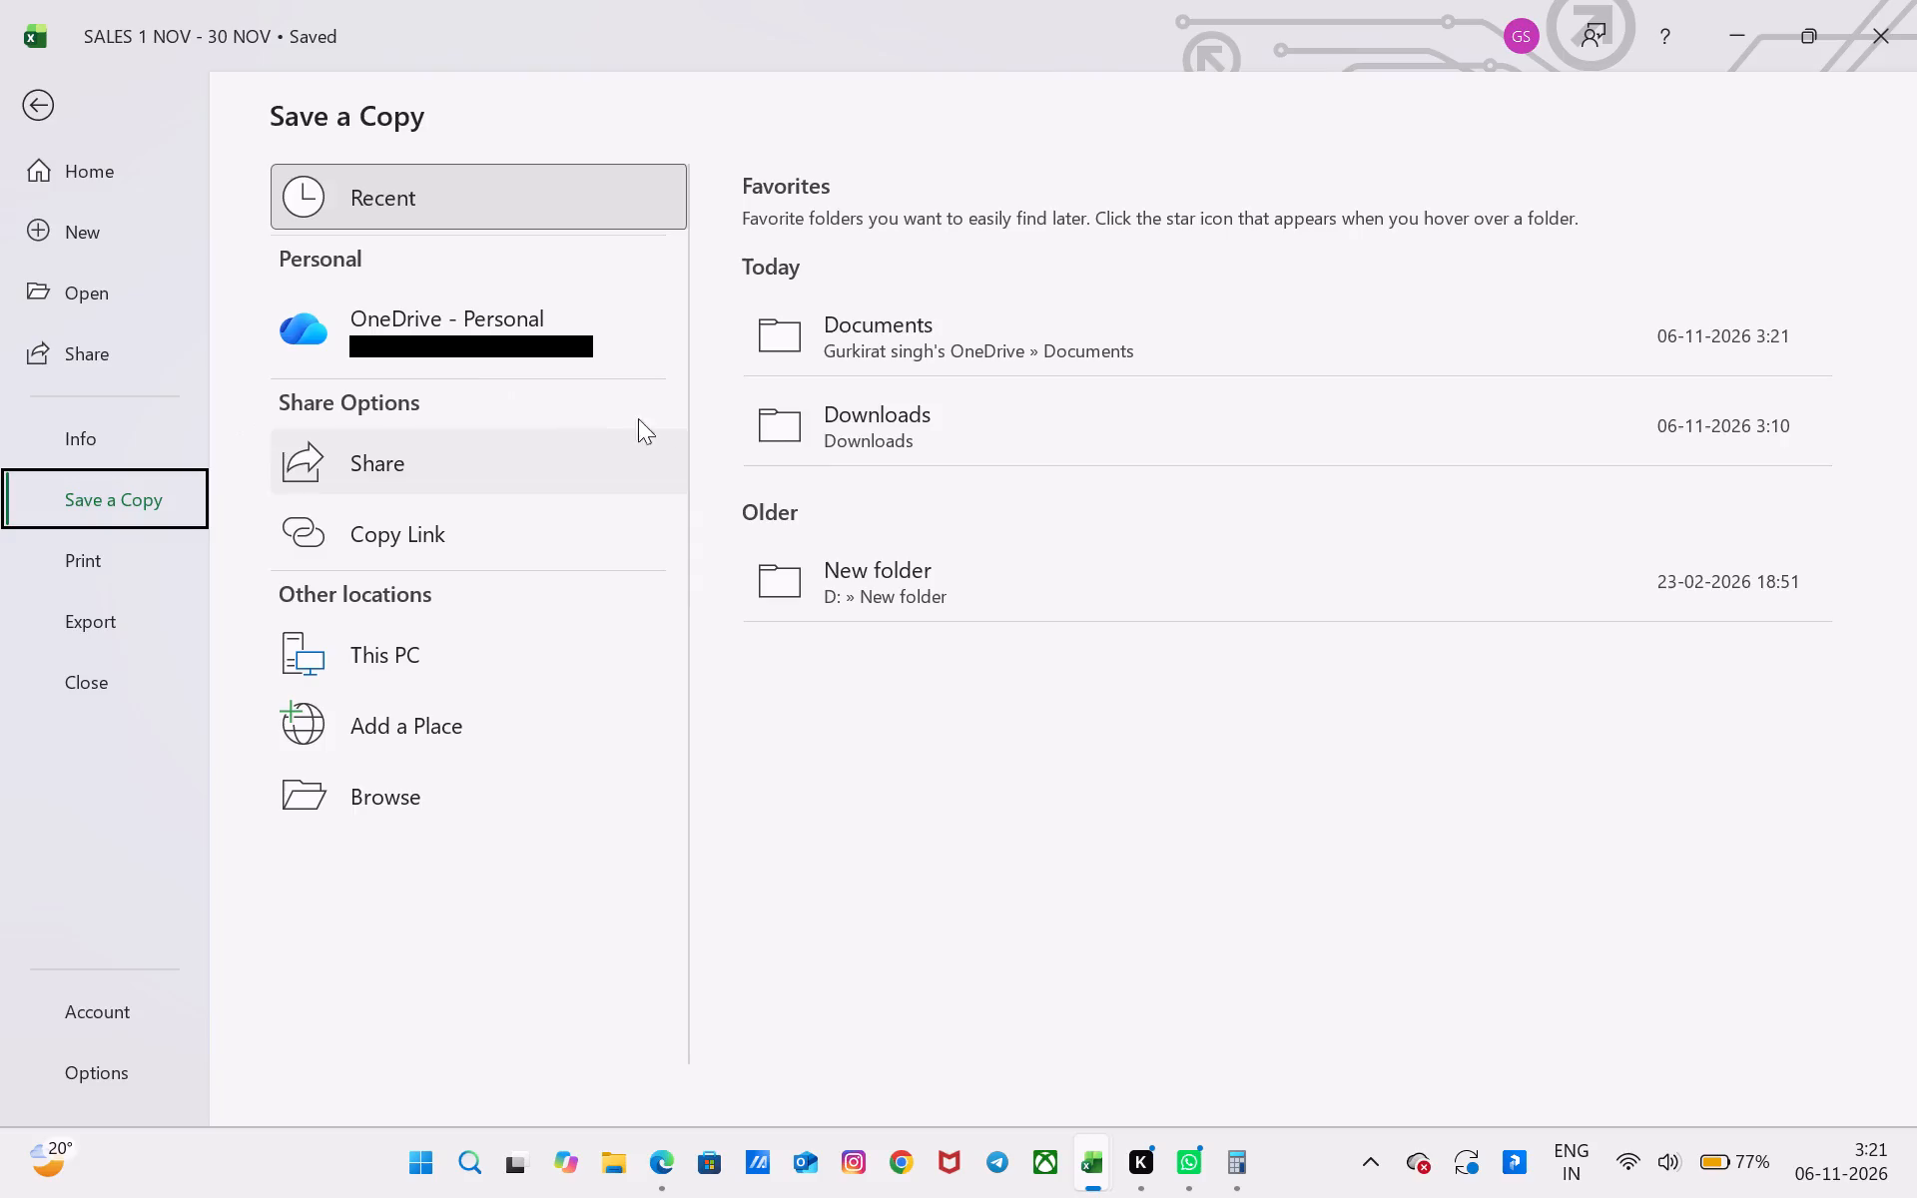
pyautogui.click(764, 418)
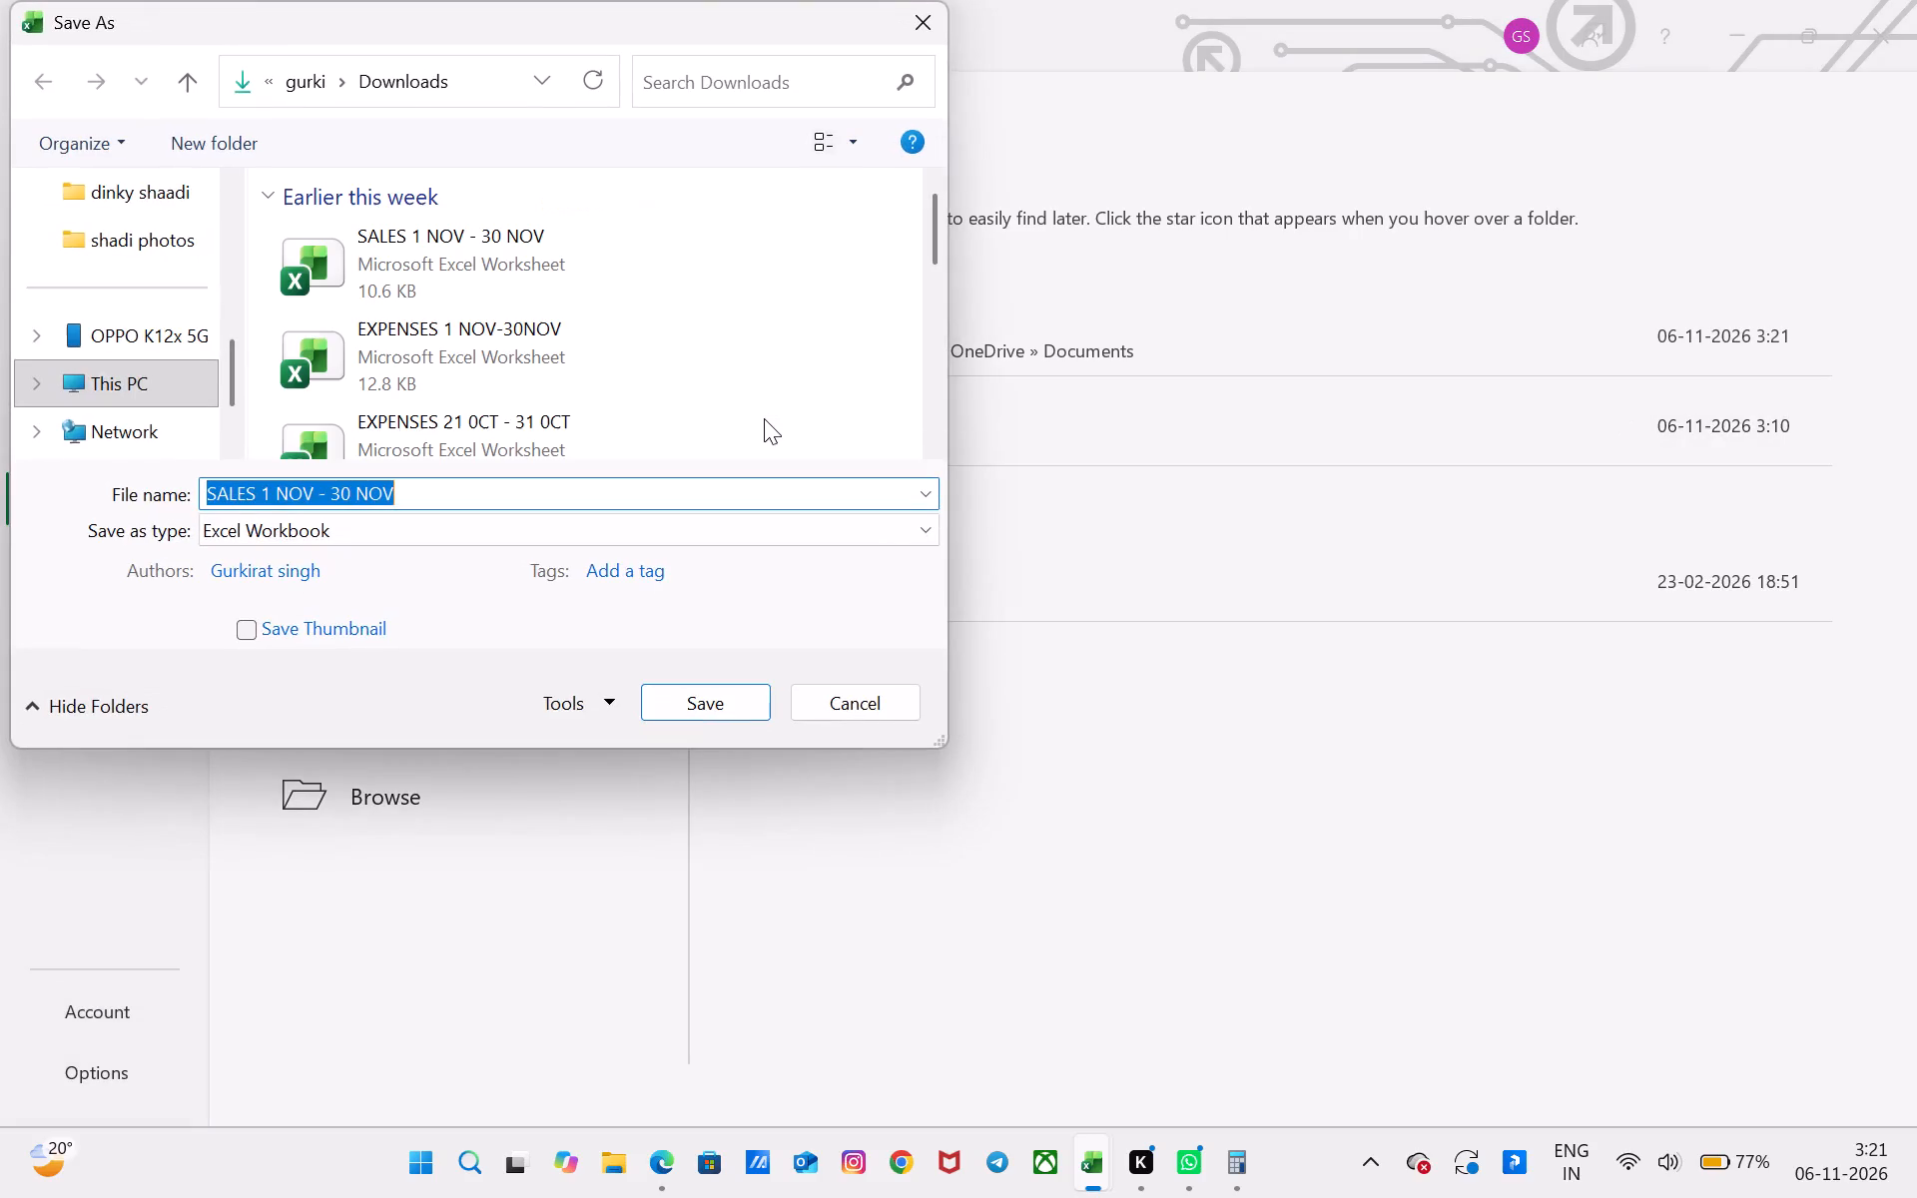
pyautogui.press('Return')
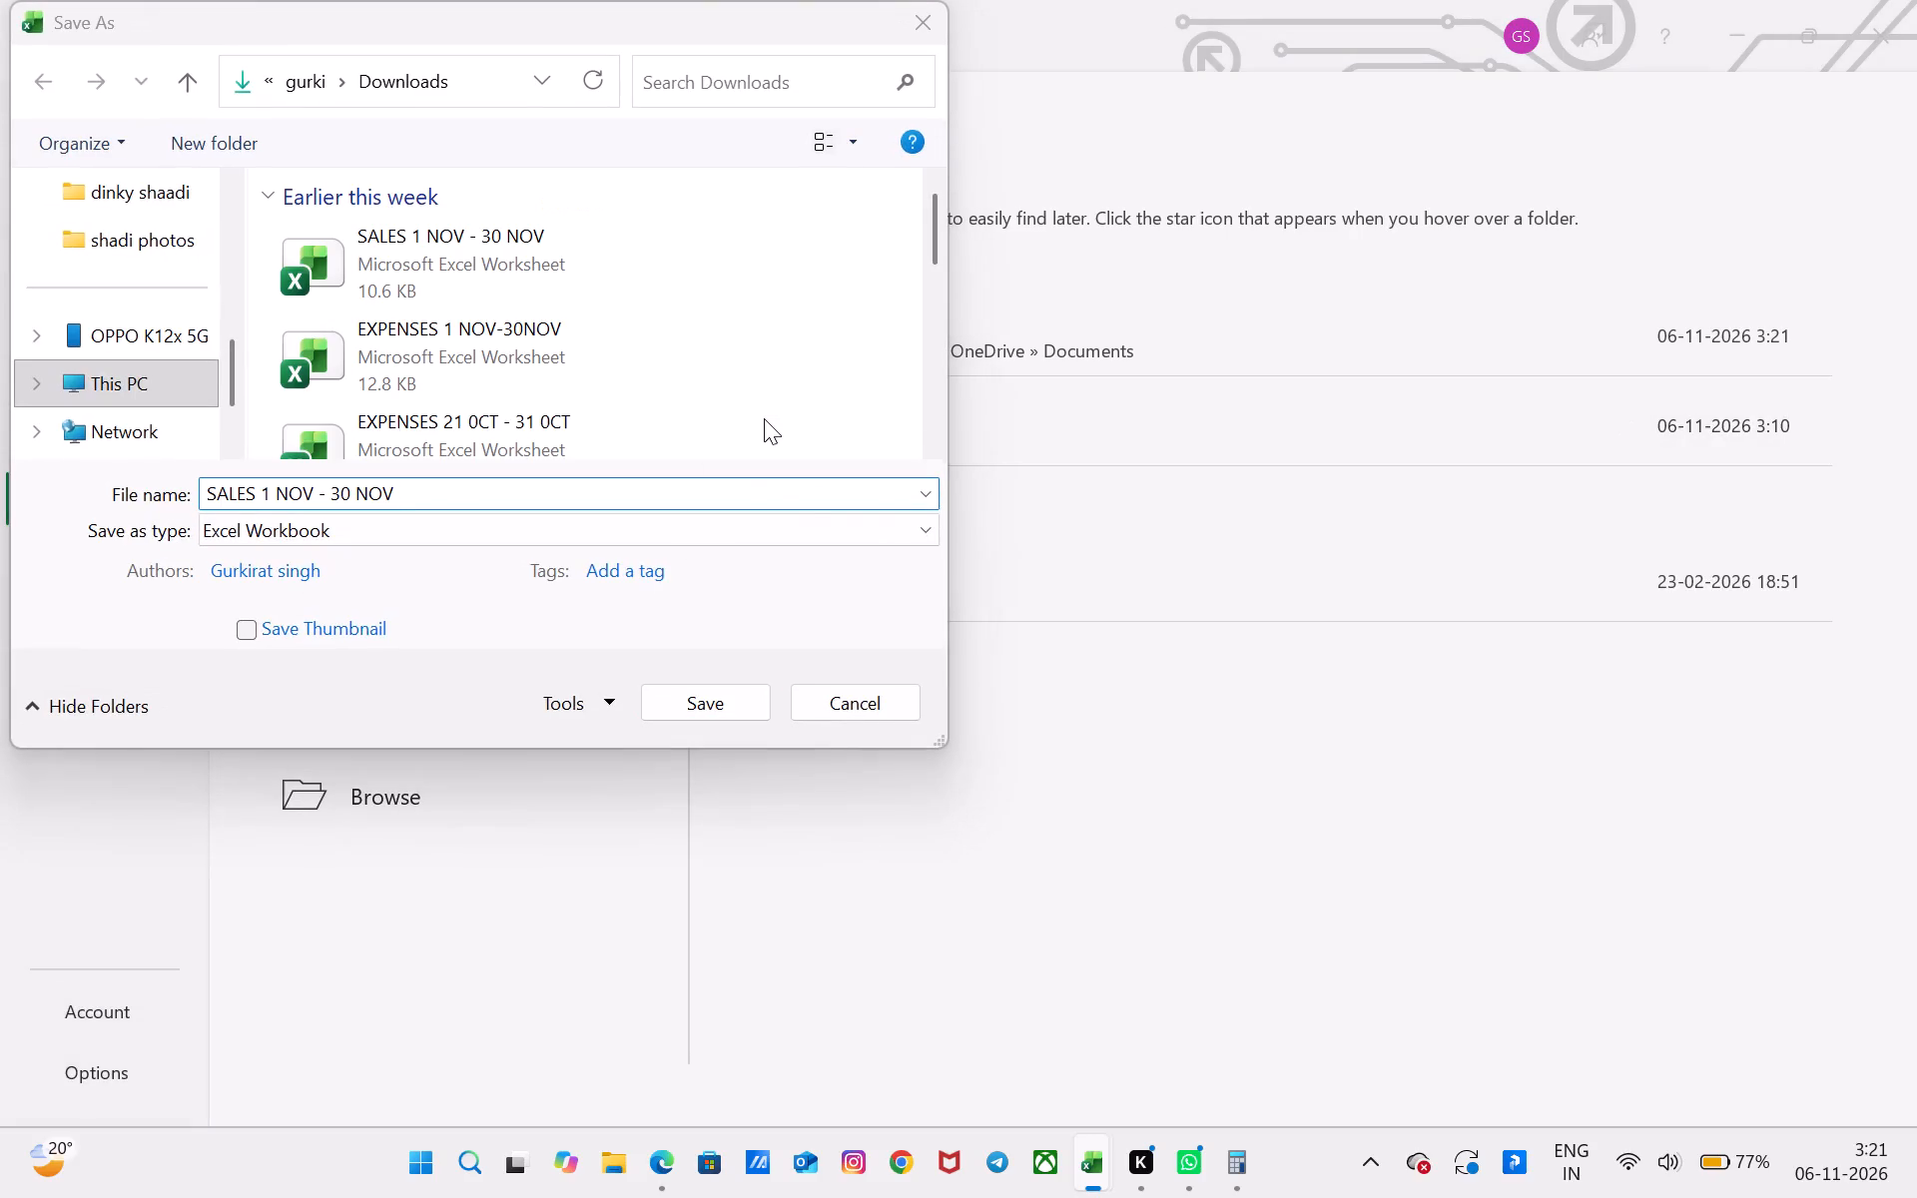
pyautogui.click(1017, 577)
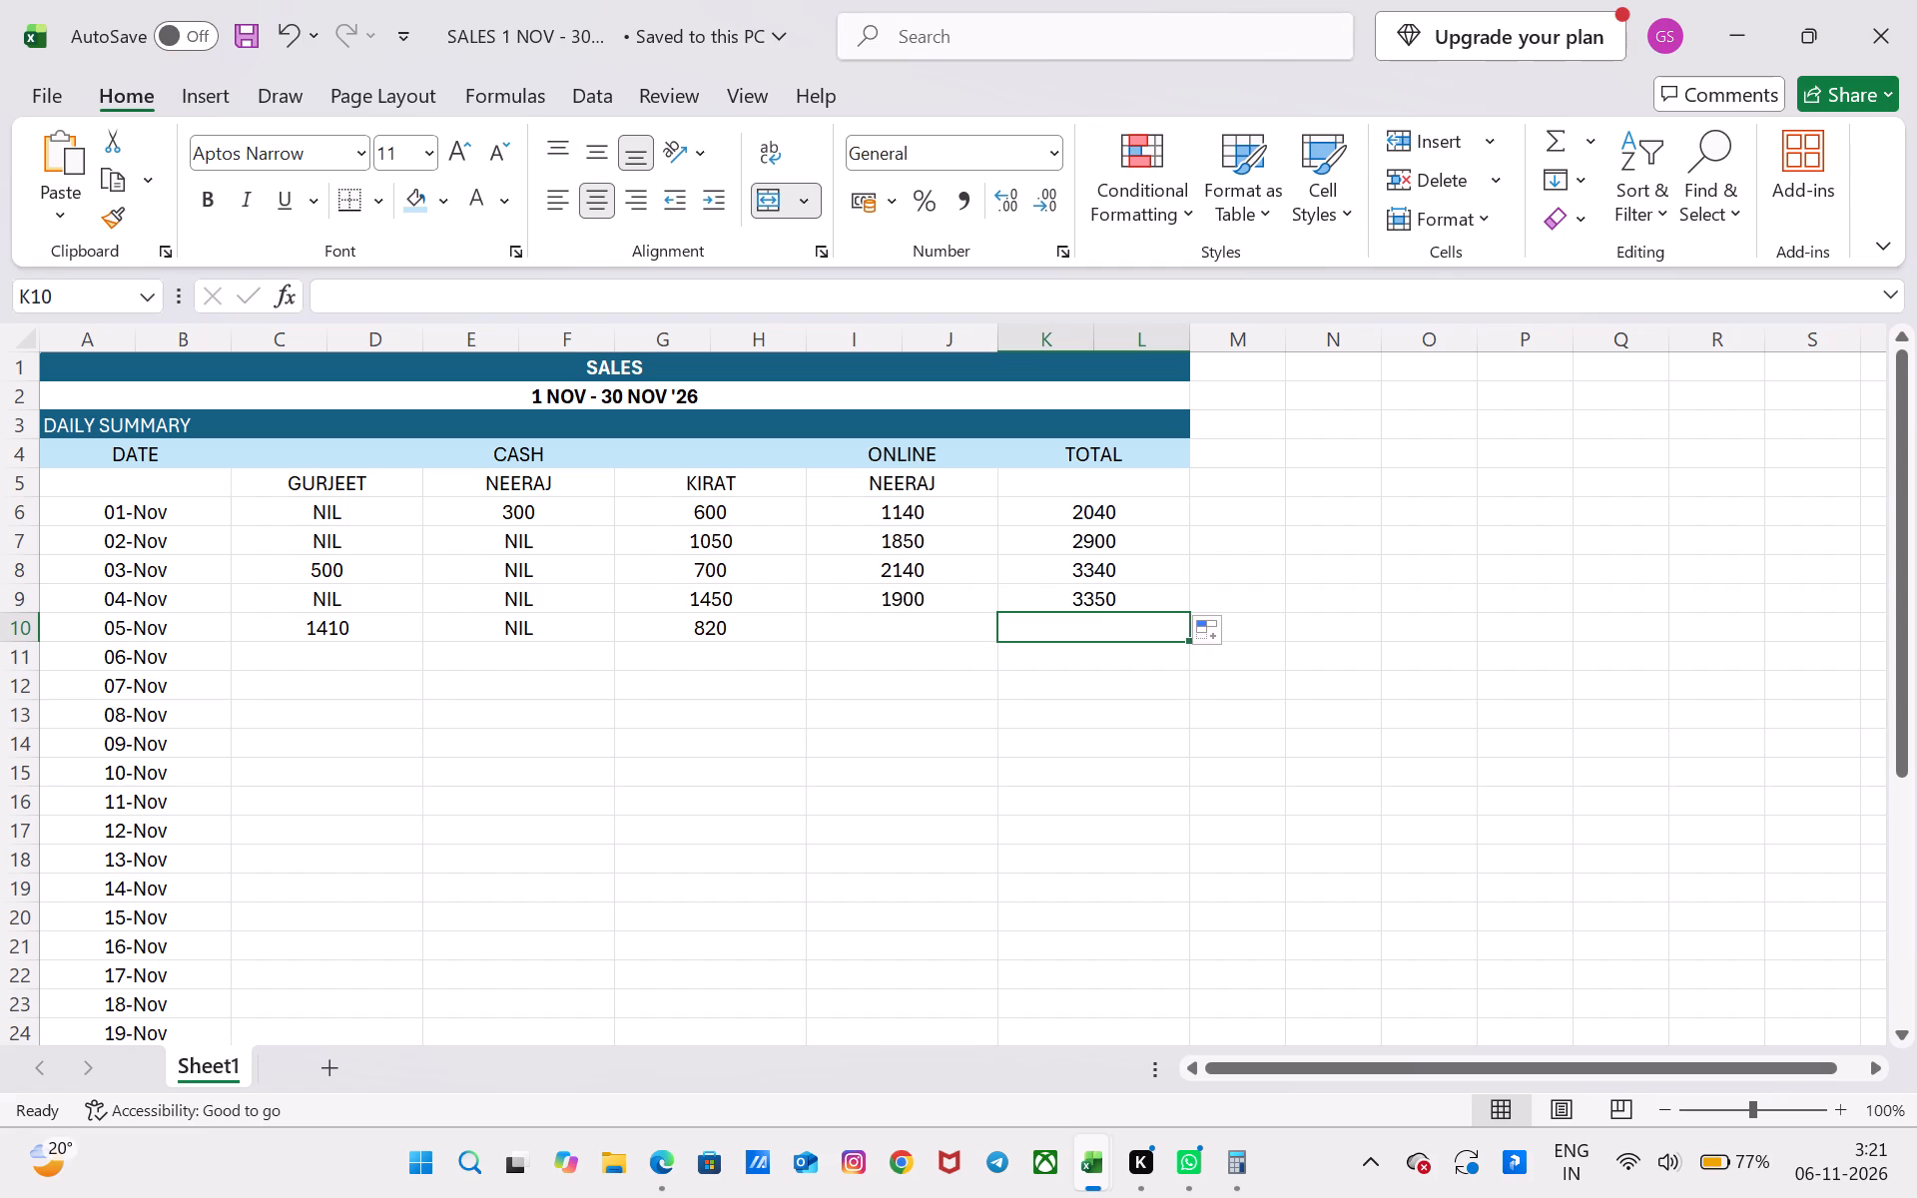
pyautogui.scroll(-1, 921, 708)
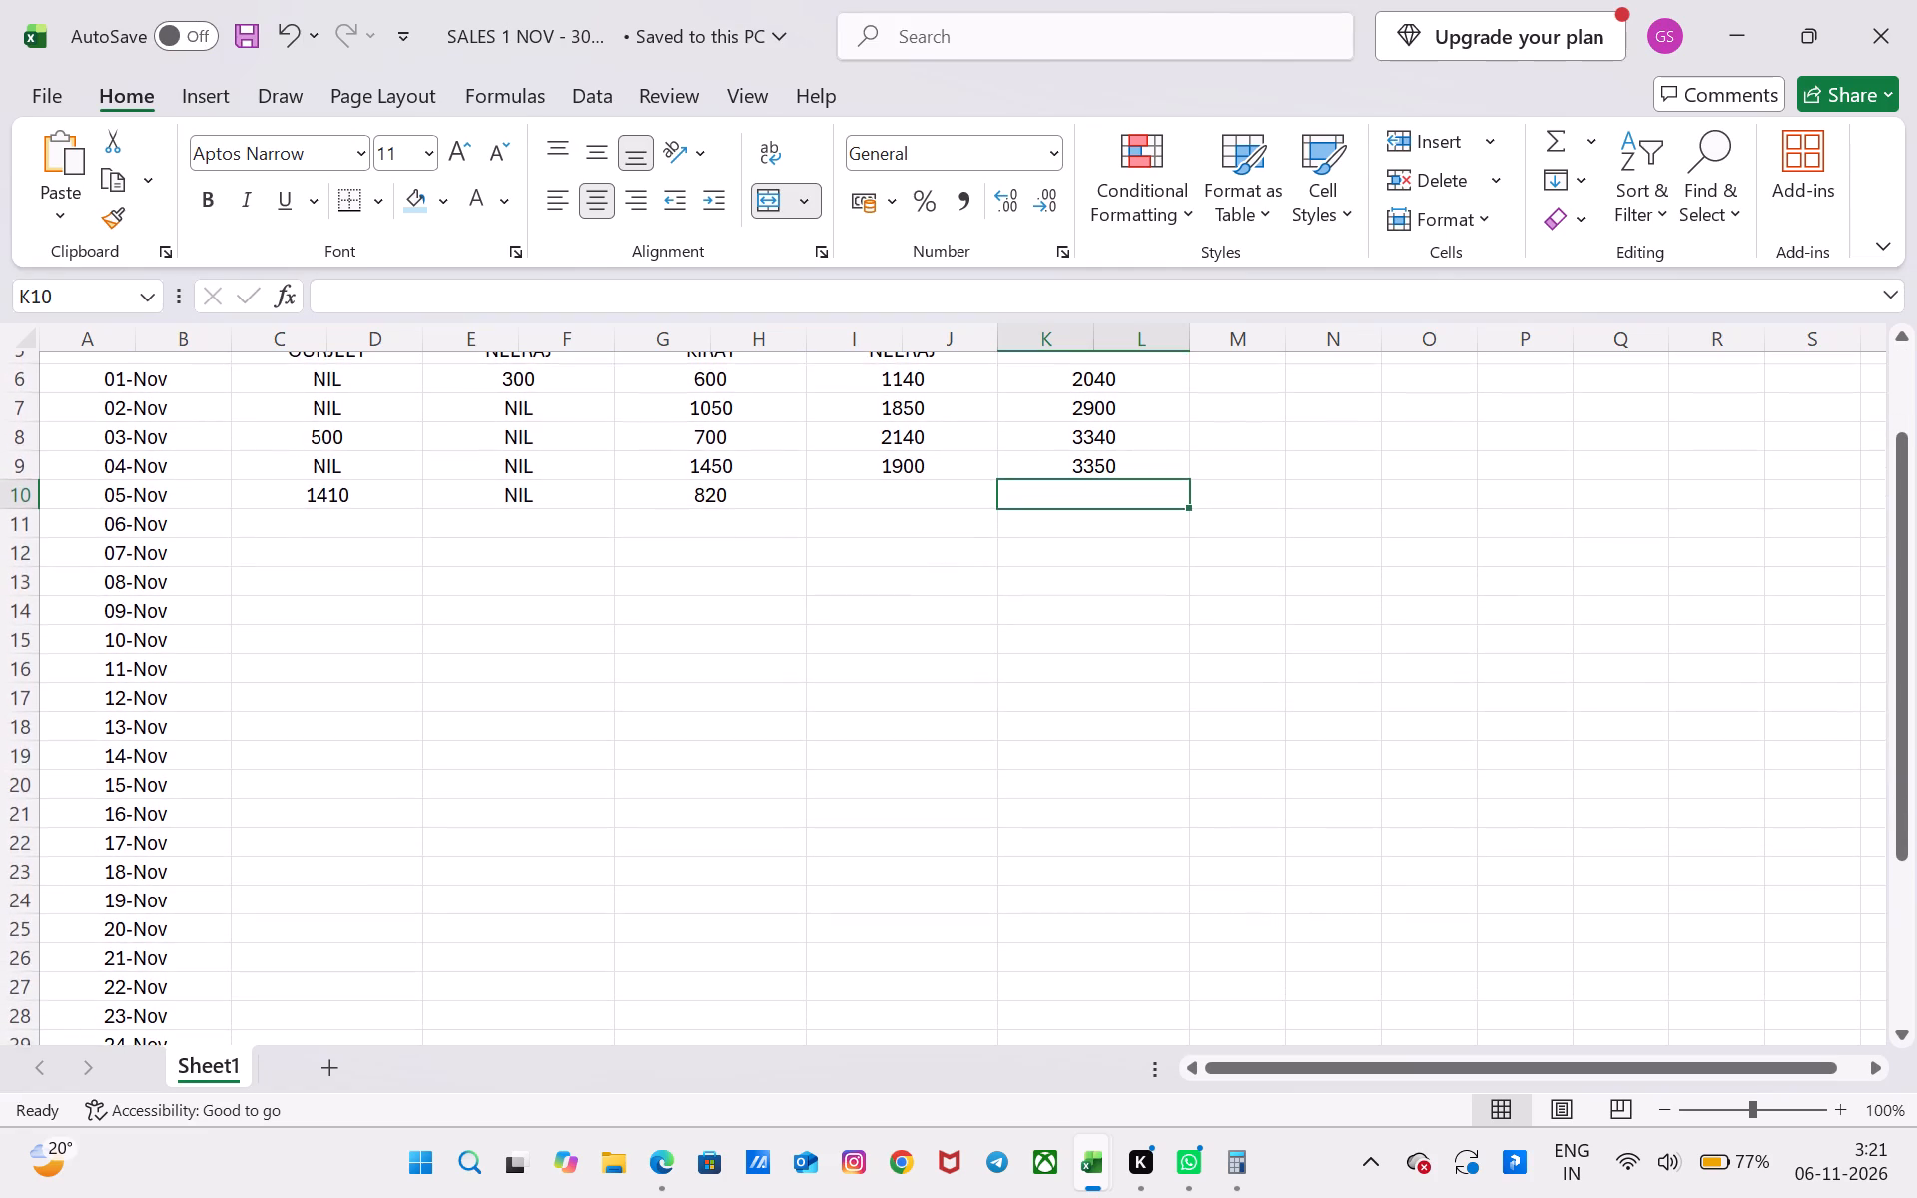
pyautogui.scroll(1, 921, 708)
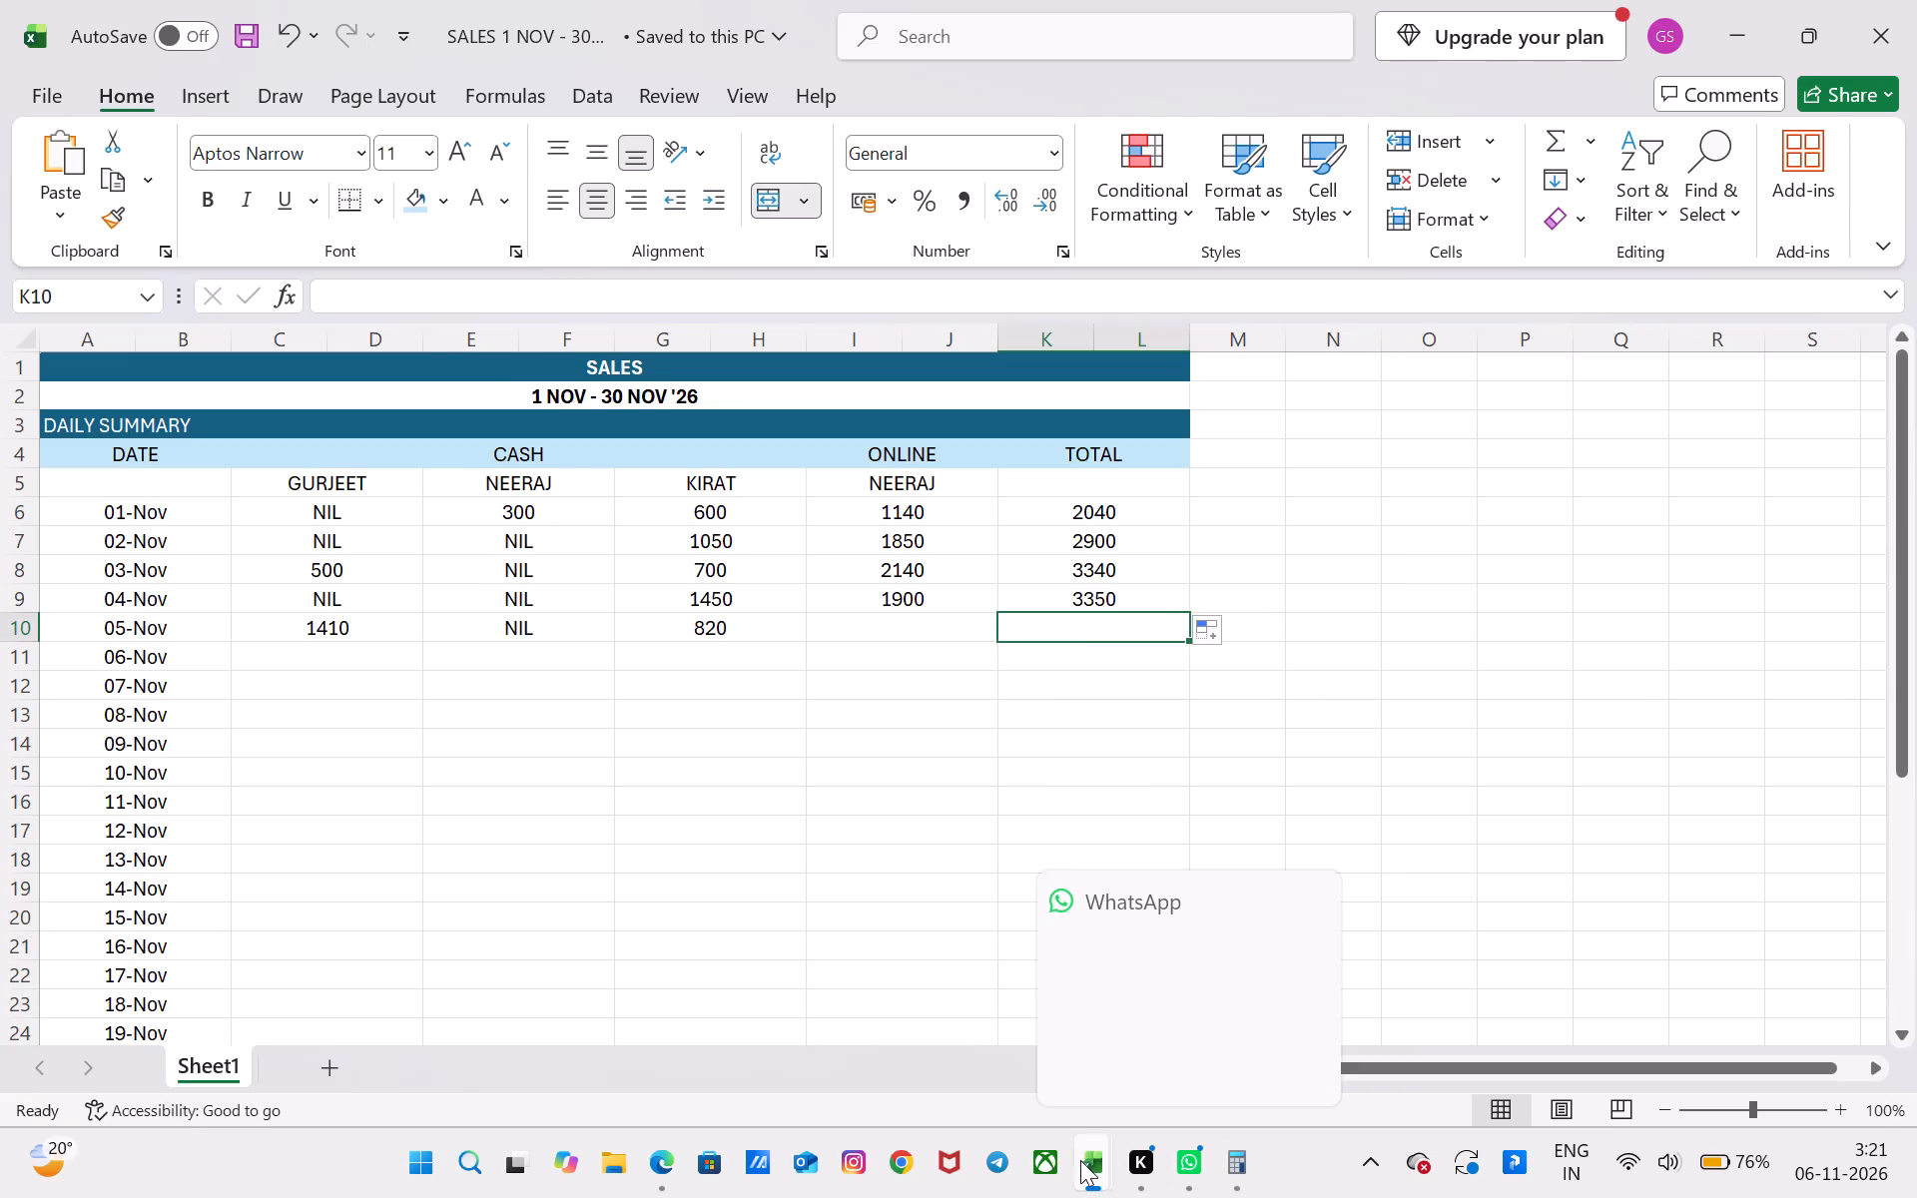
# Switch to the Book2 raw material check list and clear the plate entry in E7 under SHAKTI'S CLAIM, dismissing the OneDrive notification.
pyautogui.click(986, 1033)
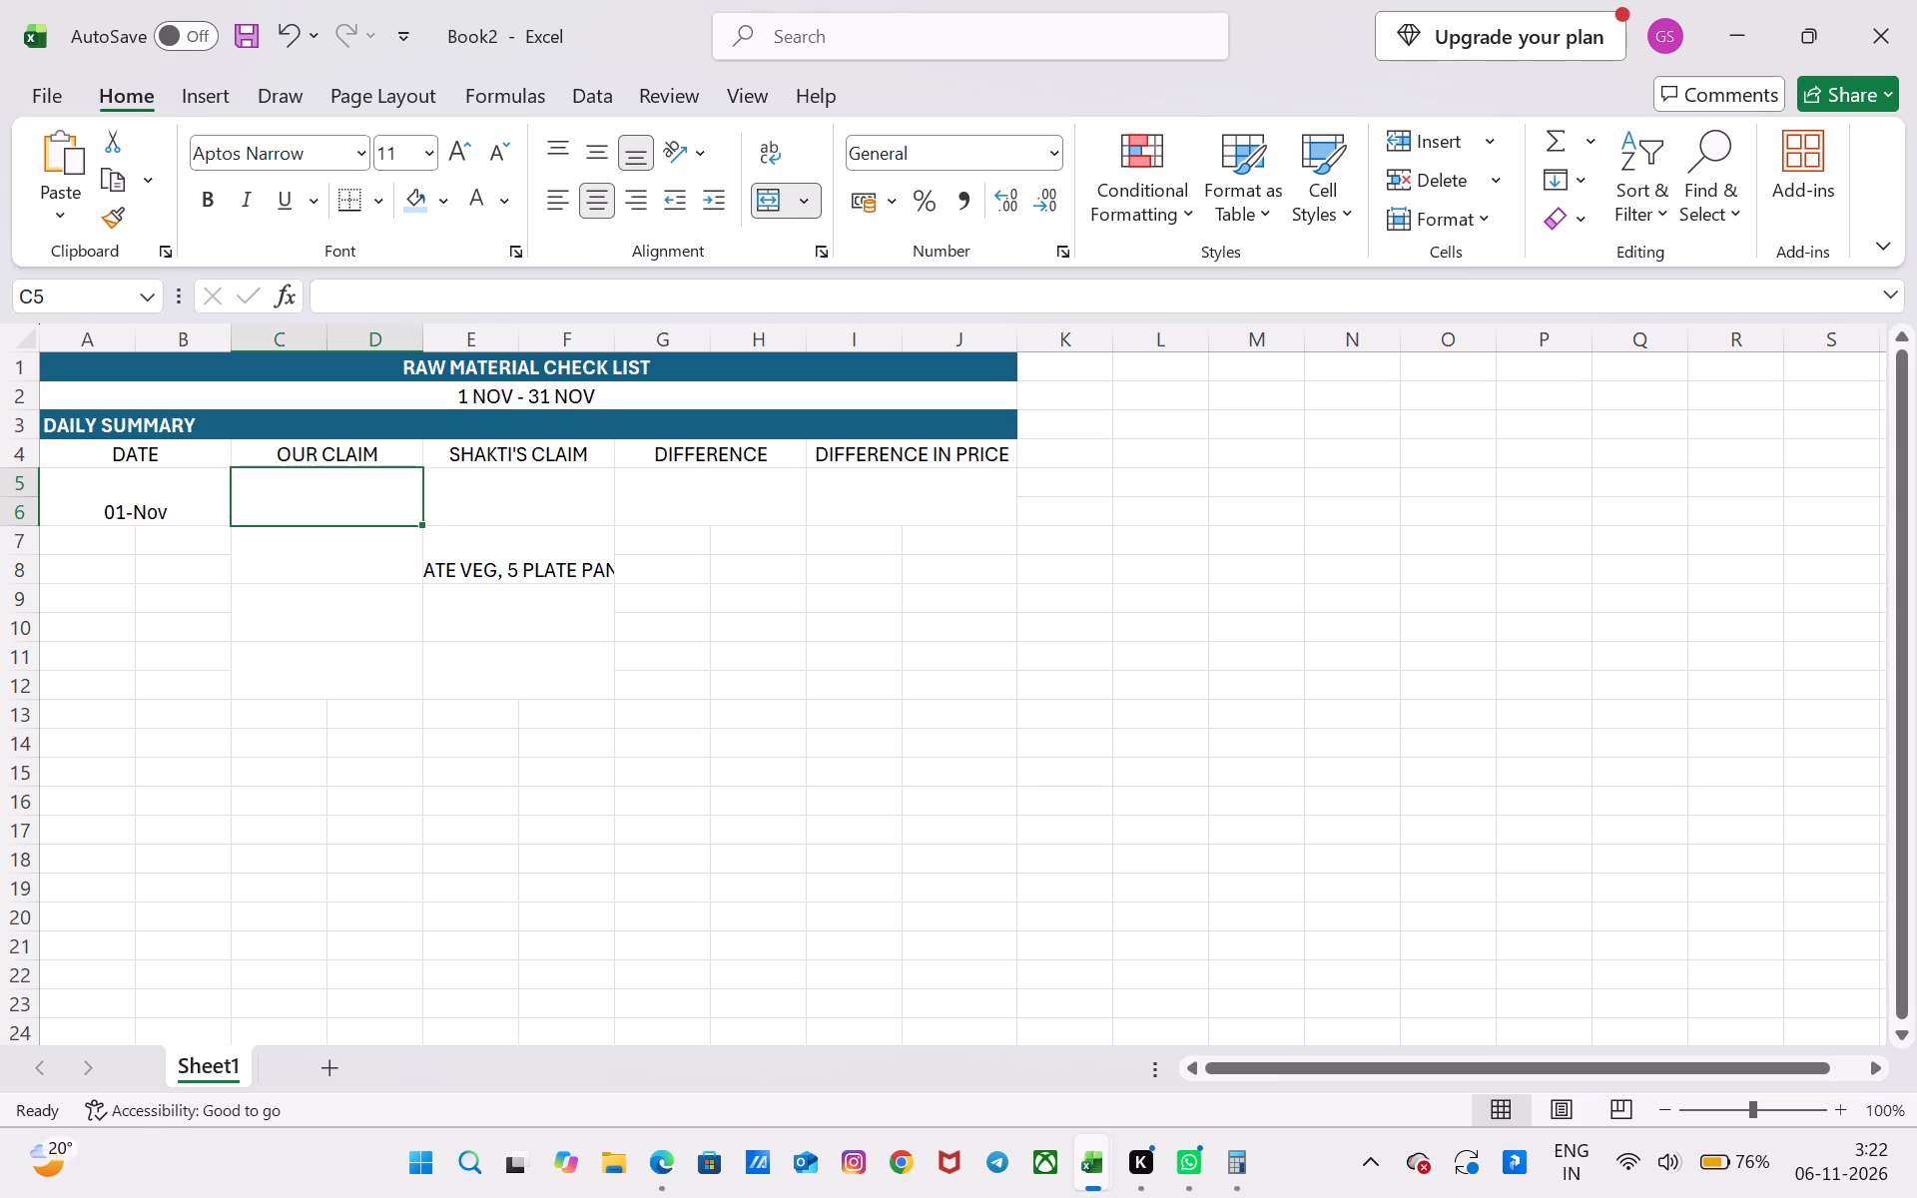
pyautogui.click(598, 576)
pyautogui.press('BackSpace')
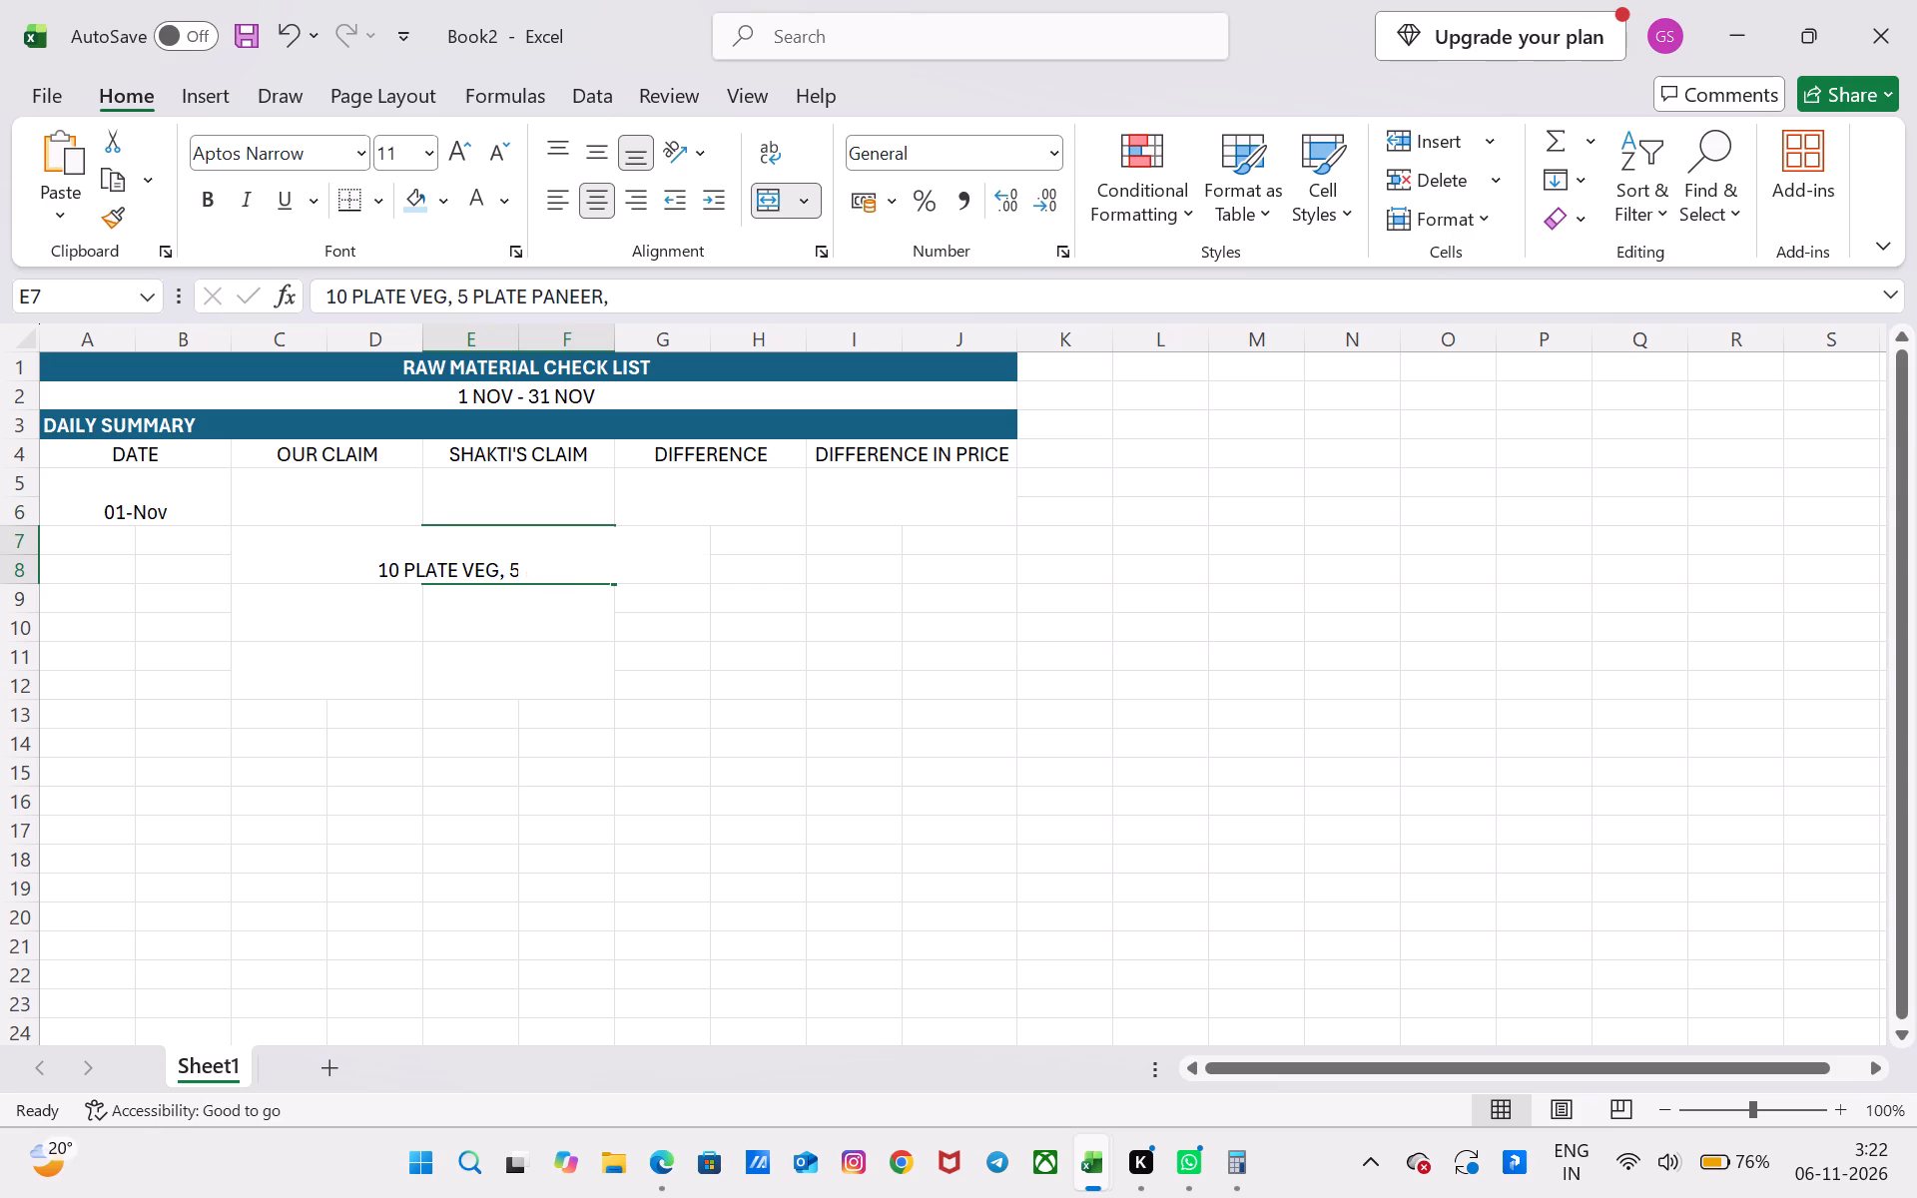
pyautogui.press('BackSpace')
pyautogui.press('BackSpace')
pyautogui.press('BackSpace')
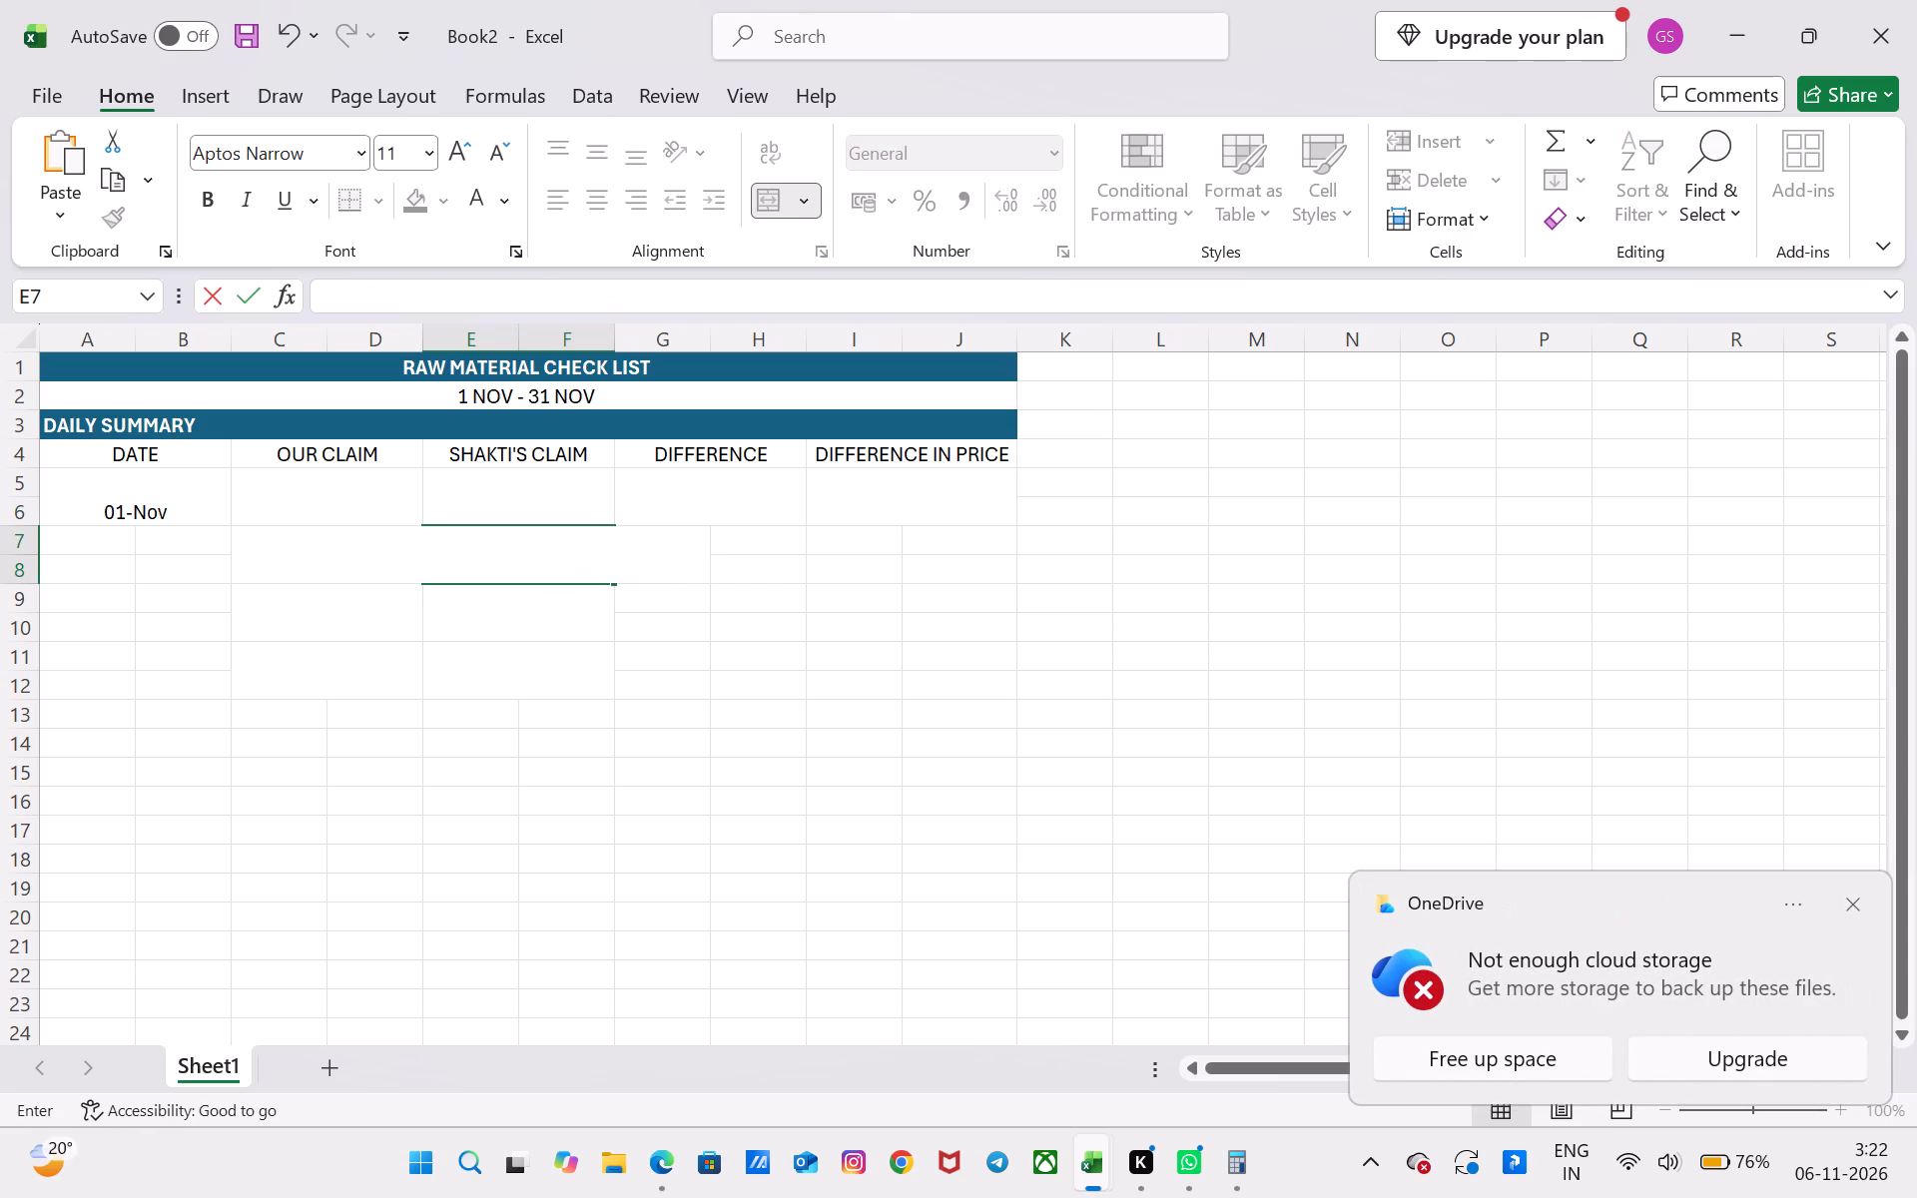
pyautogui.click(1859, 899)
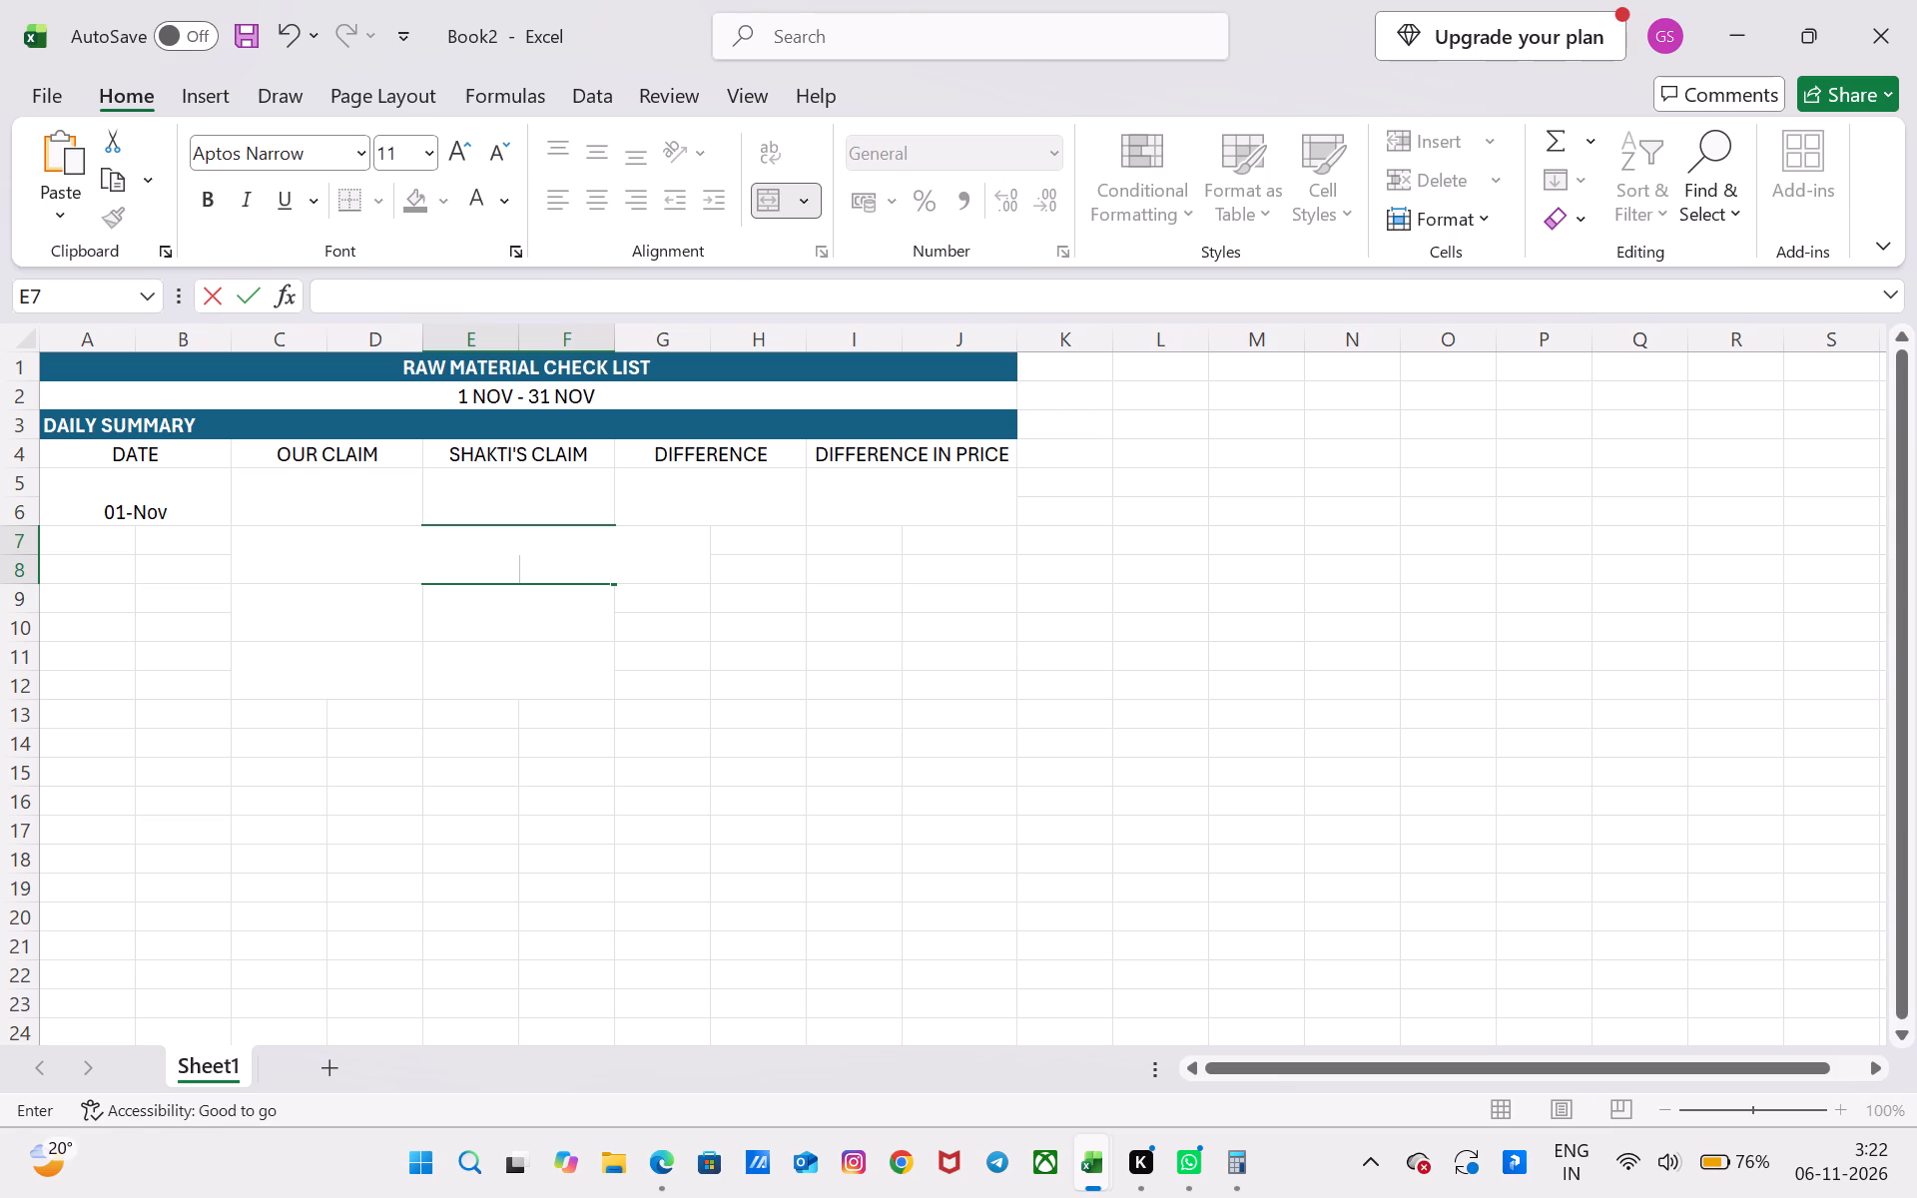
# Close the Book2 raw material check list workbook without saving its changes.
pyautogui.click(18, 87)
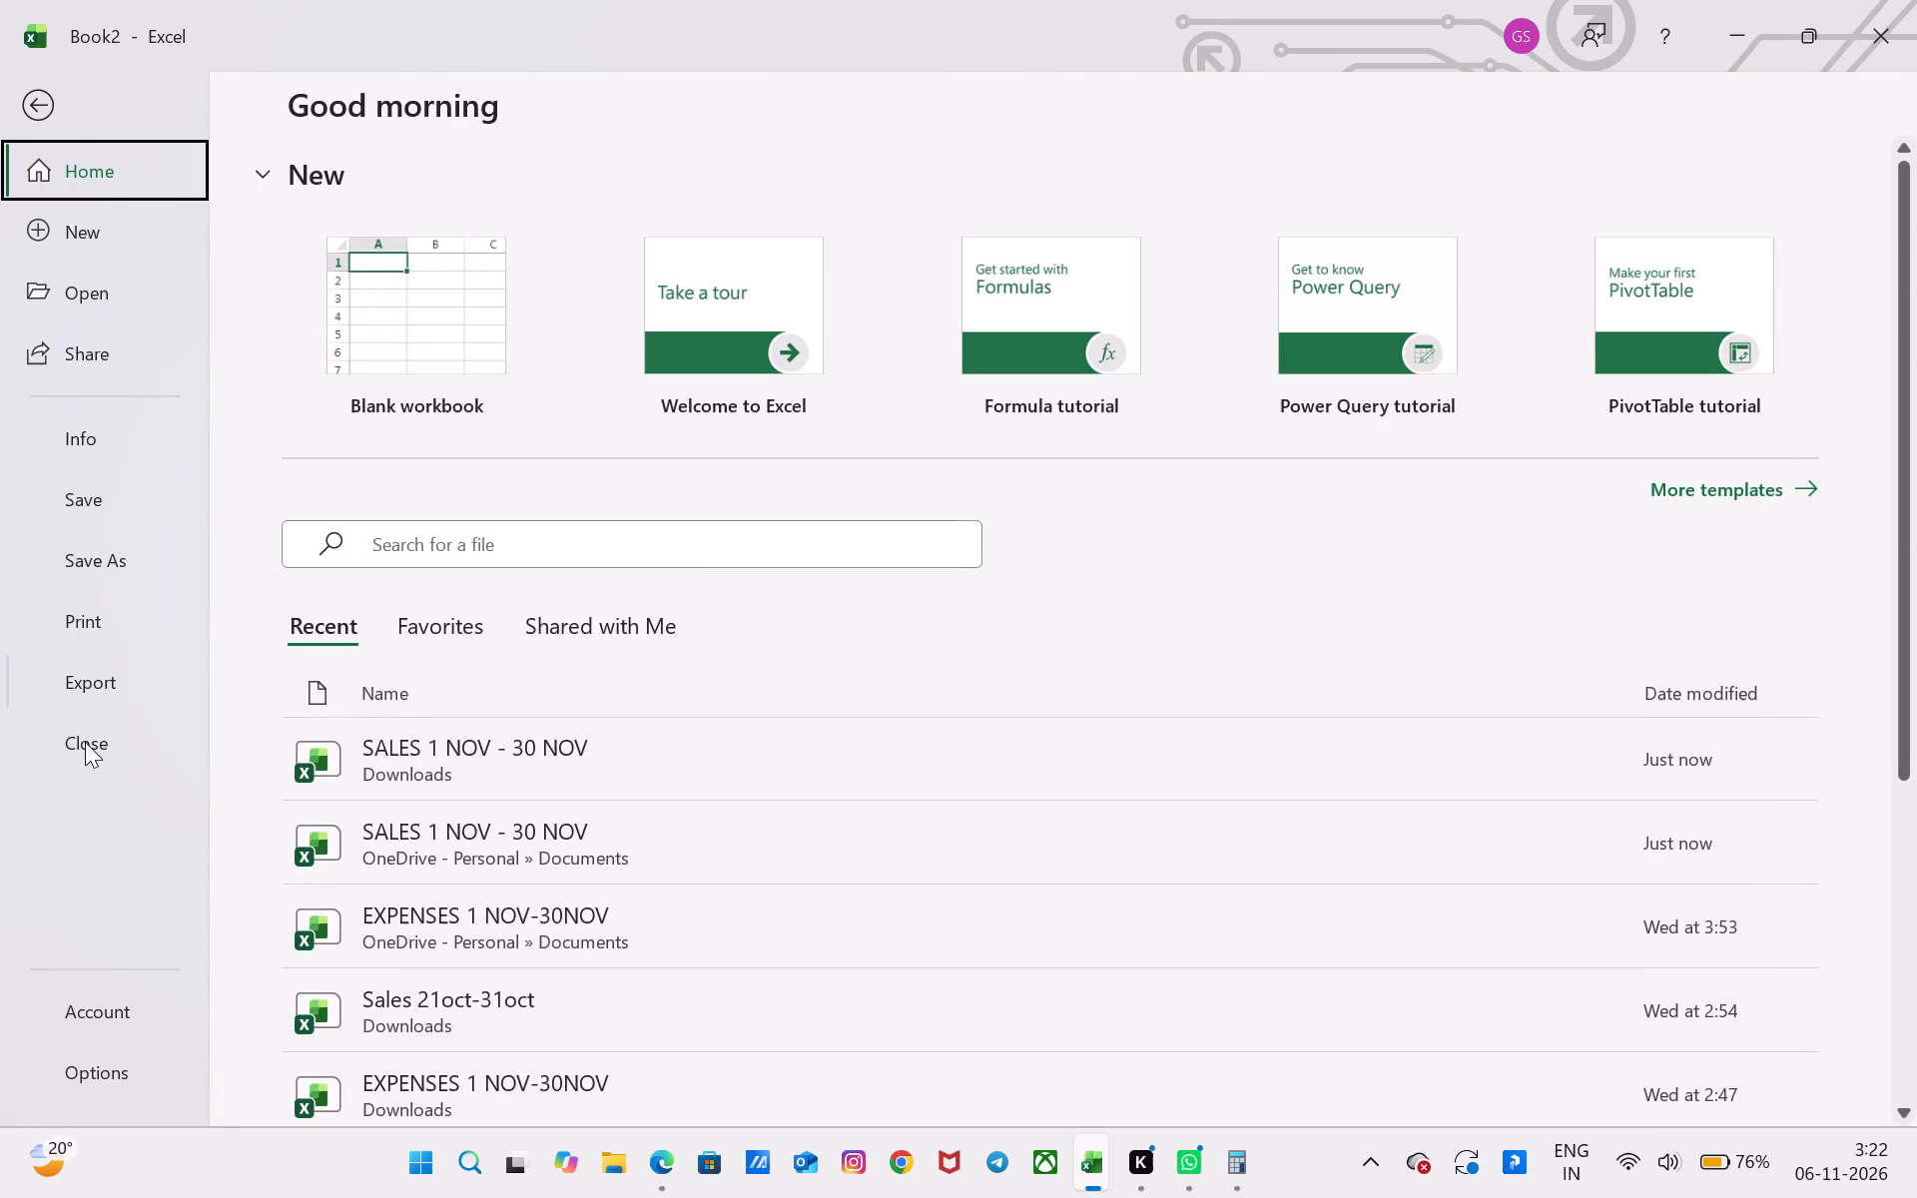
pyautogui.scroll(-1, 85, 740)
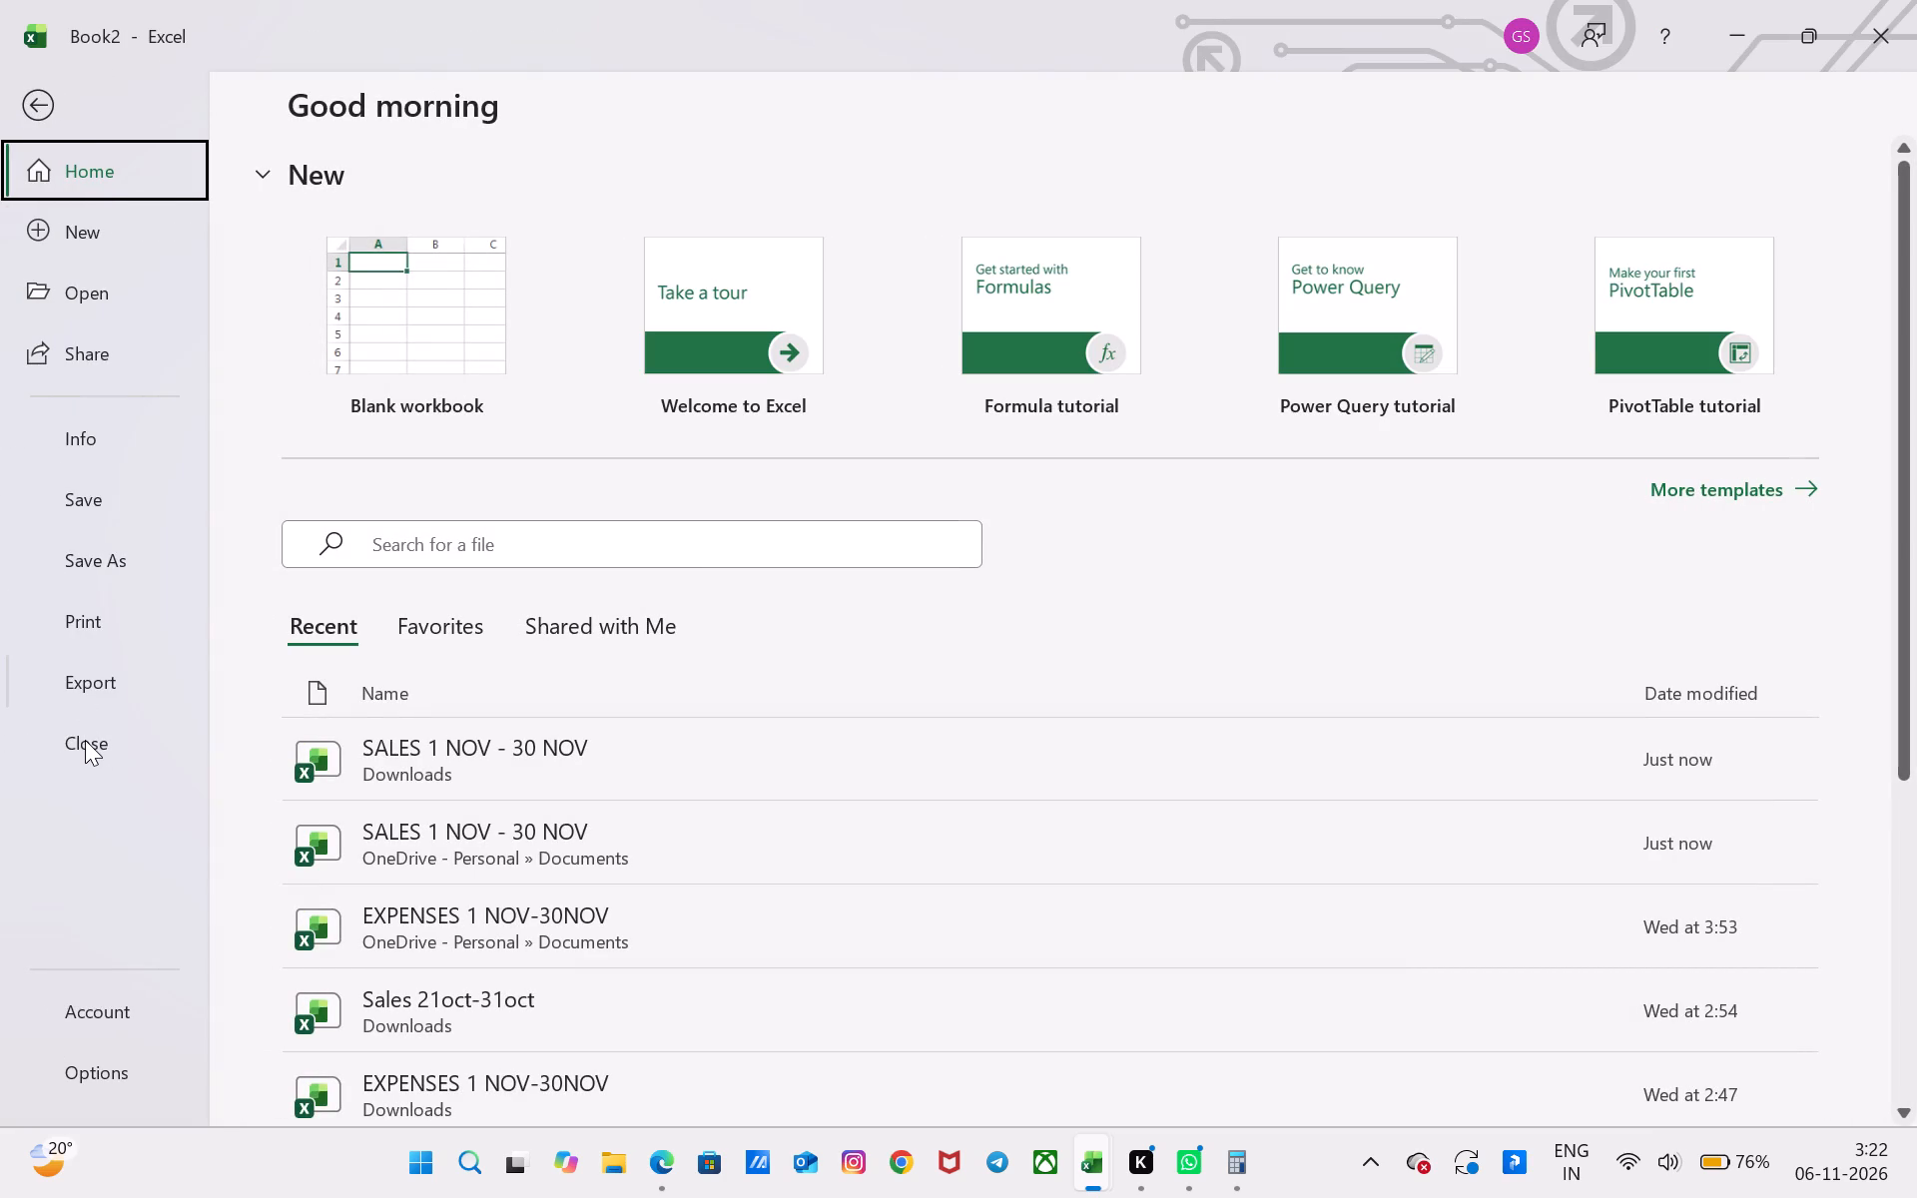
pyautogui.scroll(-1, 85, 740)
pyautogui.click(85, 740)
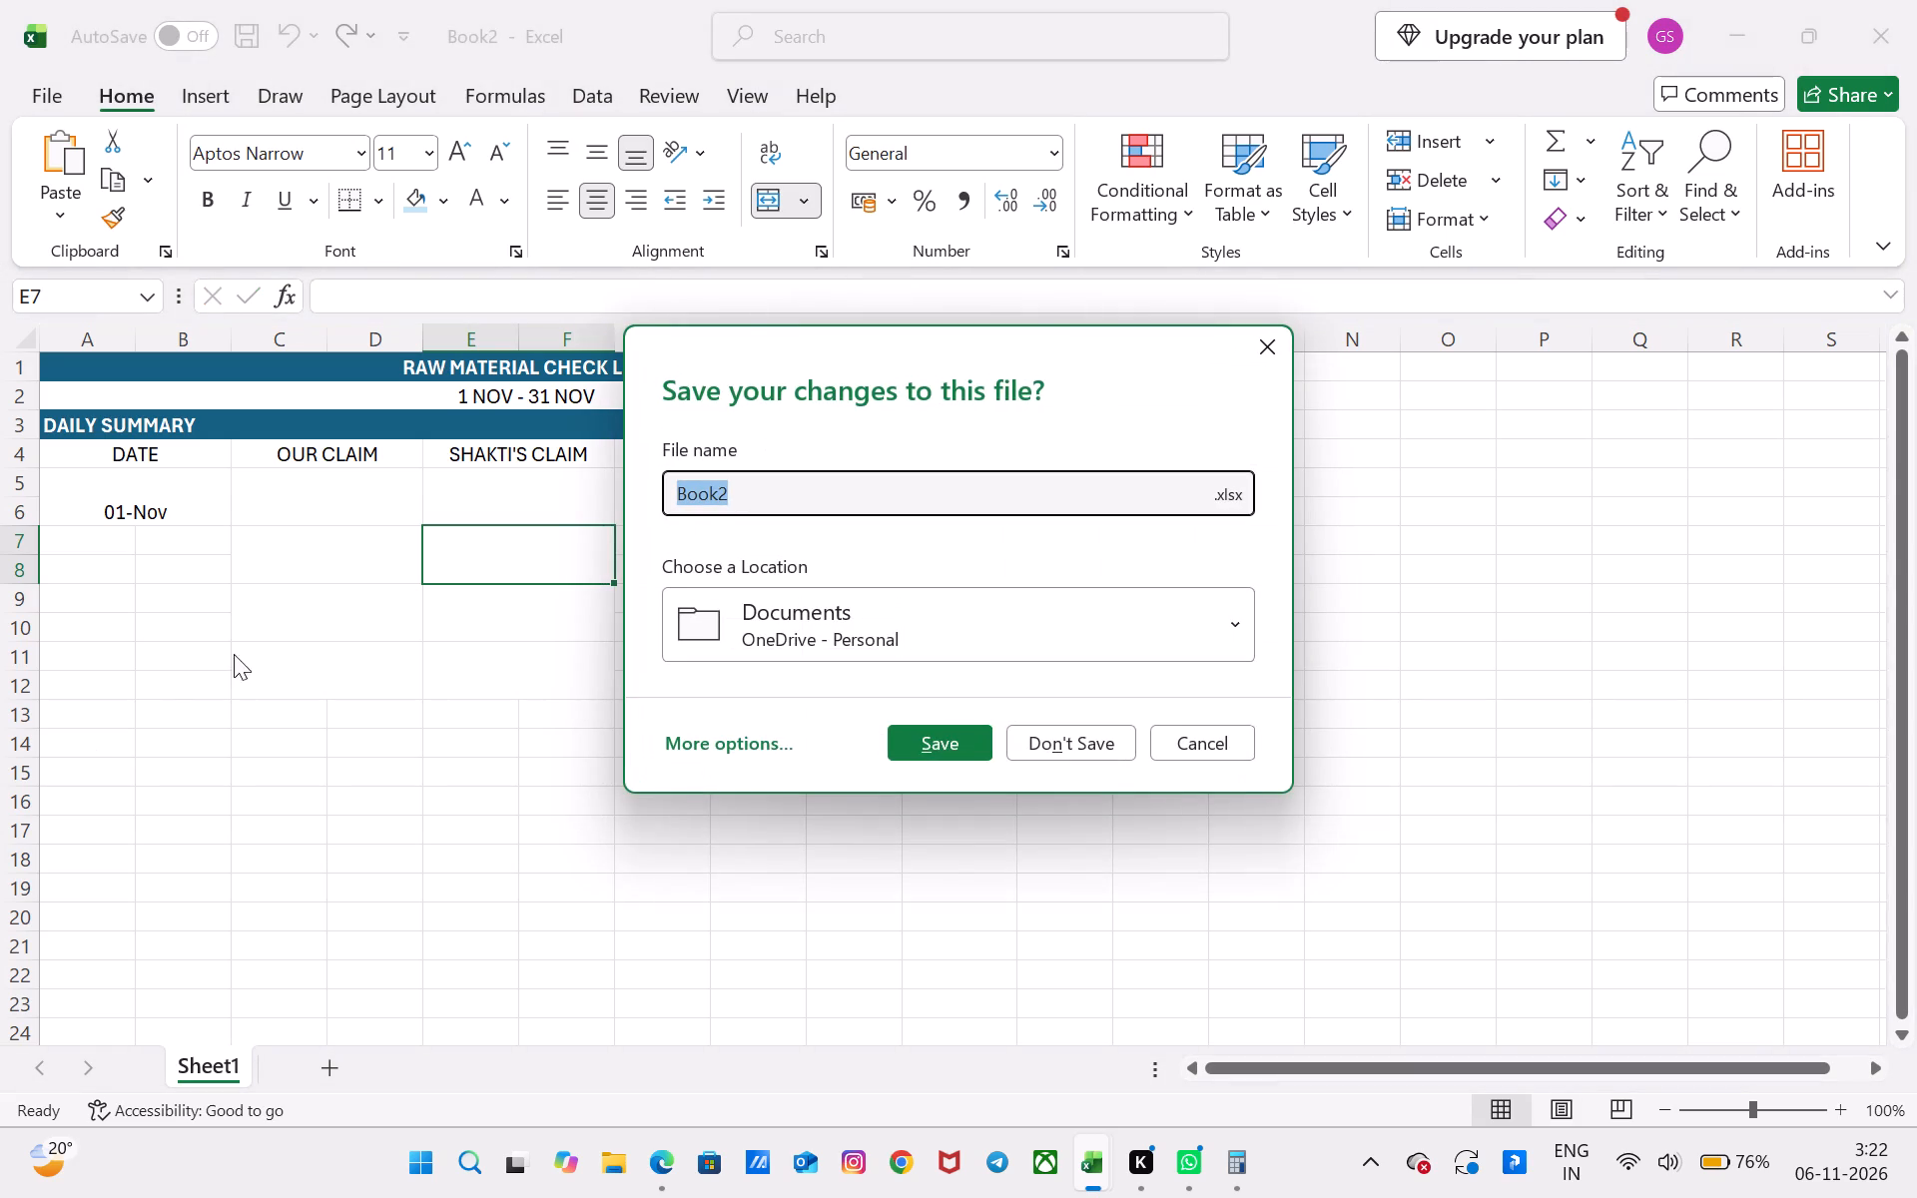
pyautogui.click(1070, 747)
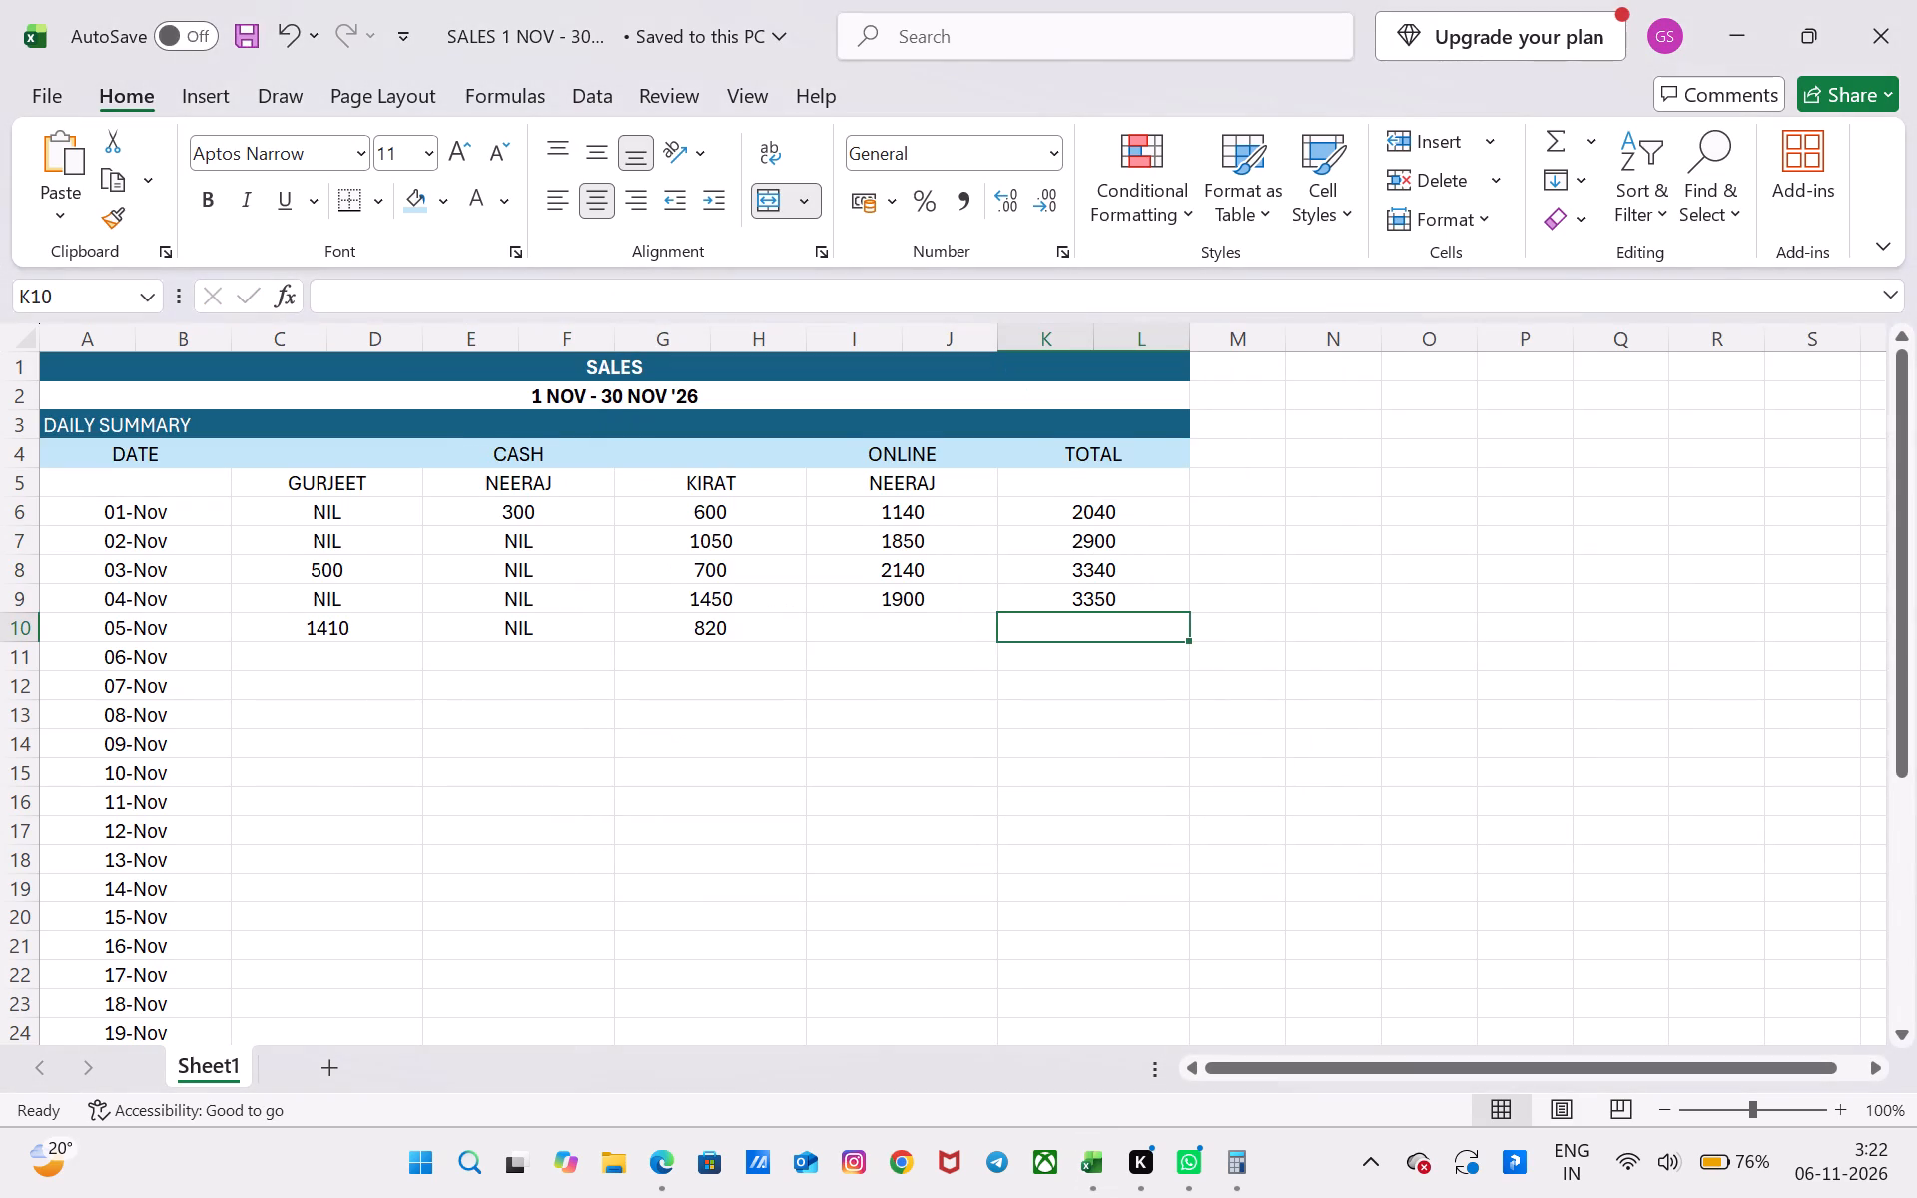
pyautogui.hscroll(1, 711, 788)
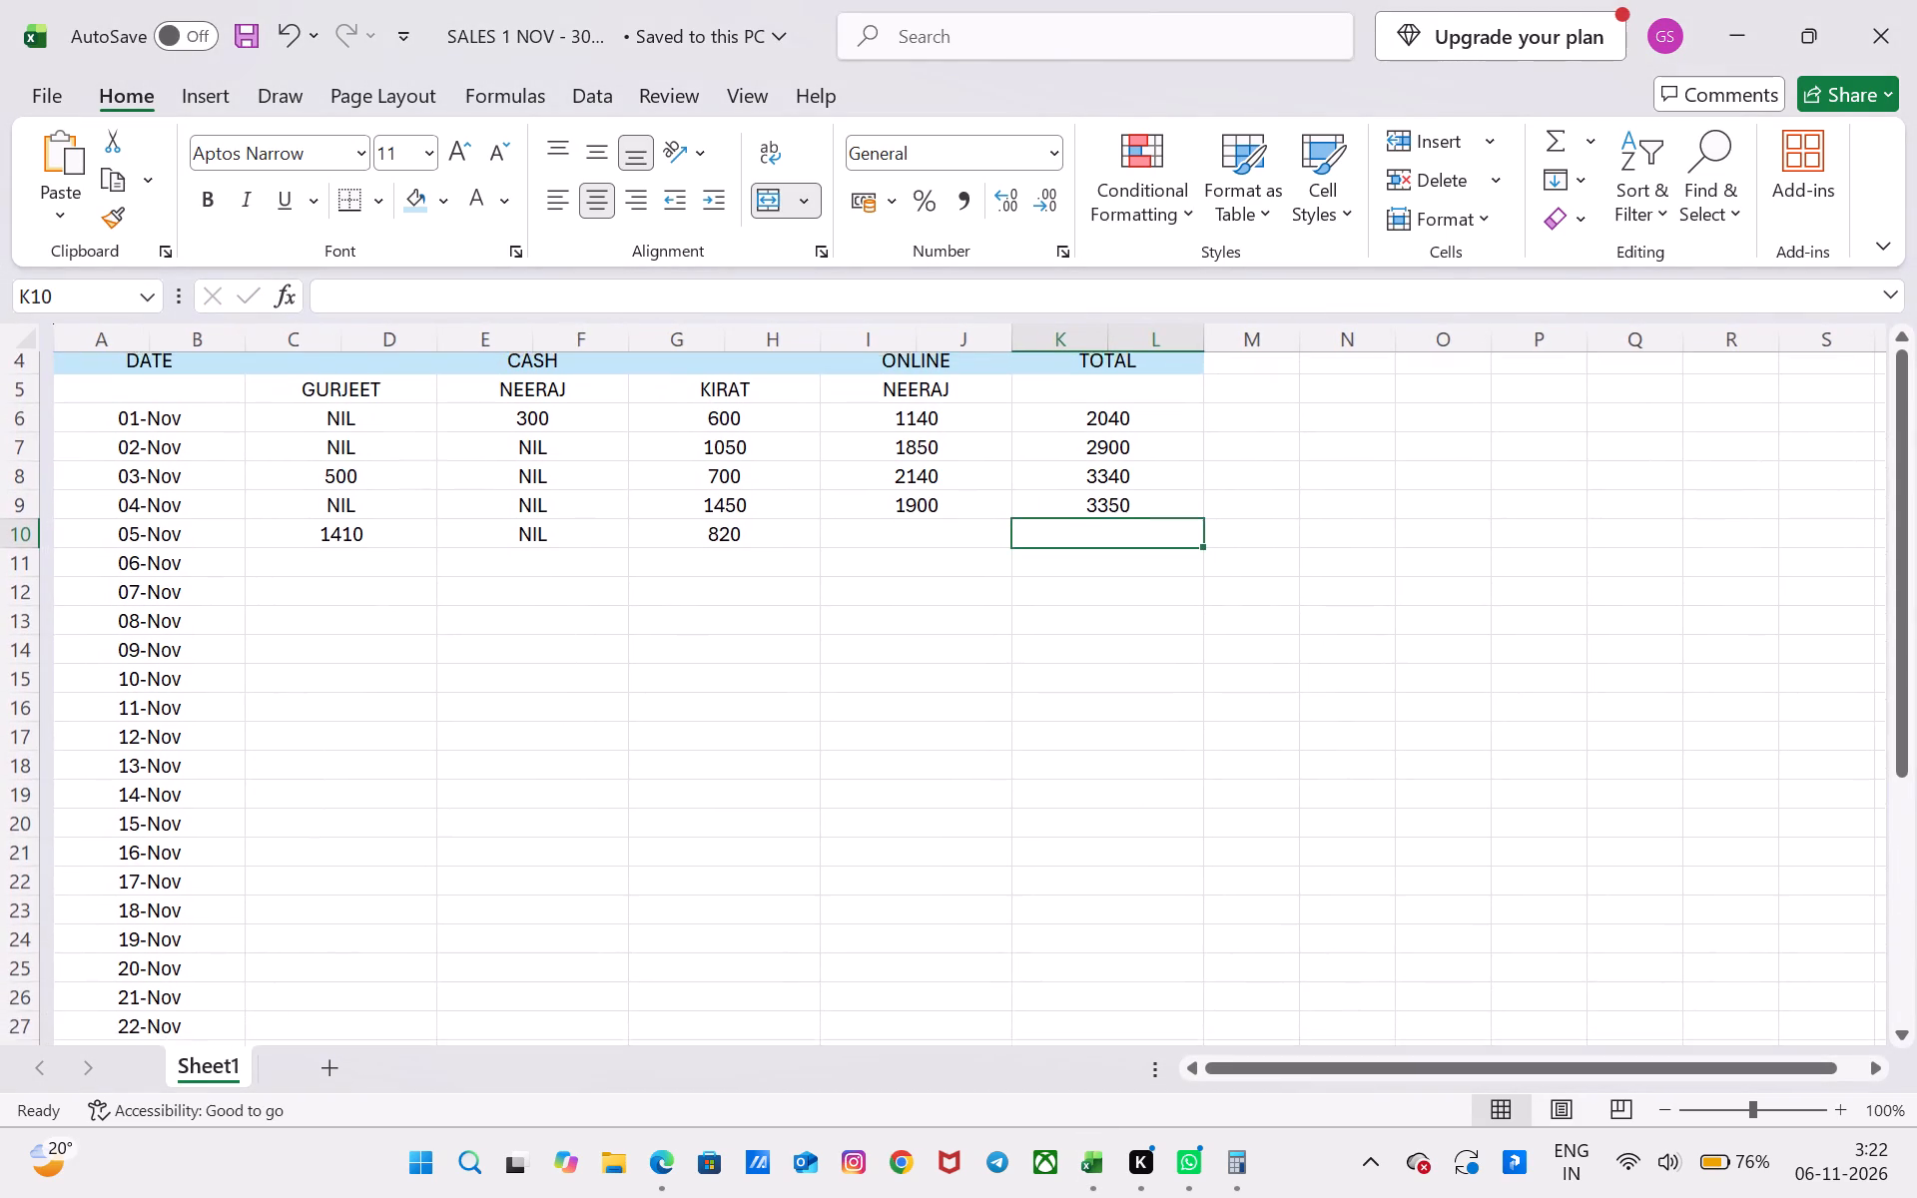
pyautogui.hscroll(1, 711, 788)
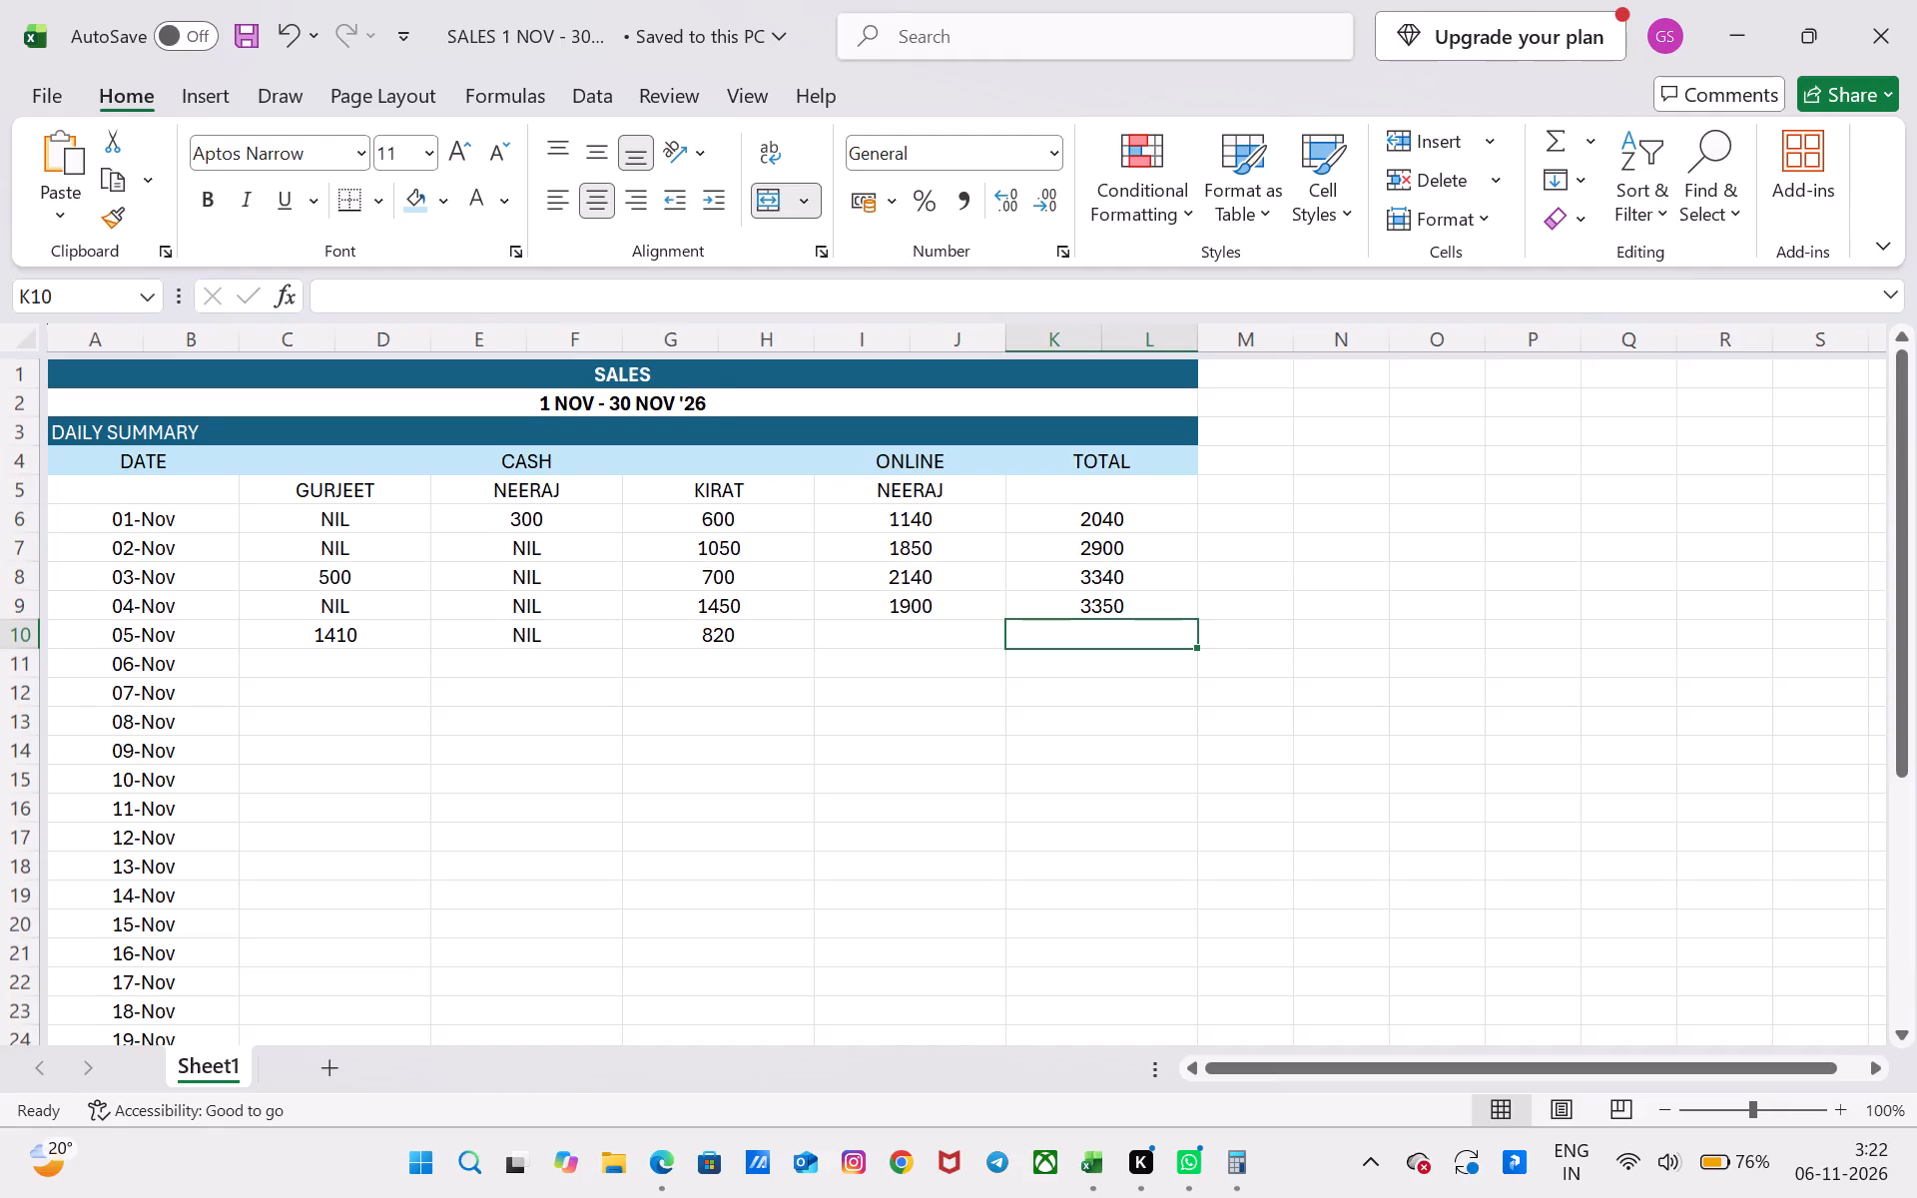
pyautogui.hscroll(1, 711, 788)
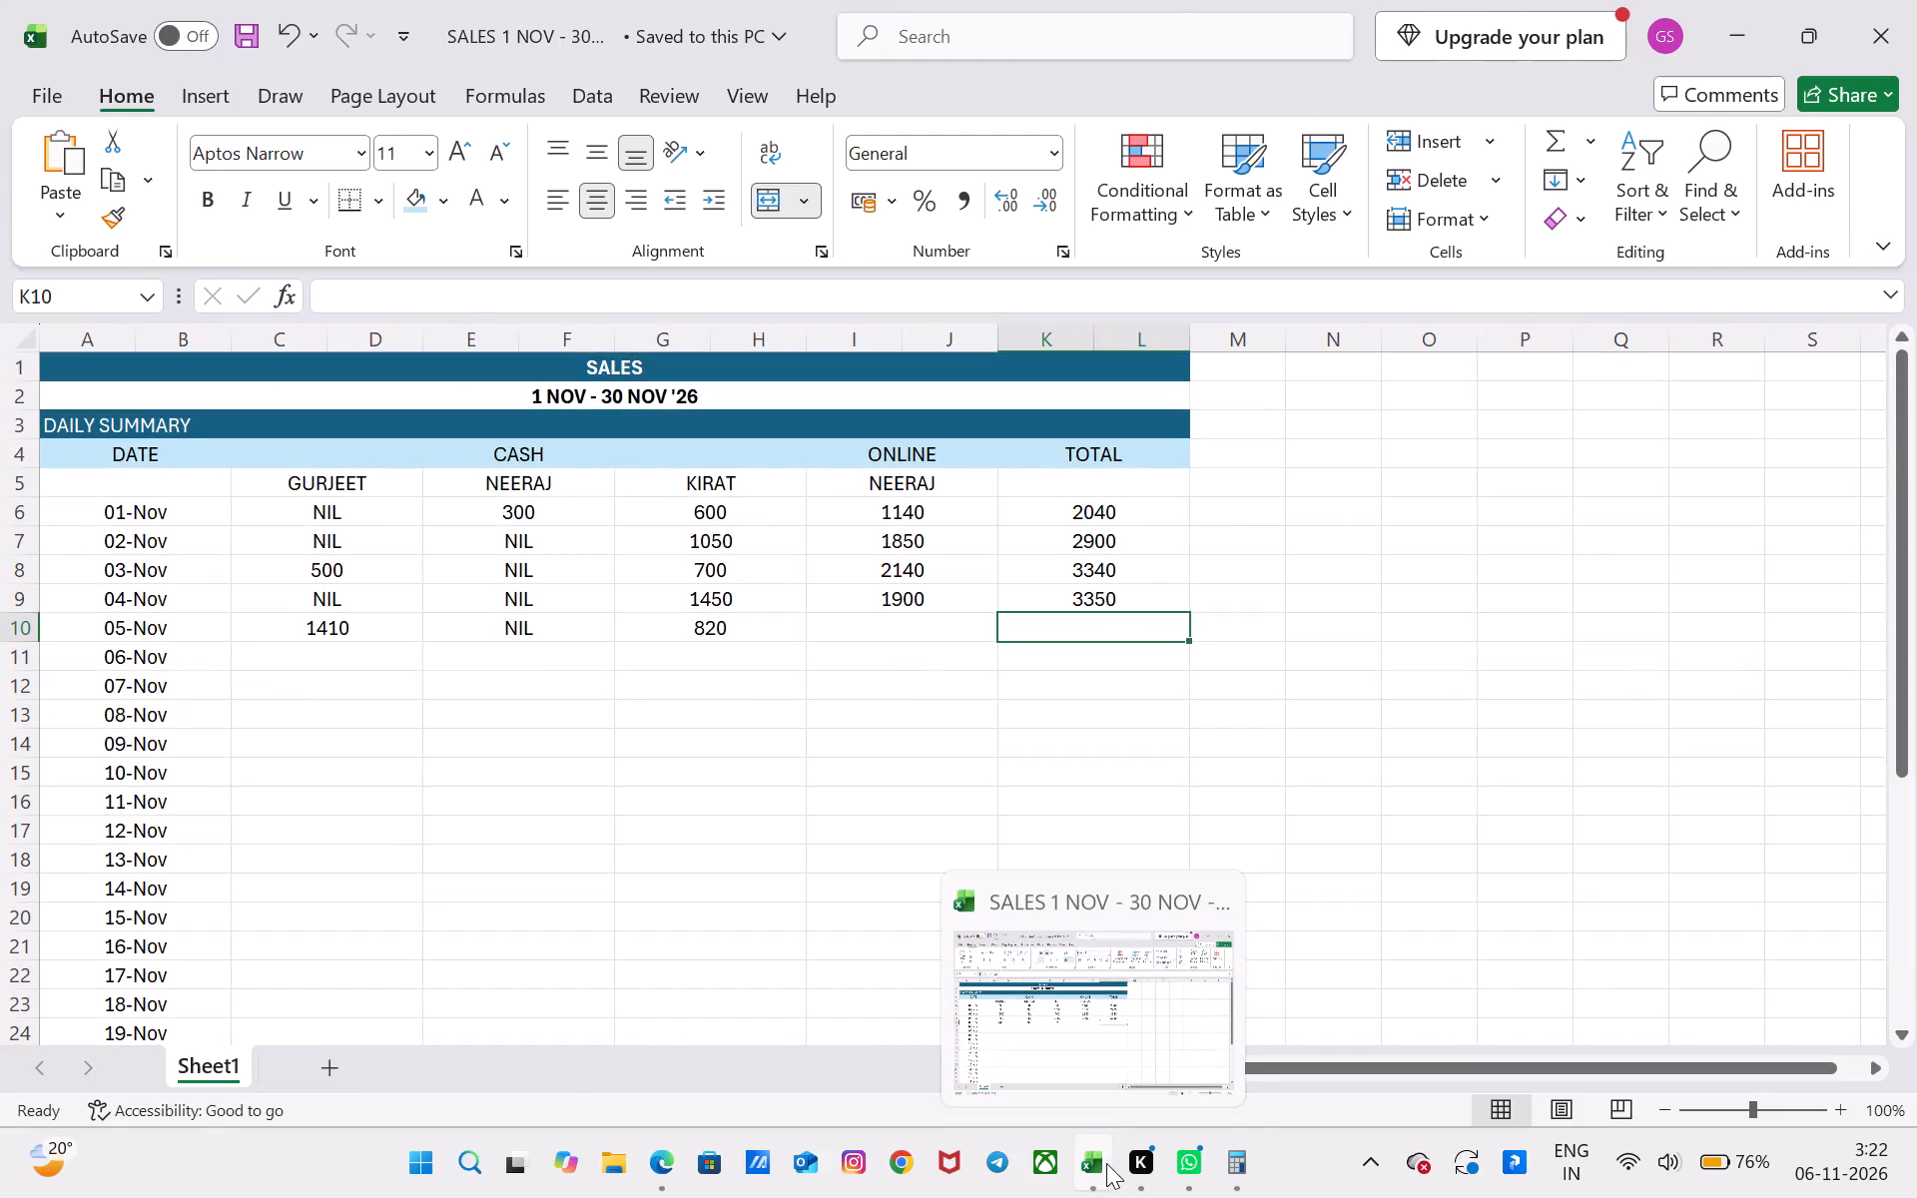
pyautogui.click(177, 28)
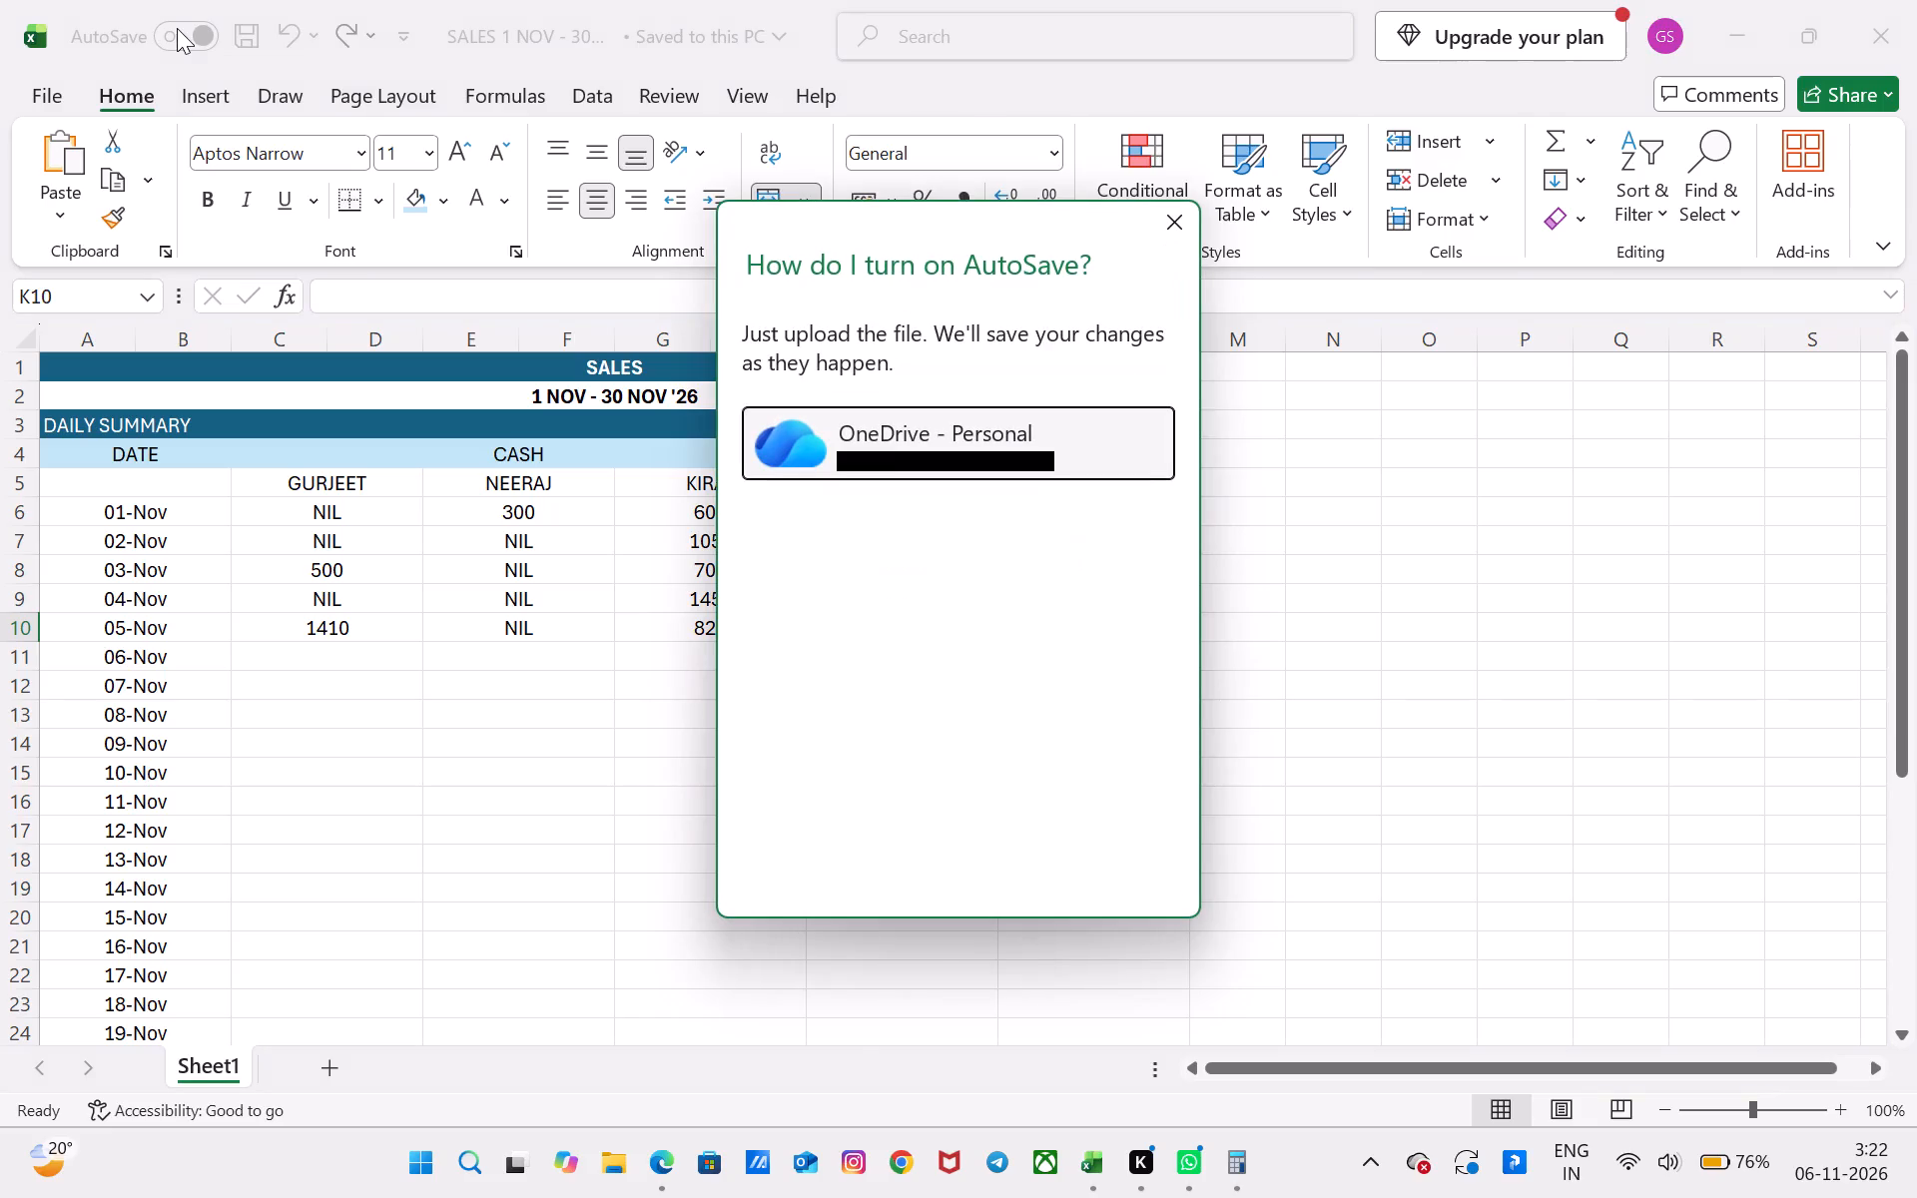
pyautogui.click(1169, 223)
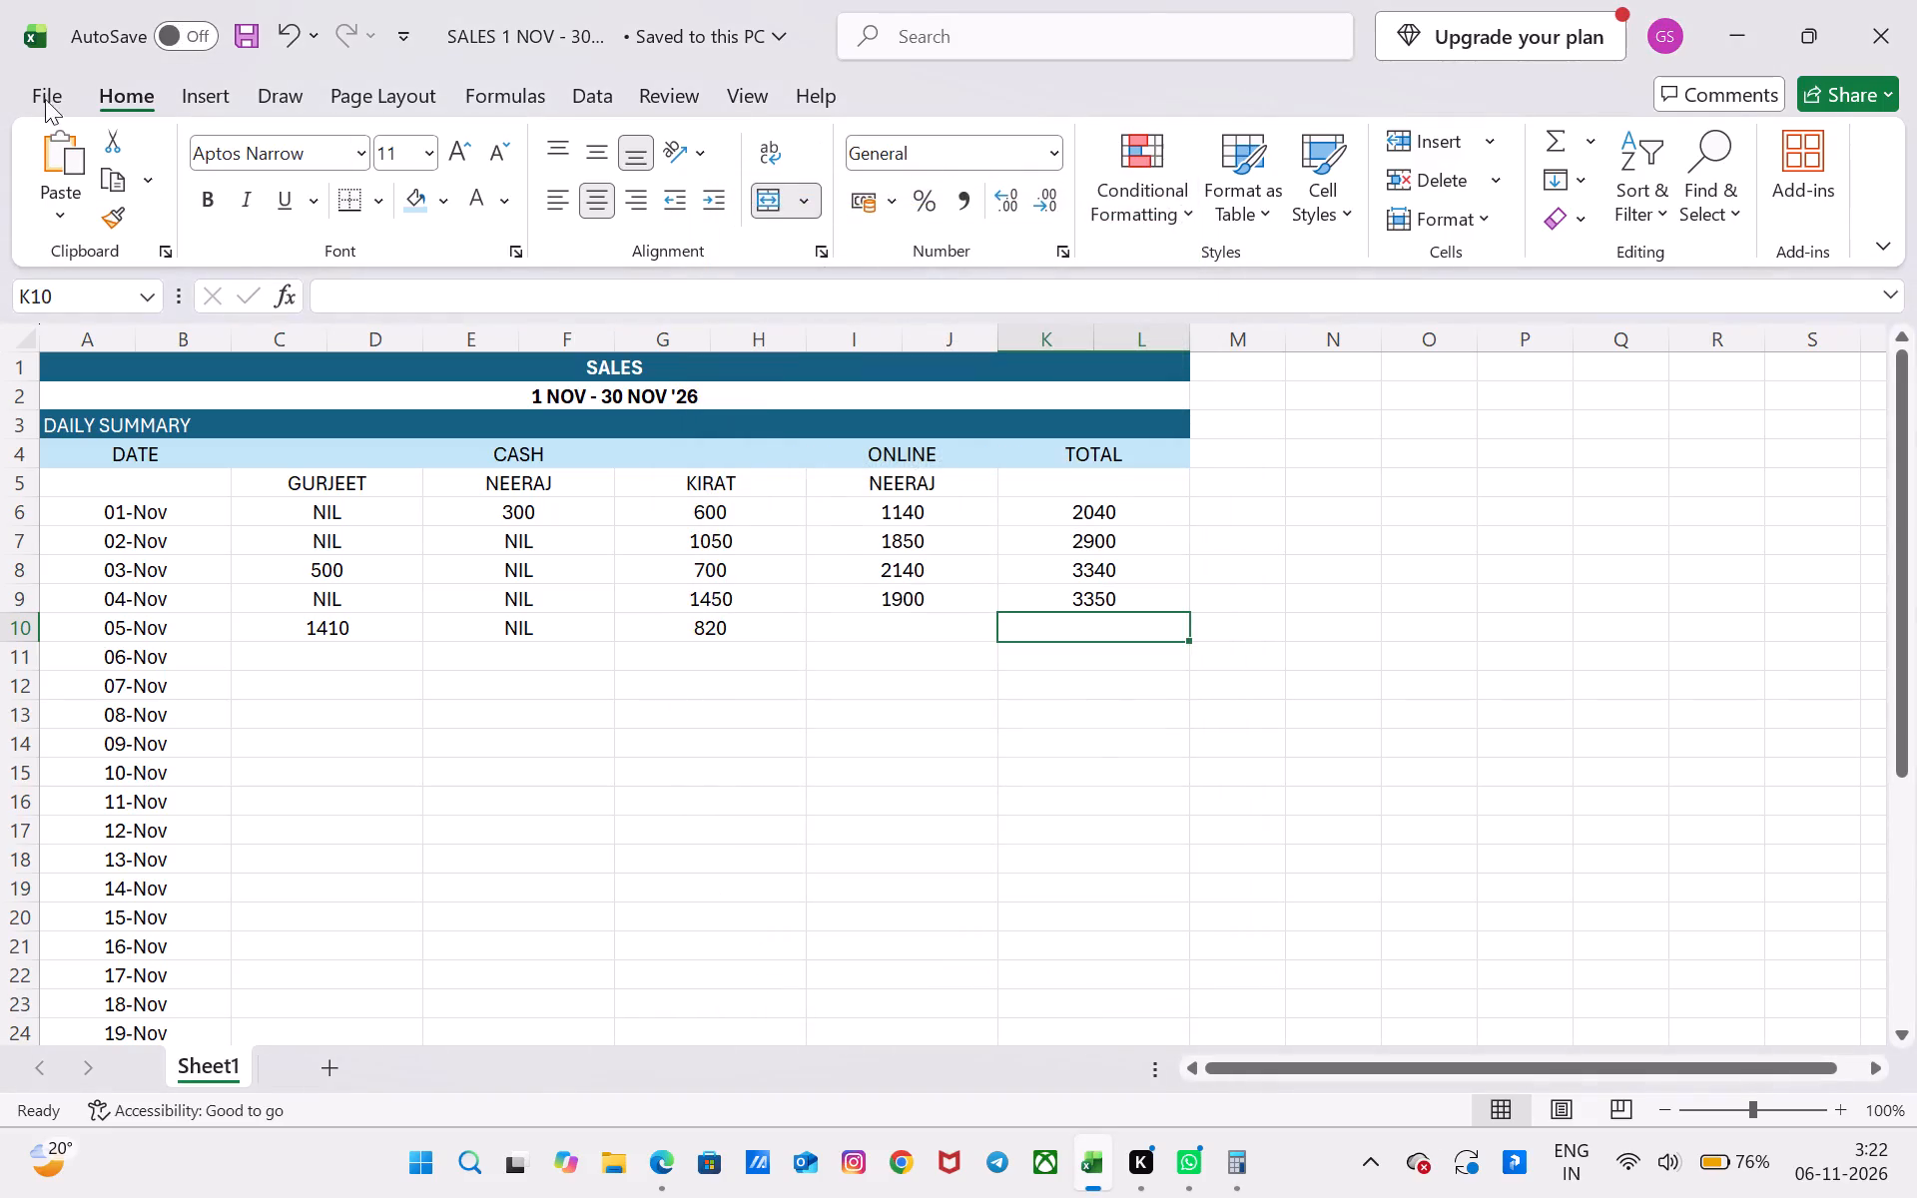
# Open the recent workbook EXPENSES 1 NOV-30NOV from the personal OneDrive Documents folder.
pyautogui.click(41, 88)
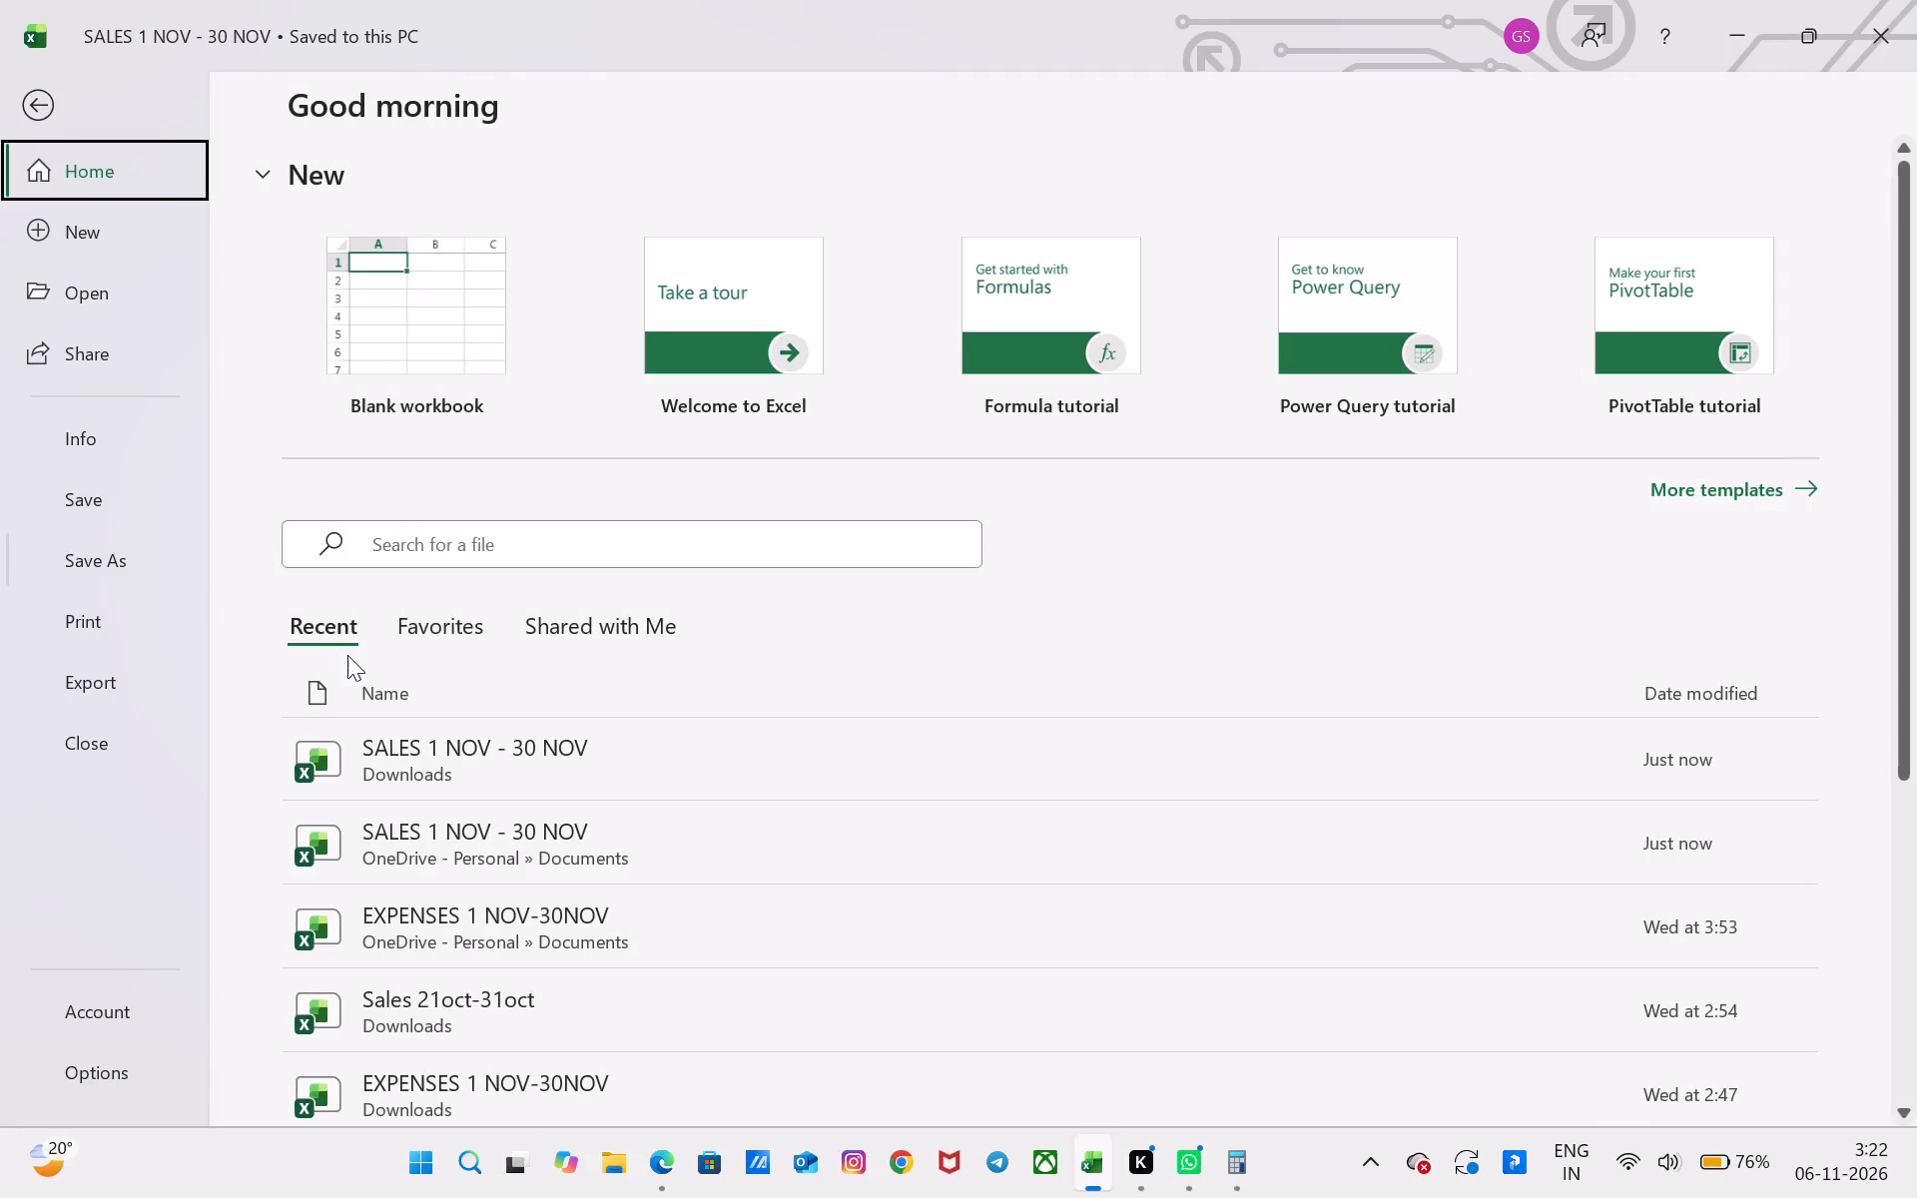